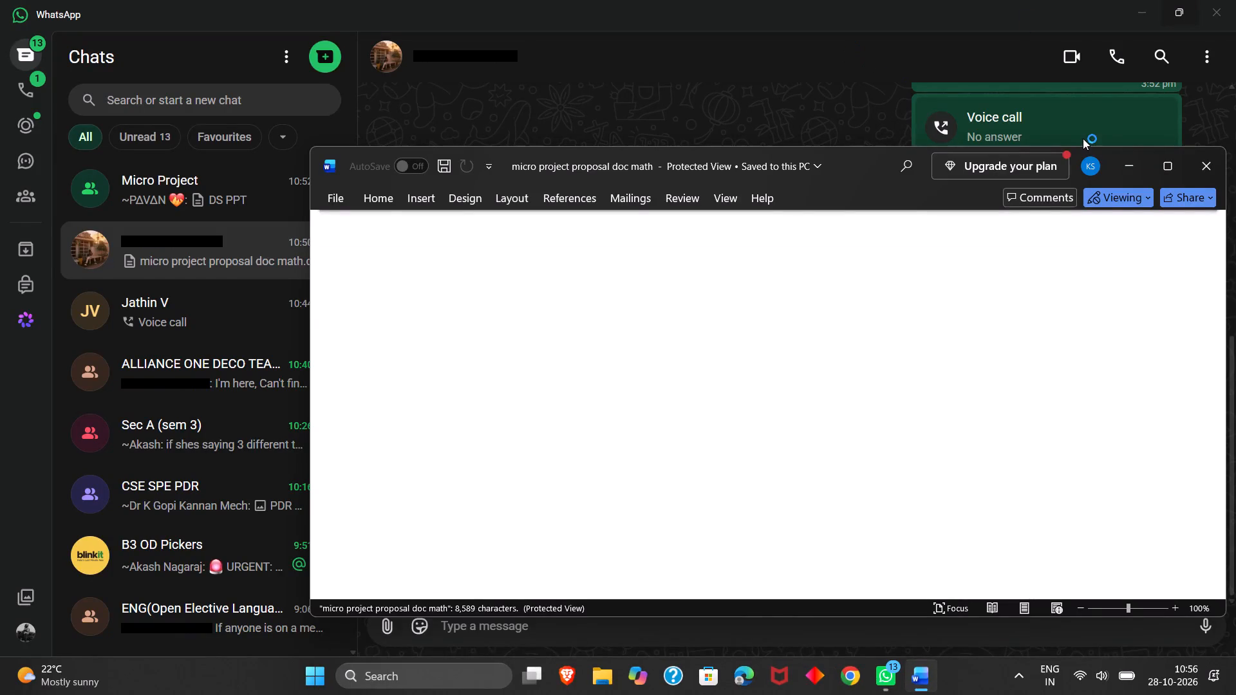
Maximise the micro project proposal document window and enable editing to leave Protected View.
{"action": "left_click", "coordinate": [1170, 164]}
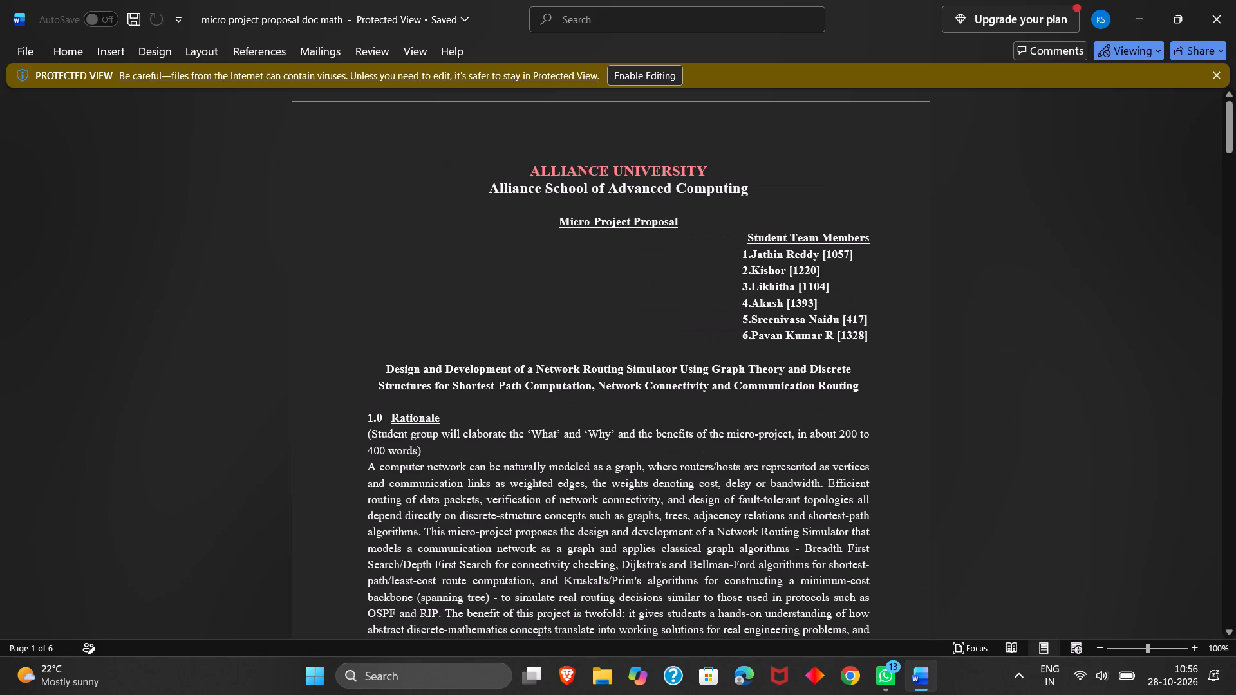
{"action": "scroll", "coordinate": [981, 198], "scroll_direction": "down", "scroll_amount": 1}
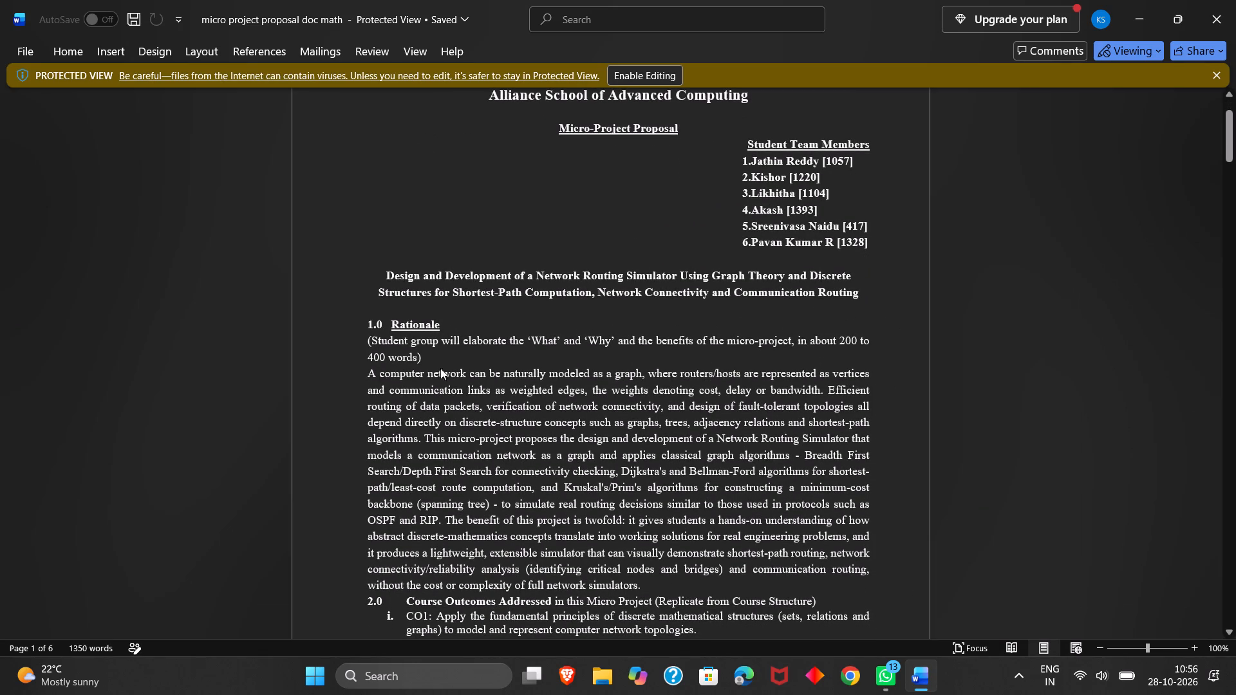
{"action": "left_click", "coordinate": [624, 73]}
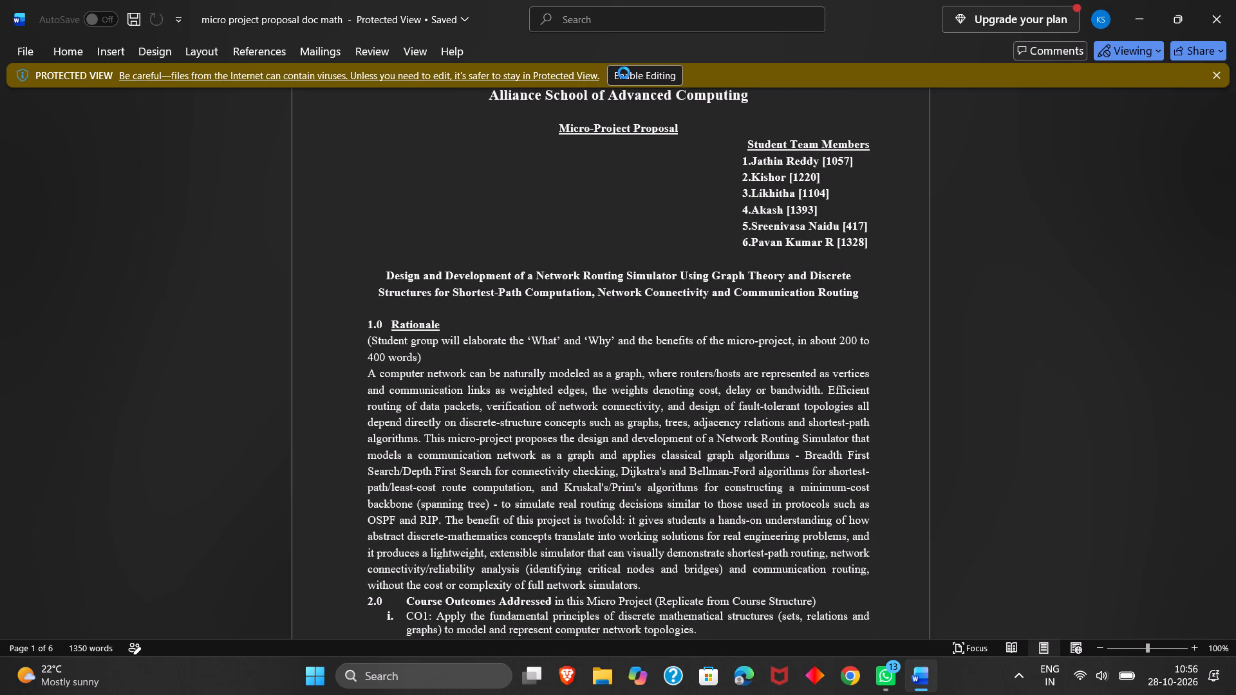
Delete the bracketed guidance text about the 'What' and 'Why' in 200 to 400 words under the 1.0 Rationale heading.
{"action": "scroll", "coordinate": [364, 393], "scroll_direction": "down", "scroll_amount": 1}
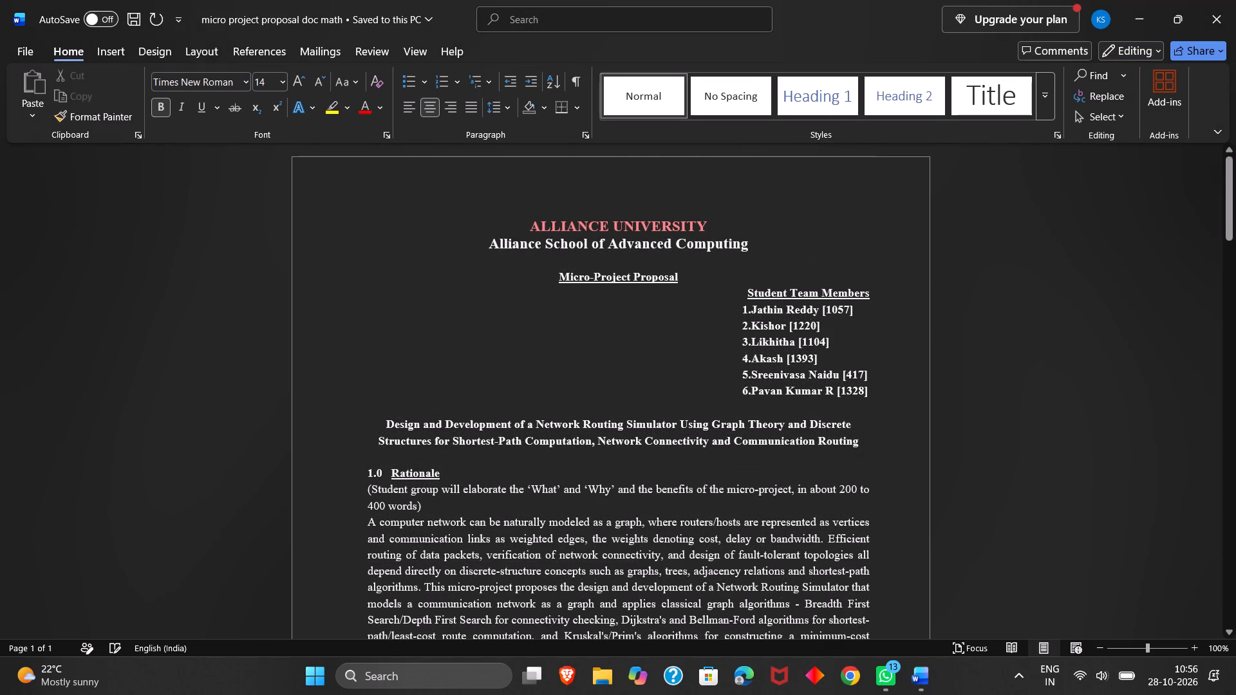
{"action": "scroll", "coordinate": [364, 393], "scroll_direction": "down", "scroll_amount": 1}
{"action": "scroll", "coordinate": [383, 249], "scroll_direction": "up", "scroll_amount": 1}
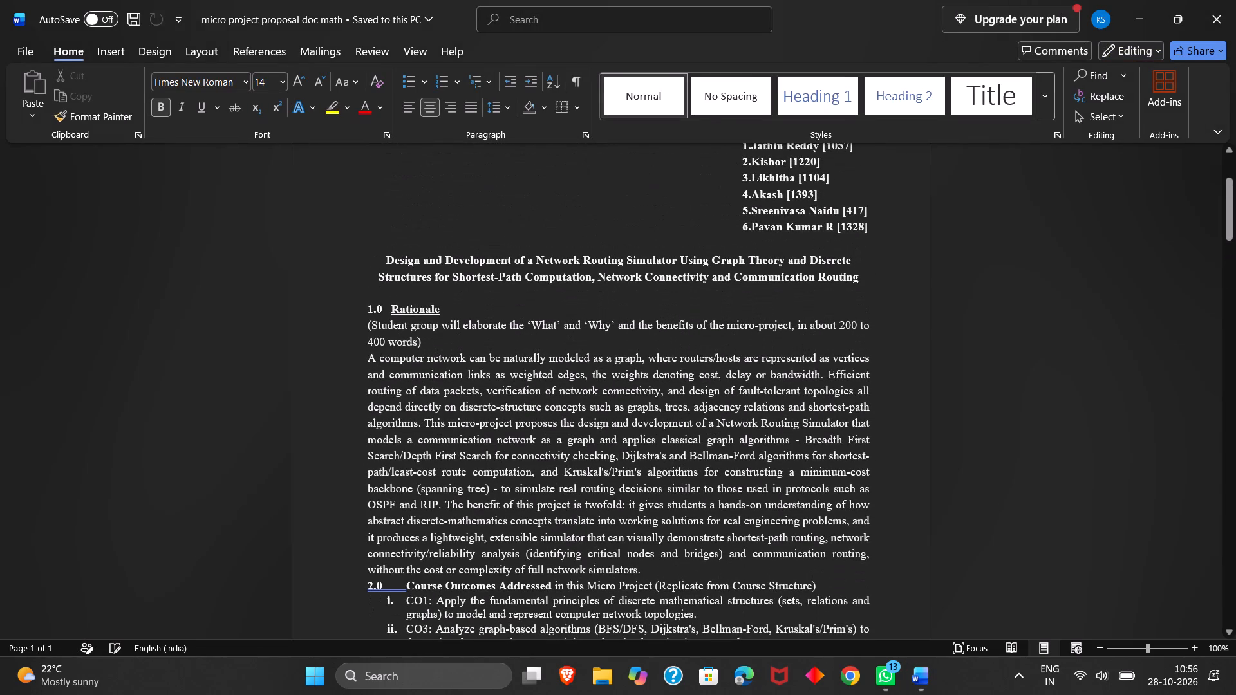
{"action": "left_click_drag", "start_coordinate": [363, 322], "coordinate": [427, 340]}
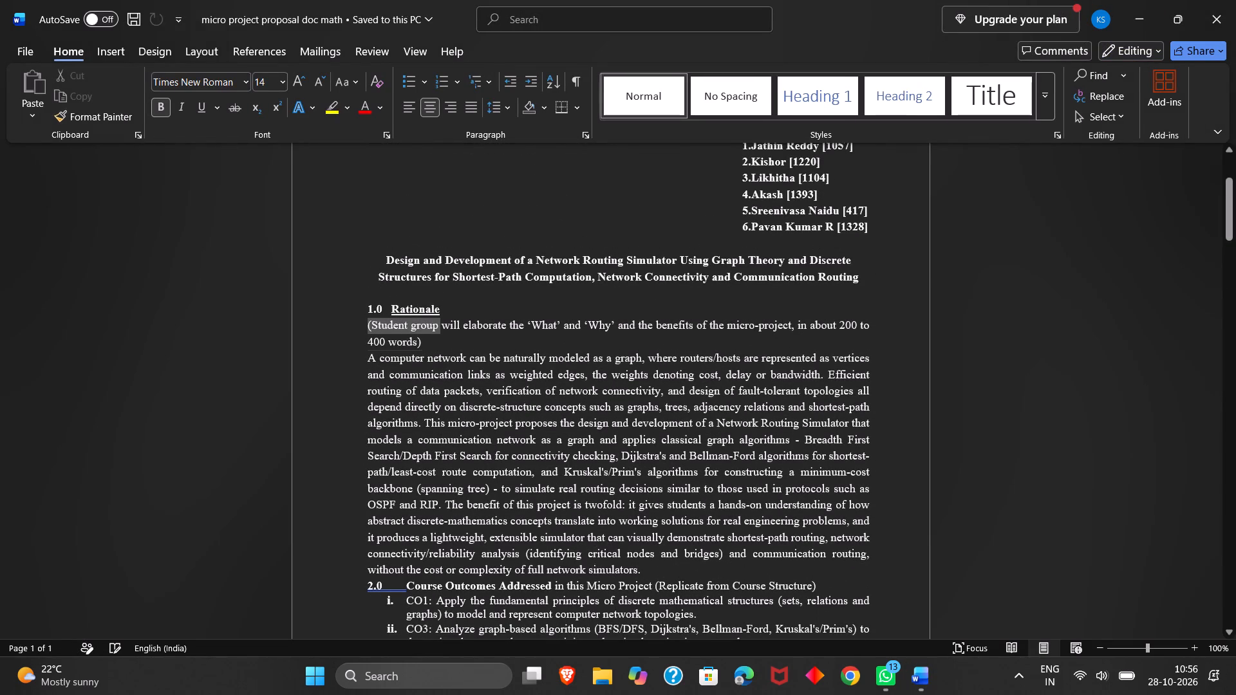
{"action": "key", "text": "BackSpace"}
Delete the two-line bracketed guidance text, from "(Existing status" to "300 to 500 words)", under the 3.0 Information Gathering heading.
{"action": "scroll", "coordinate": [621, 478], "scroll_direction": "down", "scroll_amount": 1}
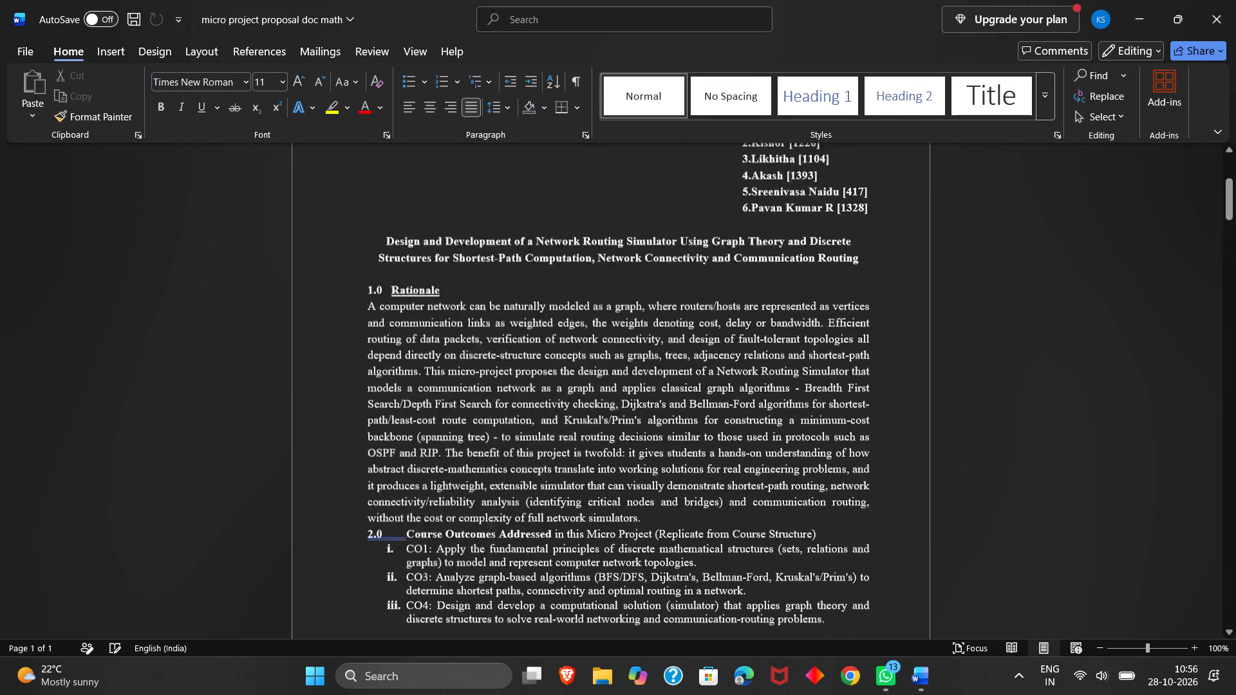
{"action": "scroll", "coordinate": [621, 478], "scroll_direction": "down", "scroll_amount": 1}
{"action": "scroll", "coordinate": [621, 478], "scroll_direction": "up", "scroll_amount": 1}
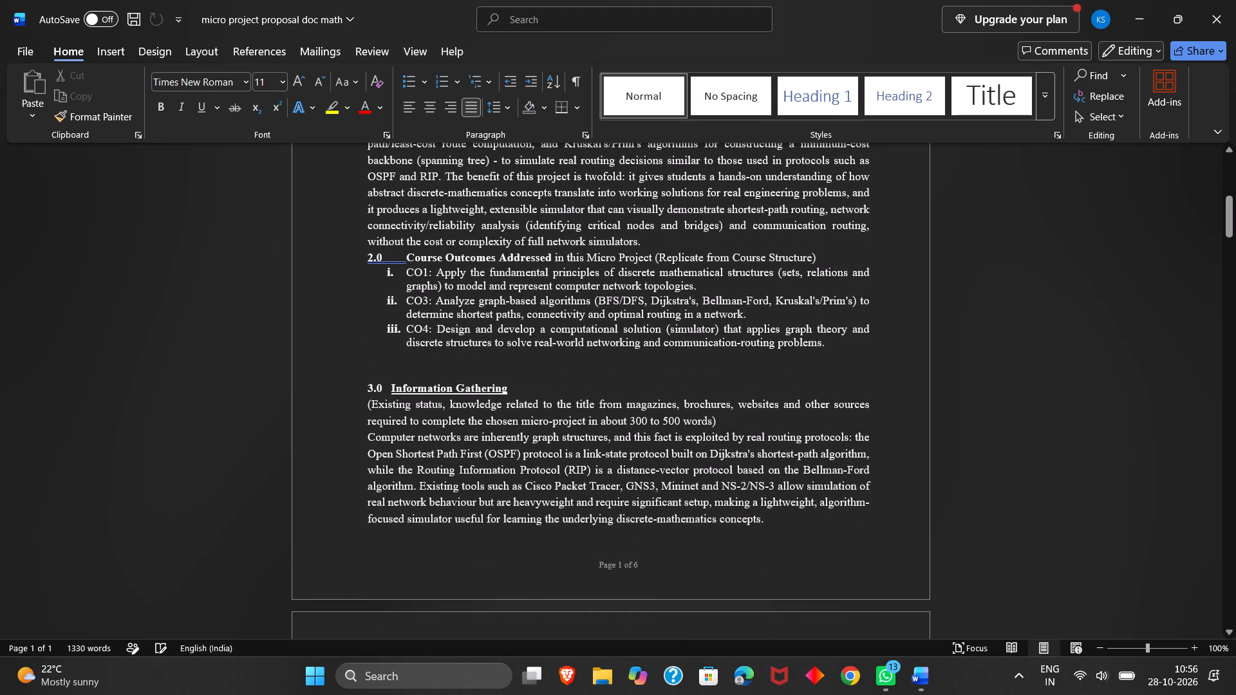
{"action": "scroll", "coordinate": [406, 434], "scroll_direction": "up", "scroll_amount": 1}
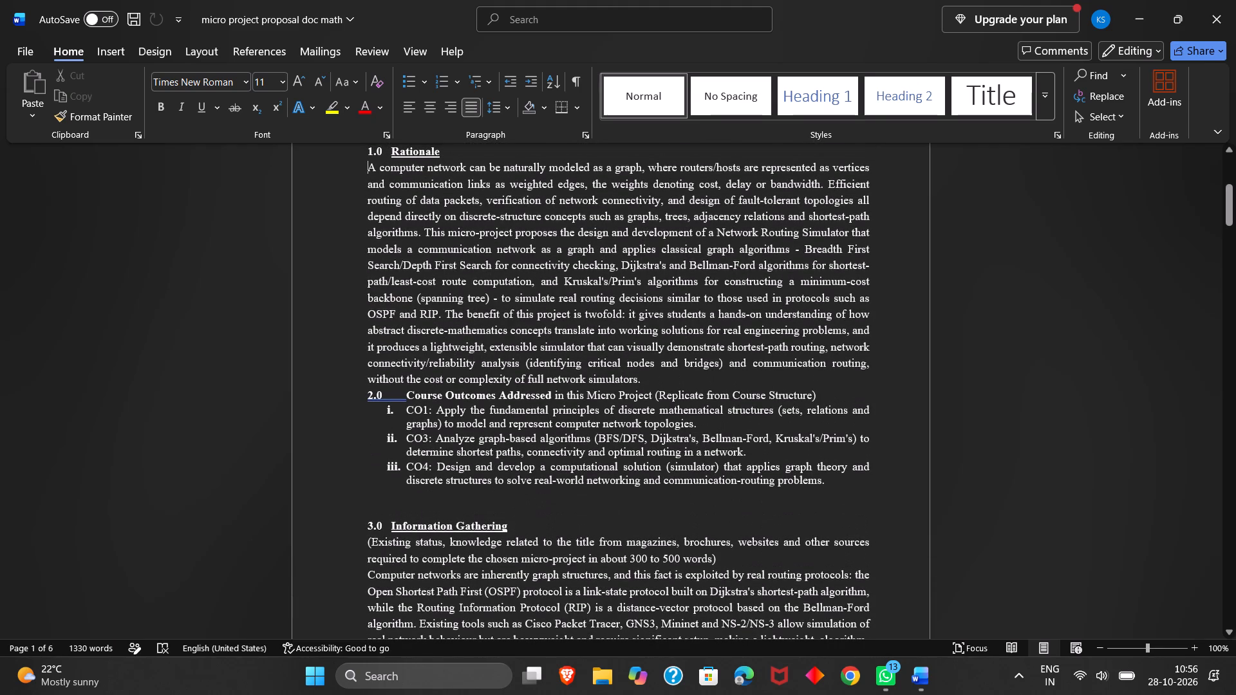
{"action": "left_click_drag", "start_coordinate": [362, 543], "coordinate": [520, 553]}
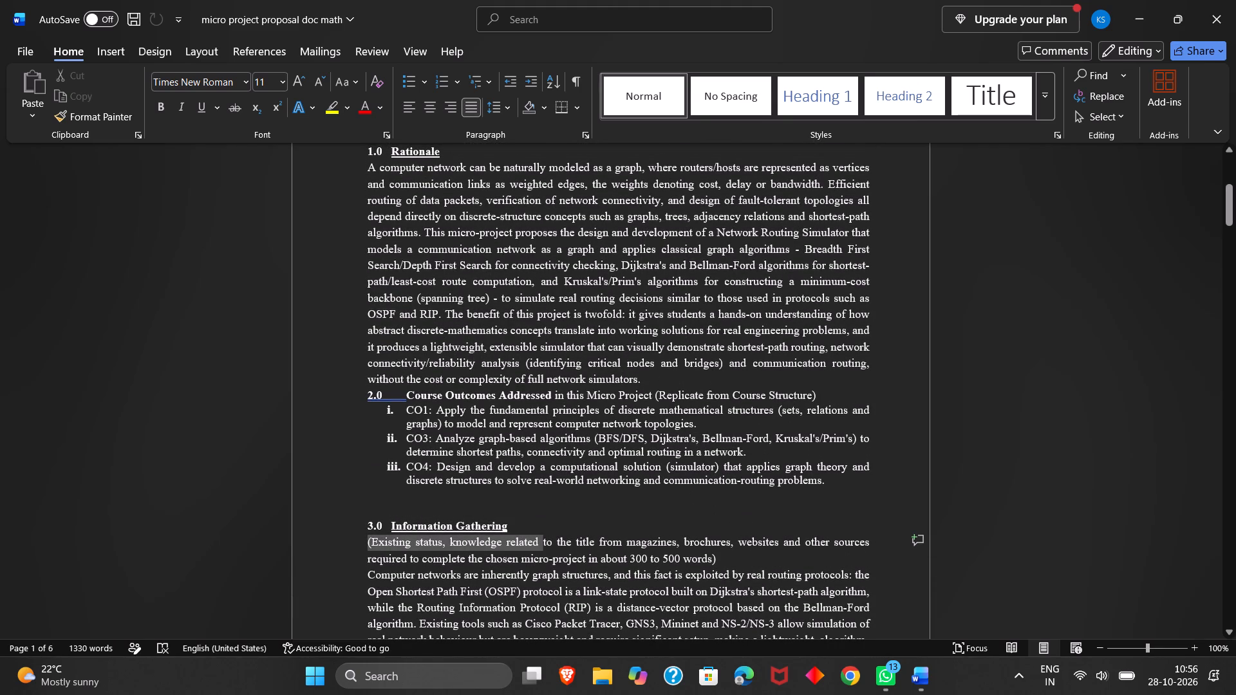
{"action": "left_click_drag", "start_coordinate": [520, 553], "coordinate": [807, 544]}
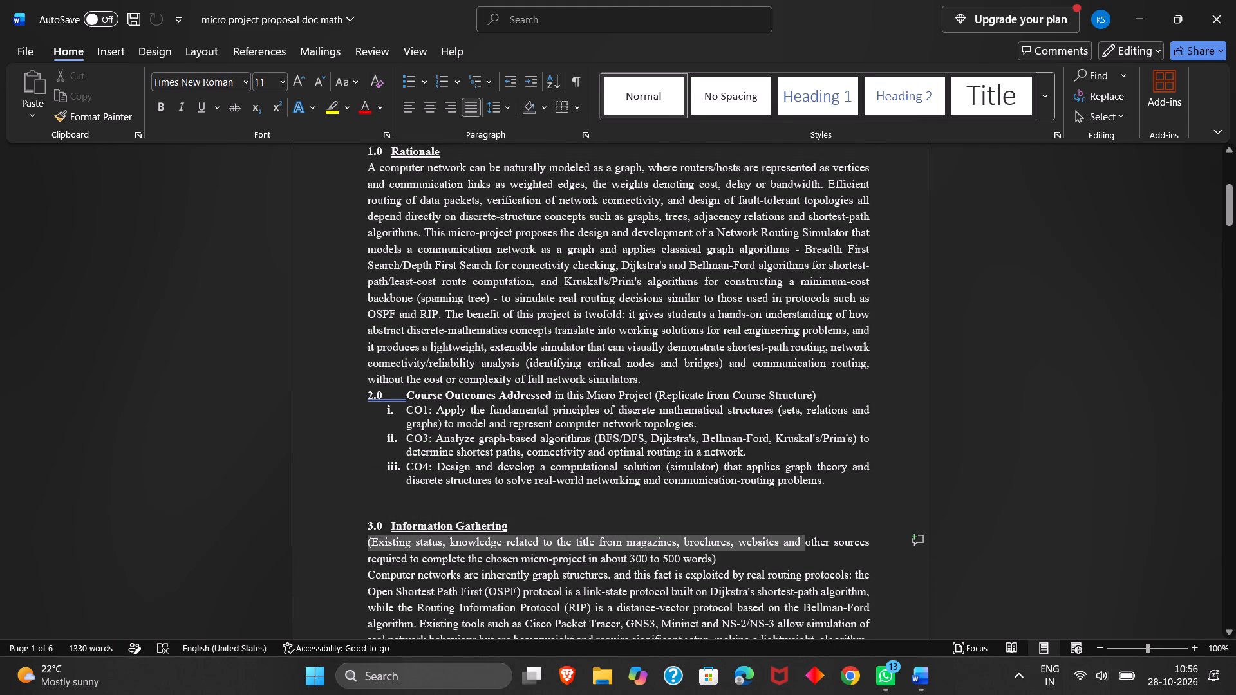
{"action": "left_click_drag", "start_coordinate": [807, 544], "coordinate": [892, 544]}
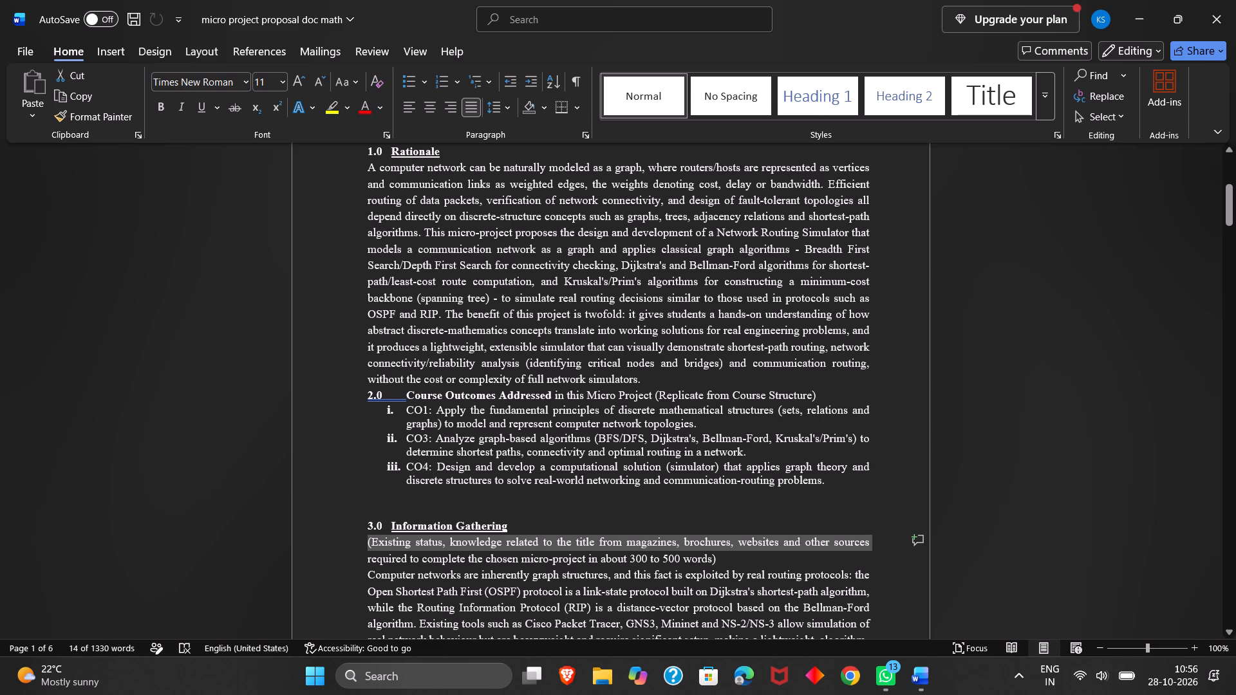
{"action": "key", "text": "BackSpace"}
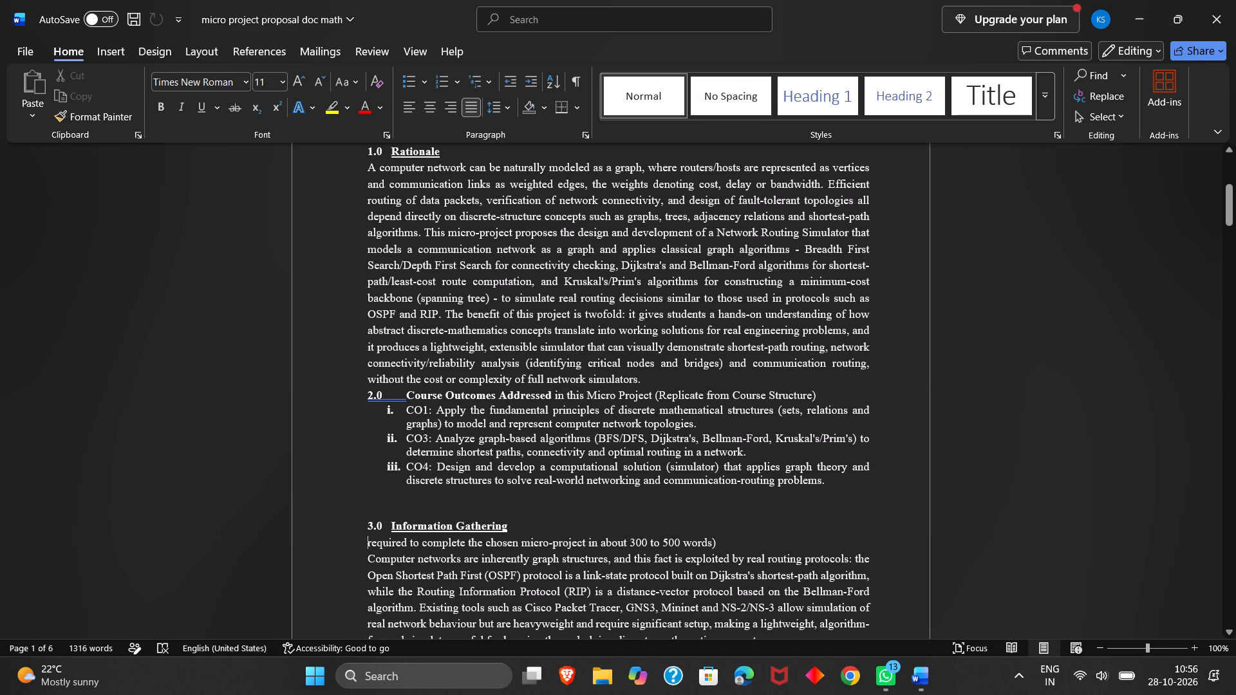
{"action": "left_click_drag", "start_coordinate": [370, 541], "coordinate": [561, 519]}
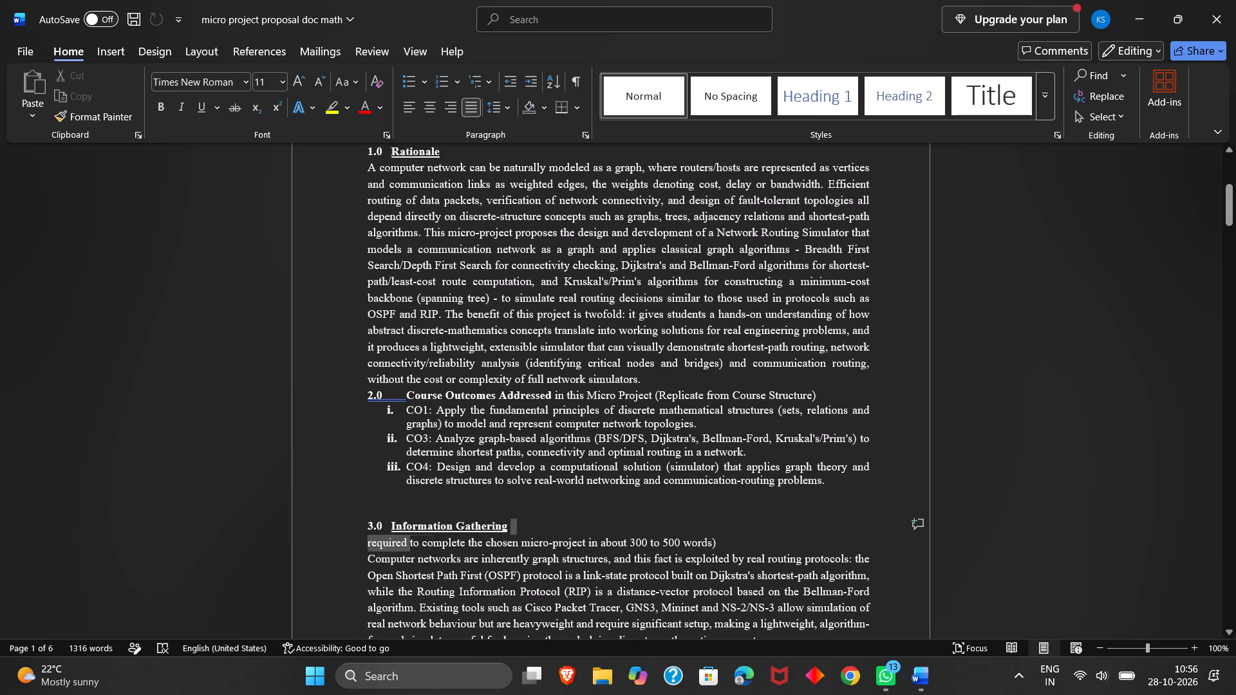
{"action": "left_click_drag", "start_coordinate": [561, 519], "coordinate": [680, 546]}
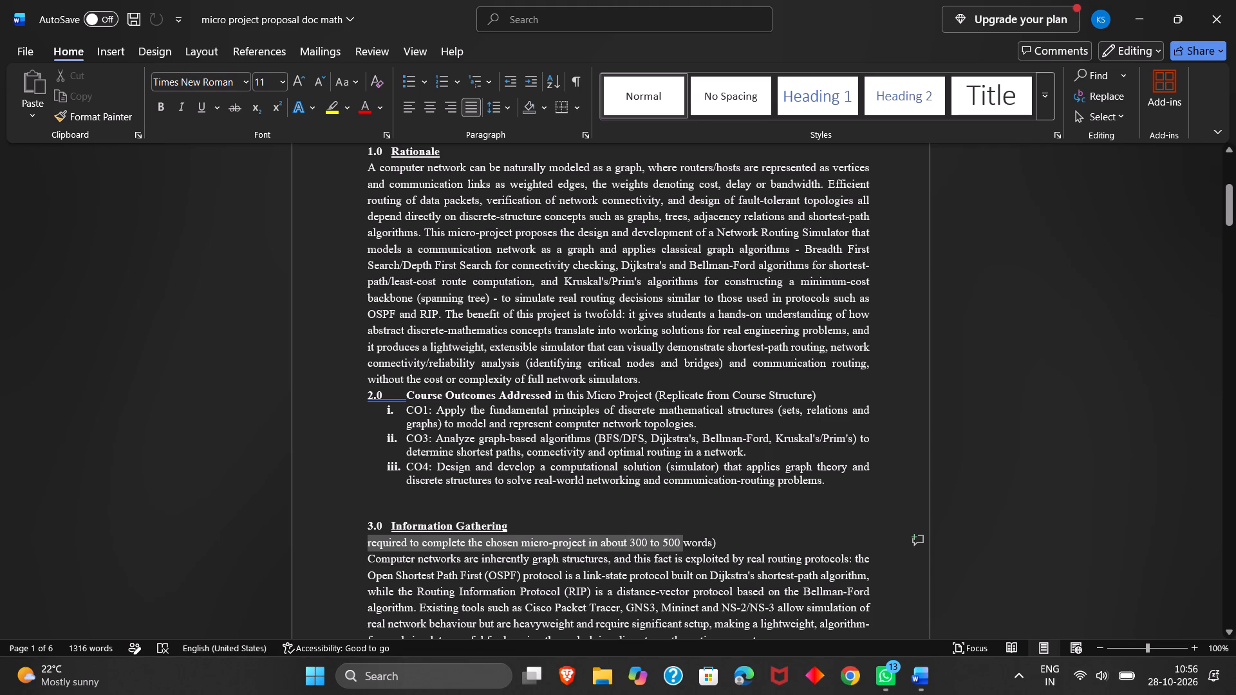
{"action": "left_click_drag", "start_coordinate": [680, 546], "coordinate": [771, 550]}
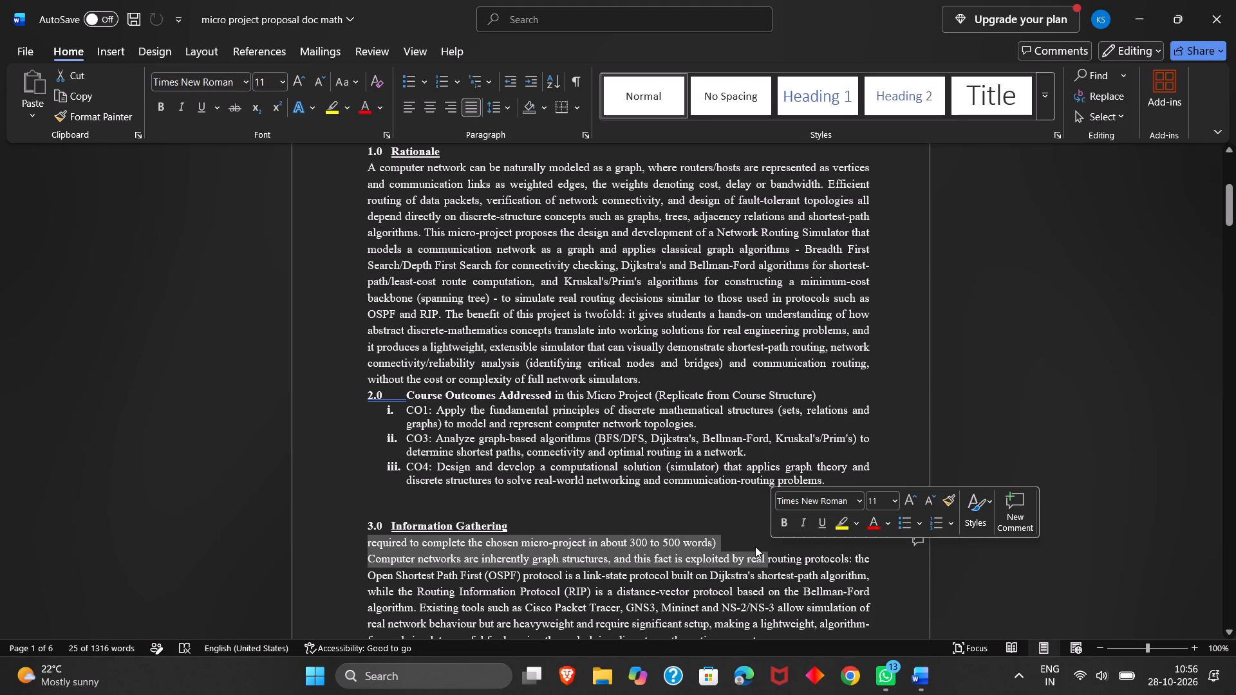
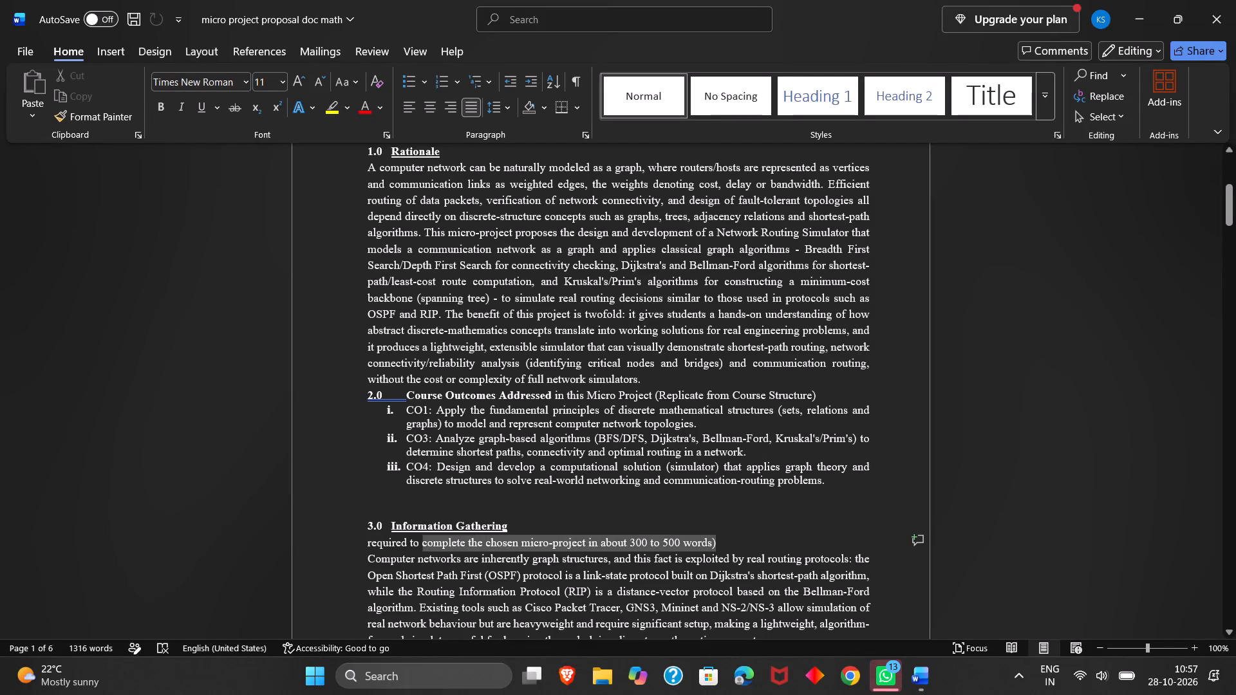
Delete the remaining guidance line, "required to complete the chosen micro-project in about 300 to 500 words)", under the 3.0 Information Gathering heading.
{"action": "key", "text": "BackSpace"}
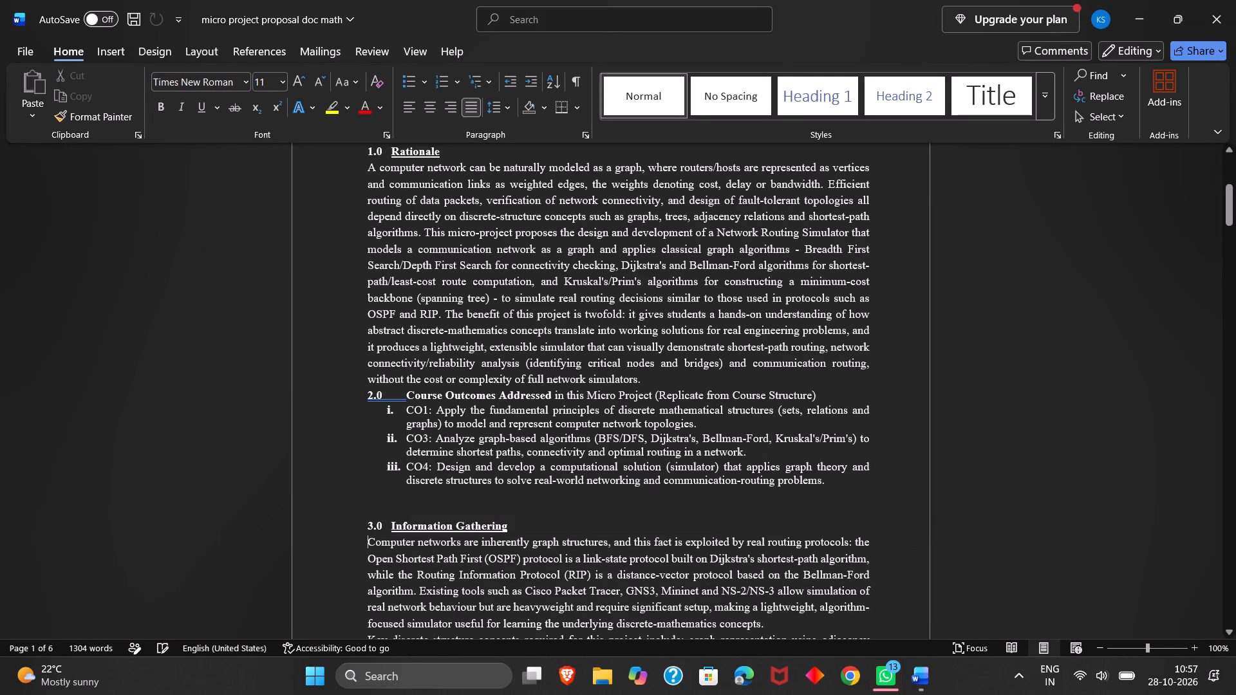
Delete the two-line bracketed guidance text, from "(Procedure in brief" to "action plan).", under the 4.0 Proposed Methodology heading.
{"action": "scroll", "coordinate": [576, 491], "scroll_direction": "down", "scroll_amount": 5}
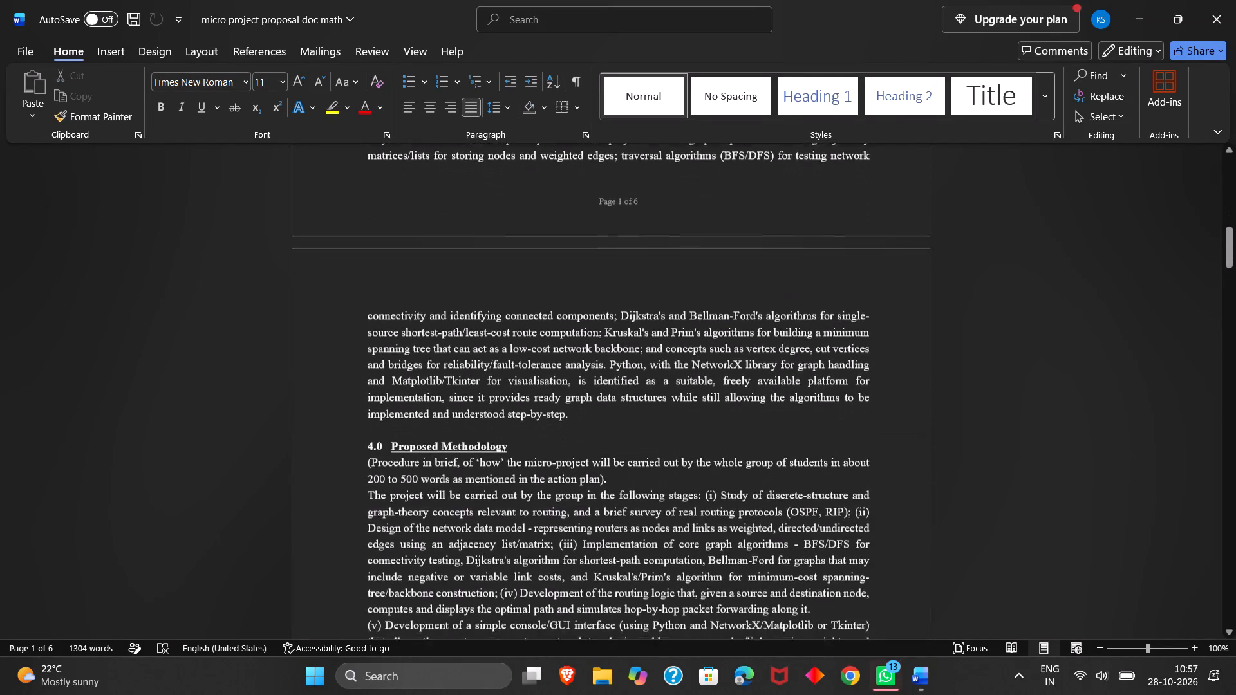
{"action": "scroll", "coordinate": [576, 491], "scroll_direction": "down", "scroll_amount": 1}
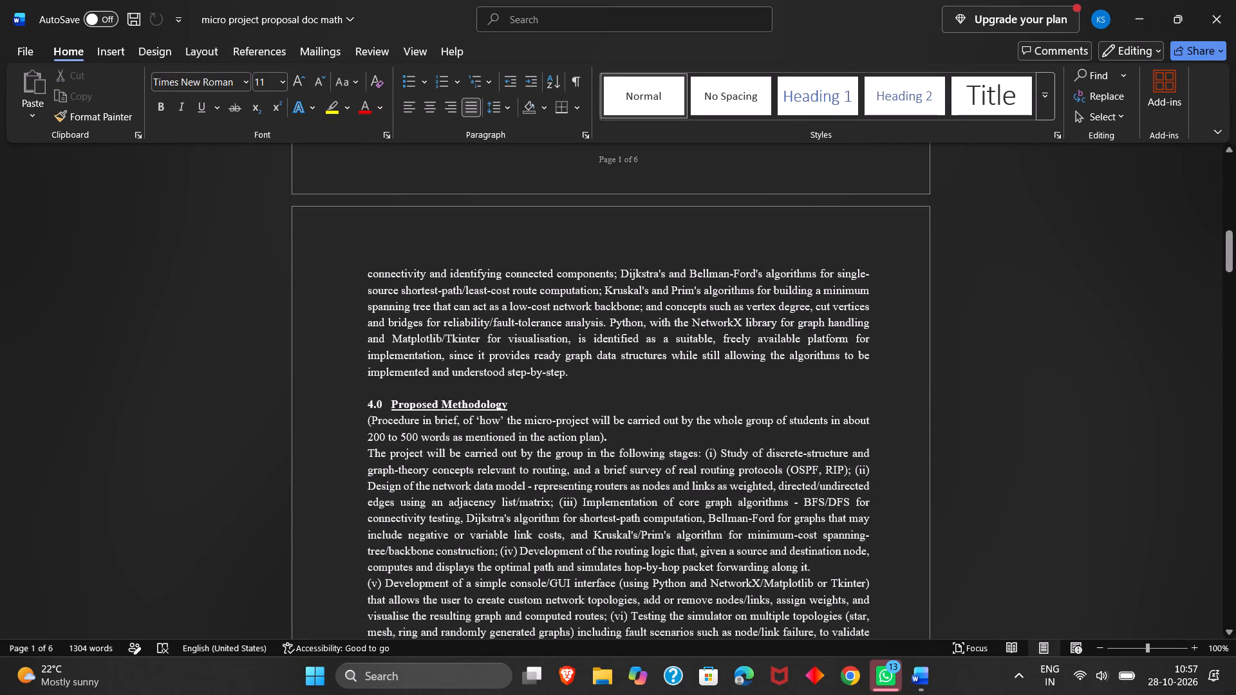
{"action": "left_click_drag", "start_coordinate": [367, 423], "coordinate": [597, 436]}
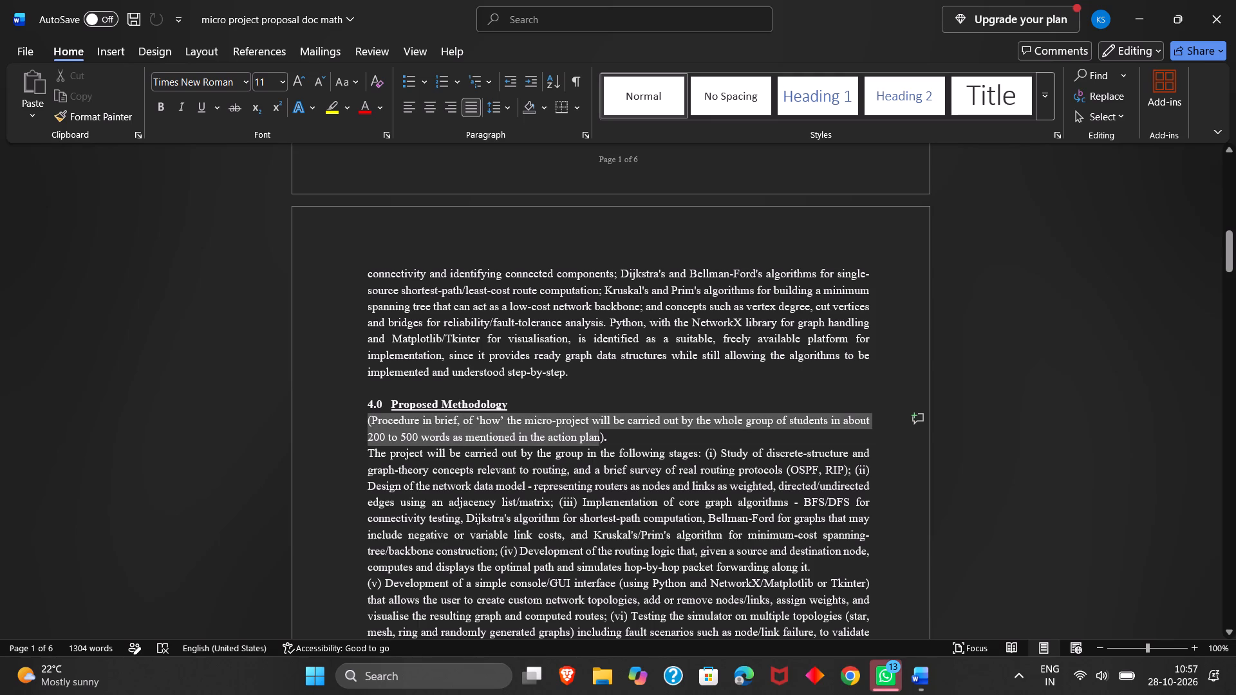
{"action": "left_click_drag", "start_coordinate": [597, 436], "coordinate": [606, 439]}
{"action": "key", "text": "BackSpace"}
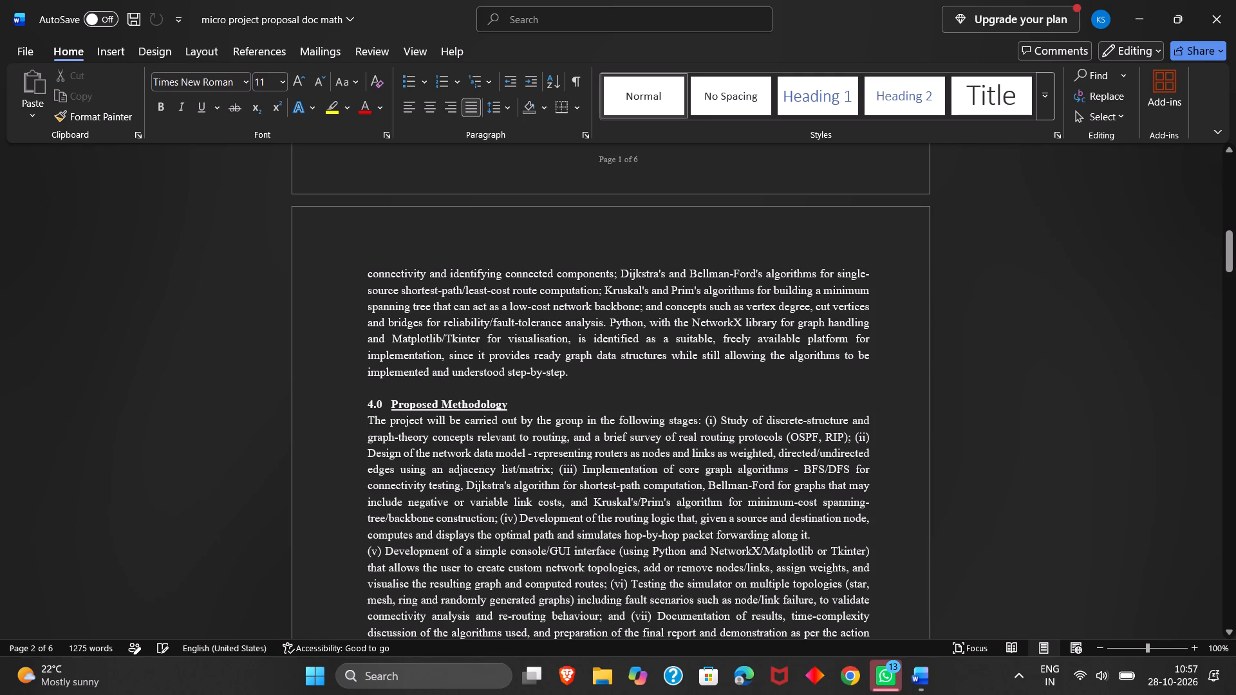
Review the 5.0 Action Plan and 6.0 Tentative Resources Required sections through the document's end, returning to the start of the Action Plan table.
{"action": "scroll", "coordinate": [714, 361], "scroll_direction": "down", "scroll_amount": 4}
{"action": "scroll", "coordinate": [688, 412], "scroll_direction": "up", "scroll_amount": 1}
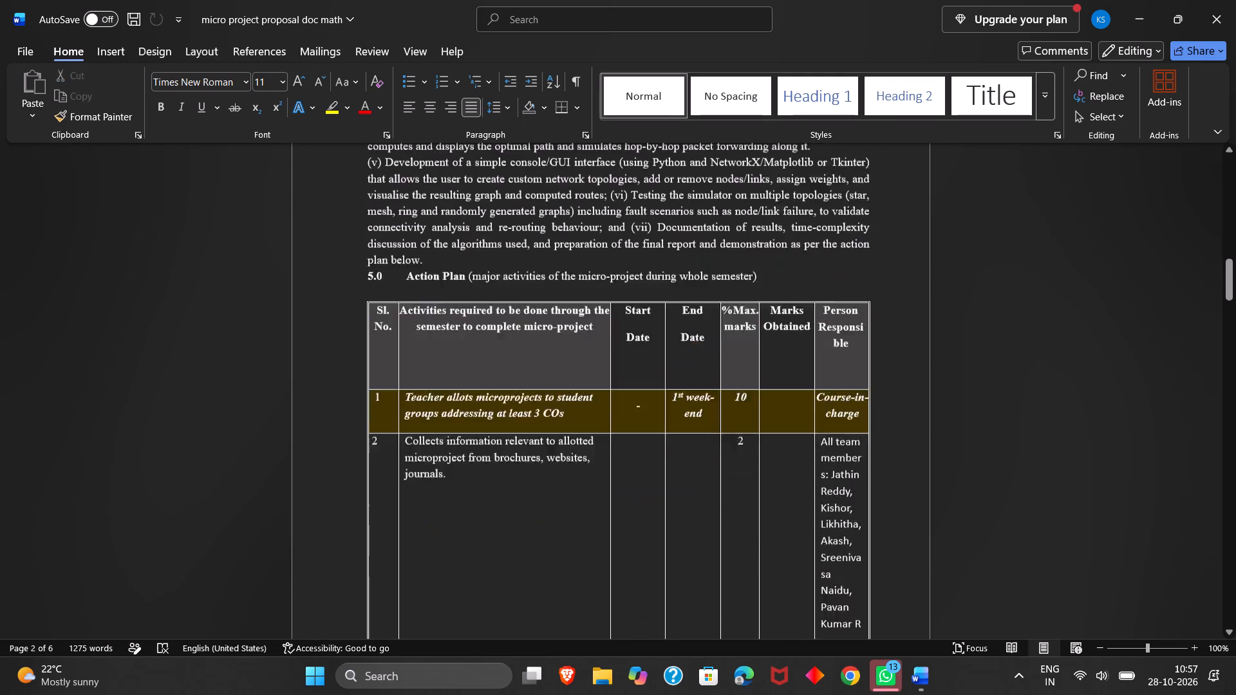
{"action": "scroll", "coordinate": [688, 412], "scroll_direction": "up", "scroll_amount": 1}
{"action": "scroll", "coordinate": [688, 412], "scroll_direction": "down", "scroll_amount": 1}
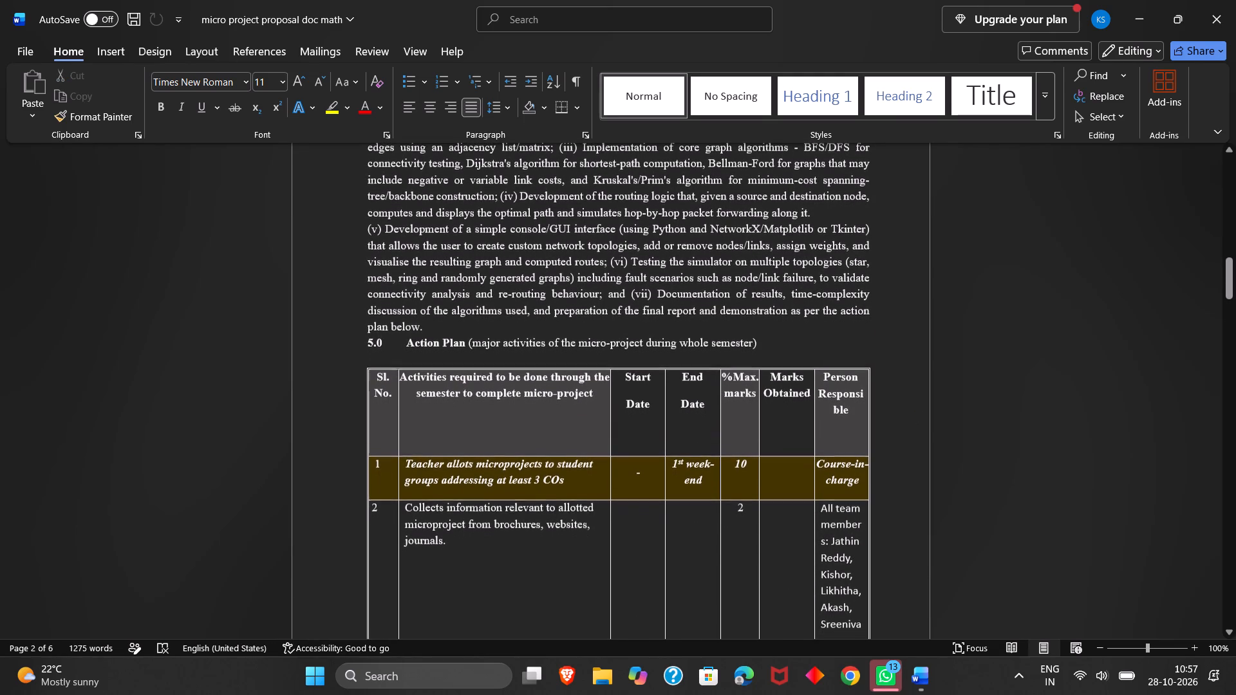
{"action": "scroll", "coordinate": [688, 412], "scroll_direction": "down", "scroll_amount": 5}
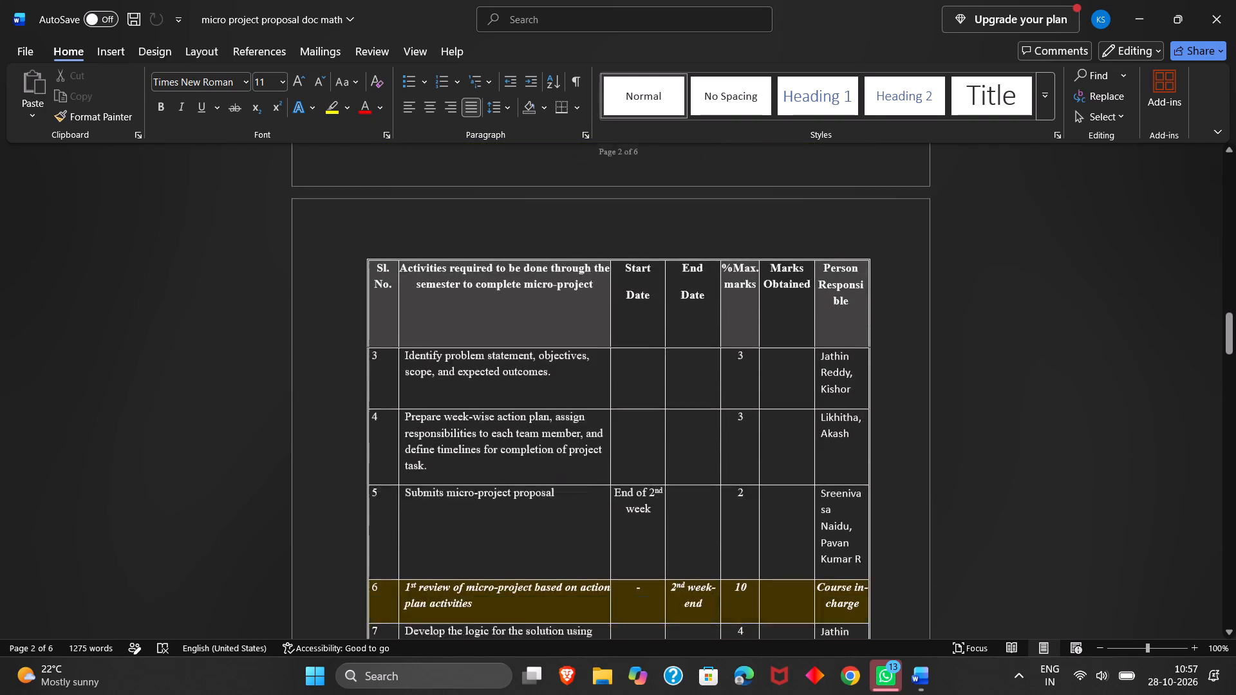
{"action": "scroll", "coordinate": [688, 412], "scroll_direction": "down", "scroll_amount": 4}
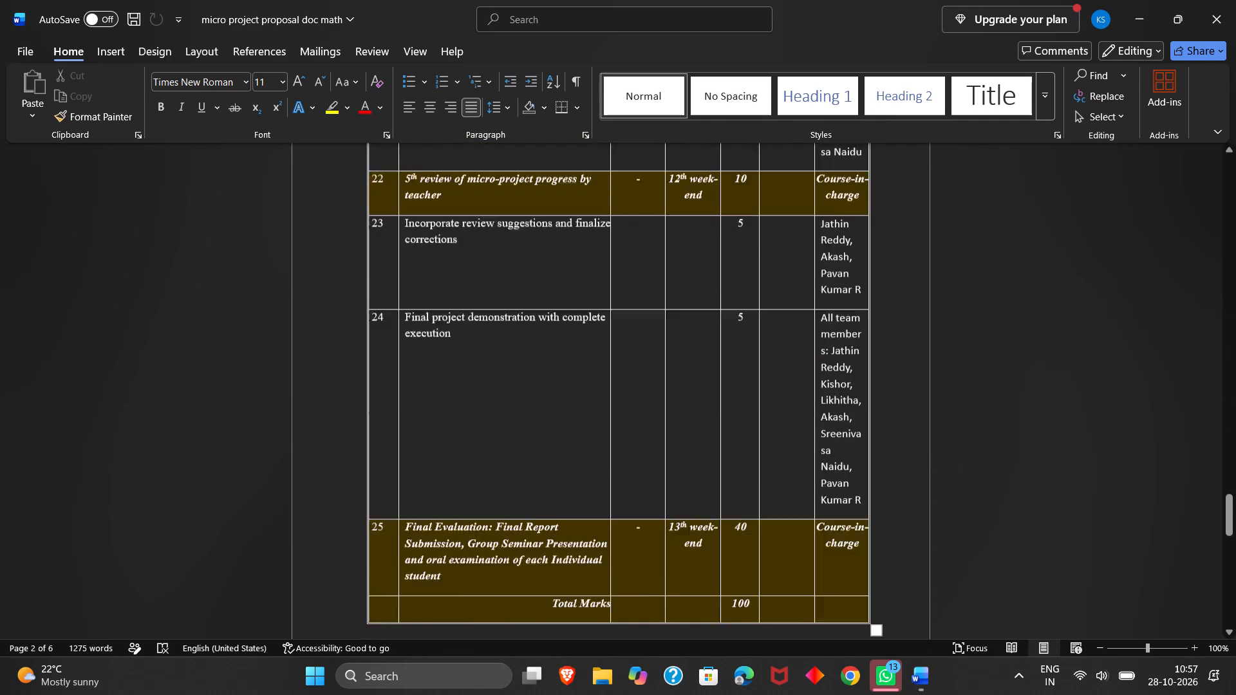
{"action": "scroll", "coordinate": [688, 412], "scroll_direction": "down", "scroll_amount": 4}
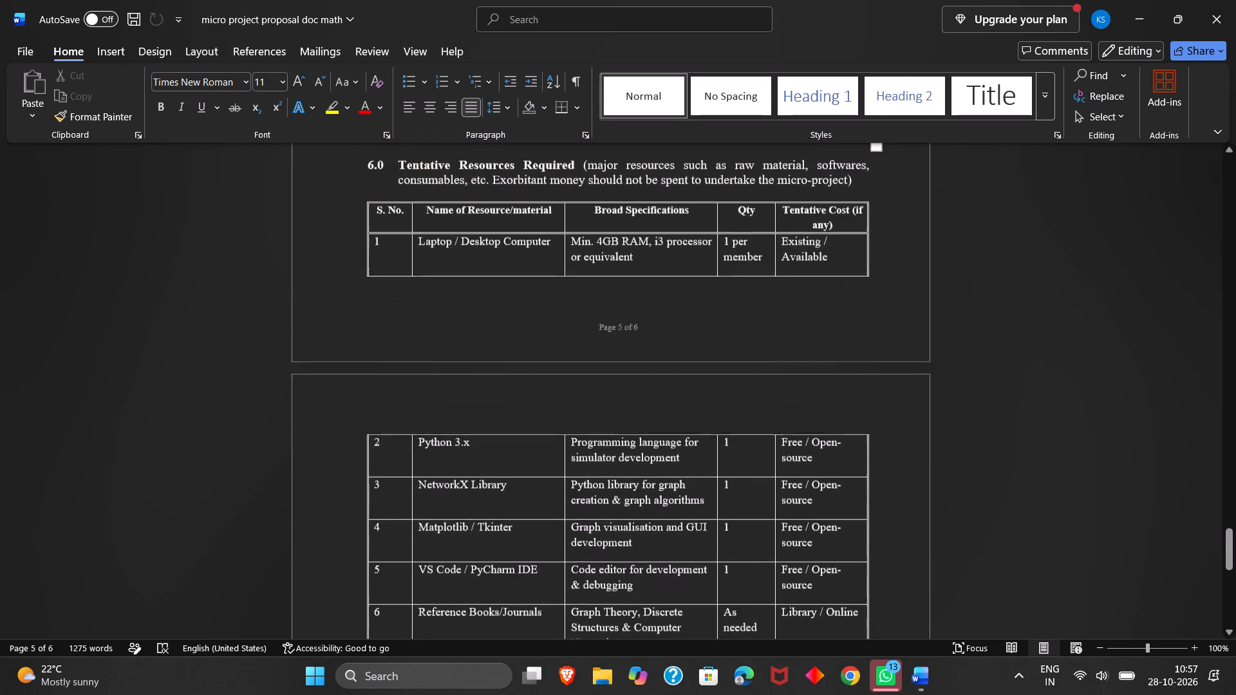
{"action": "scroll", "coordinate": [688, 412], "scroll_direction": "down", "scroll_amount": 4}
{"action": "left_click", "coordinate": [688, 412]}
{"action": "scroll", "coordinate": [688, 412], "scroll_direction": "down", "scroll_amount": 2}
{"action": "scroll", "coordinate": [688, 412], "scroll_direction": "up", "scroll_amount": 3}
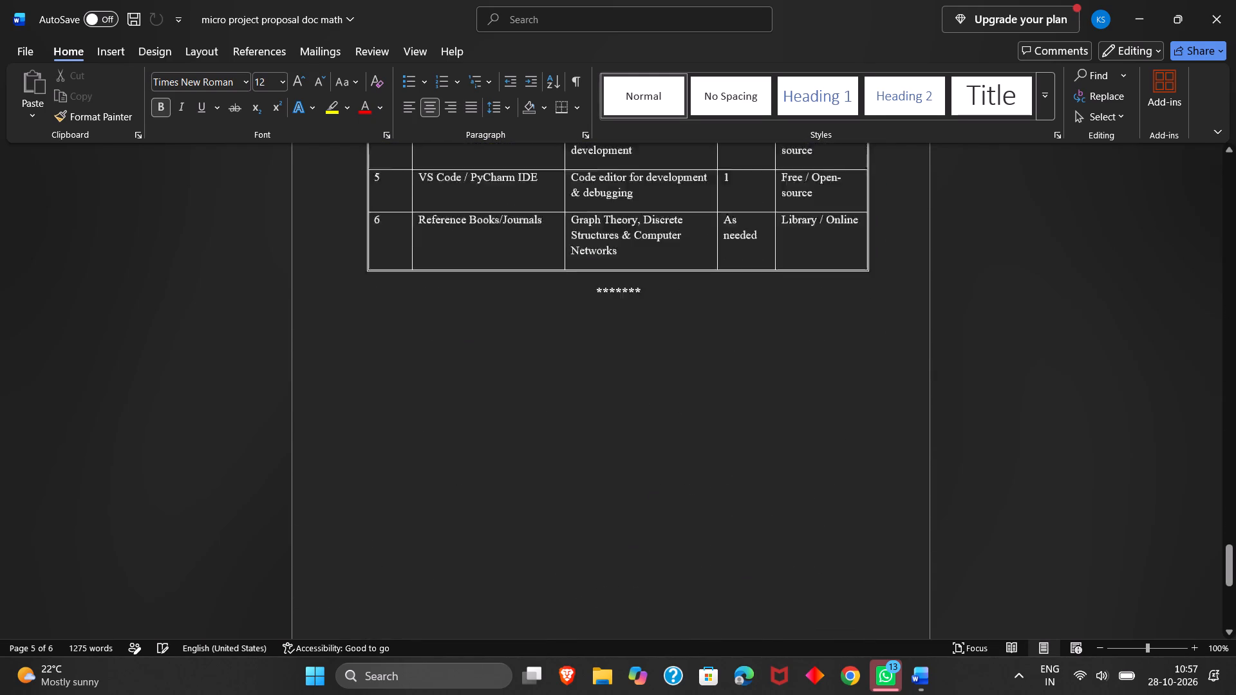
{"action": "scroll", "coordinate": [688, 412], "scroll_direction": "up", "scroll_amount": 4}
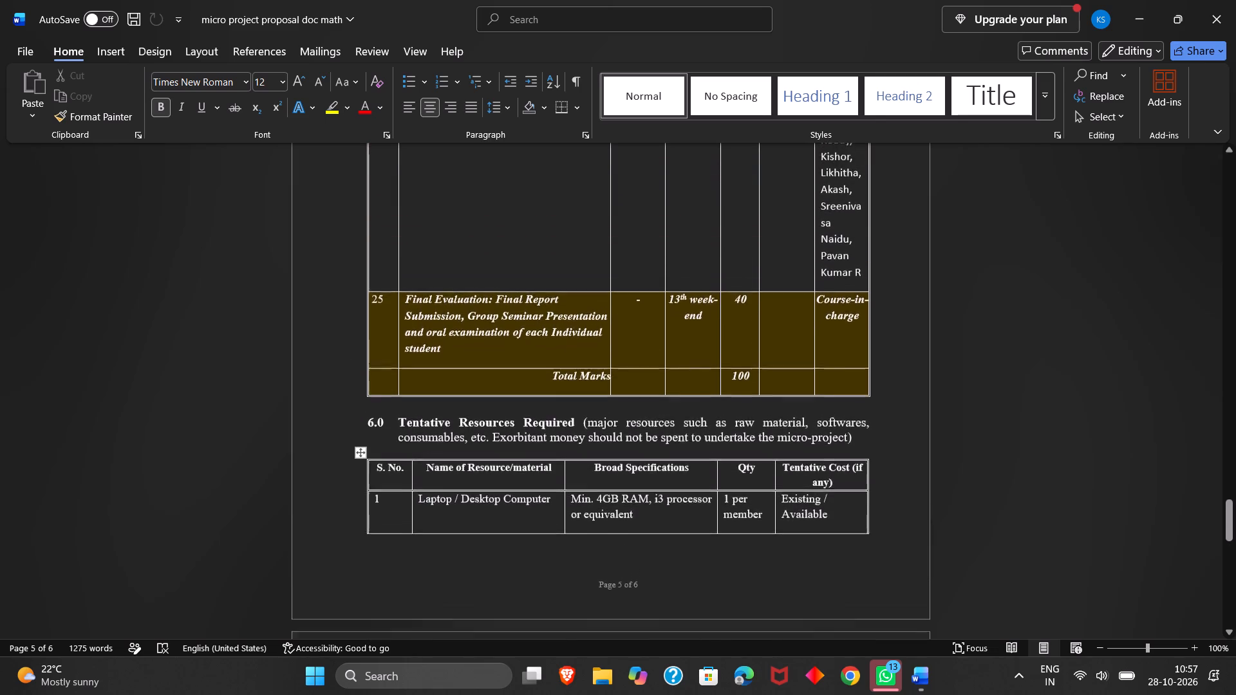
{"action": "scroll", "coordinate": [688, 412], "scroll_direction": "up", "scroll_amount": 3}
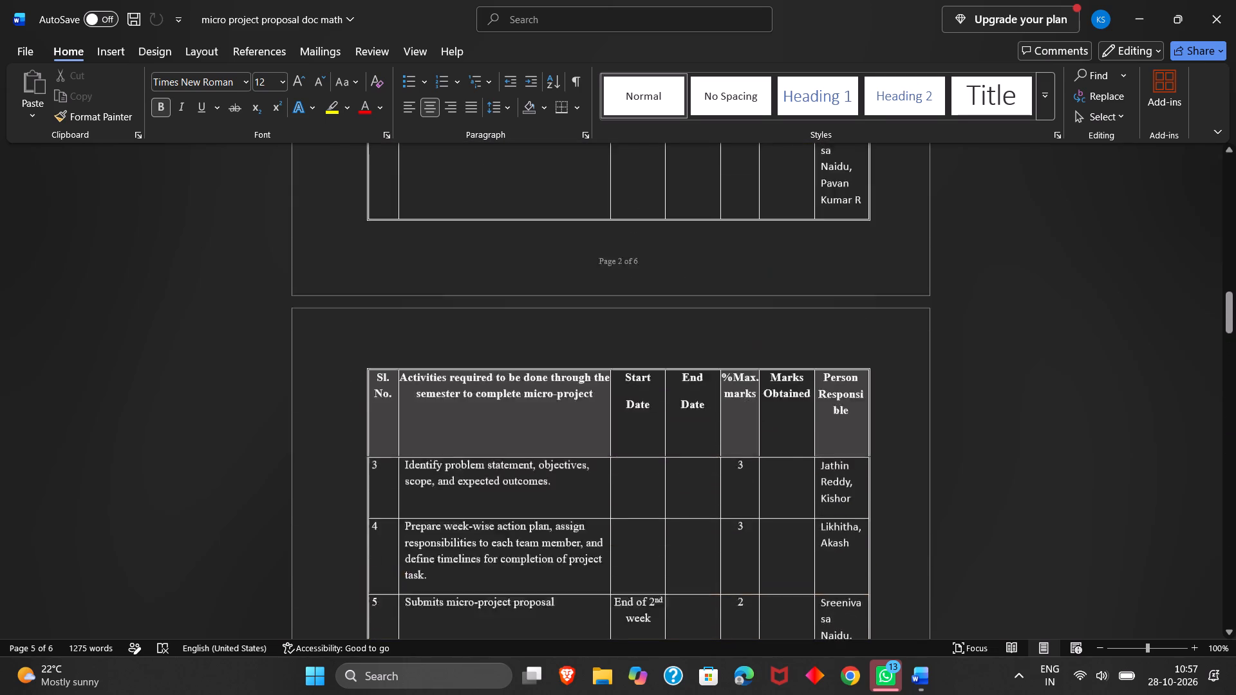
{"action": "scroll", "coordinate": [688, 412], "scroll_direction": "up", "scroll_amount": 1}
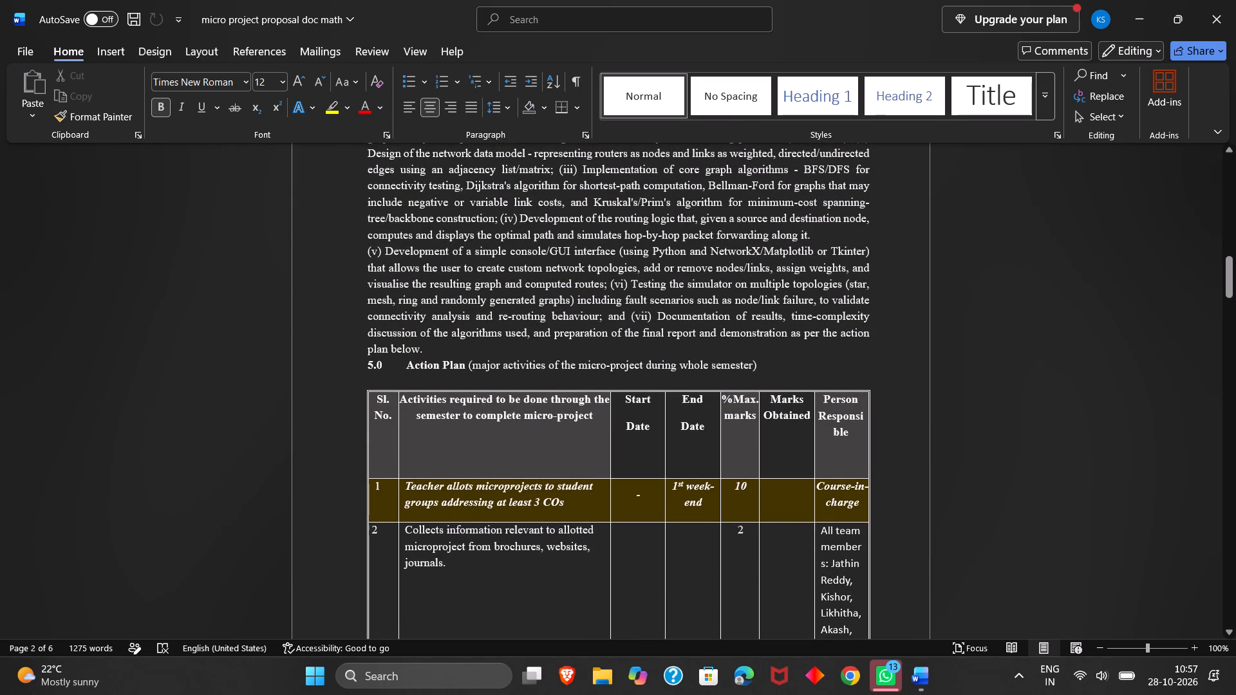
{"action": "scroll", "coordinate": [689, 379], "scroll_direction": "down", "scroll_amount": 1}
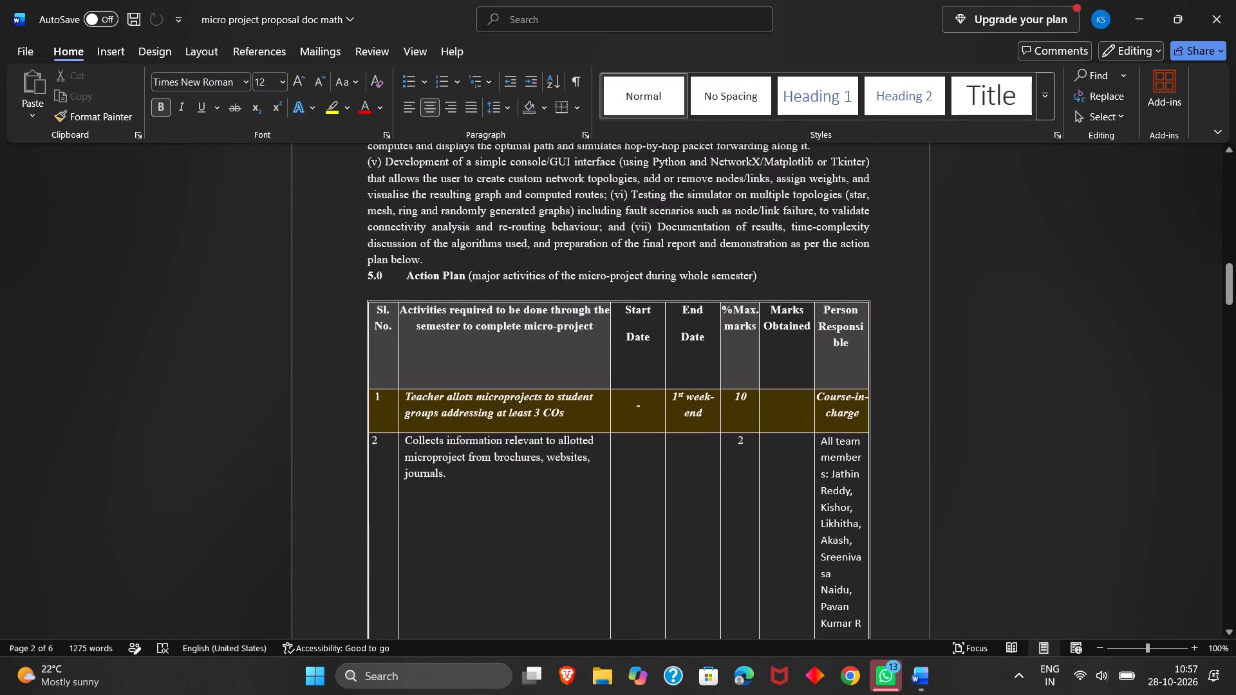
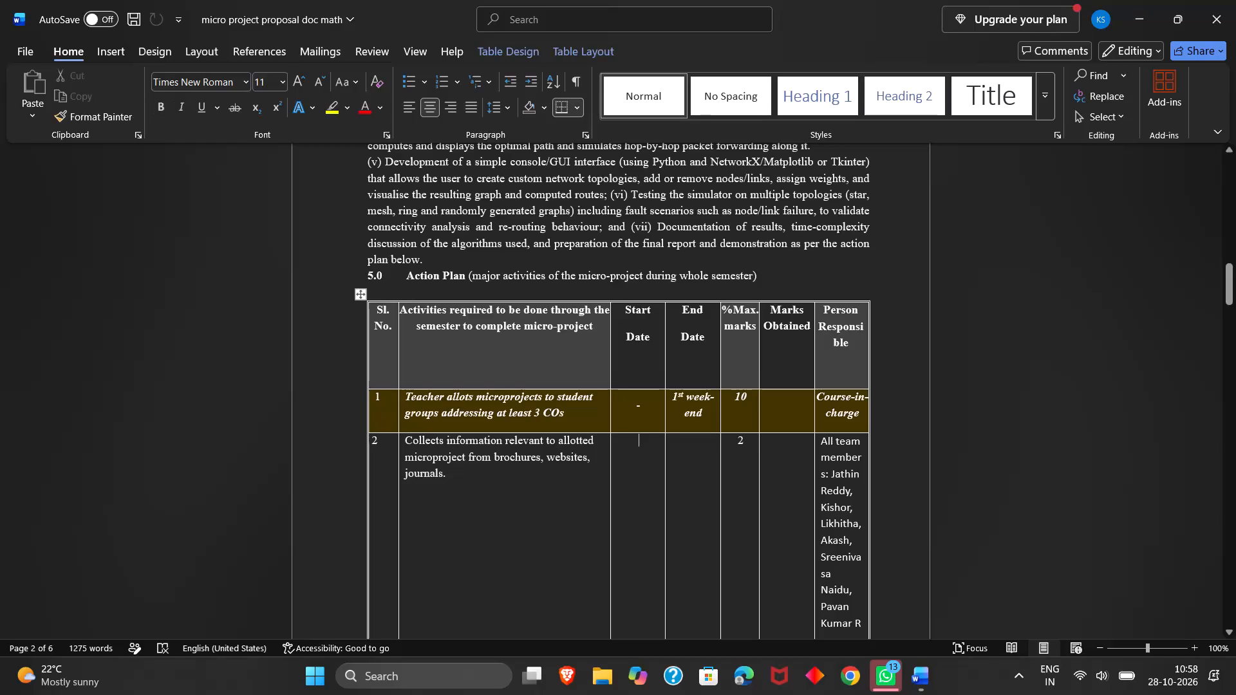
Enter 01-Aug as the start date and 08-Aug as the end date for activity 2 in the Action Plan table.
{"action": "type", "text": "01"}
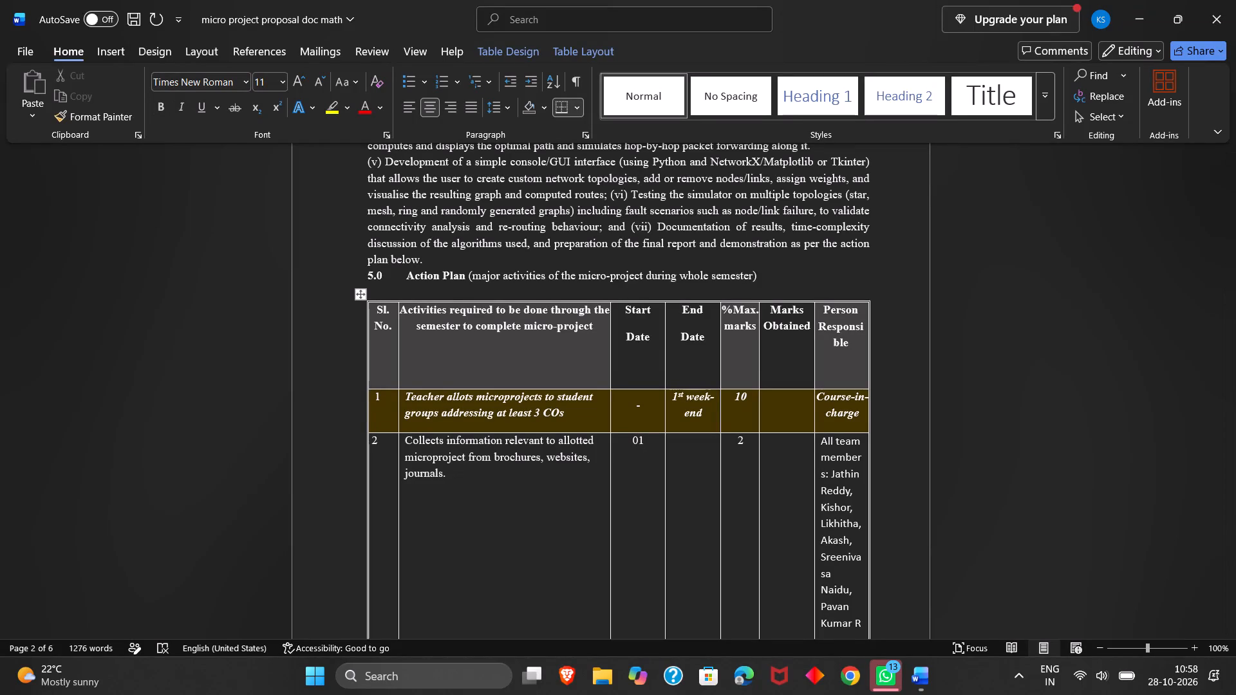
{"action": "key", "text": "minus"}
{"action": "key", "text": "a"}
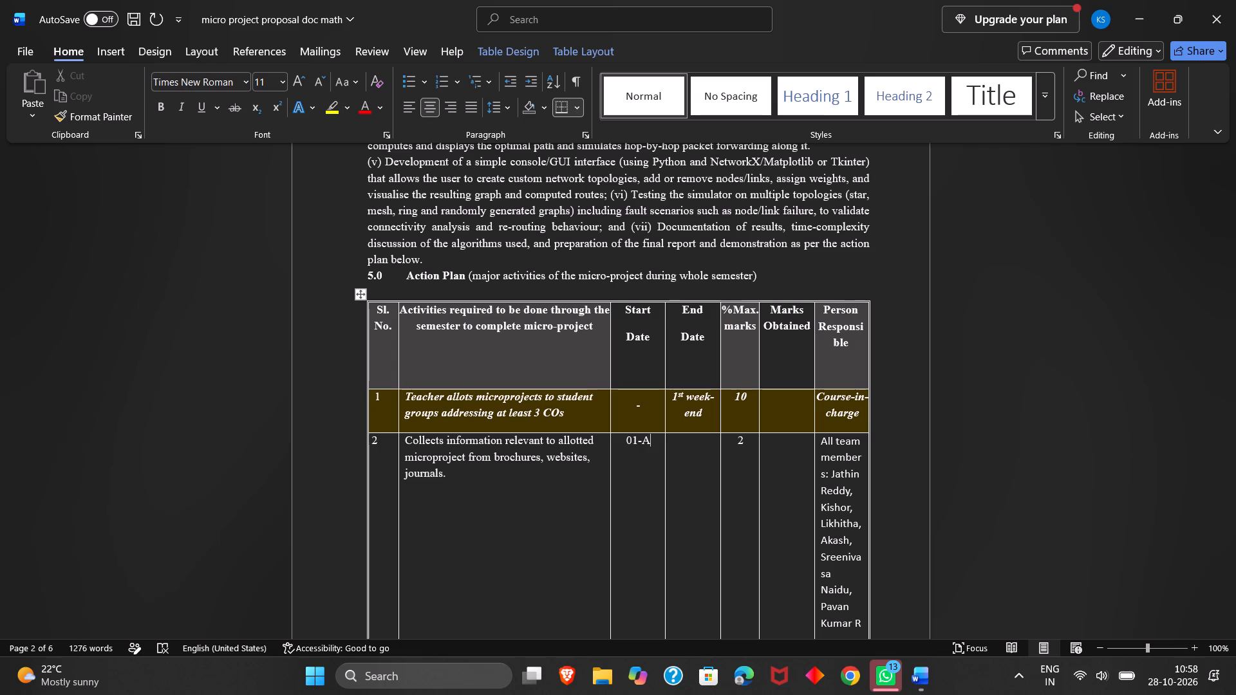
{"action": "type", "text": "ug"}
{"action": "key", "text": "Right"}
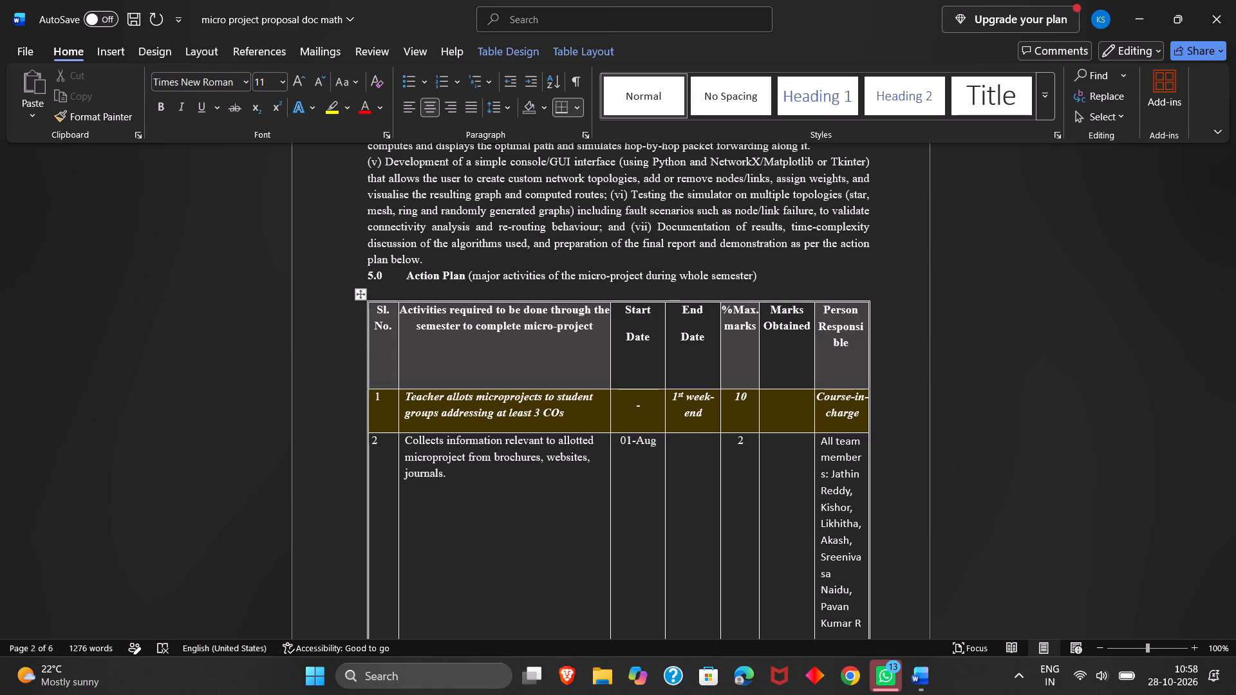
{"action": "type", "text": "08"}
{"action": "key", "text": "minus"}
{"action": "type", "text": "ug"}
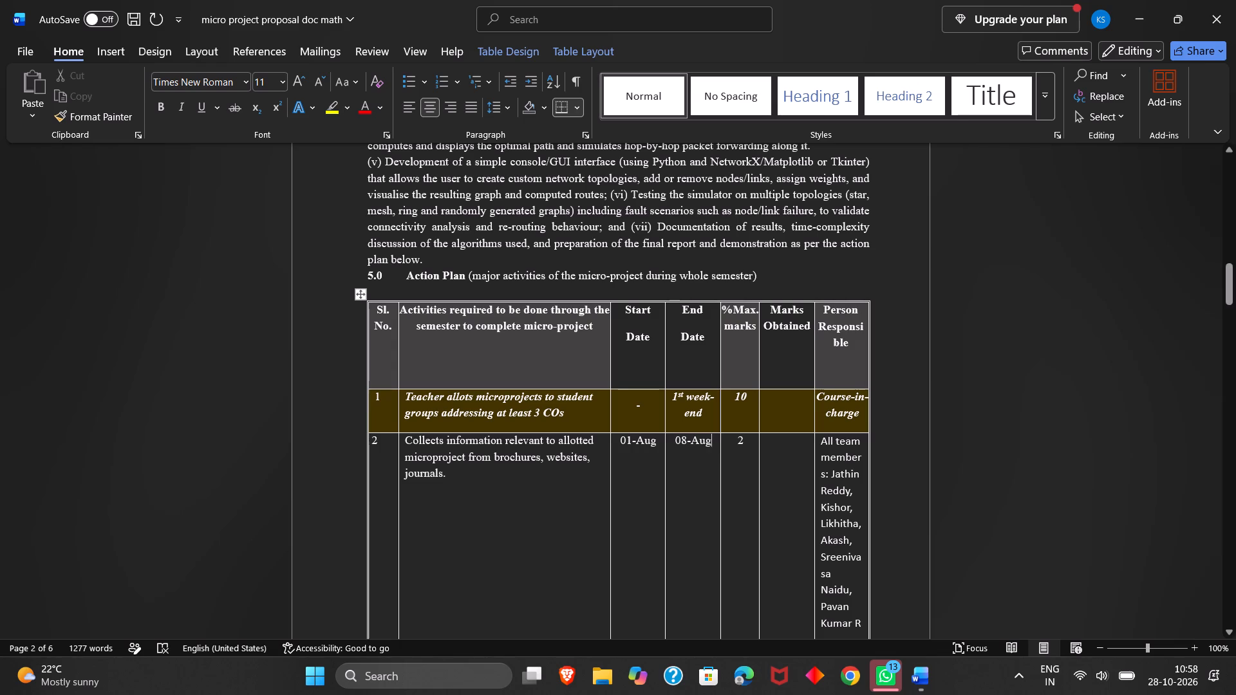
Change activity 2's end date in the Action Plan table to 03-Aug.
{"action": "scroll", "coordinate": [722, 388], "scroll_direction": "down", "scroll_amount": 3}
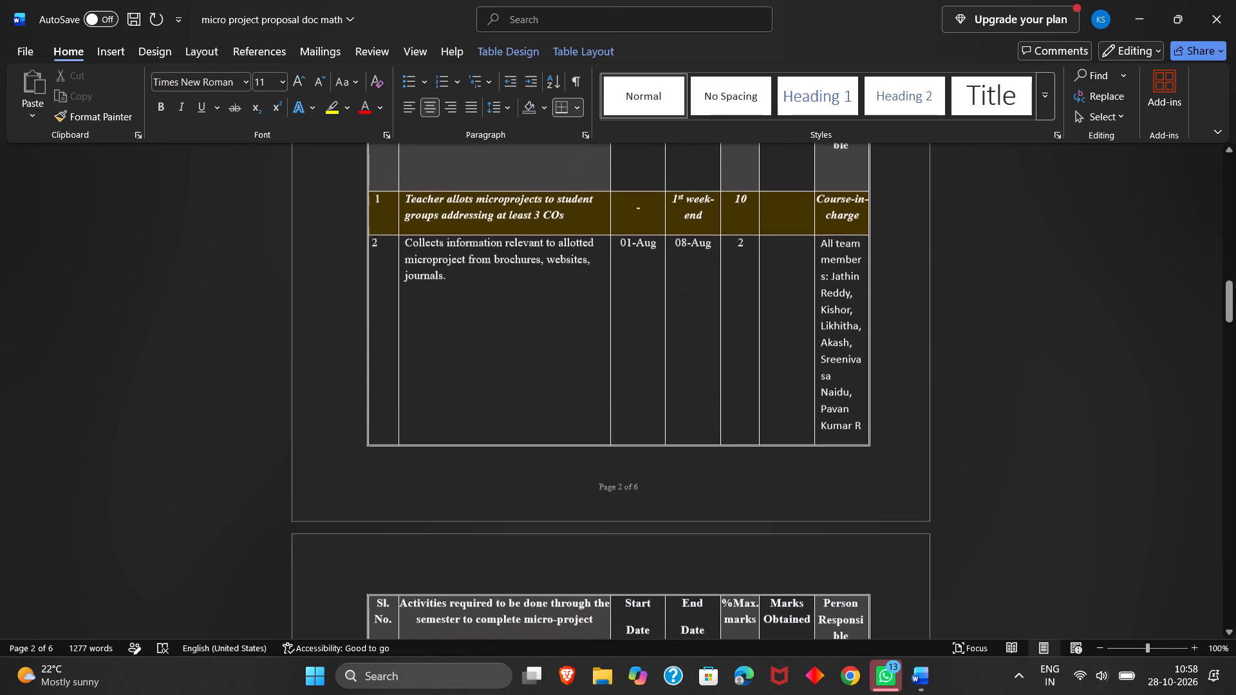
{"action": "scroll", "coordinate": [712, 397], "scroll_direction": "down", "scroll_amount": 3}
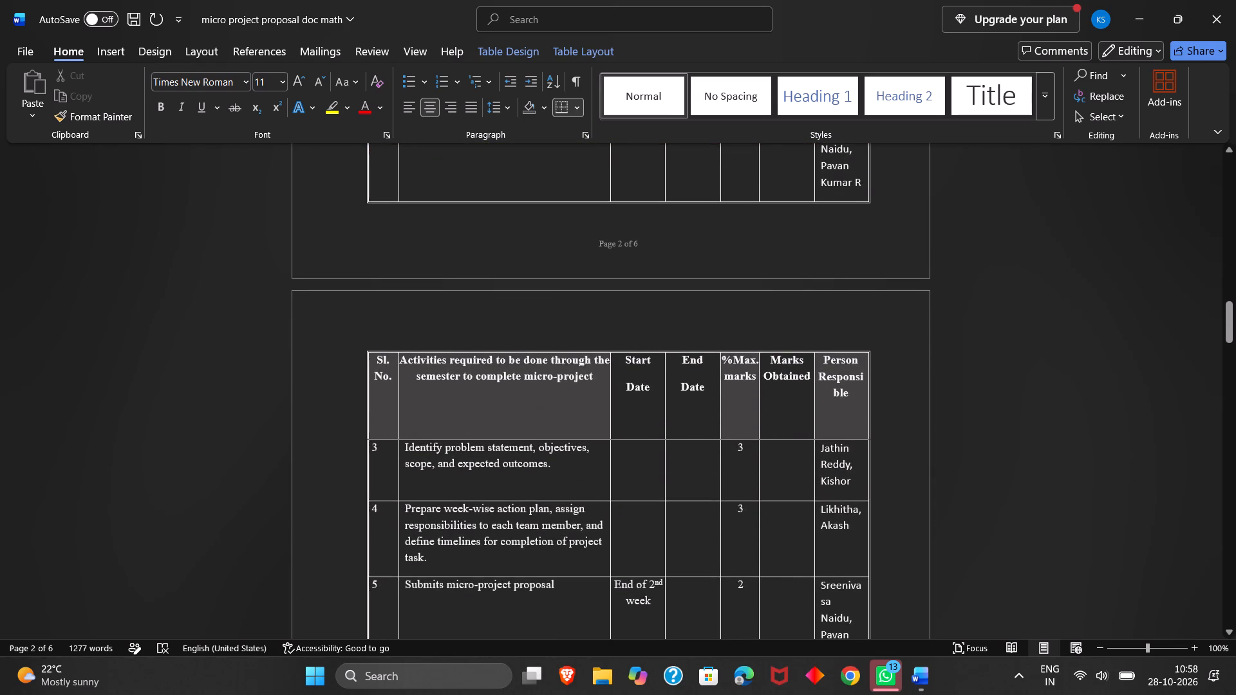
{"action": "scroll", "coordinate": [675, 426], "scroll_direction": "up", "scroll_amount": 3}
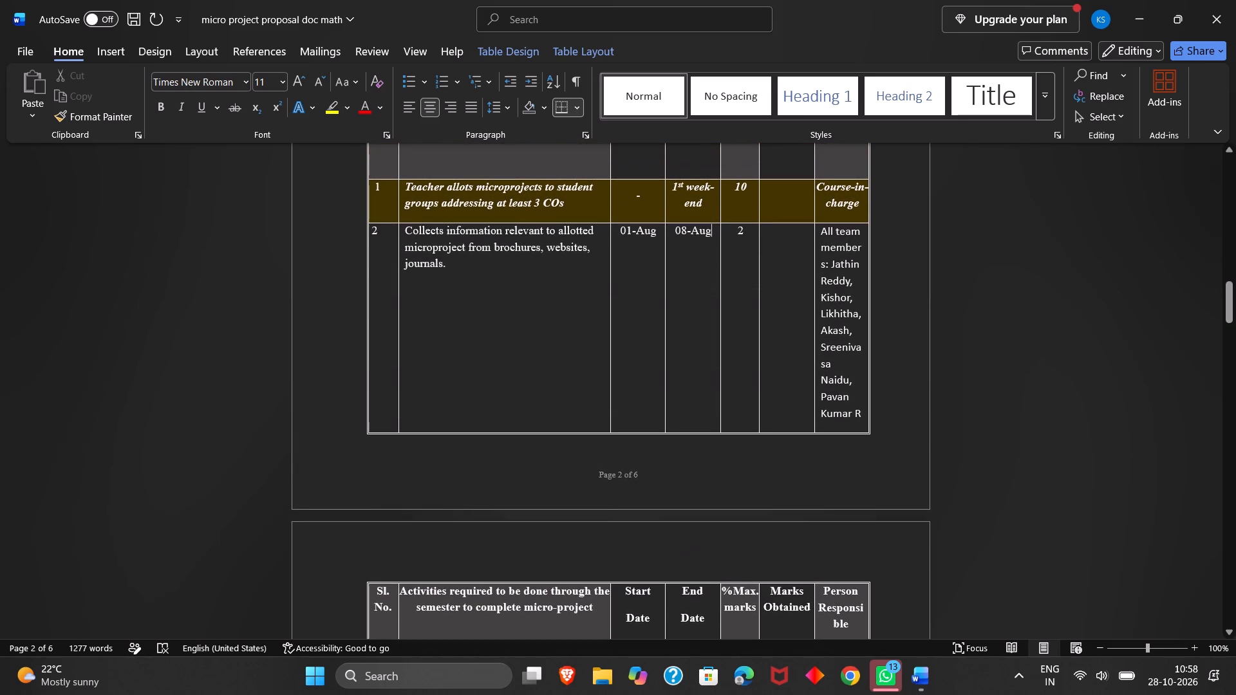
{"action": "scroll", "coordinate": [682, 326], "scroll_direction": "up", "scroll_amount": 1}
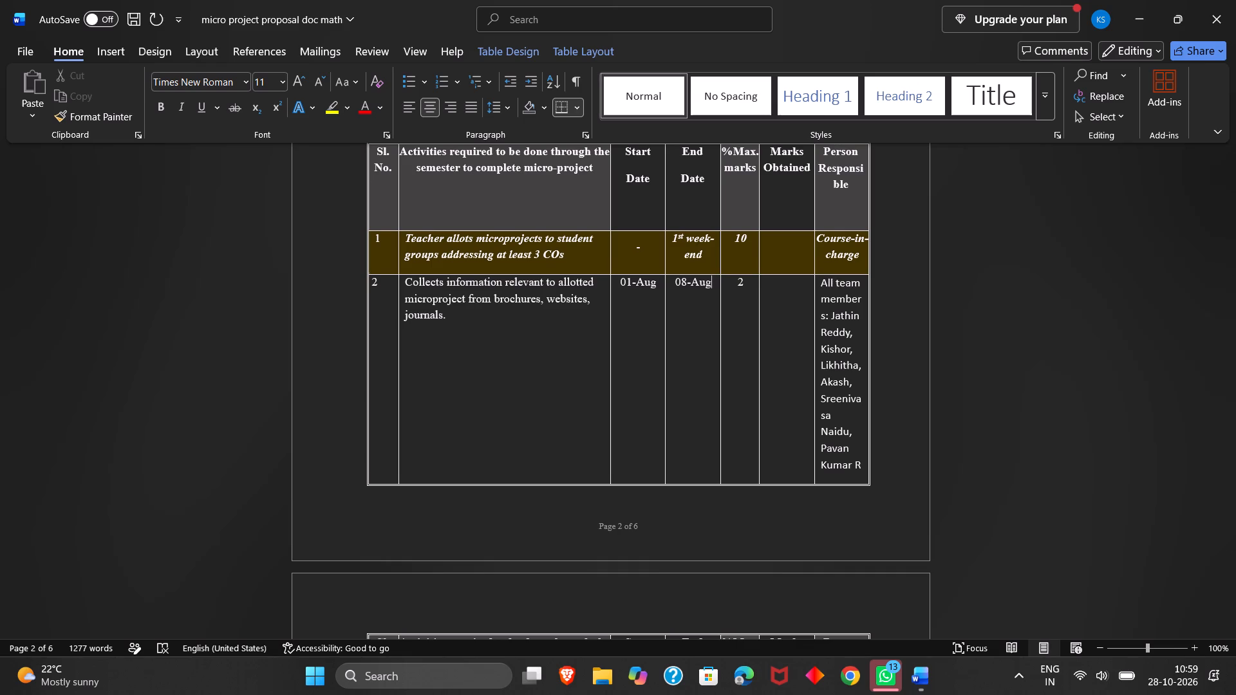
{"action": "scroll", "coordinate": [682, 326], "scroll_direction": "down", "scroll_amount": 1}
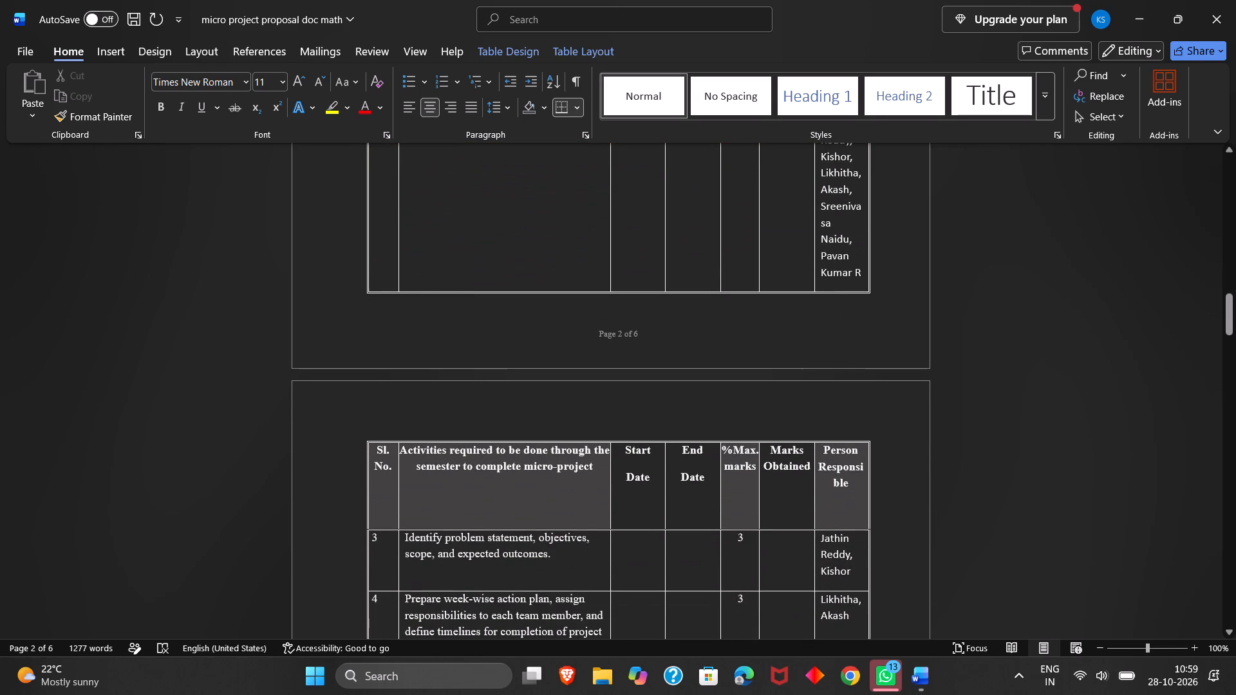
{"action": "scroll", "coordinate": [682, 326], "scroll_direction": "up", "scroll_amount": 1}
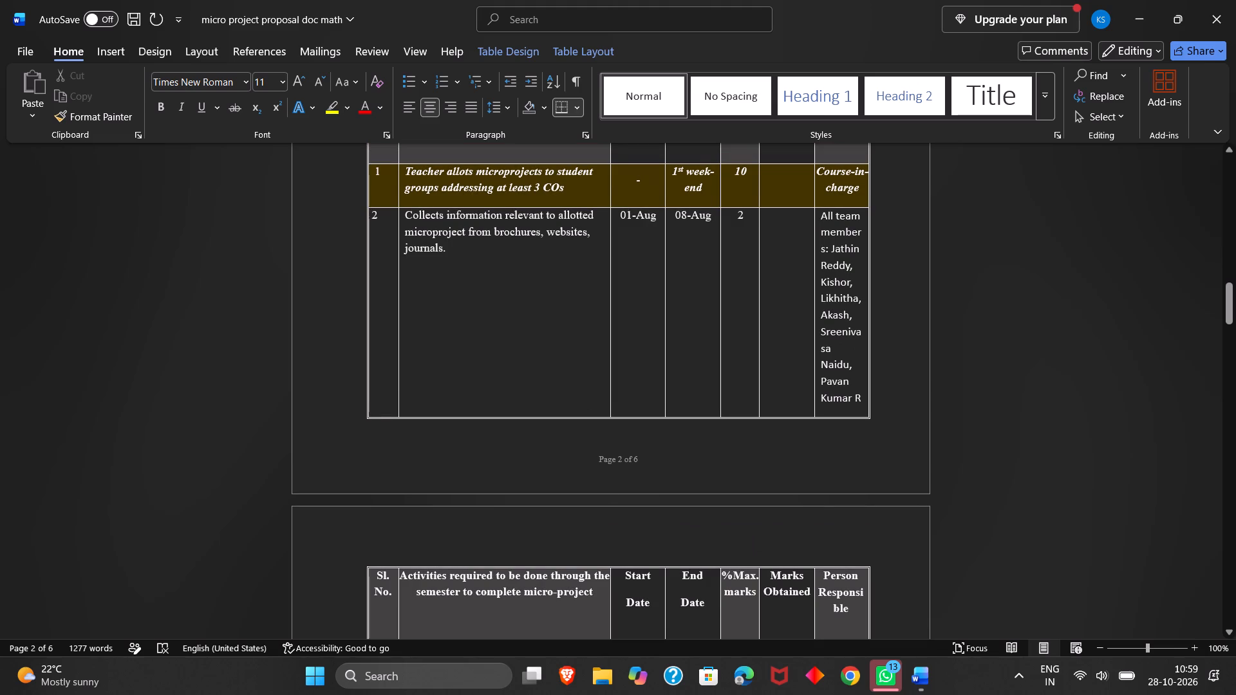
{"action": "left_click", "coordinate": [689, 218]}
{"action": "key", "text": "BackSpace"}
{"action": "key", "text": "BackSpace"}
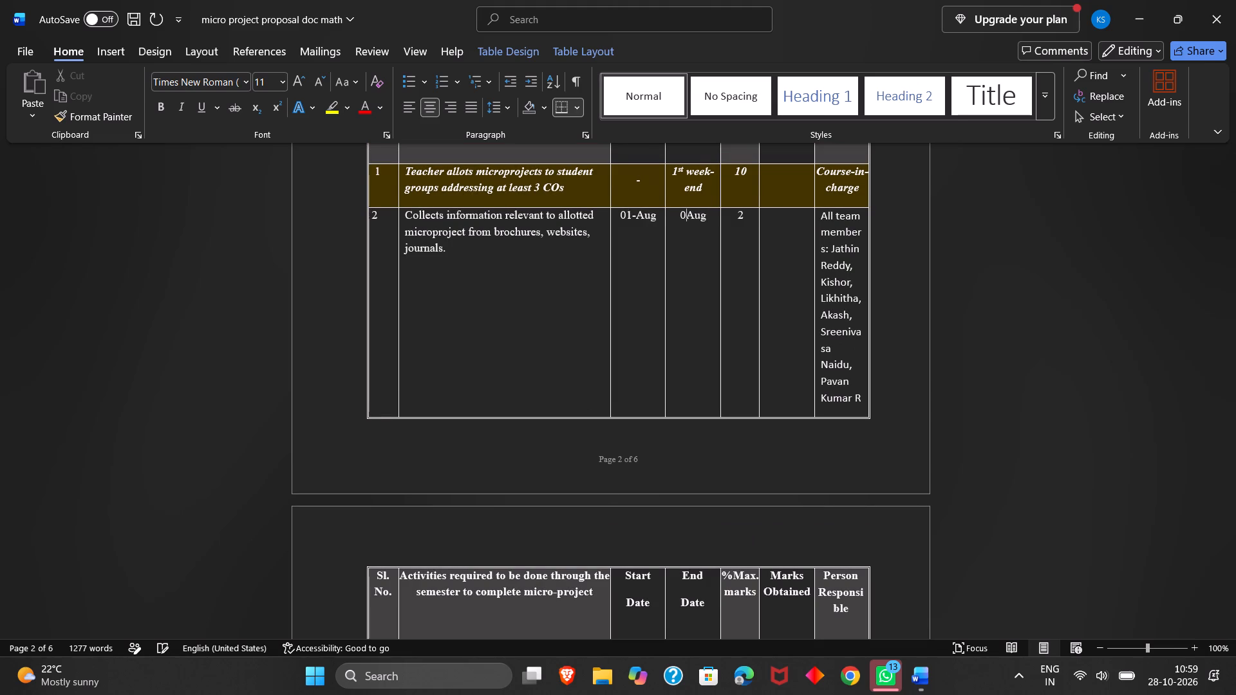
{"action": "type", "text": "3-"}
Fill in activity 3, the problem statement row, with start date 04-Aug and end date 08-Aug.
{"action": "scroll", "coordinate": [689, 218], "scroll_direction": "down", "scroll_amount": 1}
{"action": "left_click", "coordinate": [644, 406]}
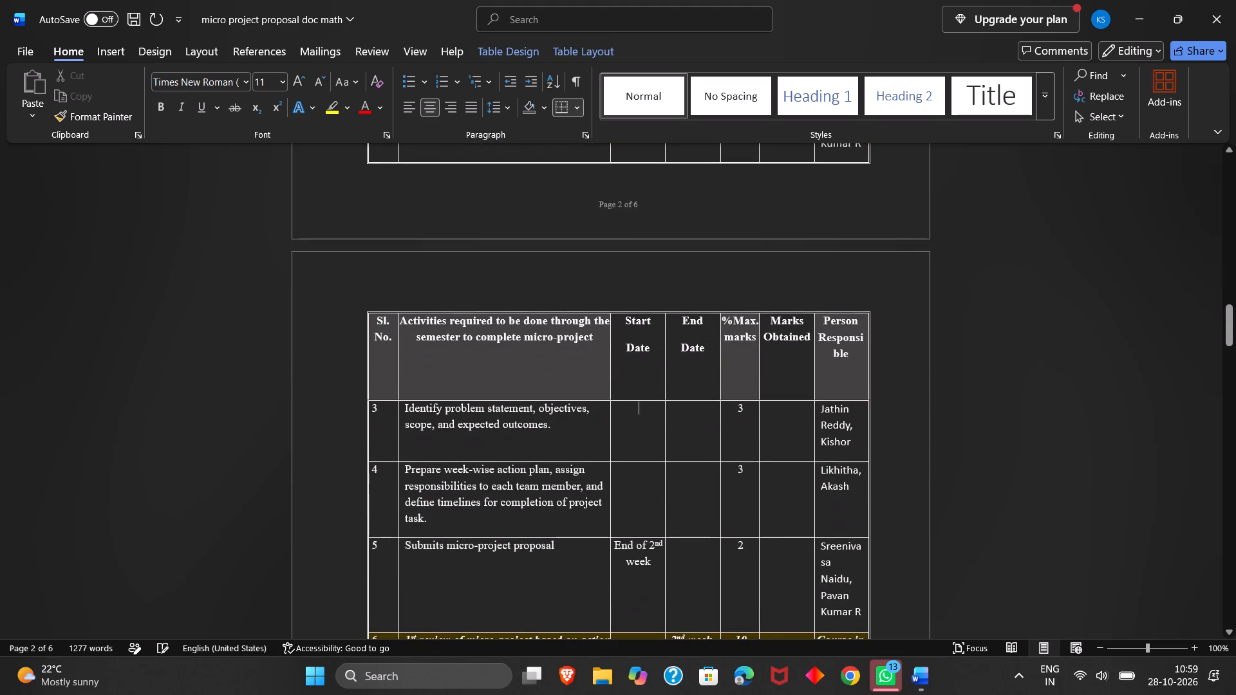
{"action": "type", "text": "04"}
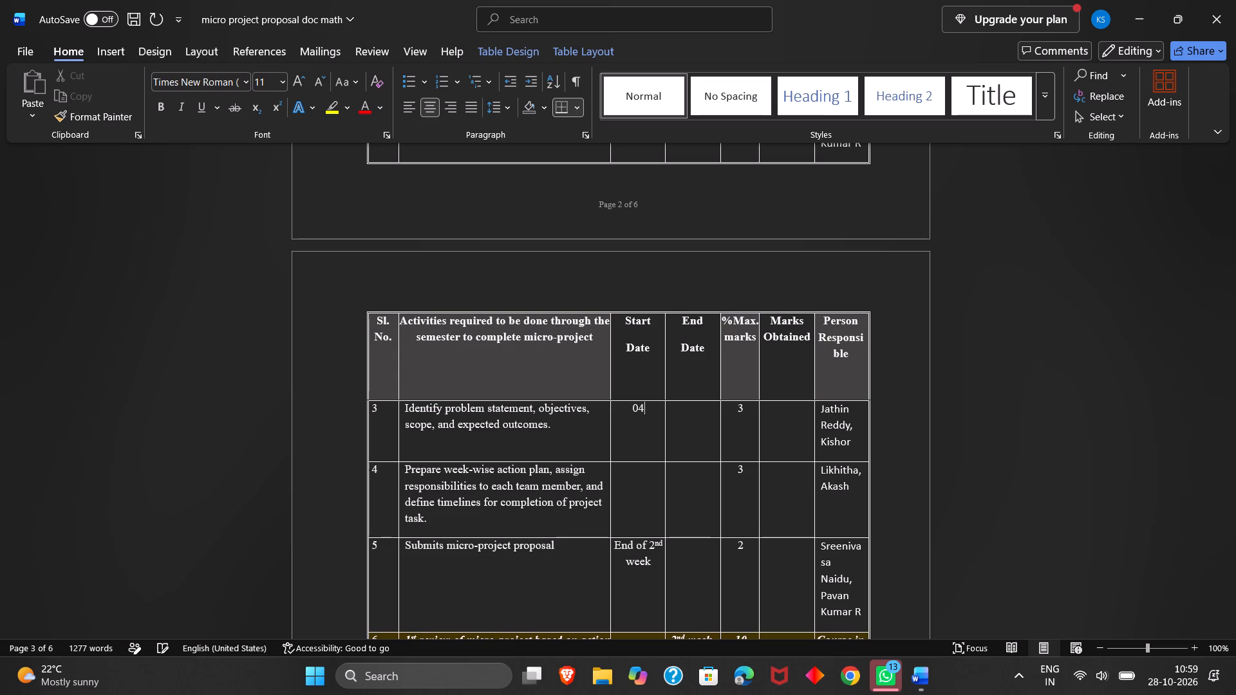
{"action": "key", "text": "minus"}
{"action": "key", "text": "Right"}
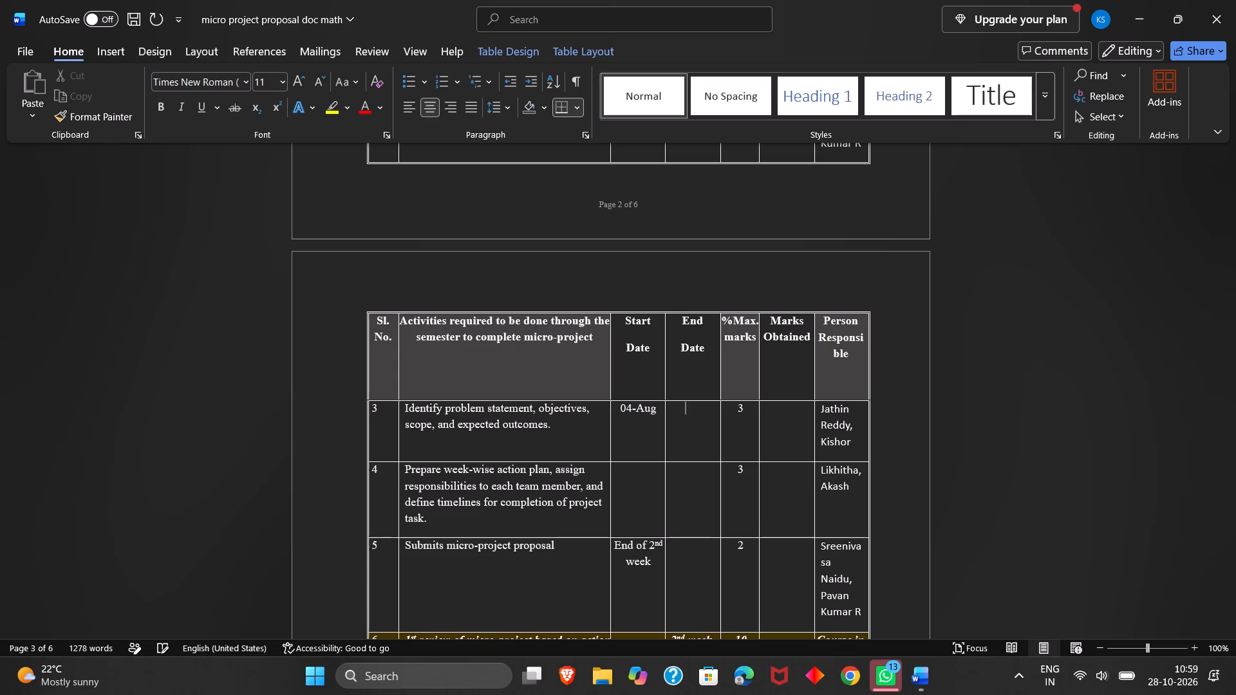
{"action": "type", "text": "08"}
{"action": "key", "text": "minus"}
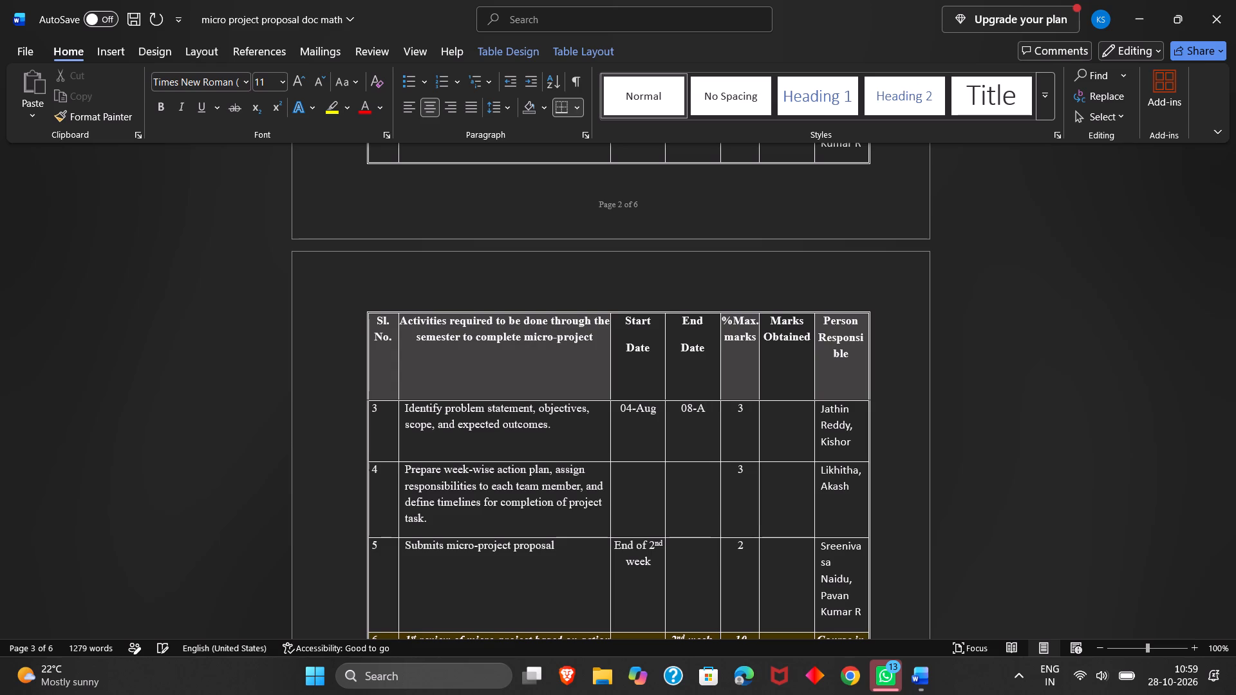
{"action": "key", "text": "u"}
{"action": "key", "text": "g"}
Fill in activity 4, the week-wise action plan row, with start date 09-Aug and end date 11-Aug.
{"action": "left_click", "coordinate": [639, 496]}
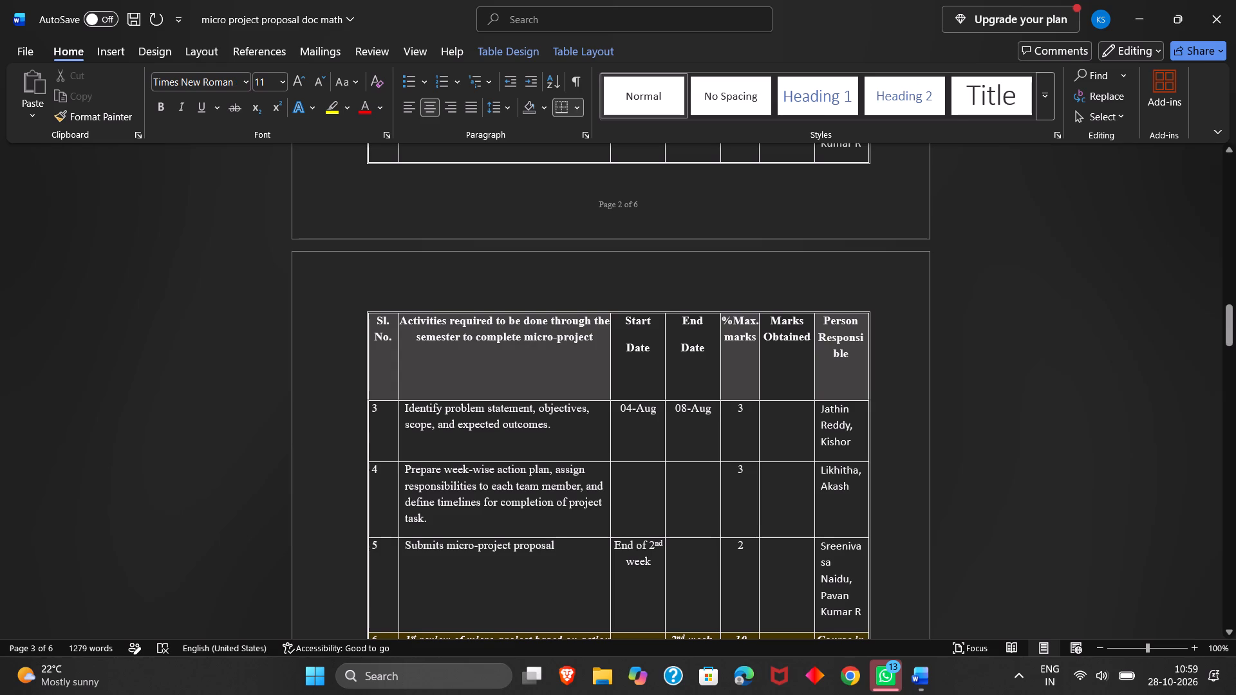
{"action": "key", "text": "0"}
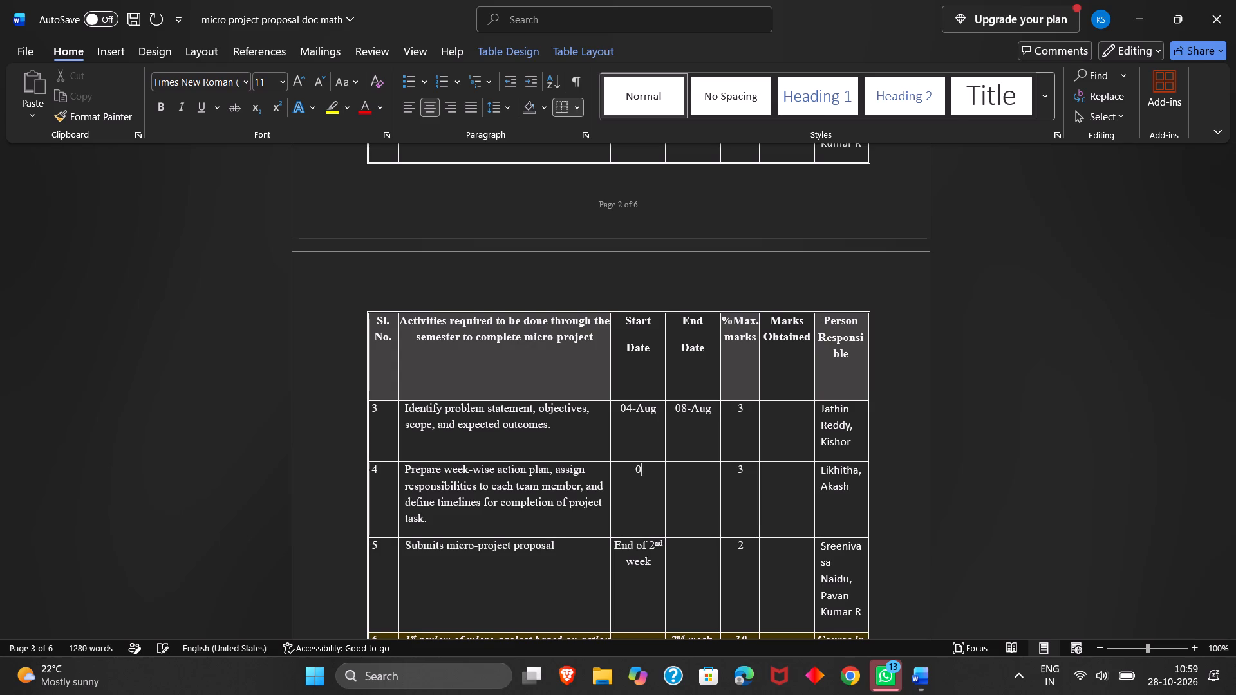
{"action": "key", "text": "9"}
{"action": "key", "text": "minus"}
{"action": "type", "text": "ug"}
{"action": "key", "text": "Right"}
{"action": "type", "text": "11"}
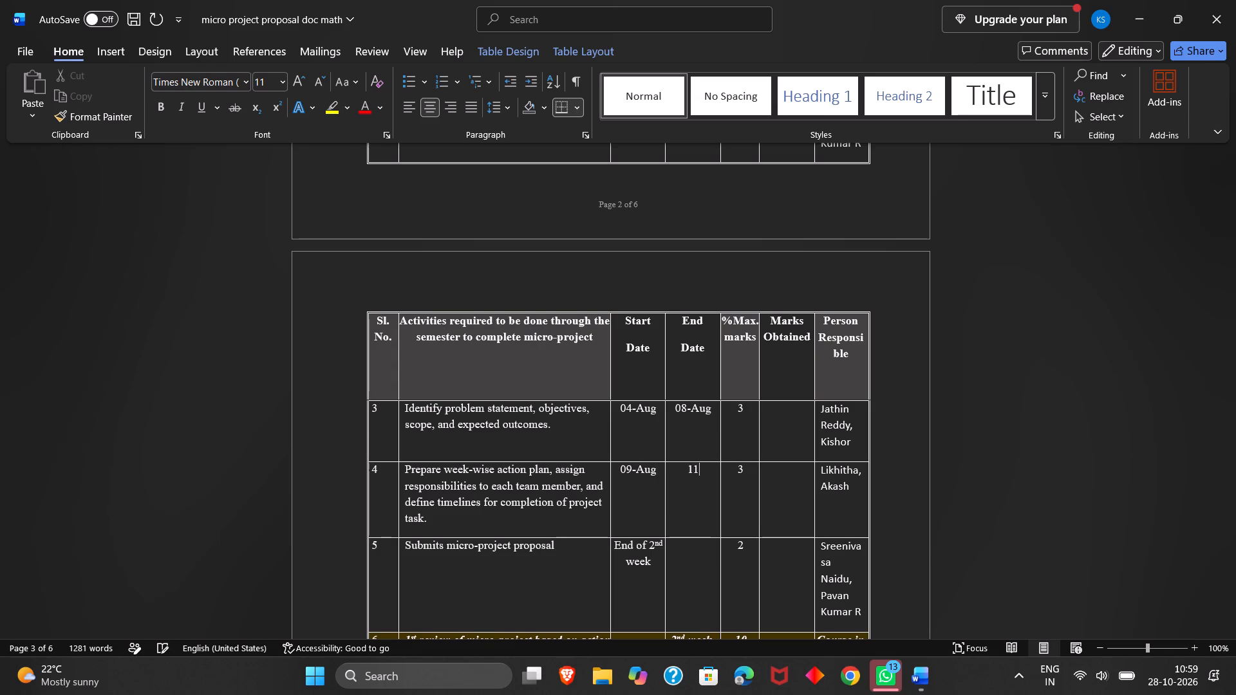
{"action": "key", "text": "minus"}
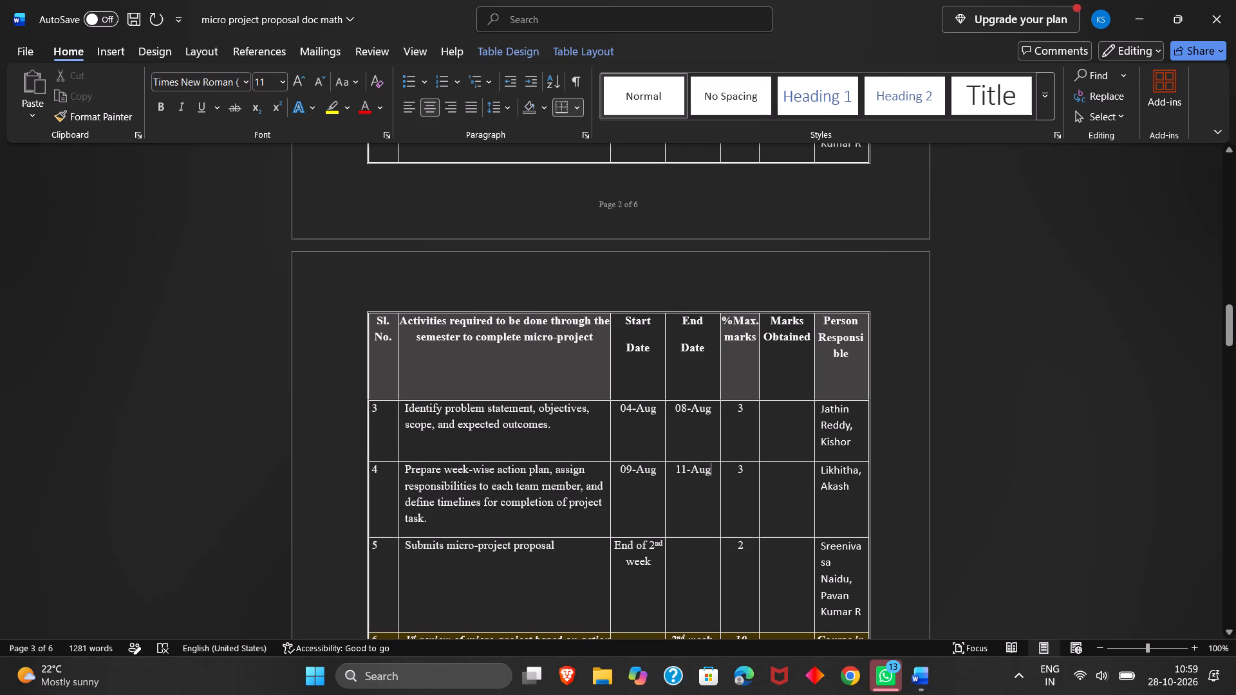
Set activity 1's start date in the Action Plan table to 01-Aug.
{"action": "scroll", "coordinate": [684, 566], "scroll_direction": "down", "scroll_amount": 3}
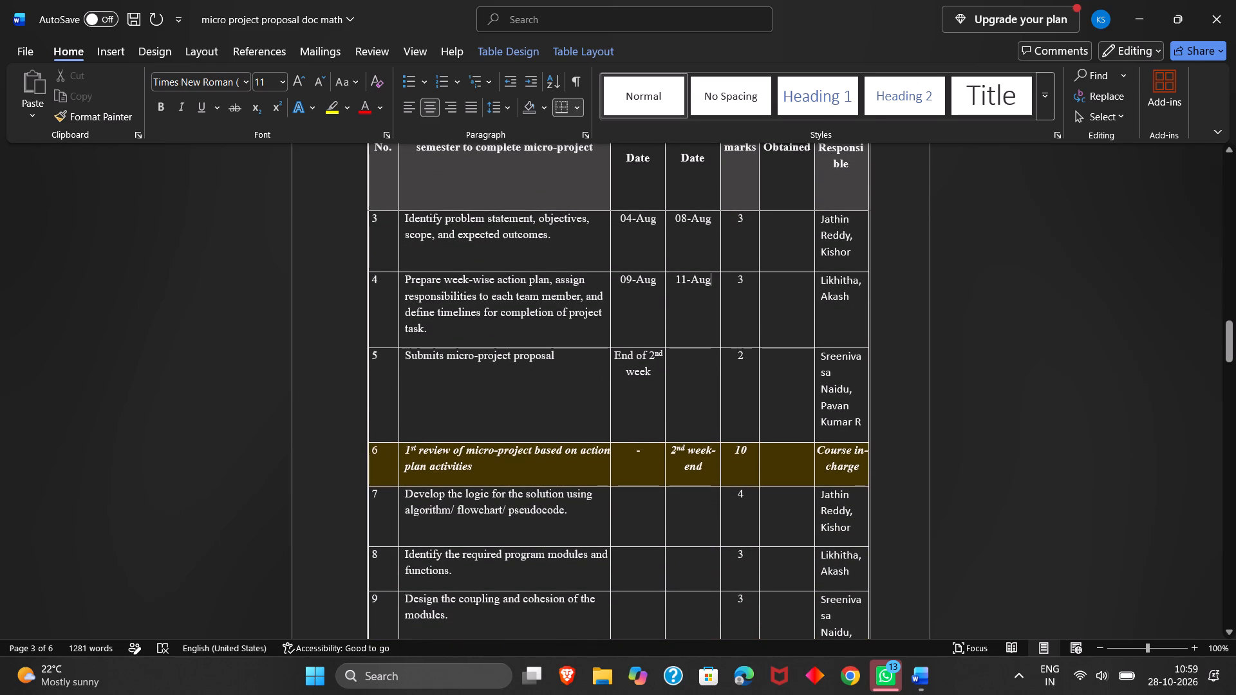
{"action": "left_click", "coordinate": [641, 510]}
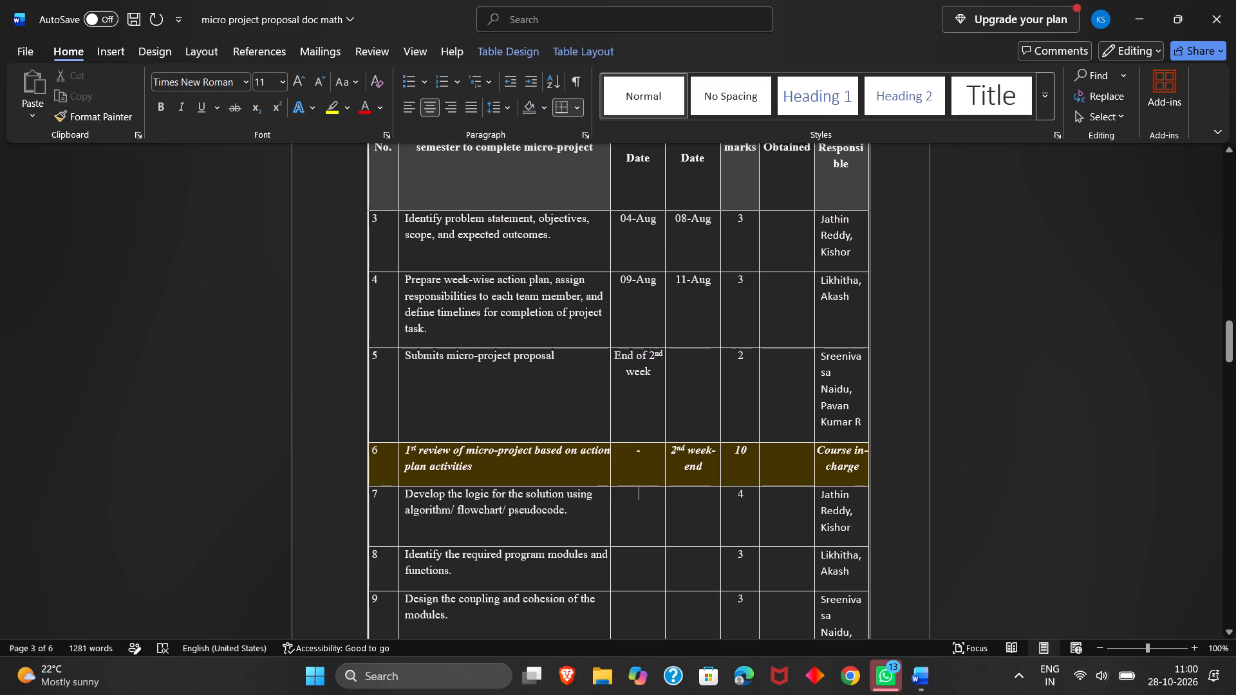
{"action": "scroll", "coordinate": [661, 438], "scroll_direction": "up", "scroll_amount": 3}
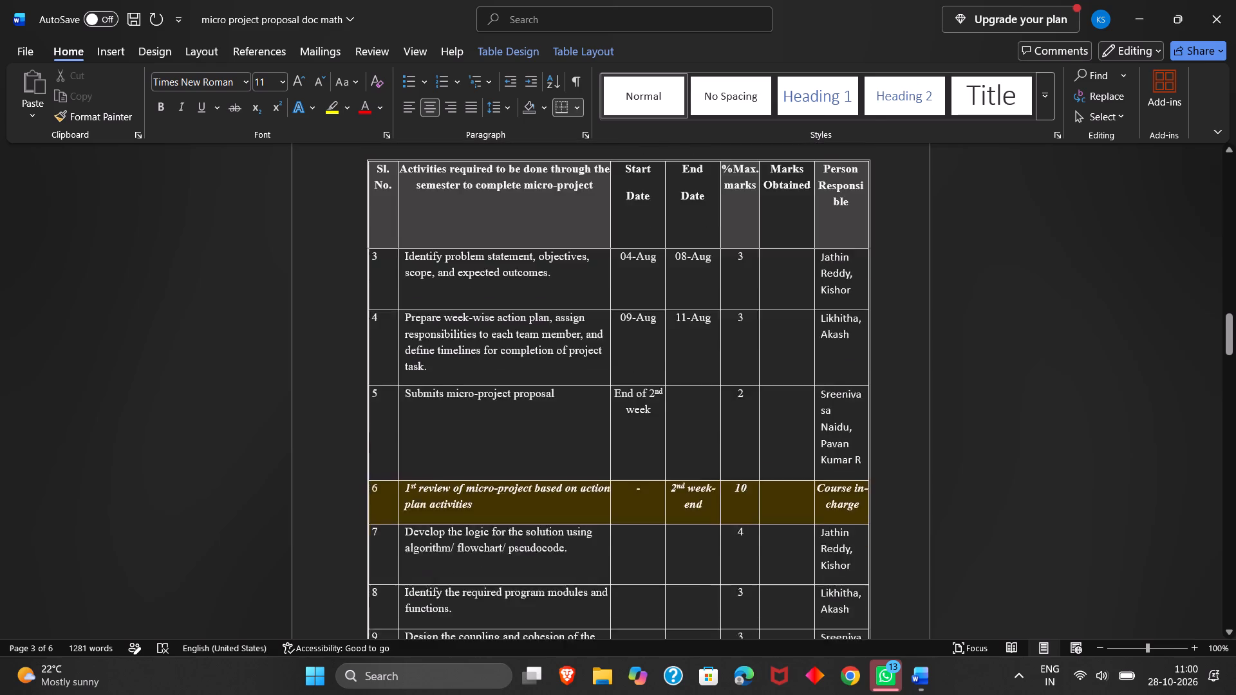
{"action": "scroll", "coordinate": [661, 438], "scroll_direction": "up", "scroll_amount": 3}
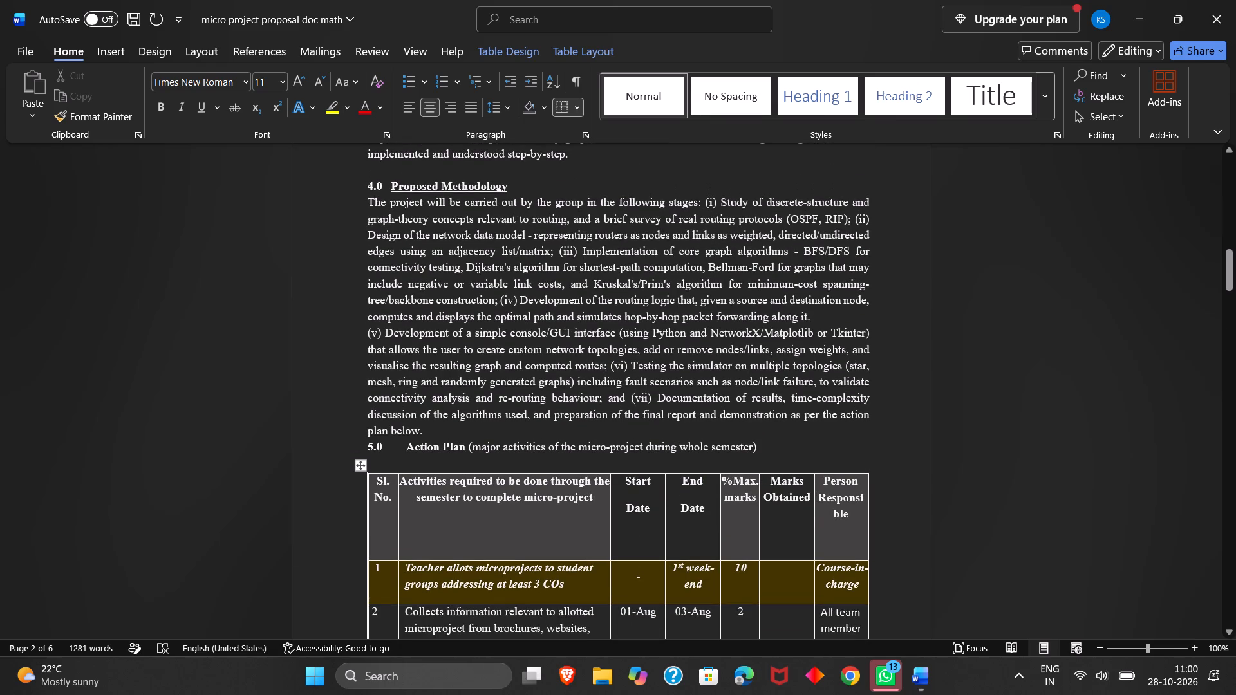
{"action": "scroll", "coordinate": [661, 438], "scroll_direction": "down", "scroll_amount": 1}
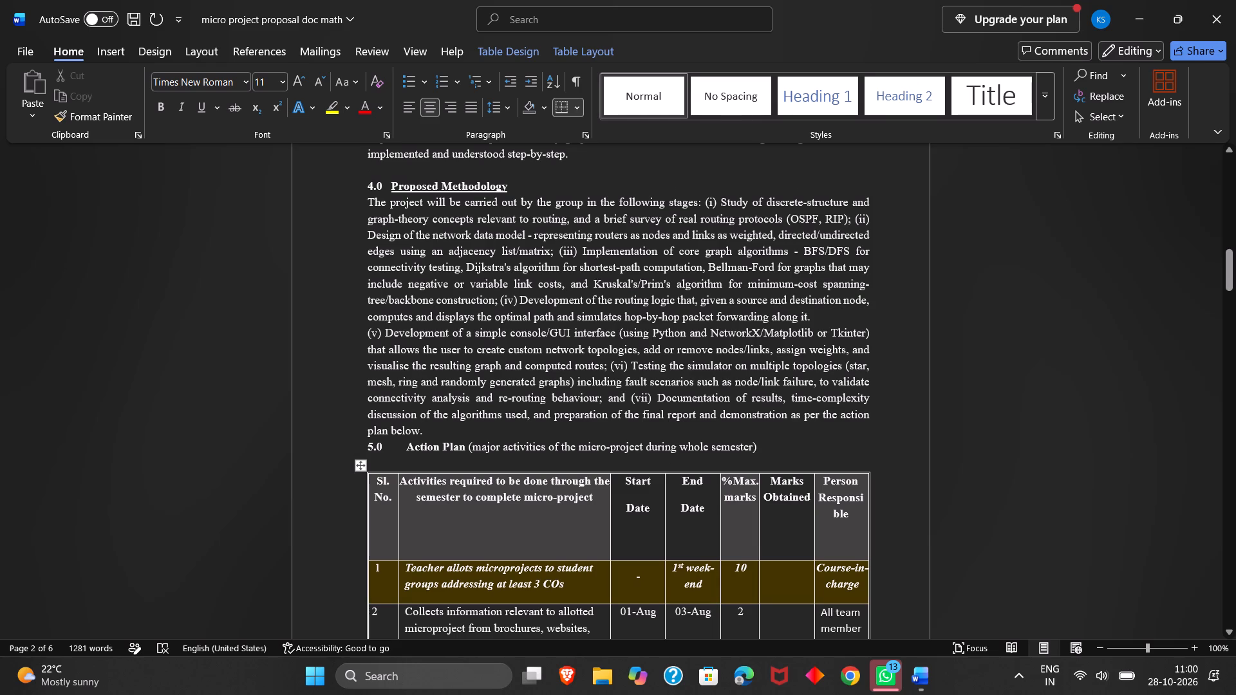
{"action": "left_click", "coordinate": [644, 586]}
{"action": "key", "text": "Left"}
{"action": "type", "text": "01"}
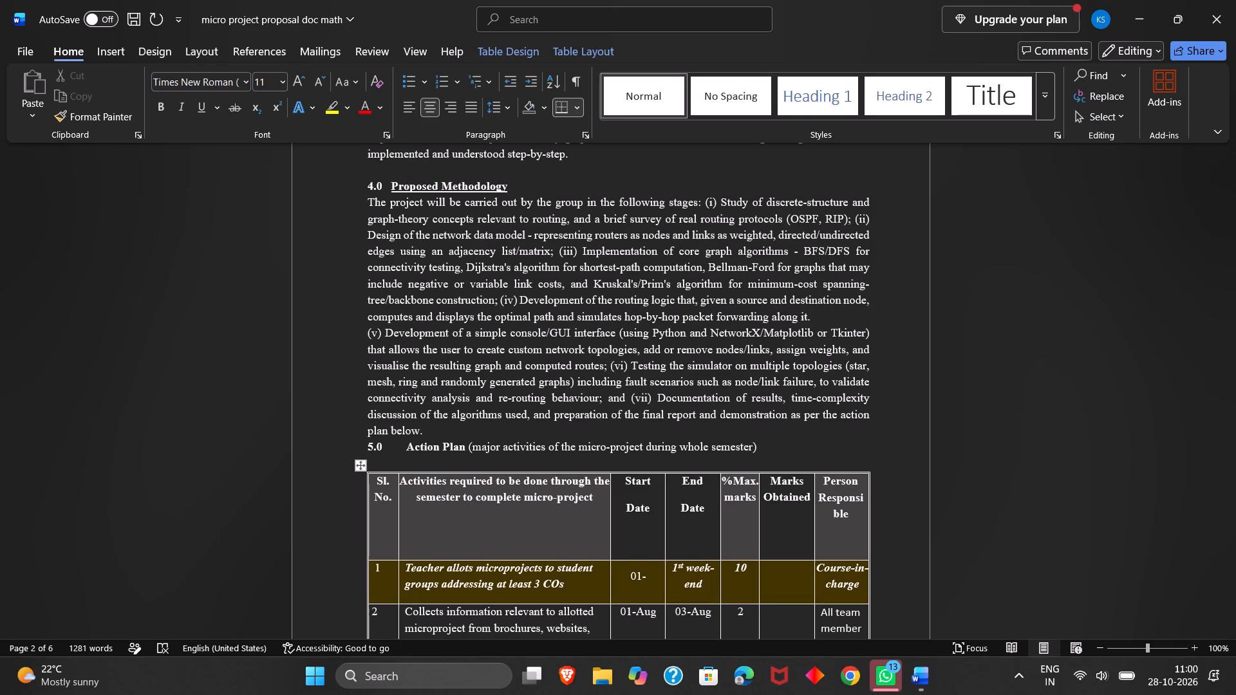
{"action": "key", "text": "Right"}
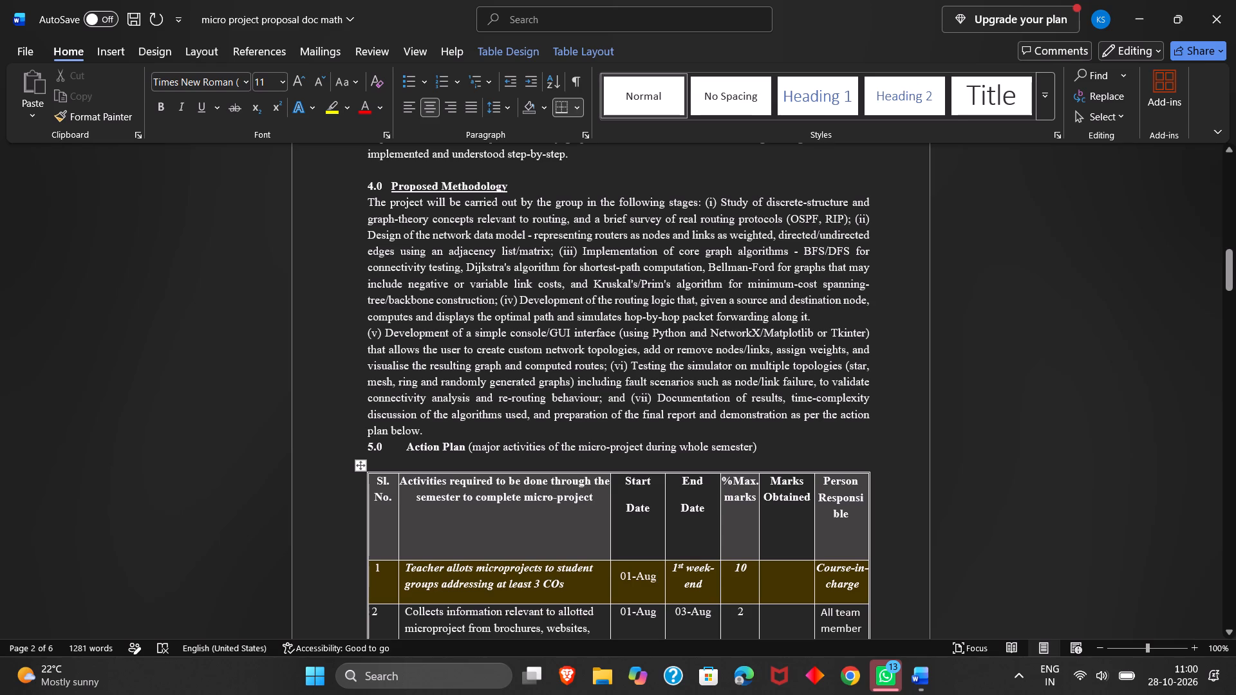
Replace activity 1's end date text in the Action Plan table with 03-Aug.
{"action": "left_click_drag", "start_coordinate": [677, 566], "coordinate": [707, 588]}
{"action": "left_click_drag", "start_coordinate": [707, 588], "coordinate": [707, 587]}
{"action": "key", "text": "BackSpace"}
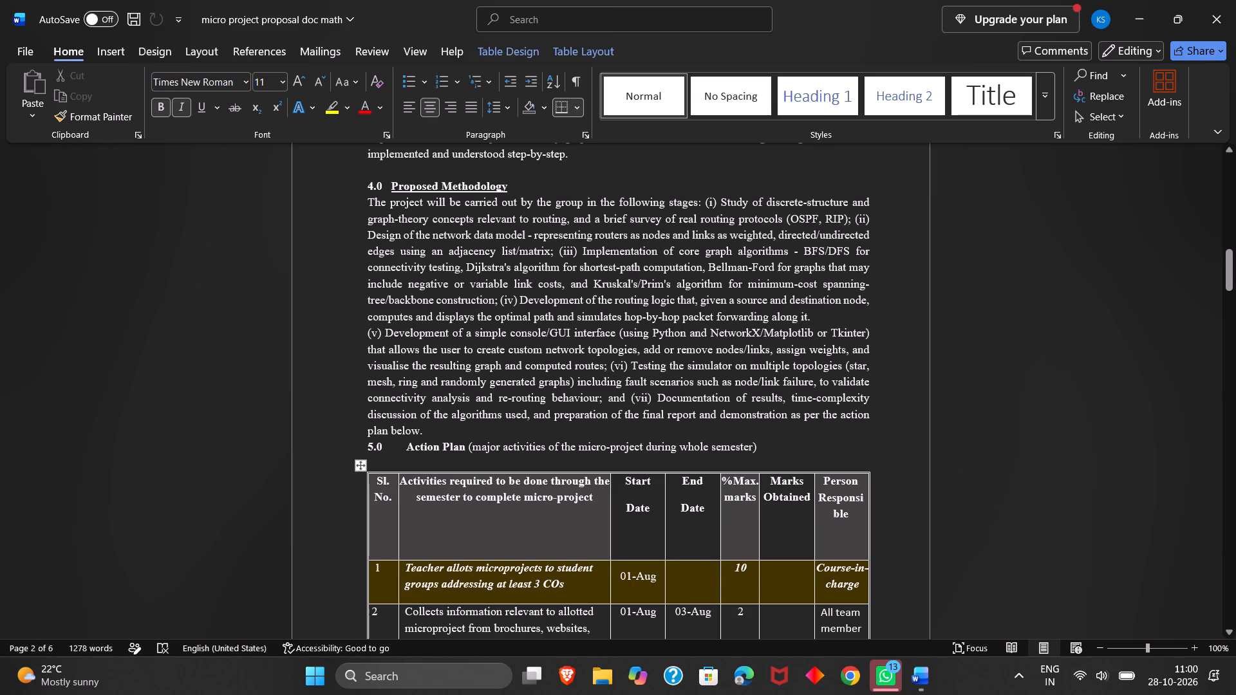
{"action": "type", "text": "03"}
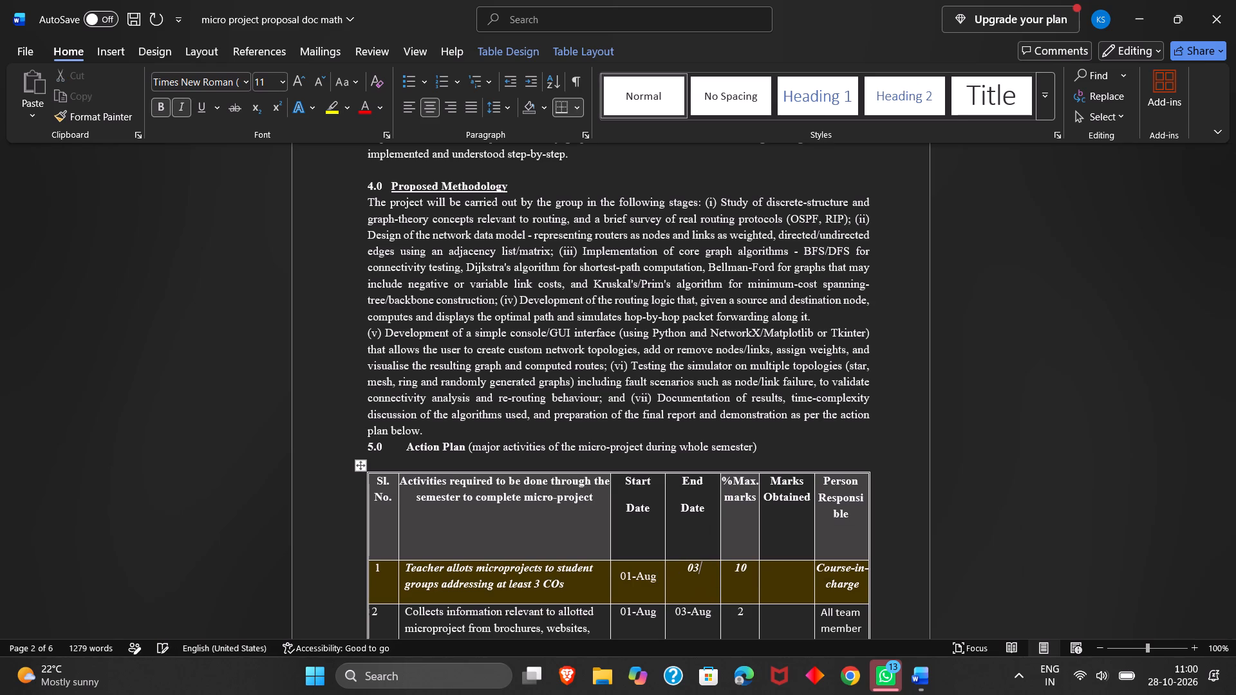
{"action": "type", "text": "AU"}
{"action": "type", "text": "ug"}
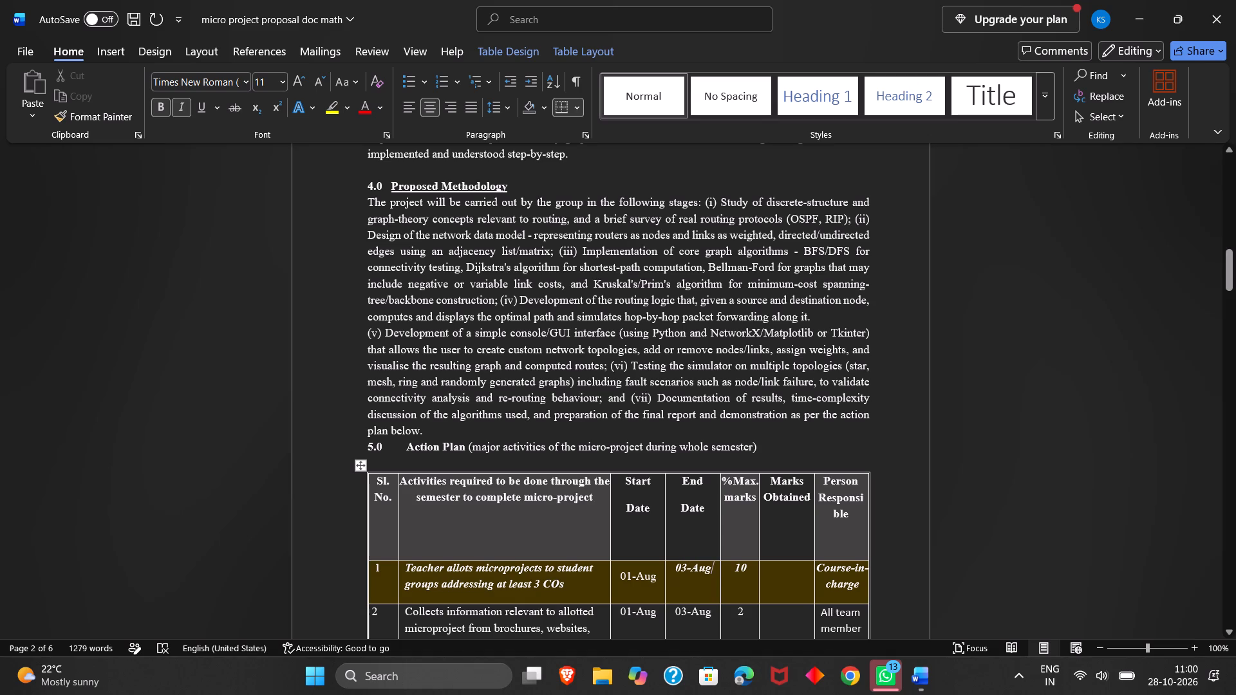
Change activity 2's dates in the Action Plan table to start 04-Aug and end 08-Aug.
{"action": "left_click", "coordinate": [635, 612]}
{"action": "scroll", "coordinate": [633, 612], "scroll_direction": "down", "scroll_amount": 1}
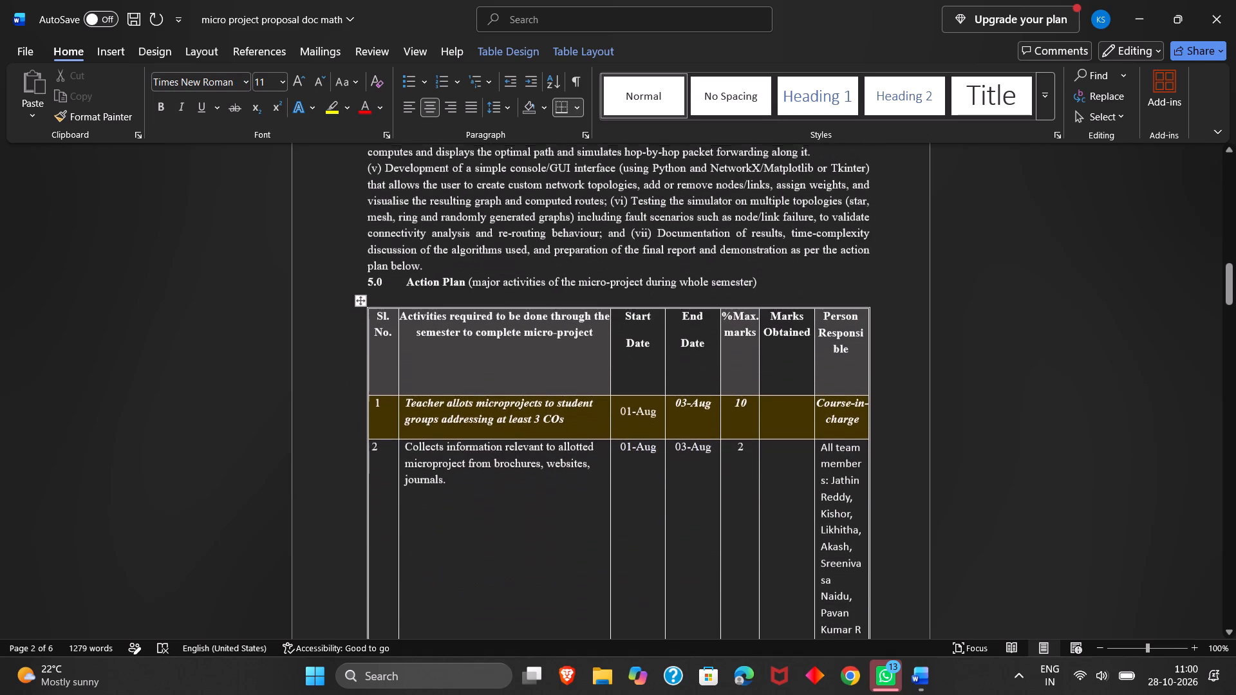
{"action": "left_click", "coordinate": [631, 443]}
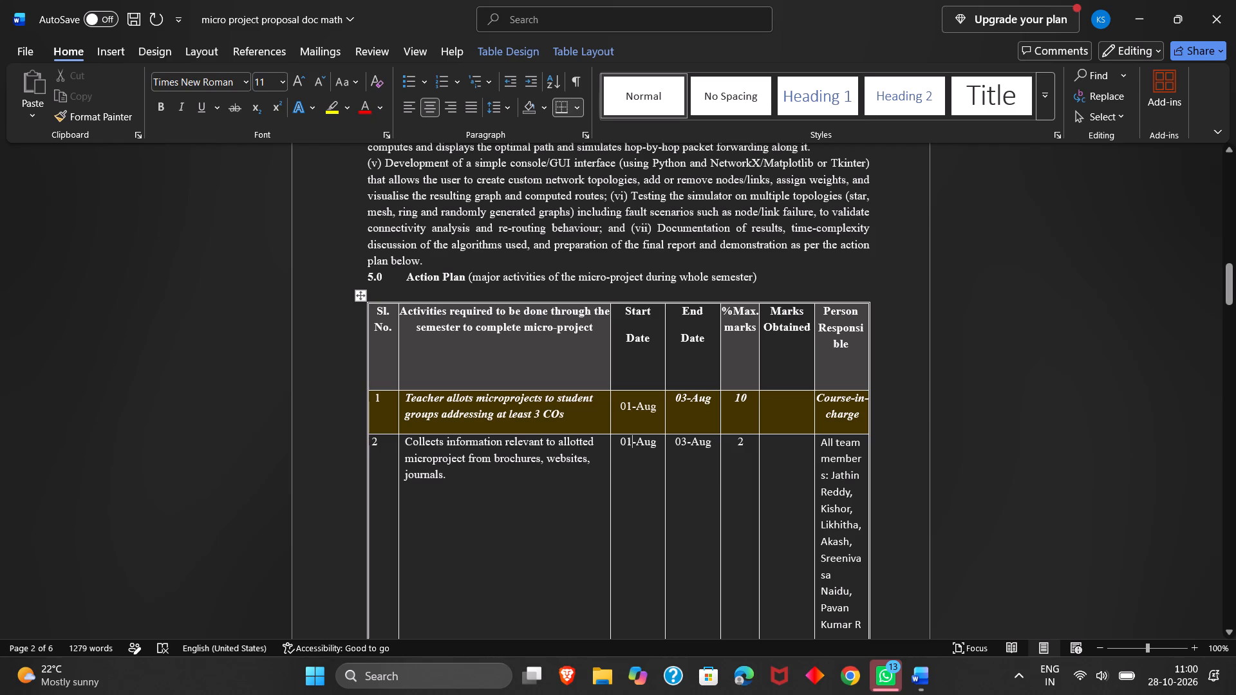
{"action": "key", "text": "BackSpace"}
{"action": "key", "text": "a"}
{"action": "key", "text": "BackSpace"}
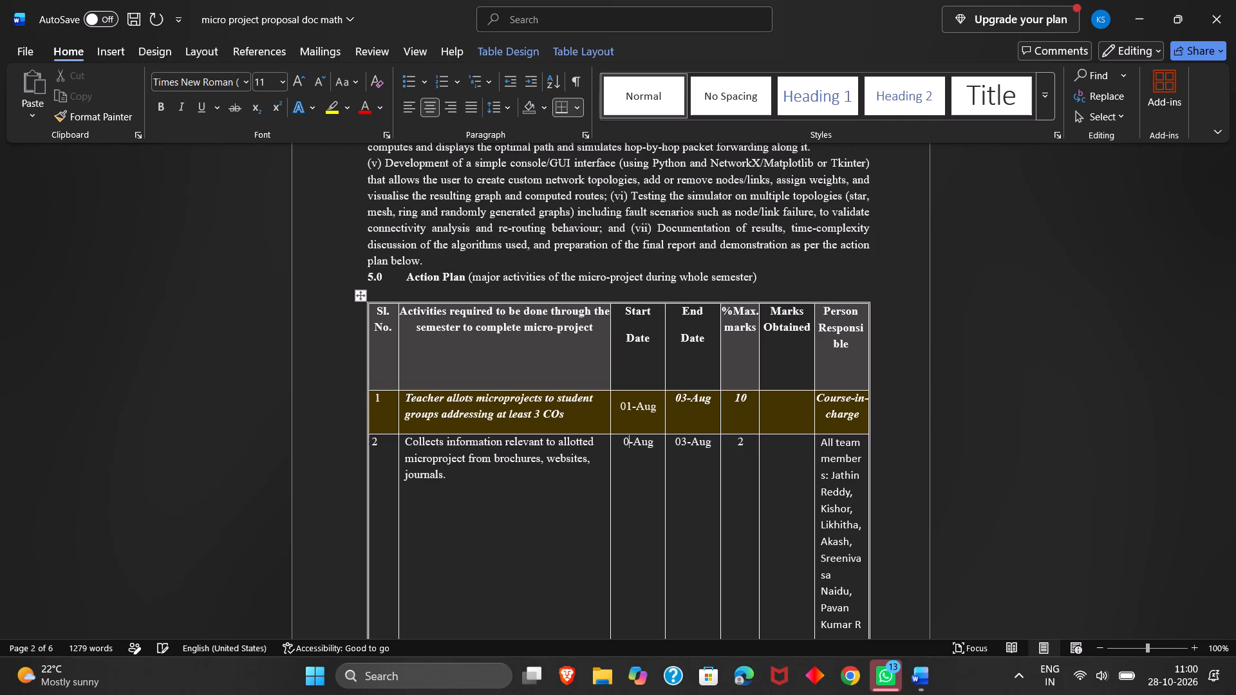
{"action": "key", "text": "4"}
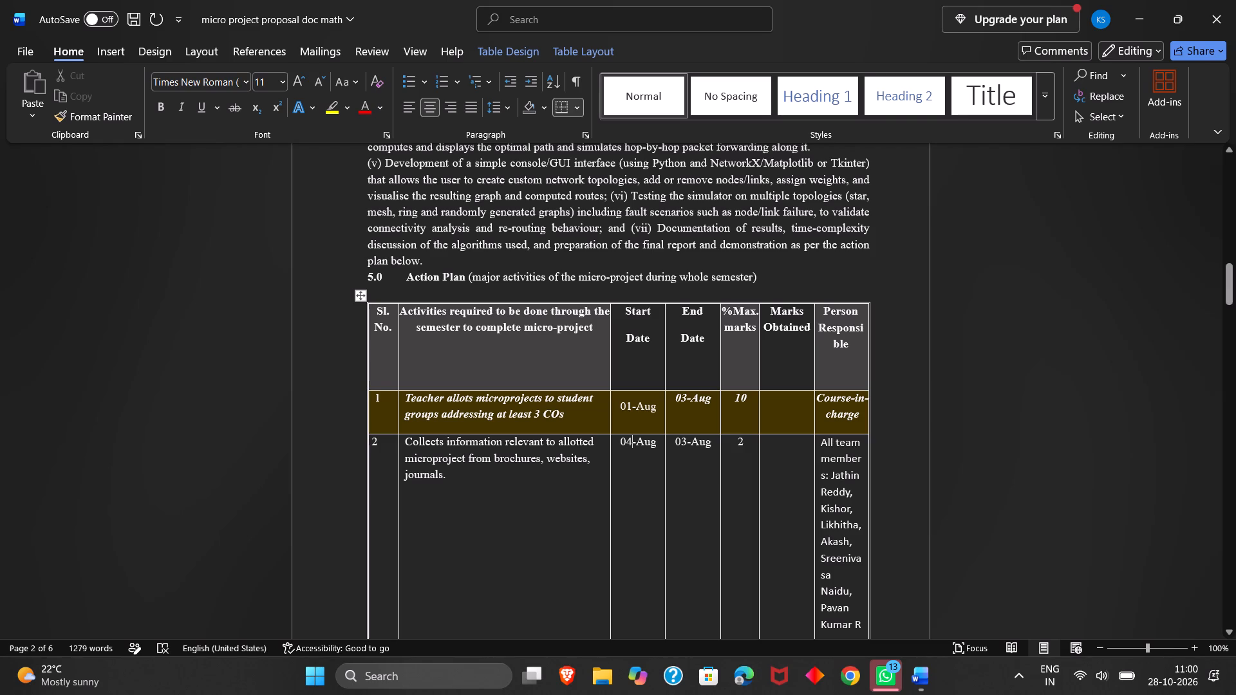
{"action": "left_click", "coordinate": [687, 440]}
{"action": "key", "text": "BackSpace"}
{"action": "key", "text": "8"}
Change activity 3's dates, in the problem statement row, to start 09-Aug and end 11-Aug.
{"action": "scroll", "coordinate": [687, 440], "scroll_direction": "down", "scroll_amount": 3}
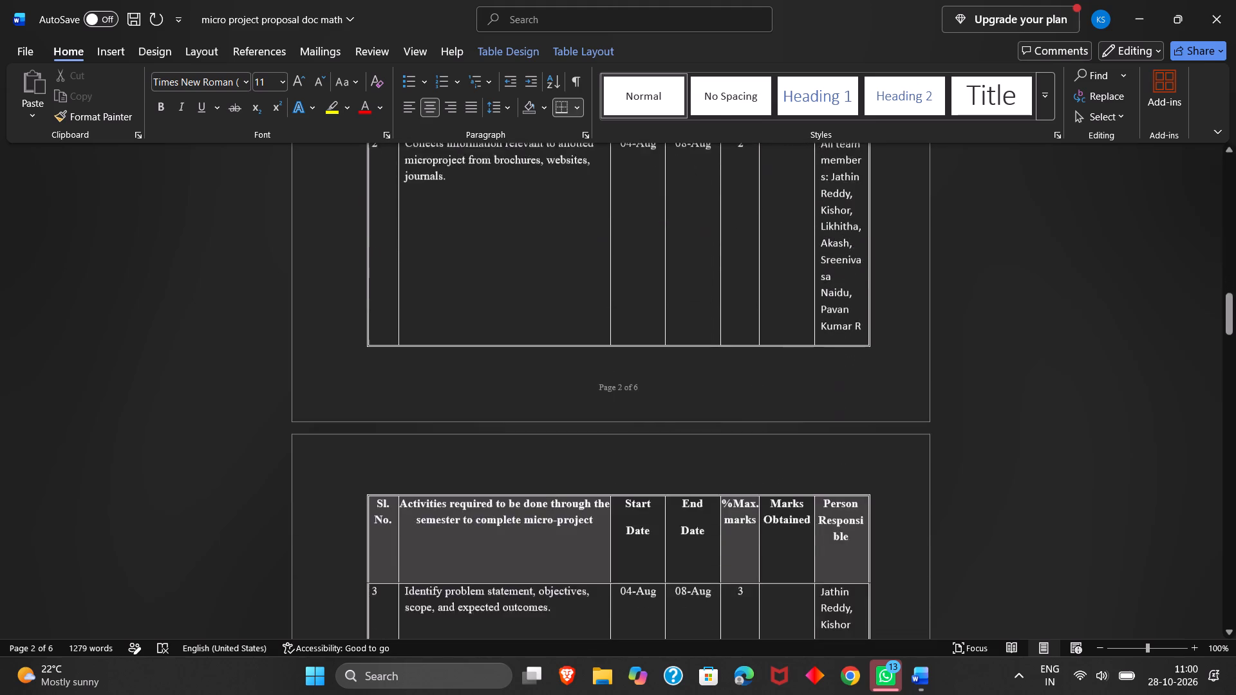
{"action": "left_click", "coordinate": [631, 531]}
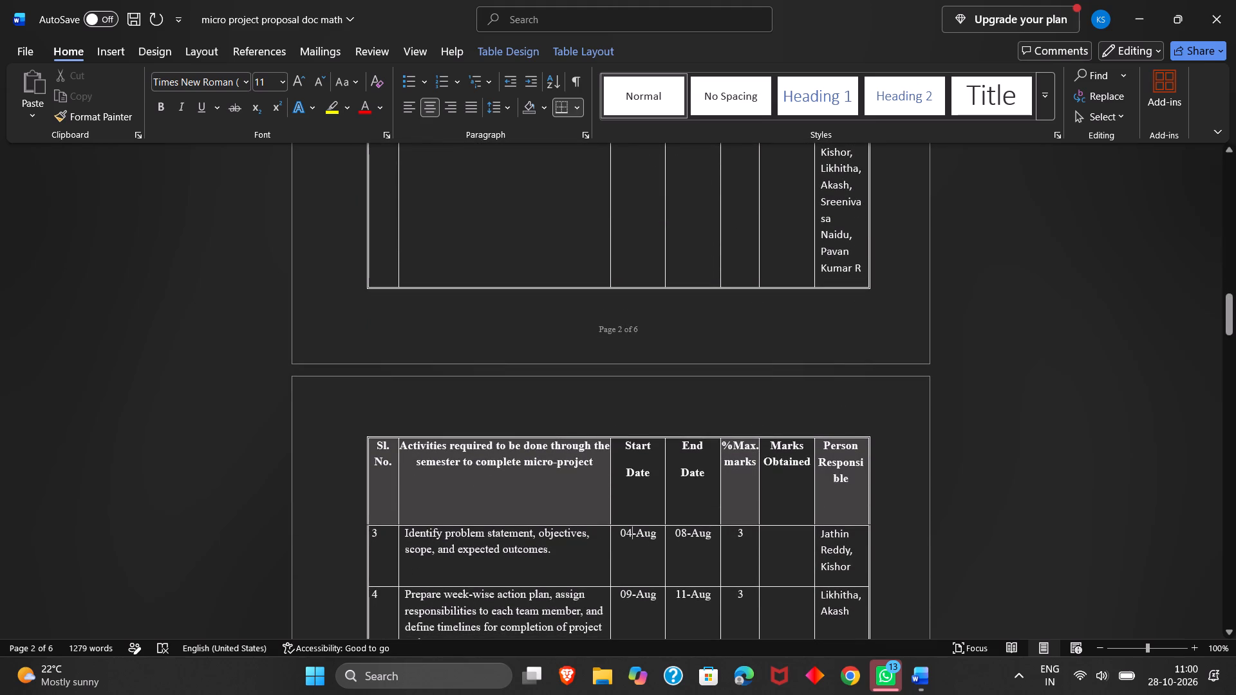
{"action": "key", "text": "BackSpace"}
{"action": "key", "text": "9"}
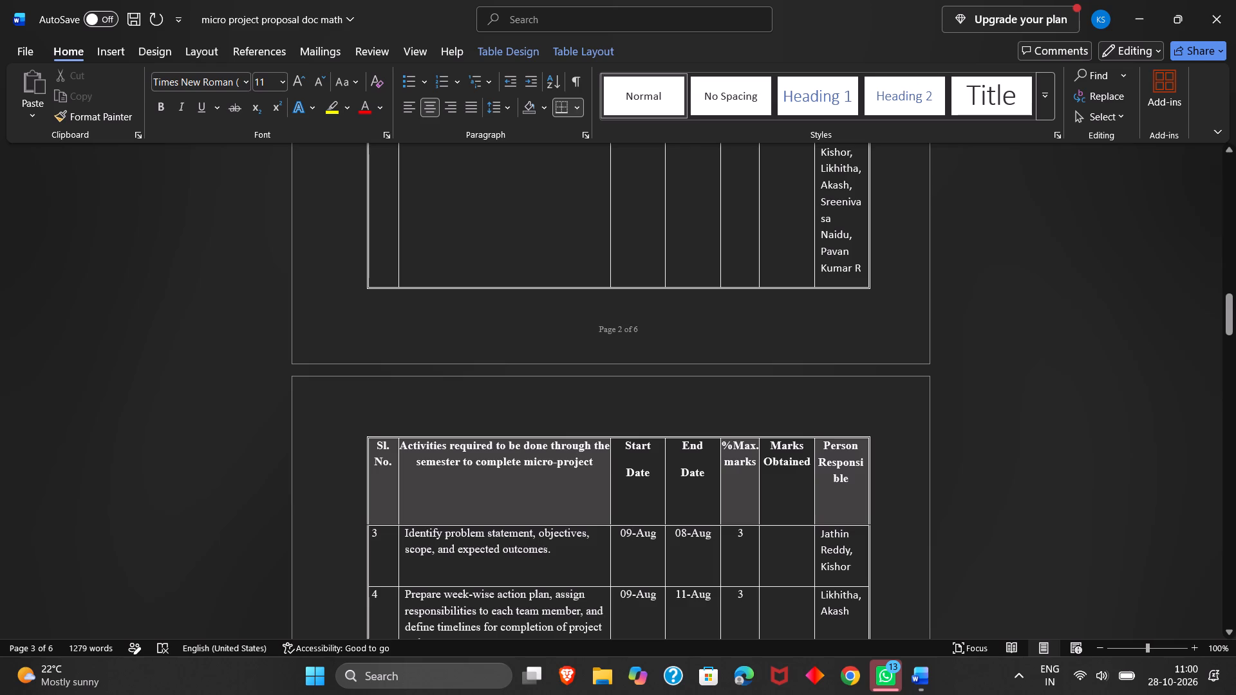
{"action": "left_click", "coordinate": [685, 532]}
{"action": "key", "text": "BackSpace"}
{"action": "key", "text": "BackSpace"}
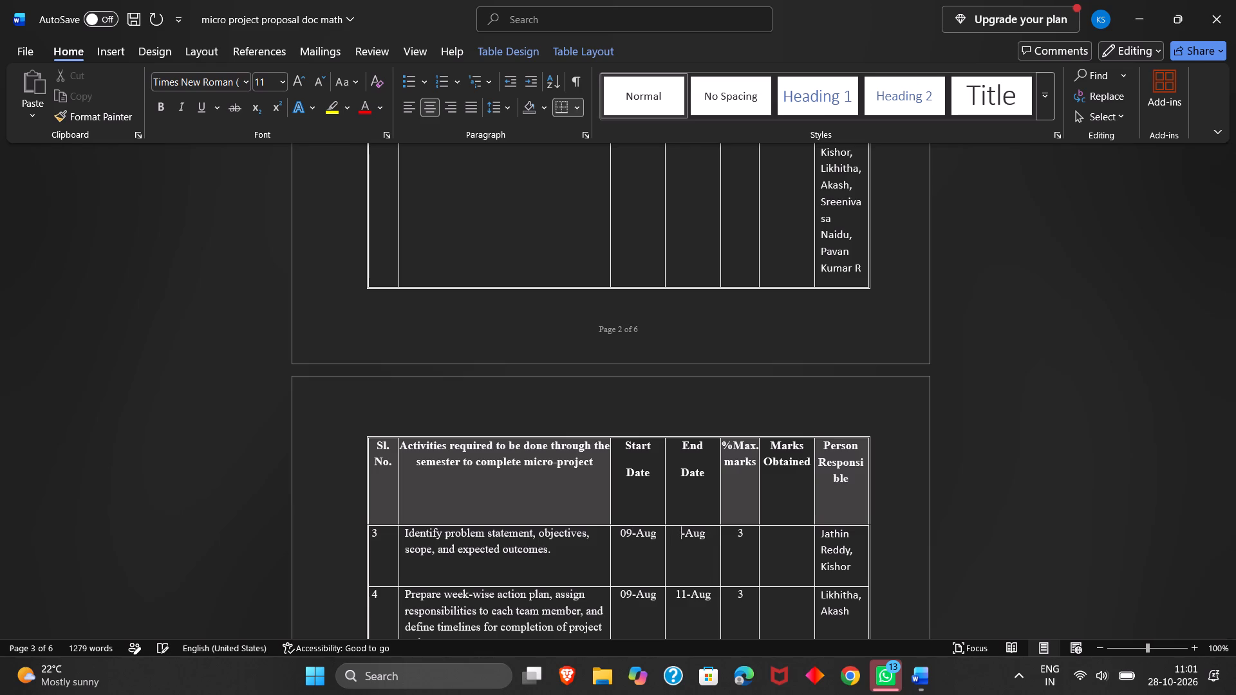
{"action": "type", "text": "11"}
Change activity 4's dates, in the week-wise action plan row, to start 12-Aug and end 14-Aug.
{"action": "scroll", "coordinate": [695, 546], "scroll_direction": "down", "scroll_amount": 1}
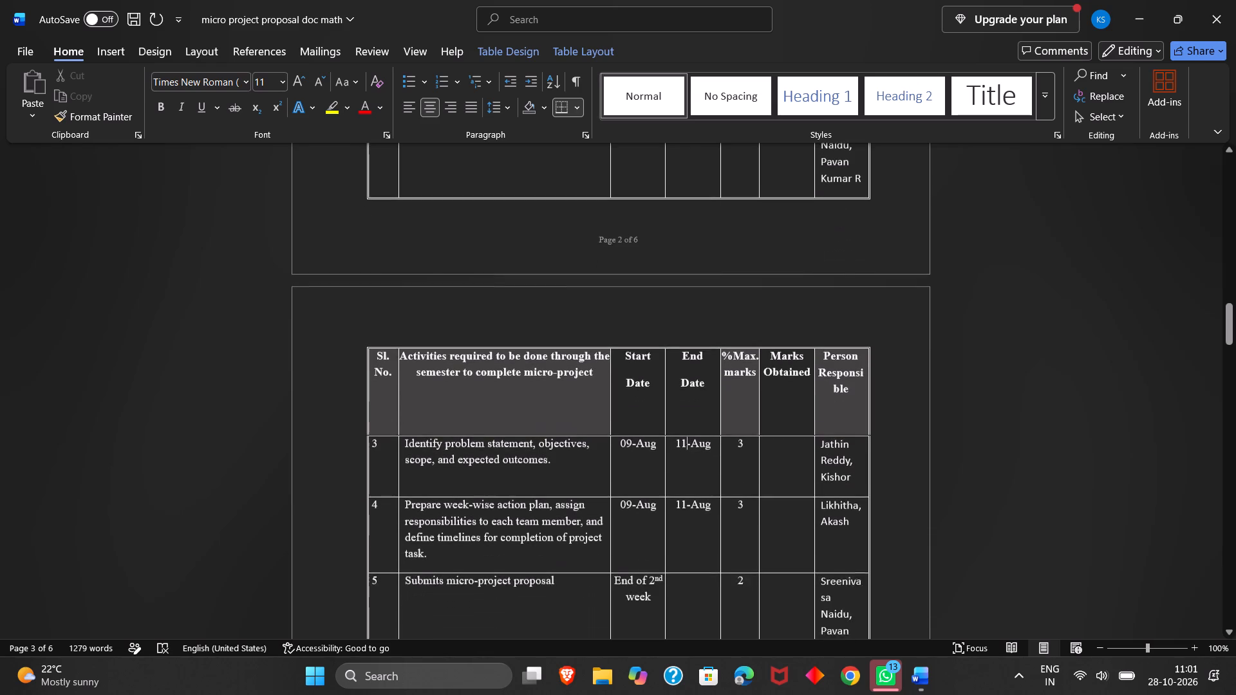
{"action": "scroll", "coordinate": [695, 546], "scroll_direction": "down", "scroll_amount": 1}
{"action": "left_click", "coordinate": [630, 481]}
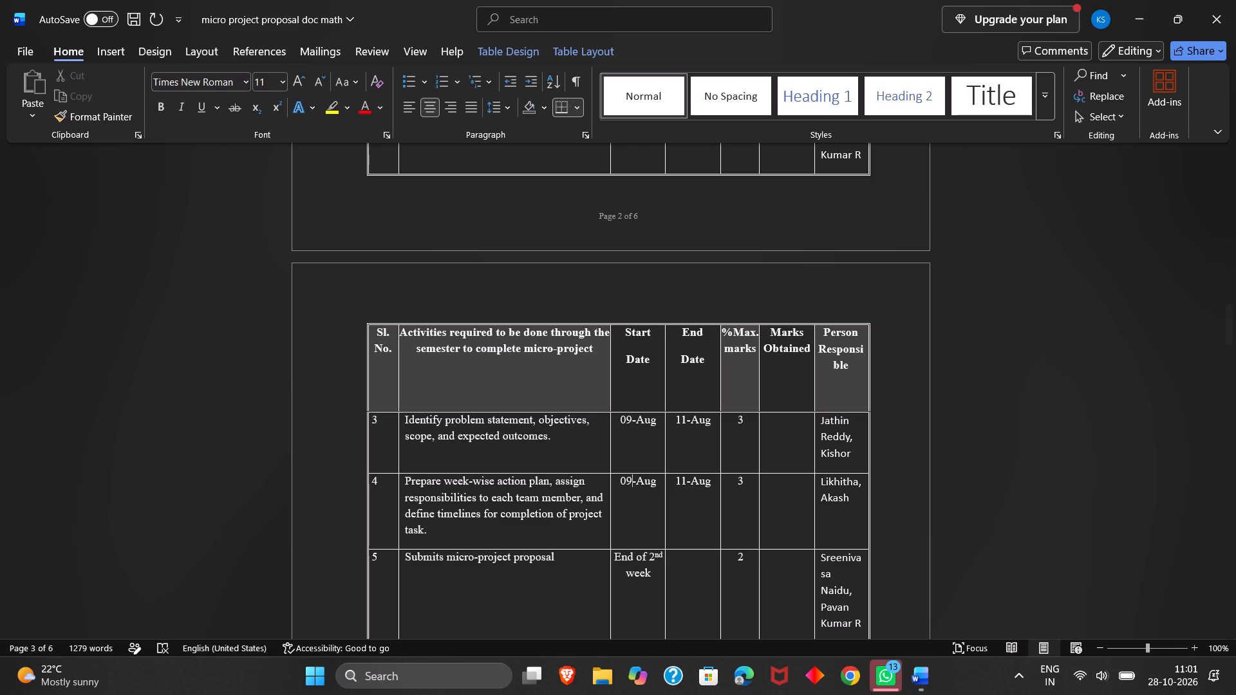
{"action": "key", "text": "BackSpace"}
{"action": "key", "text": "BackSpace"}
{"action": "type", "text": "12"}
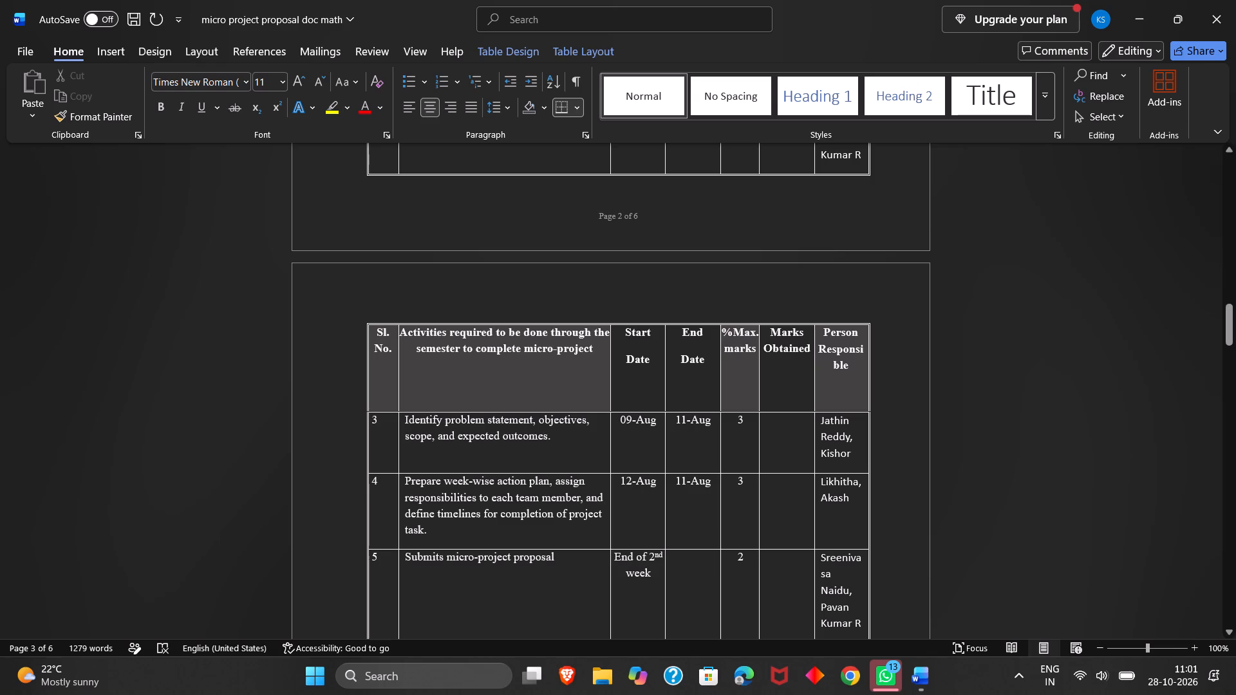
{"action": "left_click", "coordinate": [688, 483]}
{"action": "key", "text": "BackSpace"}
{"action": "key", "text": "4"}
Copy activity 4's end date, 14-Aug, over the dash in the start date cell of activity 6, the 1st review row.
{"action": "left_click_drag", "start_coordinate": [711, 482], "coordinate": [677, 483]}
{"action": "left_click_drag", "start_coordinate": [677, 483], "coordinate": [676, 483]}
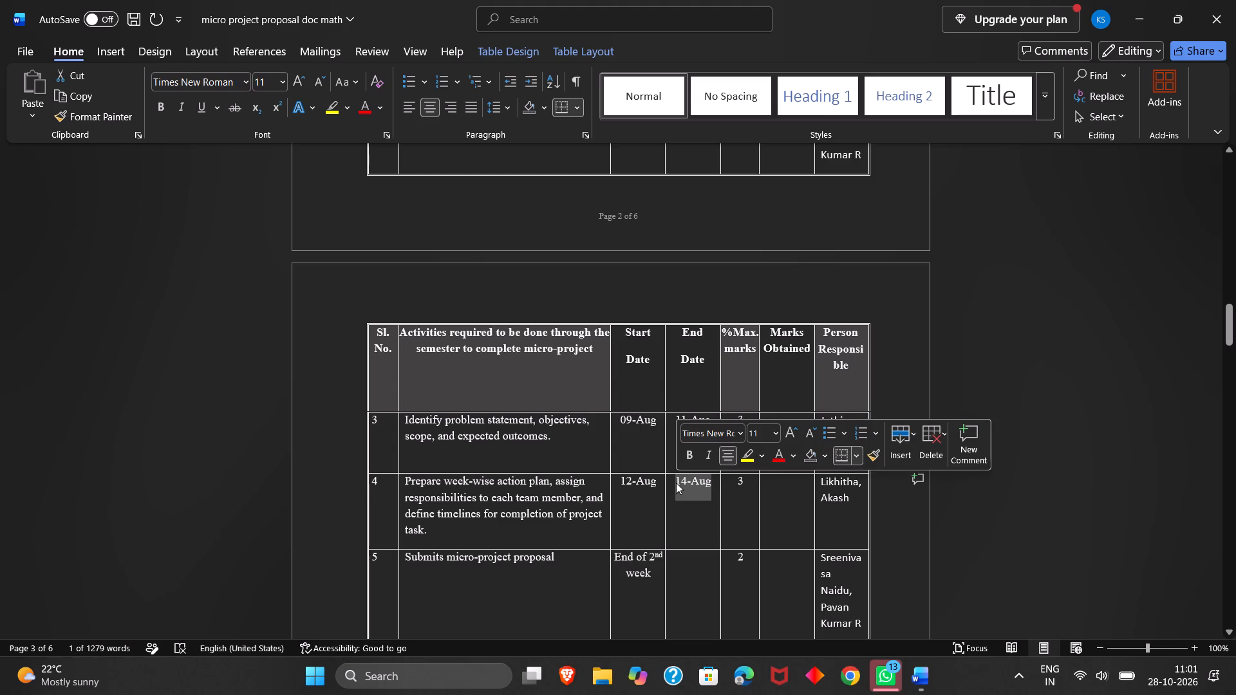
{"action": "key", "text": "ctrl+c"}
{"action": "scroll", "coordinate": [676, 483], "scroll_direction": "down", "scroll_amount": 2}
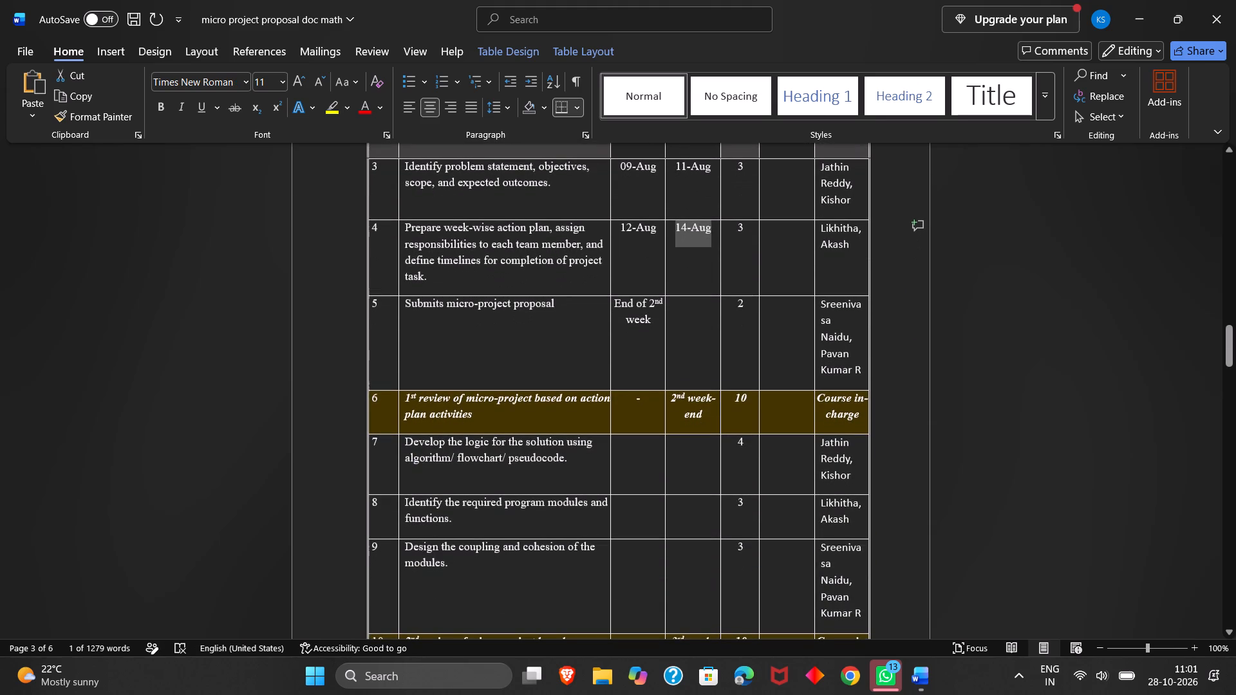
{"action": "left_click", "coordinate": [635, 414]}
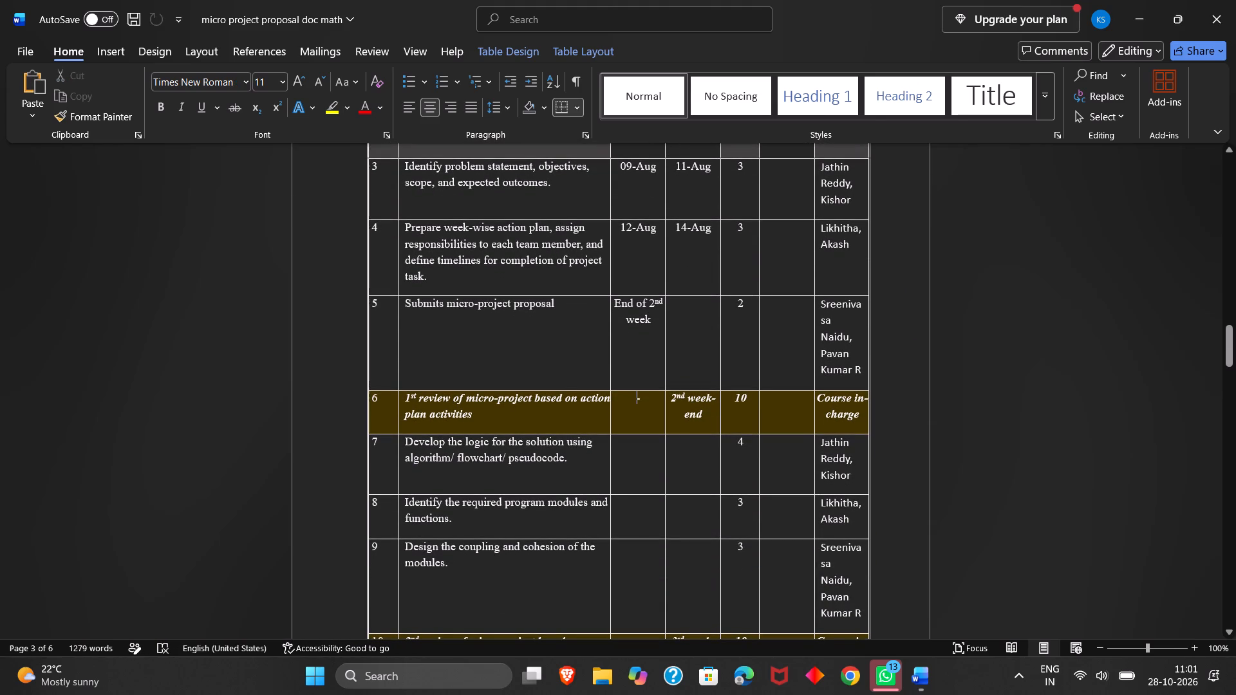
{"action": "left_click", "coordinate": [647, 402]}
{"action": "key", "text": "BackSpace"}
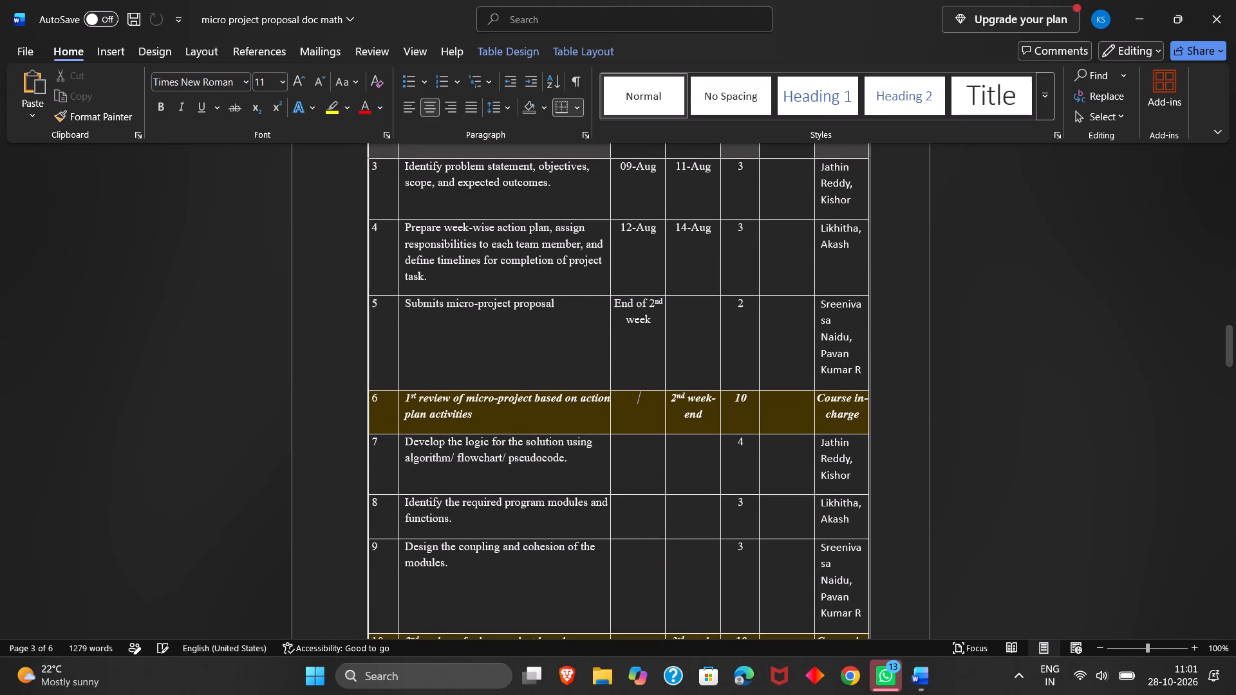
{"action": "key", "text": "ctrl+v"}
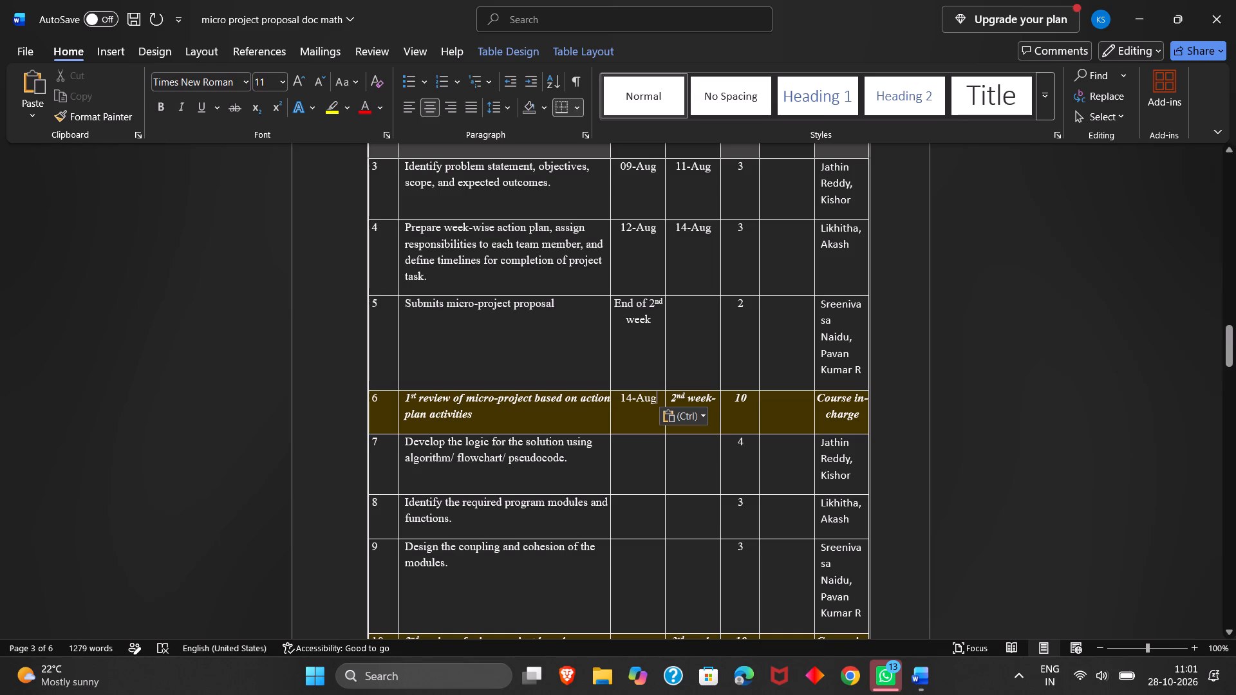
Set activity 6's dates, in the 1st review row, to start 17-Aug and end 20-Aug, replacing the week-end text.
{"action": "left_click", "coordinate": [629, 398]}
{"action": "left_click", "coordinate": [632, 400]}
{"action": "key", "text": "BackSpace"}
{"action": "key", "text": "7"}
{"action": "left_click_drag", "start_coordinate": [673, 398], "coordinate": [720, 417]}
{"action": "key", "text": "BackSpace"}
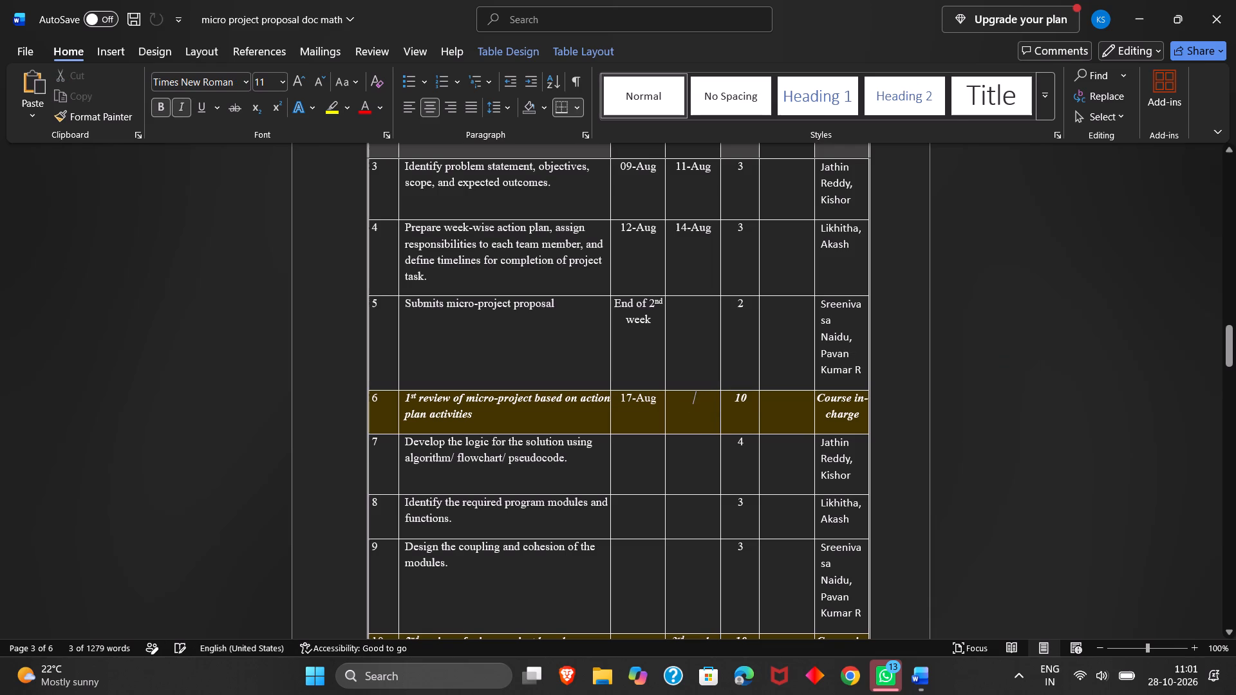
{"action": "key", "text": "ctrl+v"}
{"action": "left_click", "coordinate": [720, 417]}
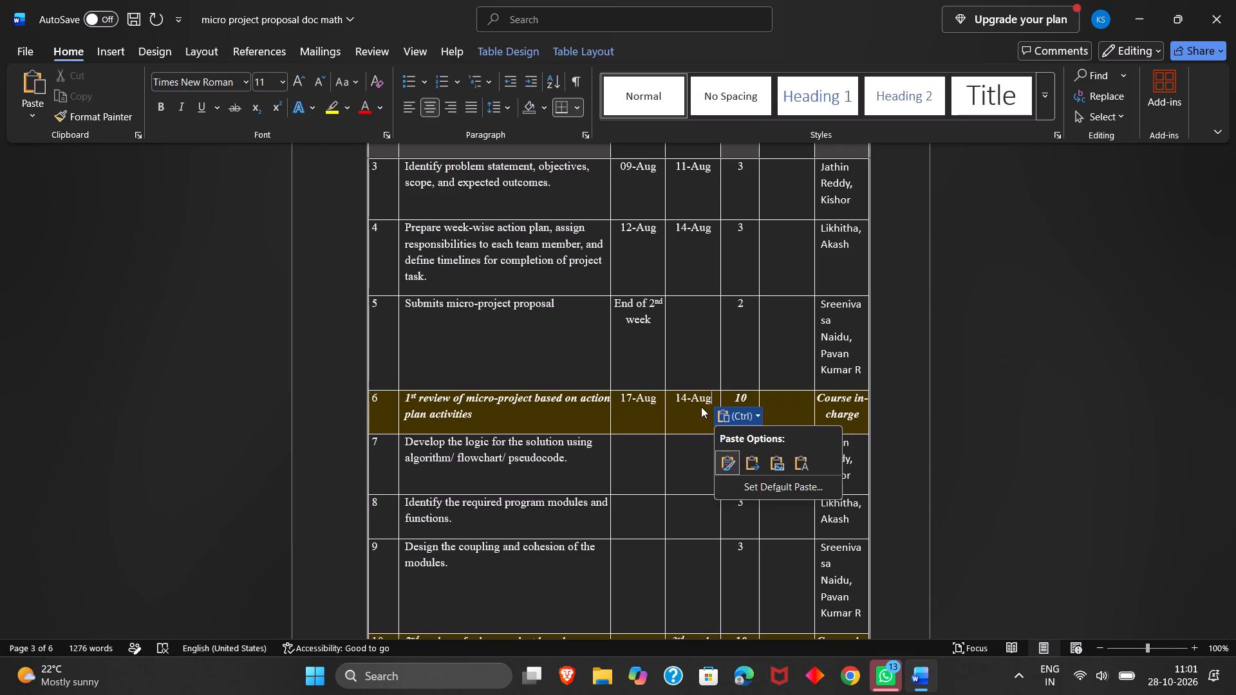
{"action": "left_click", "coordinate": [687, 394]}
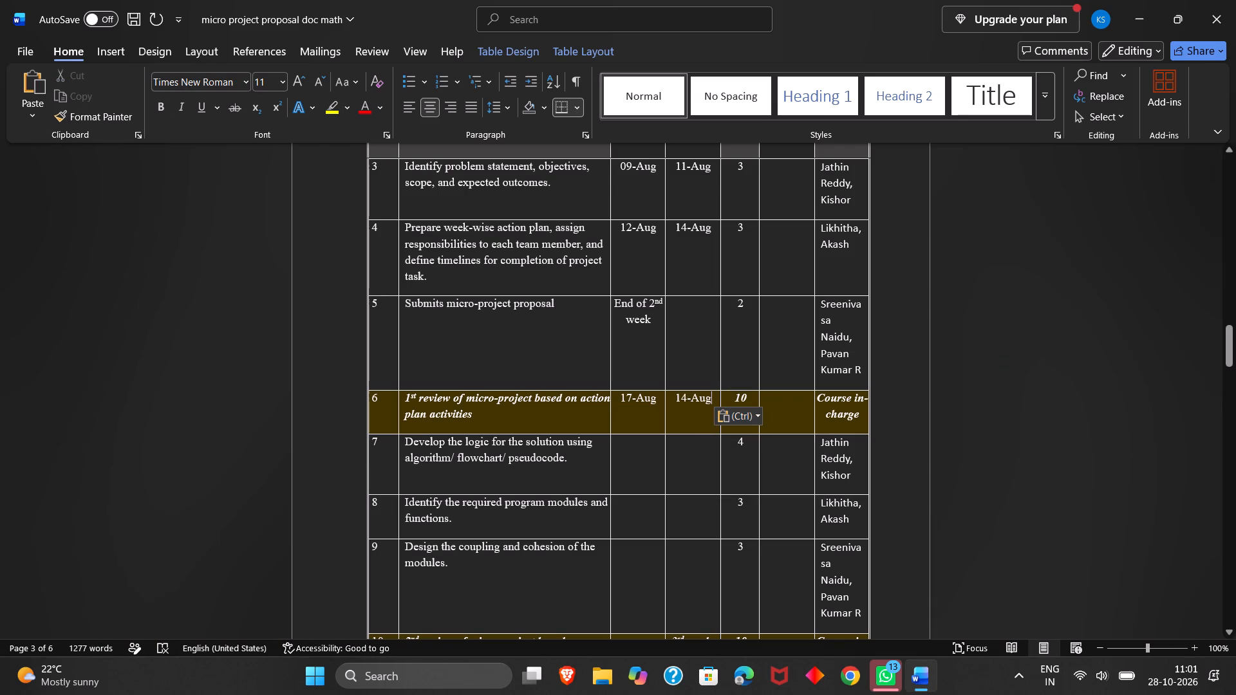
{"action": "left_click", "coordinate": [686, 396]}
{"action": "left_click", "coordinate": [686, 396]}
{"action": "key", "text": "BackSpace"}
{"action": "key", "text": "BackSpace"}
{"action": "type", "text": "20"}
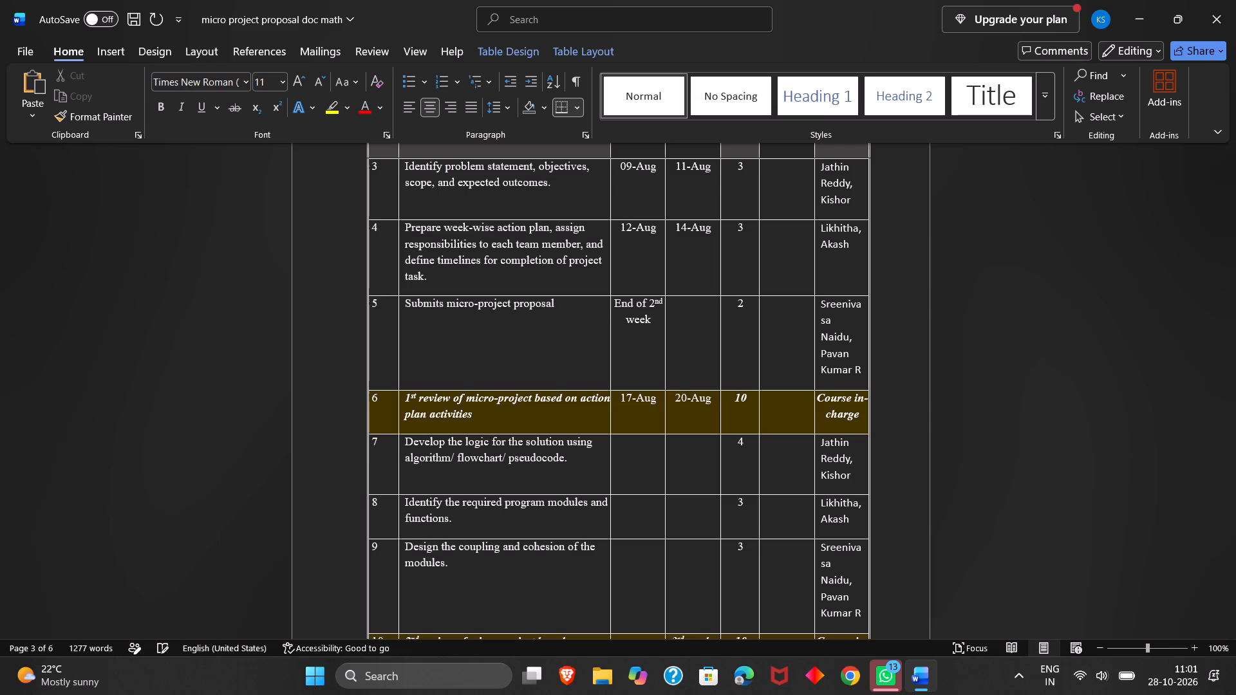
Fill the start date of activity 7, the solution logic row, with 21-Aug.
{"action": "scroll", "coordinate": [686, 396], "scroll_direction": "down", "scroll_amount": 1}
{"action": "left_click", "coordinate": [635, 342]}
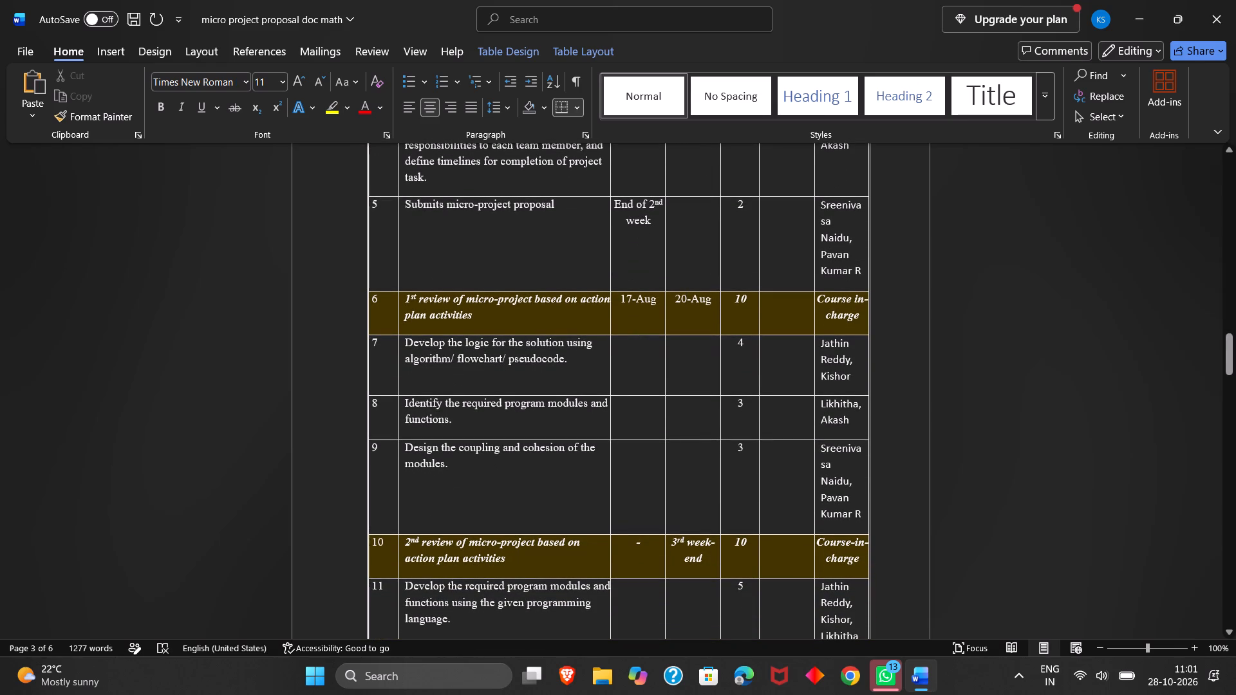
{"action": "key", "text": "ctrl+v"}
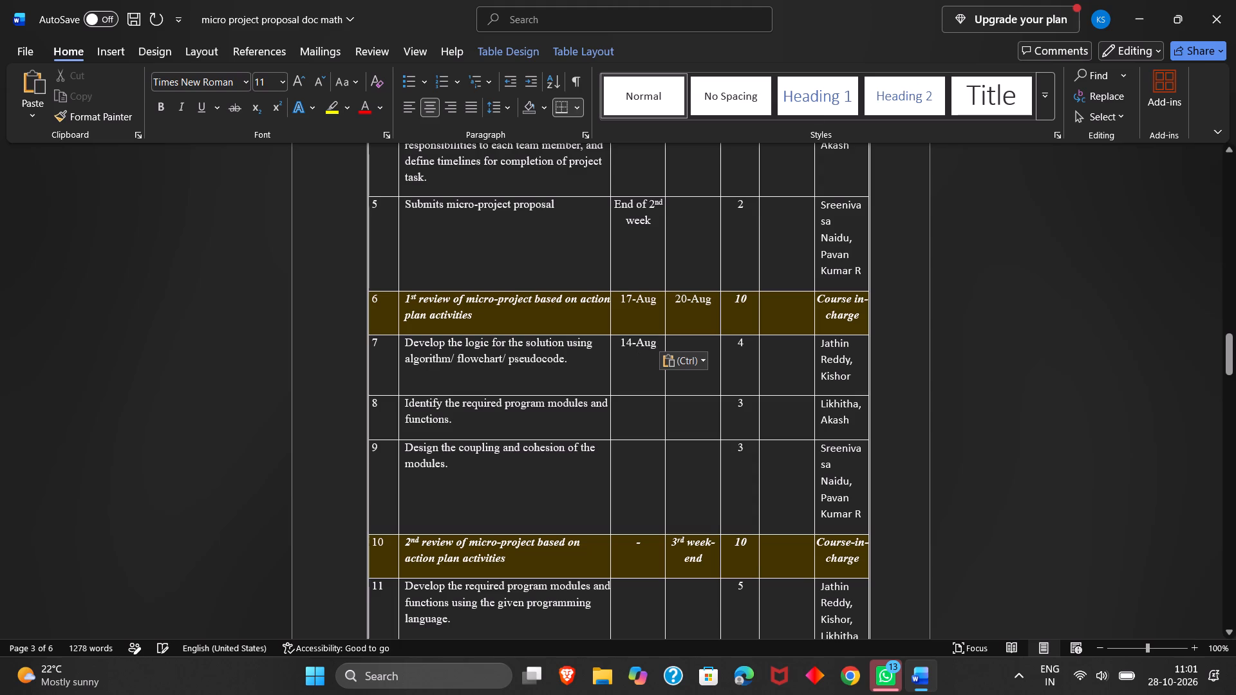
{"action": "key", "text": "BackSpace"}
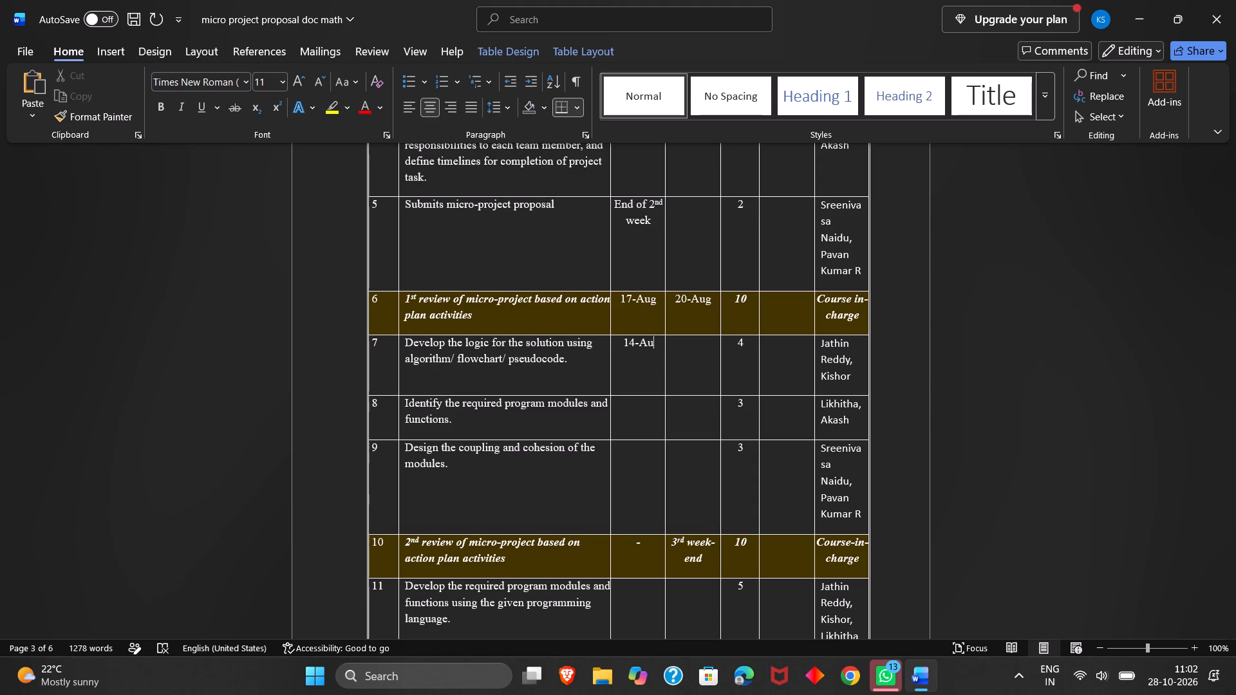
{"action": "key", "text": "g"}
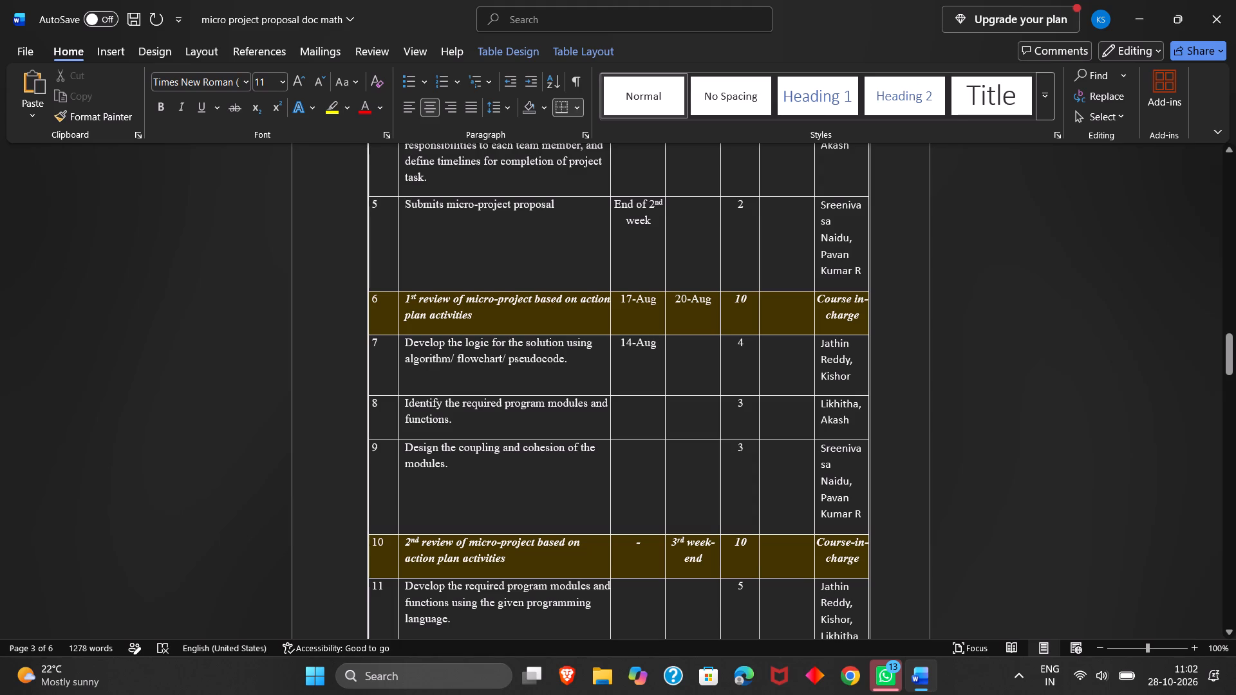
{"action": "left_click", "coordinate": [635, 342]}
{"action": "left_click", "coordinate": [635, 342]}
{"action": "key", "text": "BackSpace"}
{"action": "key", "text": "BackSpace"}
{"action": "key", "text": "BackSpace"}
{"action": "type", "text": "21-"}
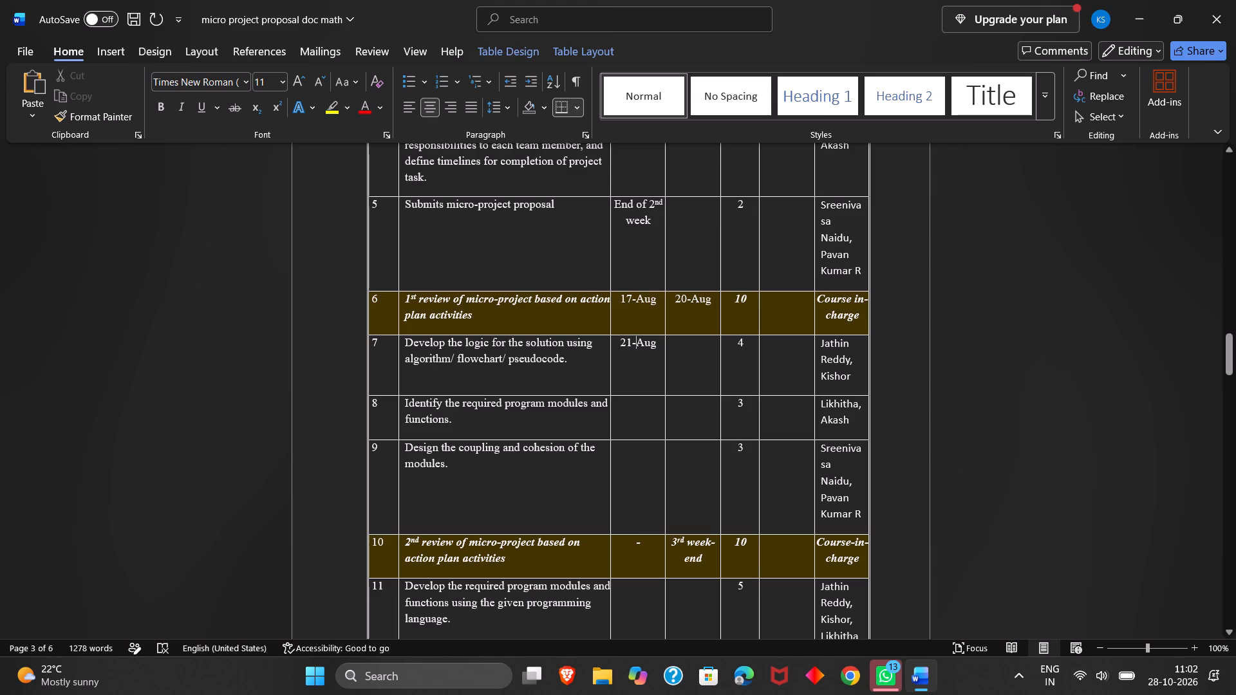
Fill the end date of activity 7, the solution logic row, with 25-Aug.
{"action": "left_click", "coordinate": [689, 366]}
{"action": "key", "text": "ctrl+v"}
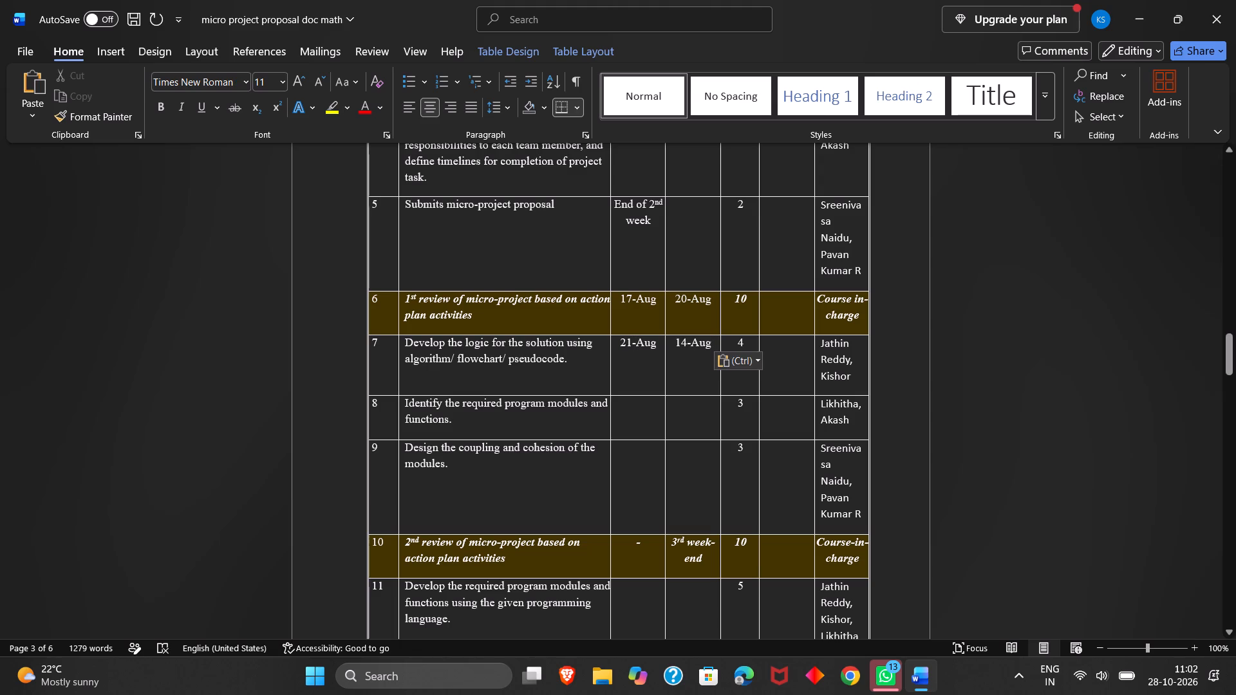
{"action": "left_click", "coordinate": [693, 341]}
{"action": "left_click", "coordinate": [689, 341]}
{"action": "key", "text": "BackSpace"}
{"action": "key", "text": "BackSpace"}
{"action": "key", "text": "BackSpace"}
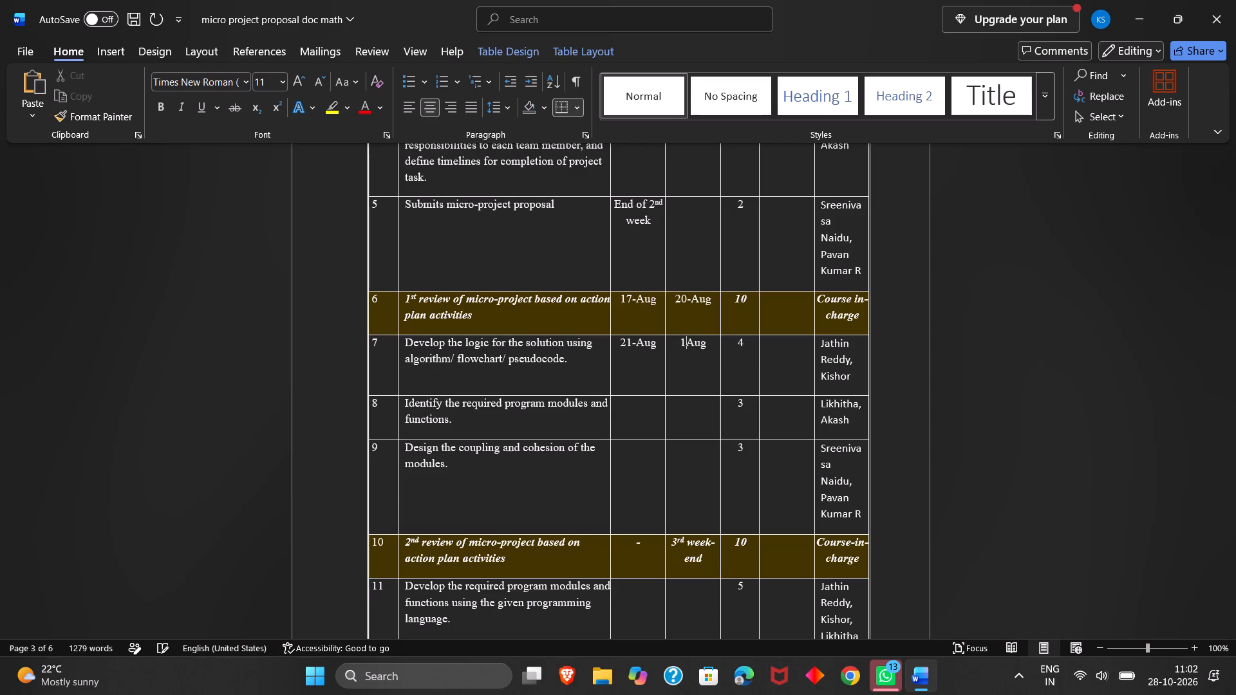
{"action": "type", "text": "25-"}
Fill the start date of activity 8, the program modules and functions row, with 26-Aug.
{"action": "left_click", "coordinate": [657, 405]}
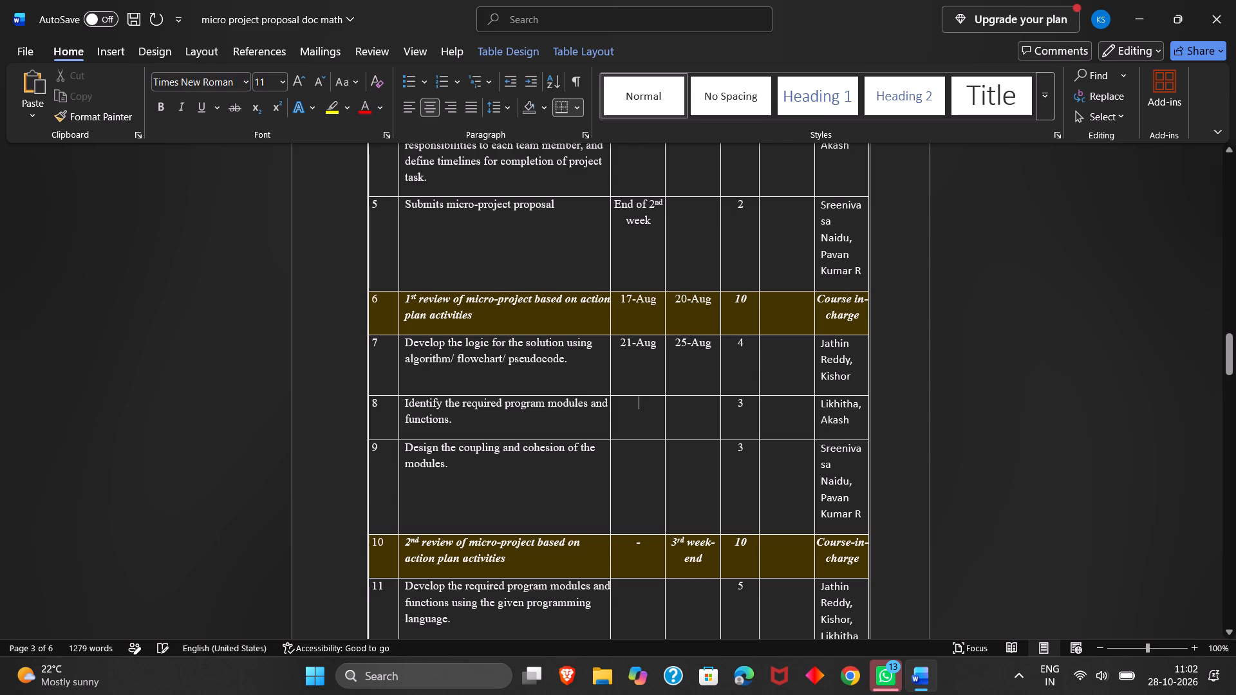
{"action": "key", "text": "ctrl+v"}
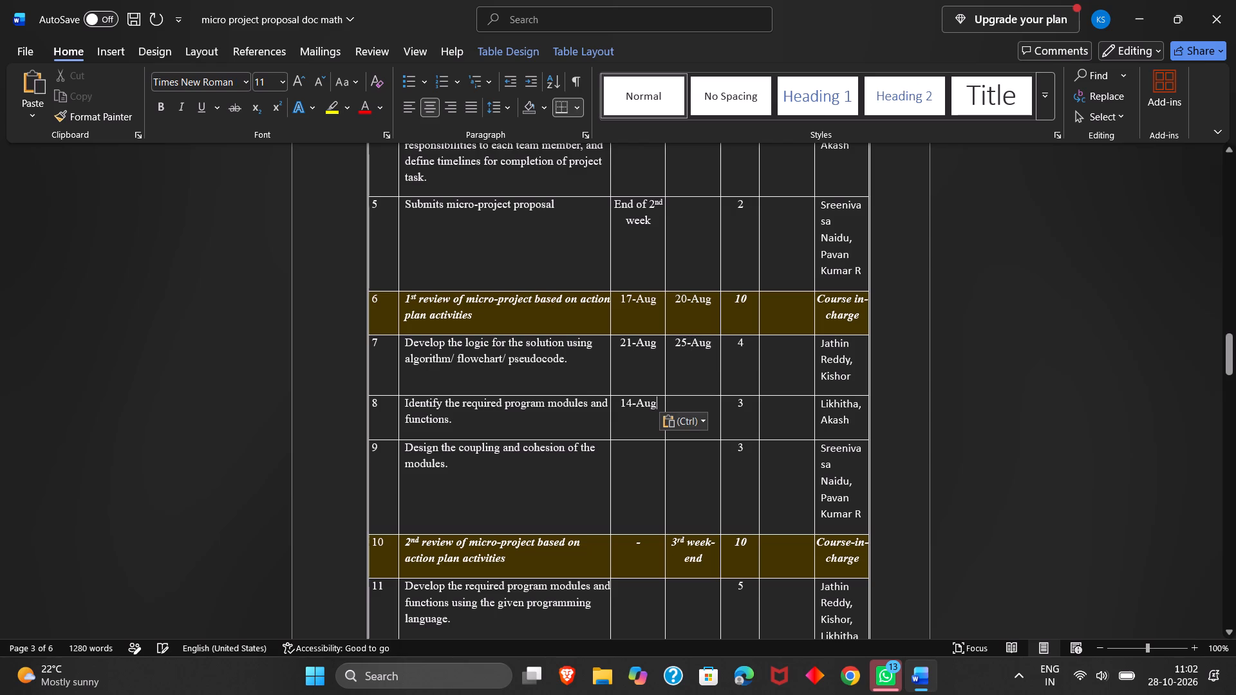
{"action": "left_click", "coordinate": [636, 400]}
{"action": "key", "text": "BackSpace"}
{"action": "key", "text": "BackSpace"}
{"action": "key", "text": "BackSpace"}
{"action": "type", "text": "26"}
{"action": "key", "text": "minus"}
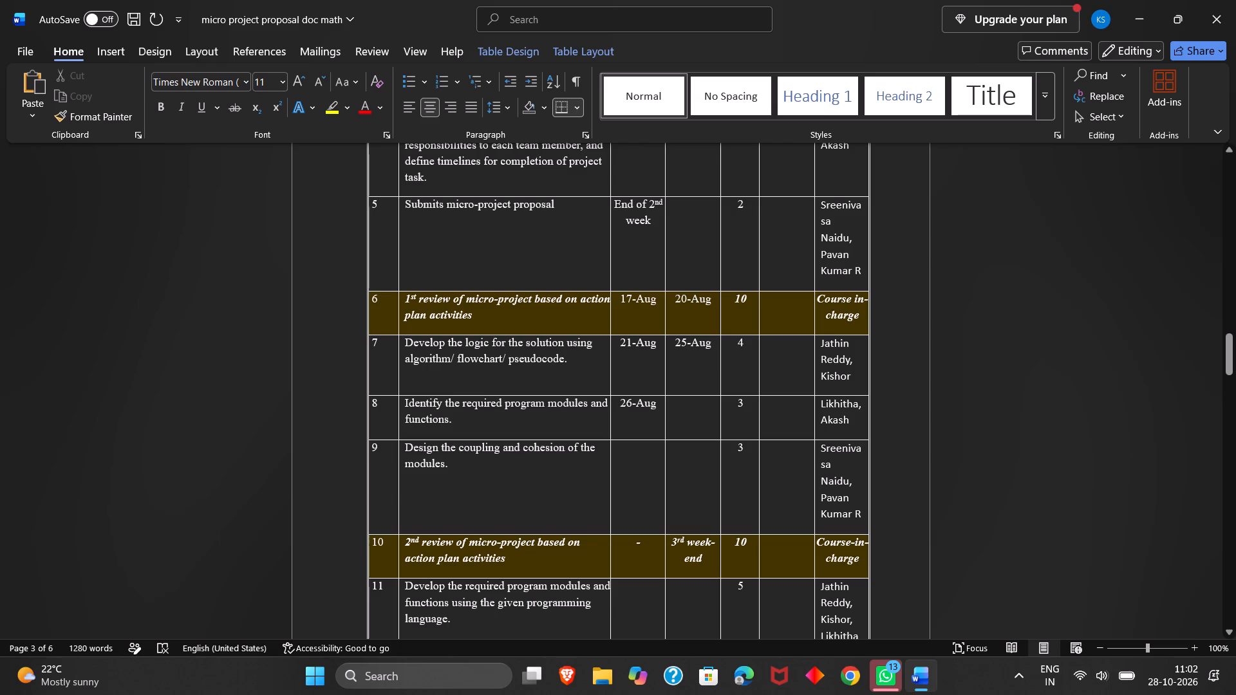
Fill the end date of activity 8, the program modules and functions row, with 28-Aug.
{"action": "double_click", "coordinate": [668, 405]}
{"action": "left_click", "coordinate": [677, 404]}
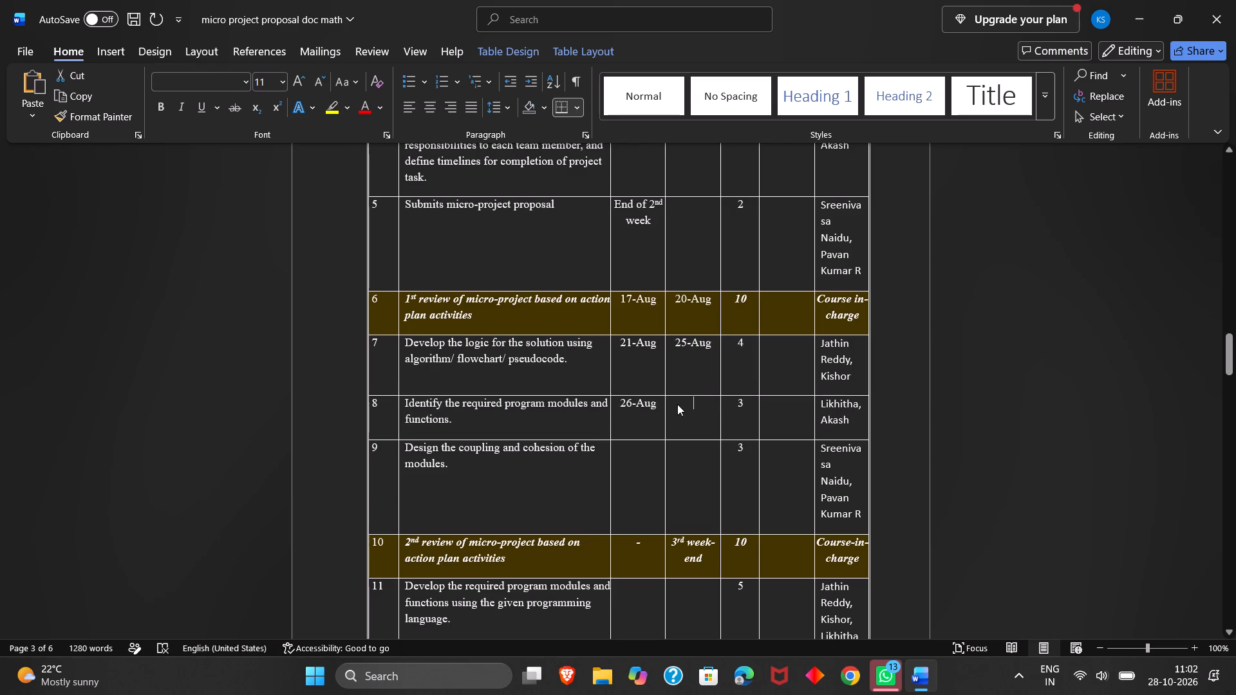
{"action": "key", "text": "ctrl+v"}
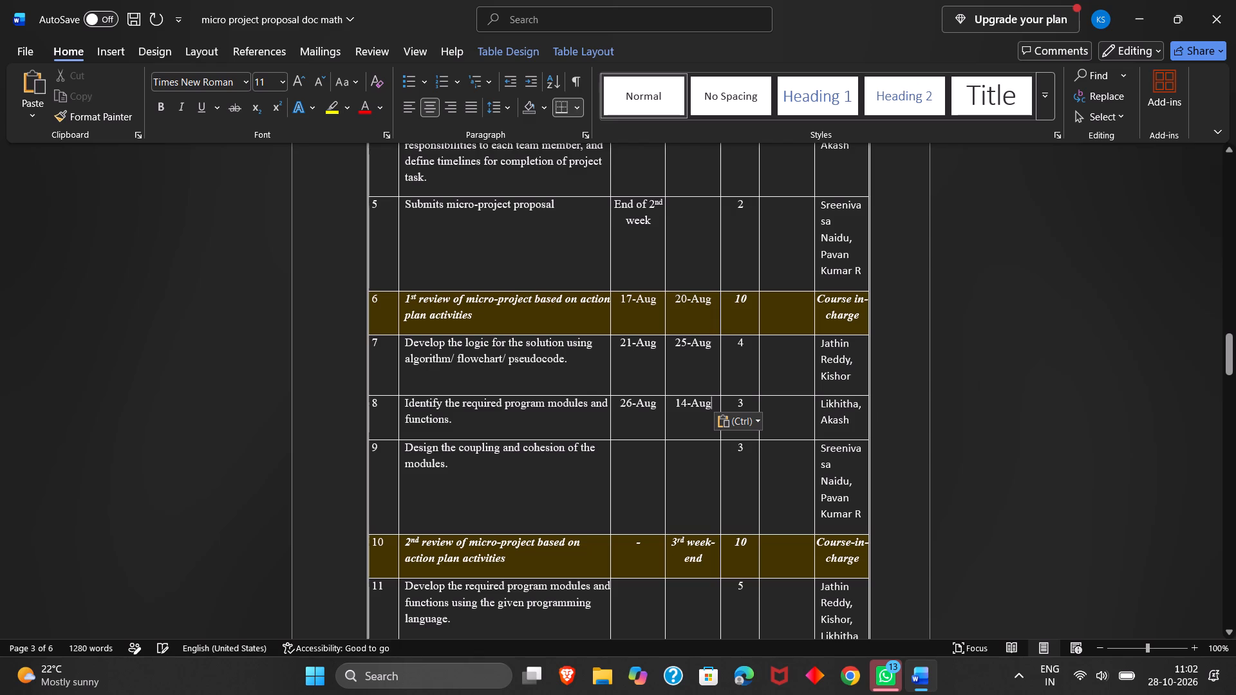
{"action": "left_click", "coordinate": [689, 402]}
{"action": "key", "text": "BackSpace"}
{"action": "key", "text": "BackSpace"}
{"action": "key", "text": "BackSpace"}
{"action": "type", "text": "28-"}
Paste the copied 14-Aug into both date cells of activity 9, the coupling and cohesion row, and change the start date to 29-Aug.
{"action": "scroll", "coordinate": [664, 458], "scroll_direction": "down", "scroll_amount": 1}
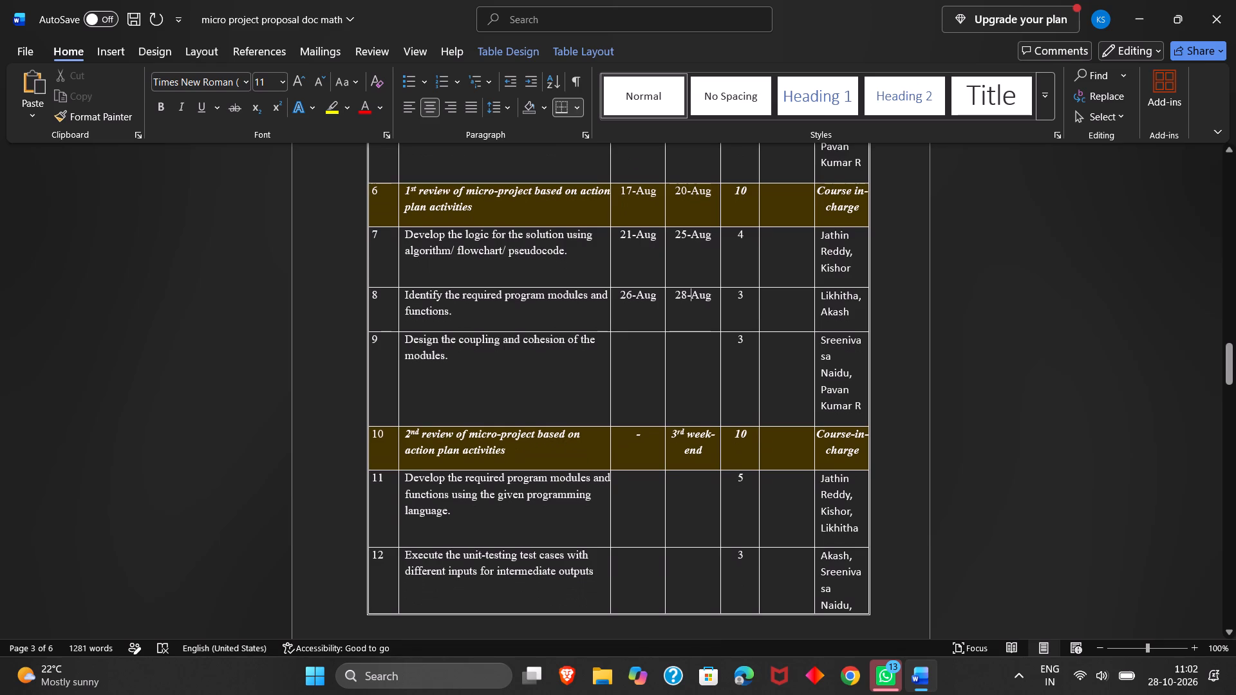
{"action": "left_click", "coordinate": [628, 365]}
{"action": "key", "text": "ctrl+v"}
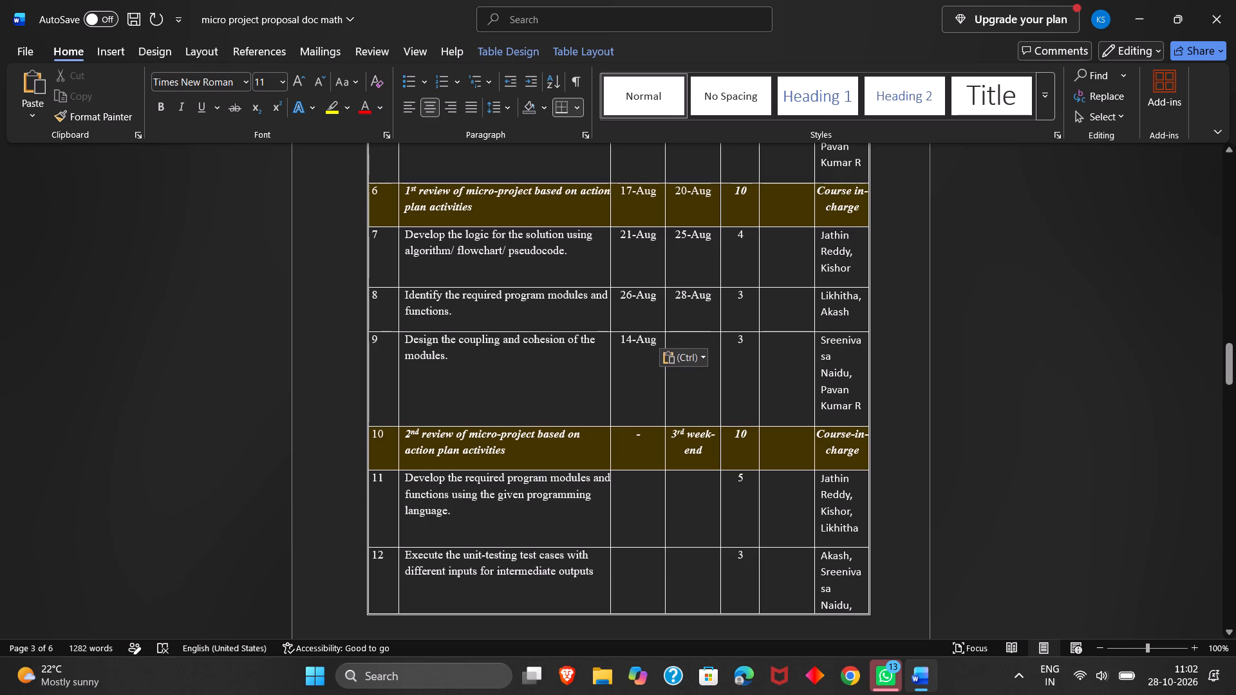
{"action": "left_click", "coordinate": [693, 337]}
{"action": "key", "text": "ctrl+v"}
{"action": "left_click", "coordinate": [630, 340]}
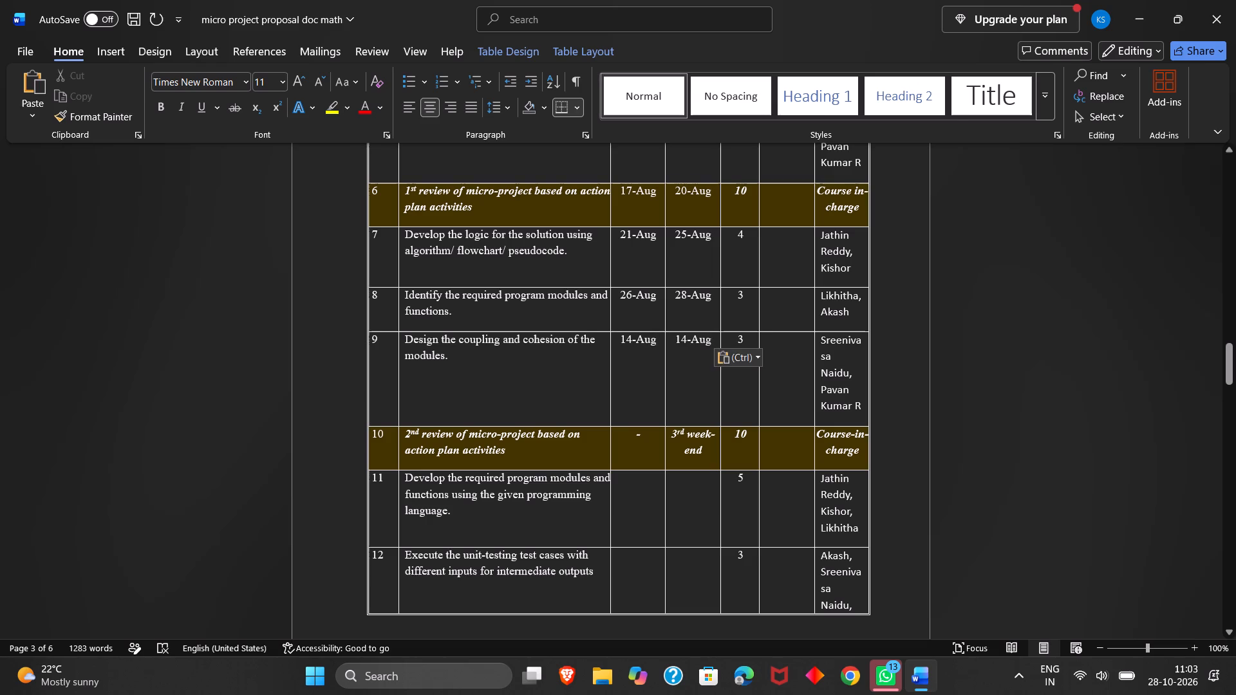
{"action": "key", "text": "BackSpace"}
{"action": "key", "text": "BackSpace"}
{"action": "key", "text": "BackSpace"}
{"action": "type", "text": "29"}
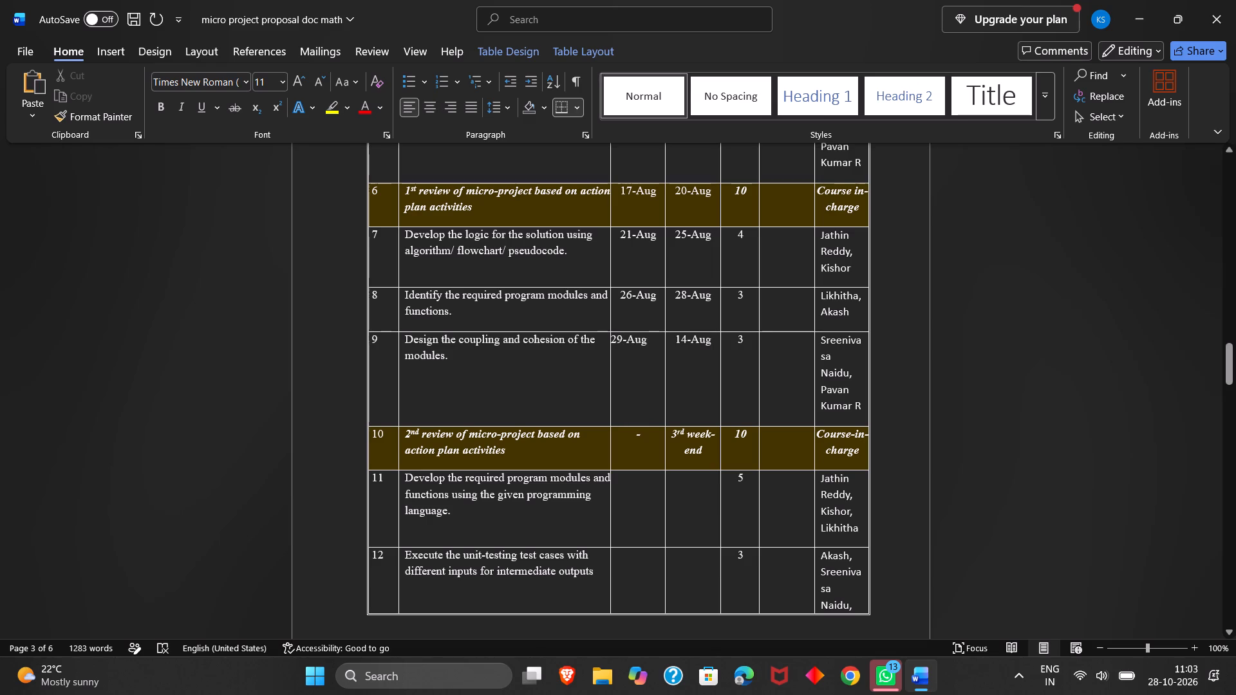
Narrow the Start Date column slightly by shifting its border with the activities column, keeping activity 9's cell border aligned with the other rows.
{"action": "left_click_drag", "start_coordinate": [610, 338], "coordinate": [617, 338]}
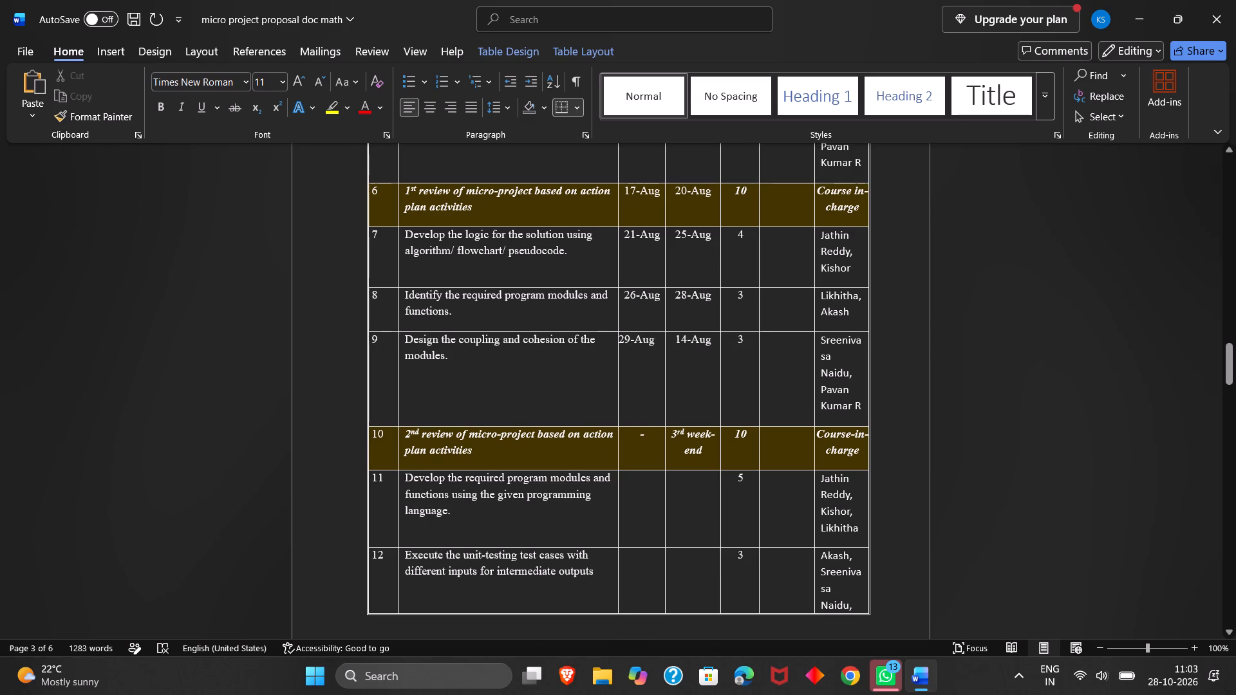
{"action": "left_click", "coordinate": [619, 351]}
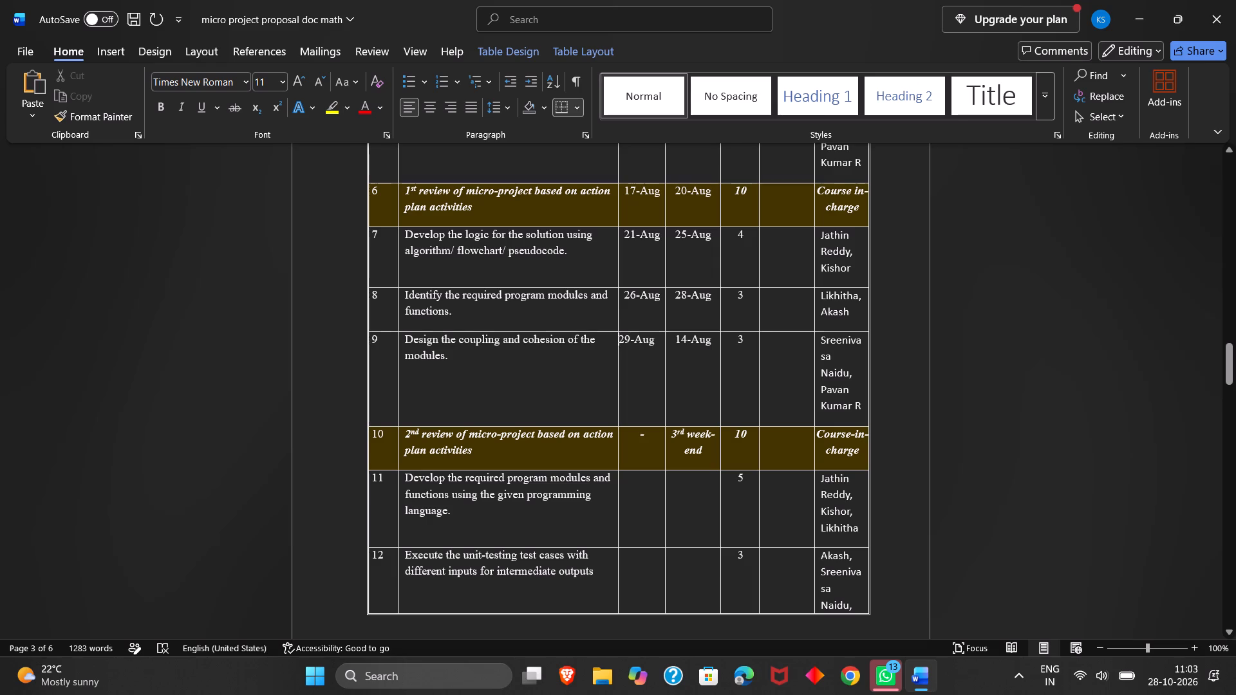
{"action": "left_click_drag", "start_coordinate": [618, 351], "coordinate": [610, 351]}
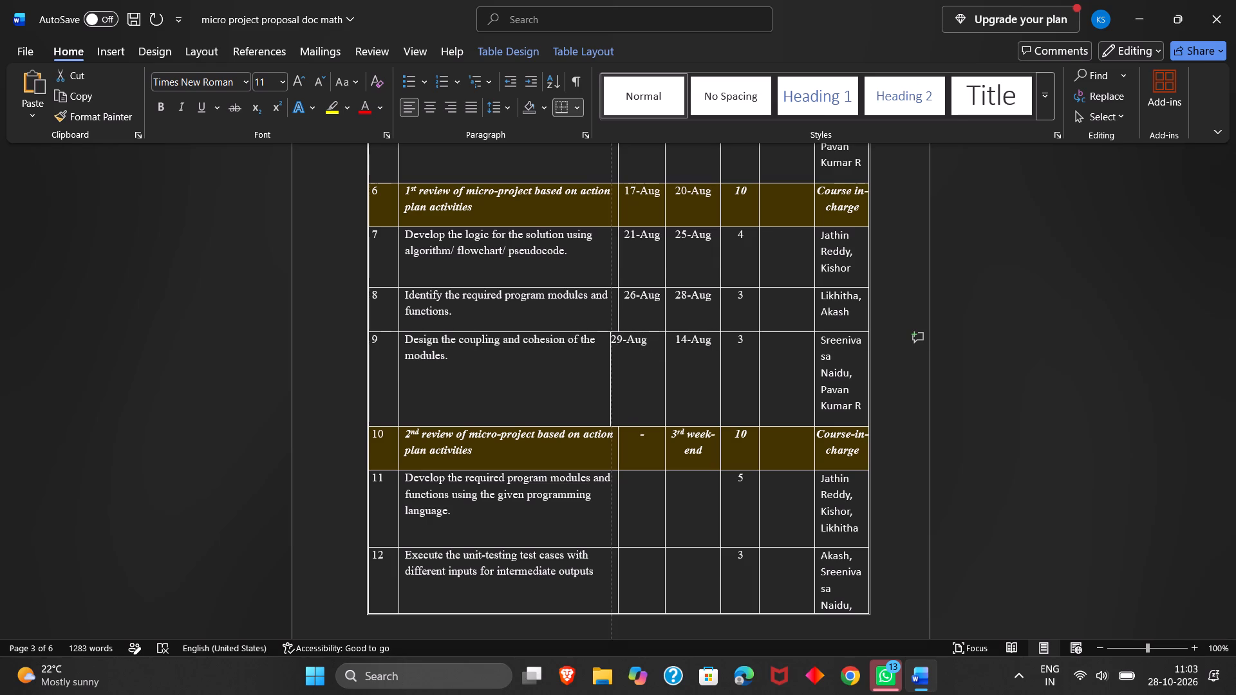
{"action": "left_click_drag", "start_coordinate": [610, 351], "coordinate": [610, 352]}
{"action": "left_click", "coordinate": [624, 341]}
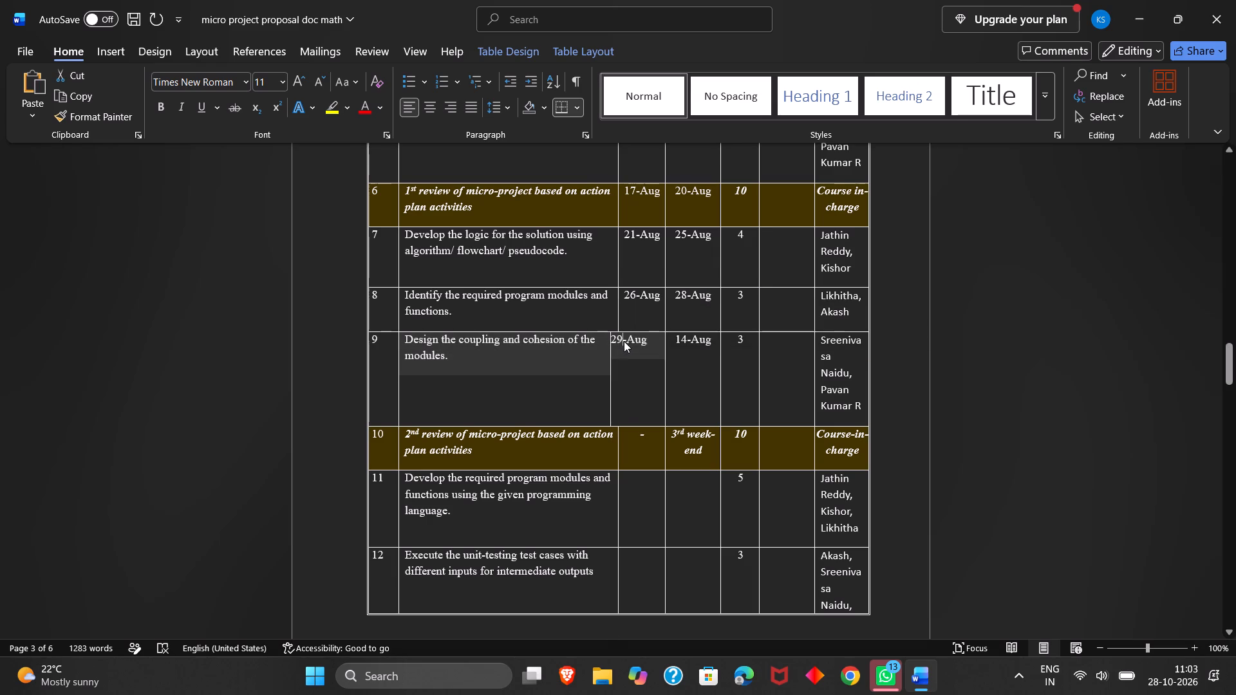
{"action": "left_click", "coordinate": [610, 351]}
{"action": "left_click_drag", "start_coordinate": [610, 351], "coordinate": [618, 351]}
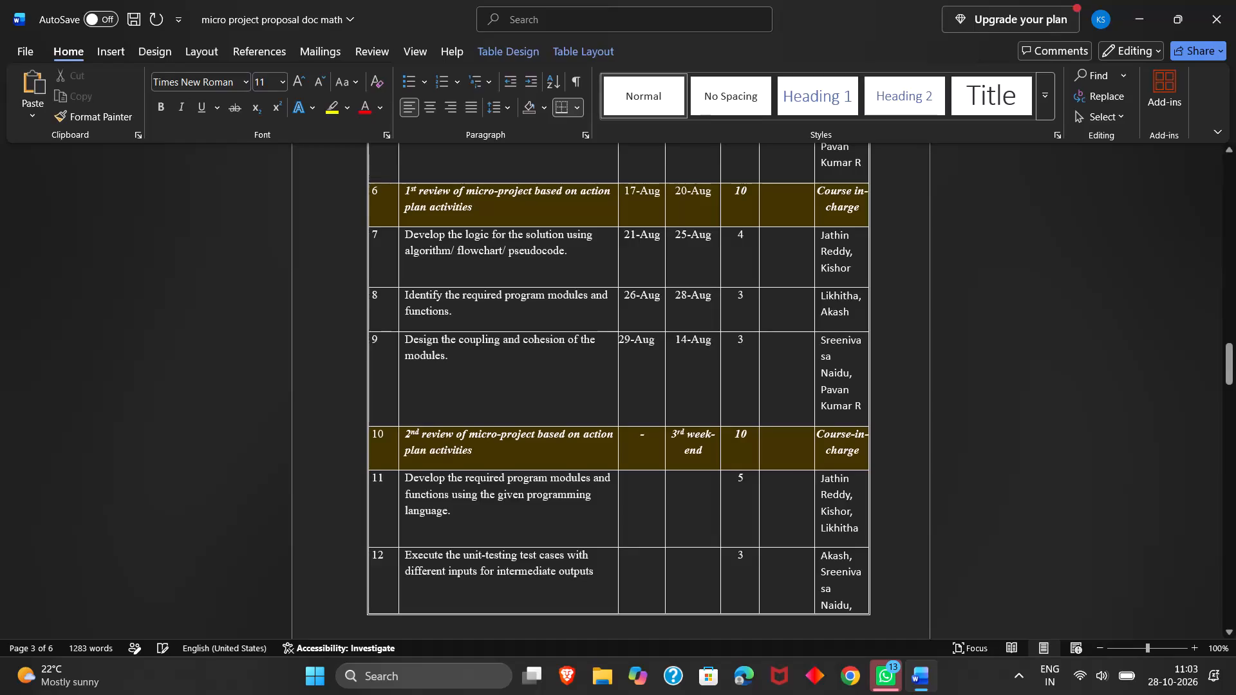
{"action": "left_click_drag", "start_coordinate": [619, 332], "coordinate": [606, 332]}
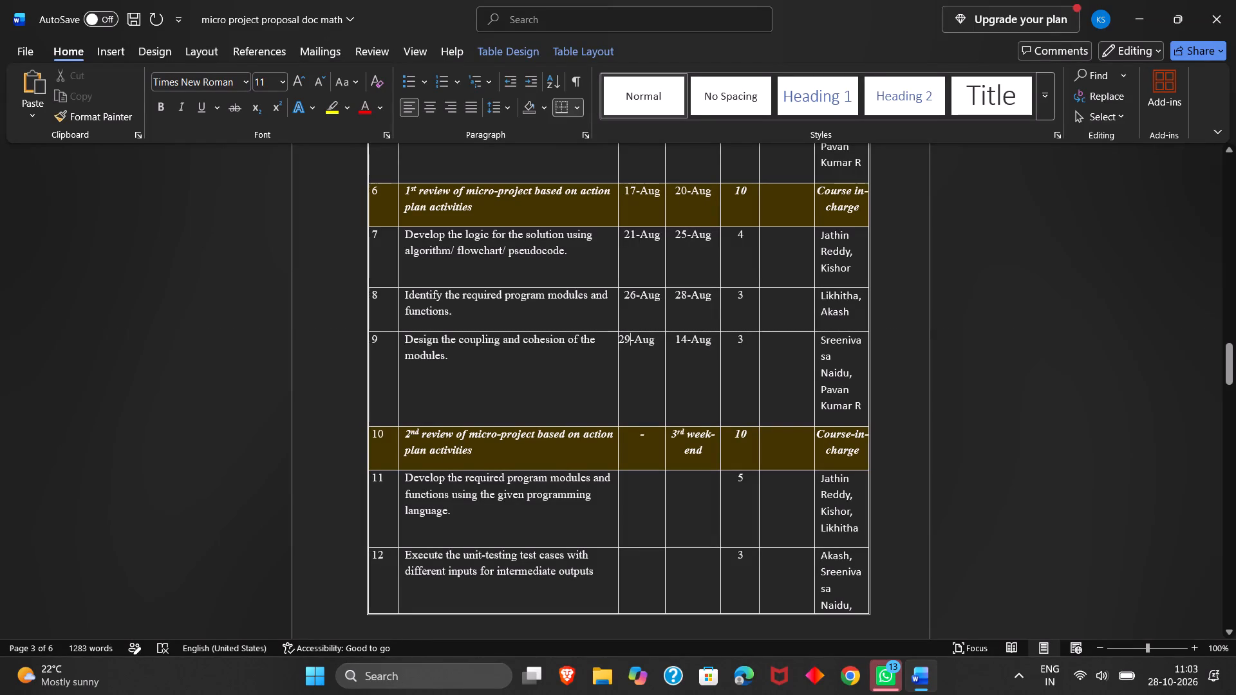
{"action": "left_click_drag", "start_coordinate": [615, 328], "coordinate": [619, 346]}
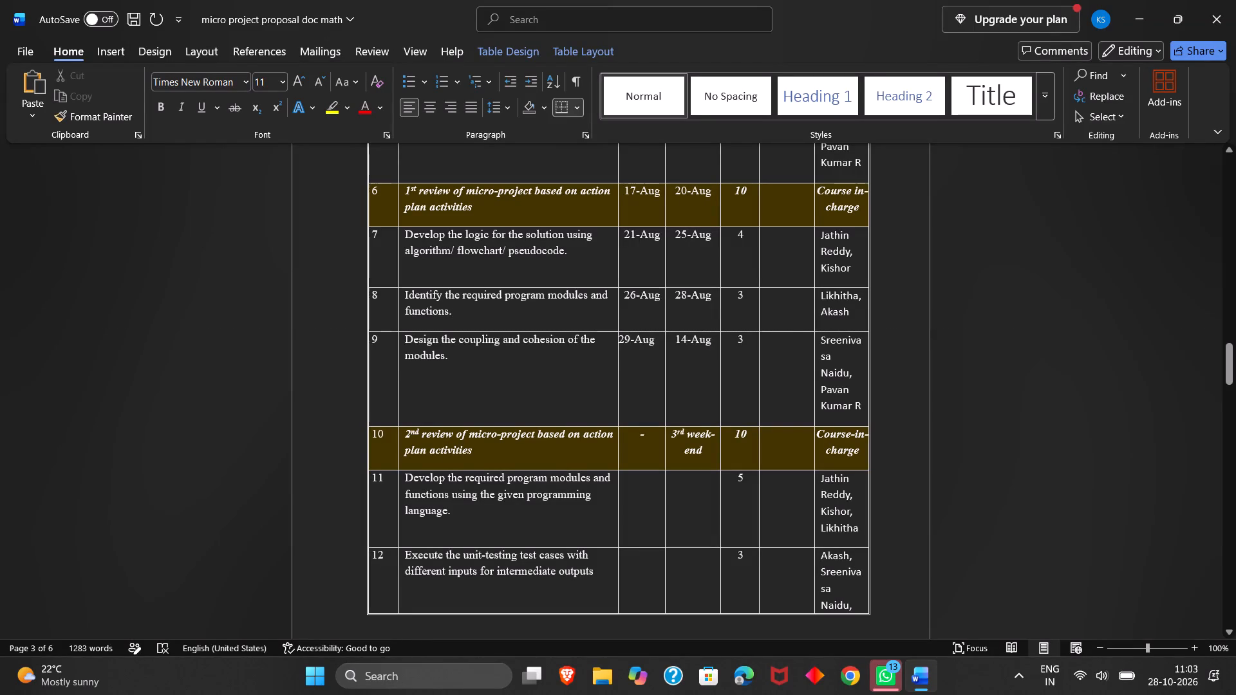
{"action": "left_click_drag", "start_coordinate": [619, 346], "coordinate": [618, 346]}
{"action": "left_click", "coordinate": [618, 344]}
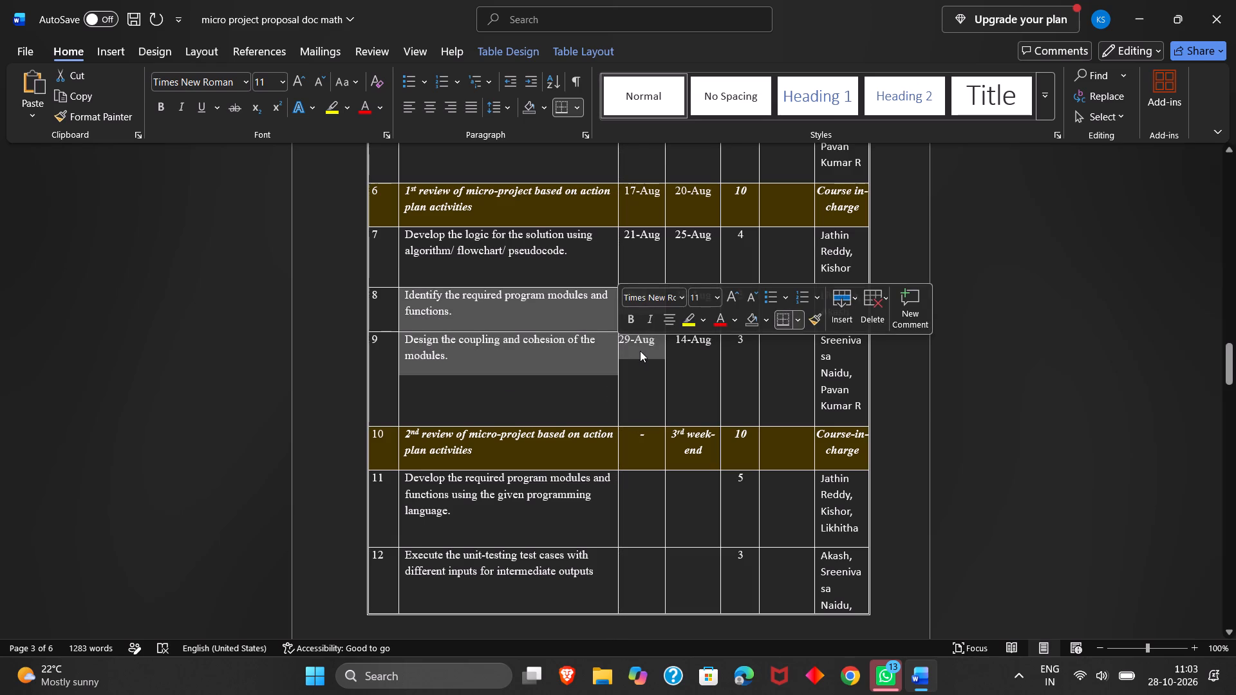
Insert a leading space before 29-Aug in activity 9's start date cell to shift it toward the cell's centre.
{"action": "left_click", "coordinate": [640, 351]}
{"action": "left_click", "coordinate": [622, 340]}
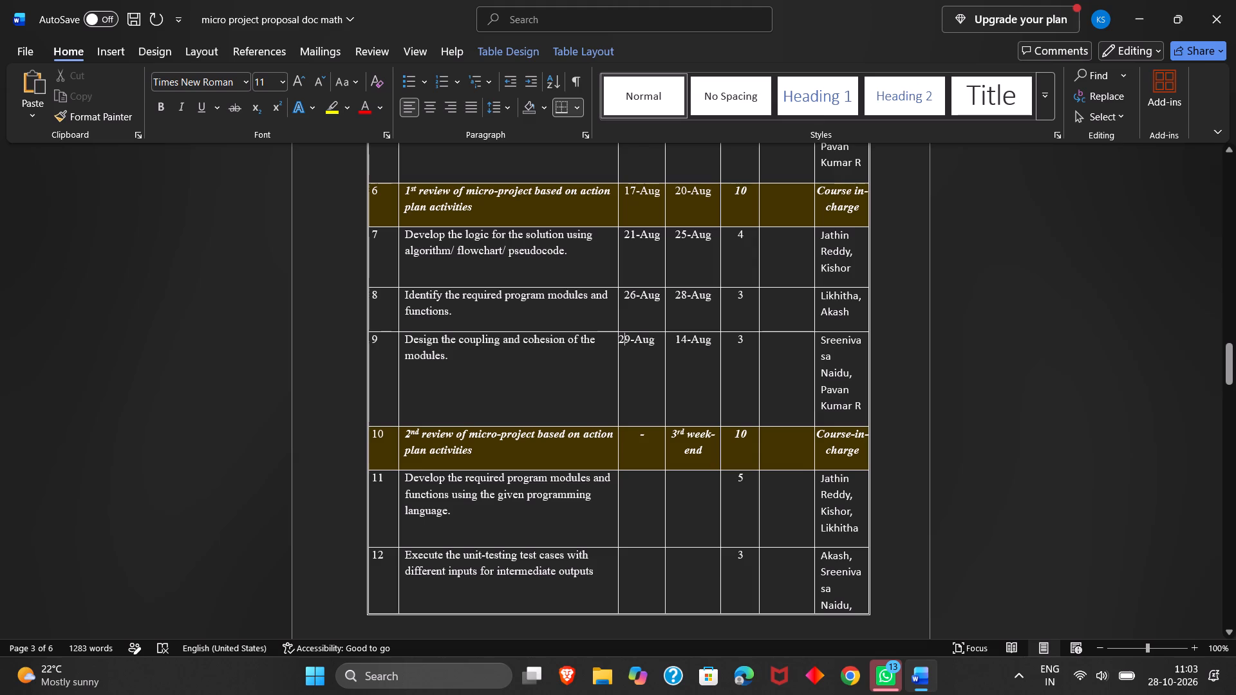
{"action": "left_click", "coordinate": [619, 336]}
{"action": "key", "text": "space"}
Change the end date of activity 9, the coupling and cohesion row, to 30-Aug.
{"action": "left_click", "coordinate": [689, 343]}
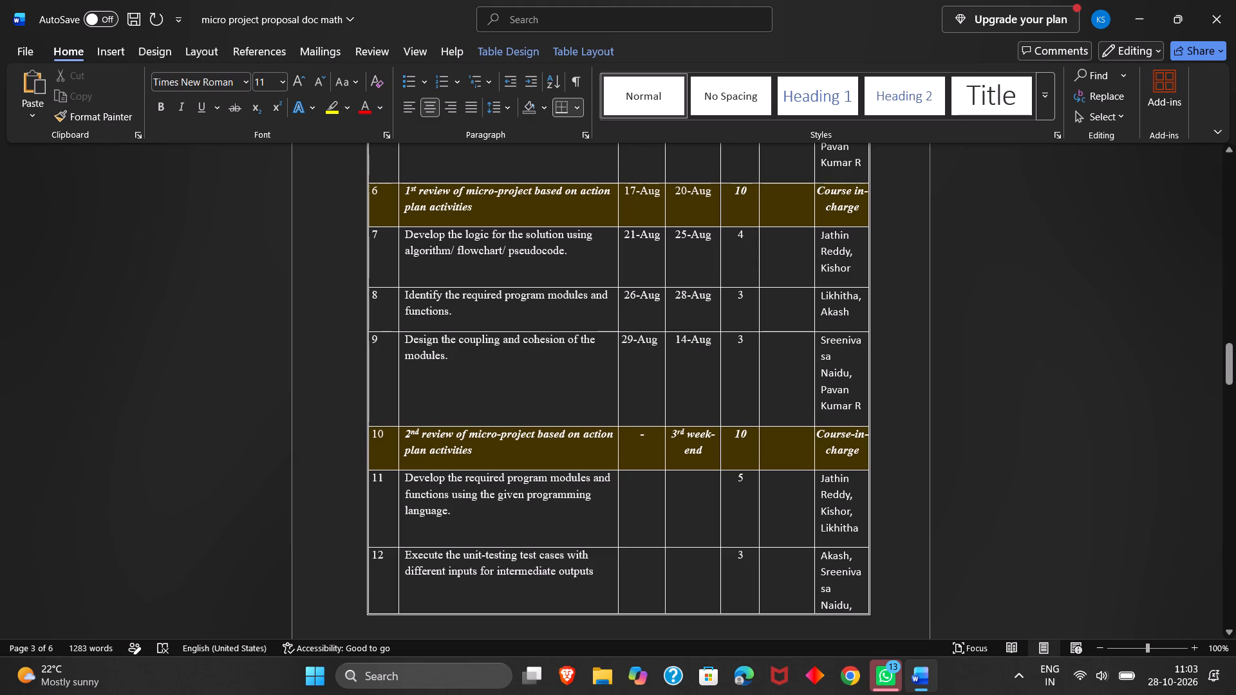
{"action": "left_click", "coordinate": [686, 342]}
{"action": "key", "text": "BackSpace"}
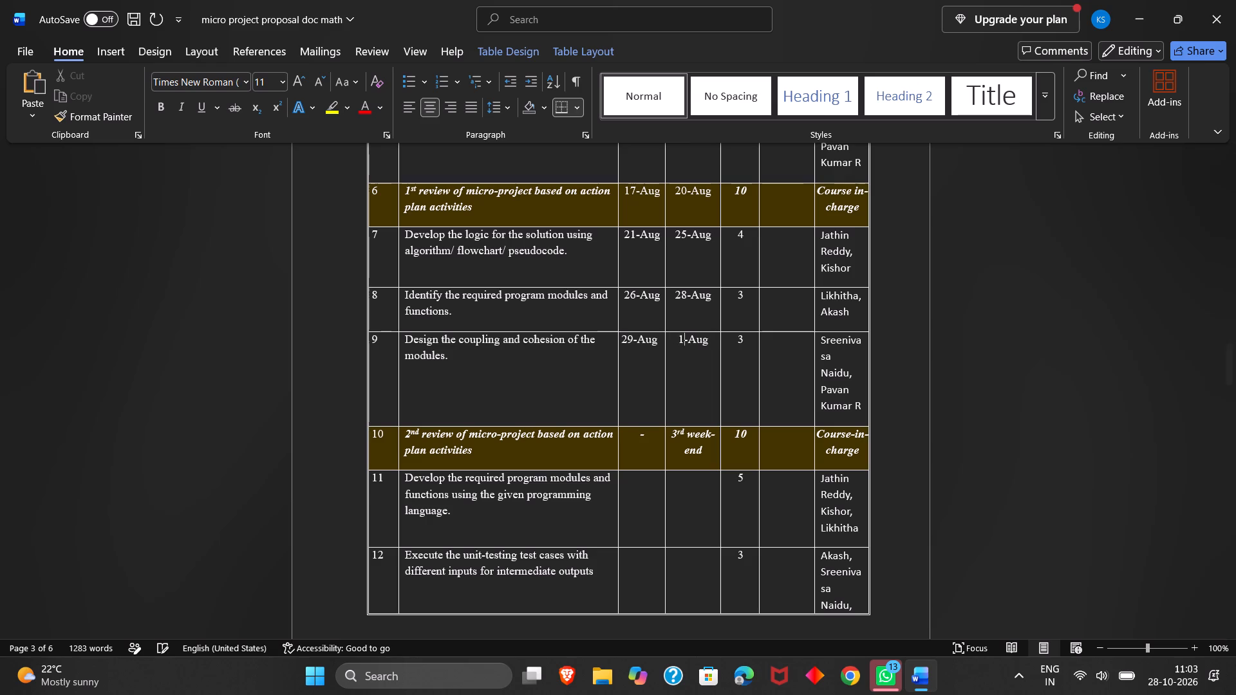
{"action": "key", "text": "BackSpace"}
{"action": "type", "text": "30"}
Replace the start date text of activity 5, the micro-project proposal submission row, with 15-Aug.
{"action": "scroll", "coordinate": [686, 342], "scroll_direction": "up", "scroll_amount": 1}
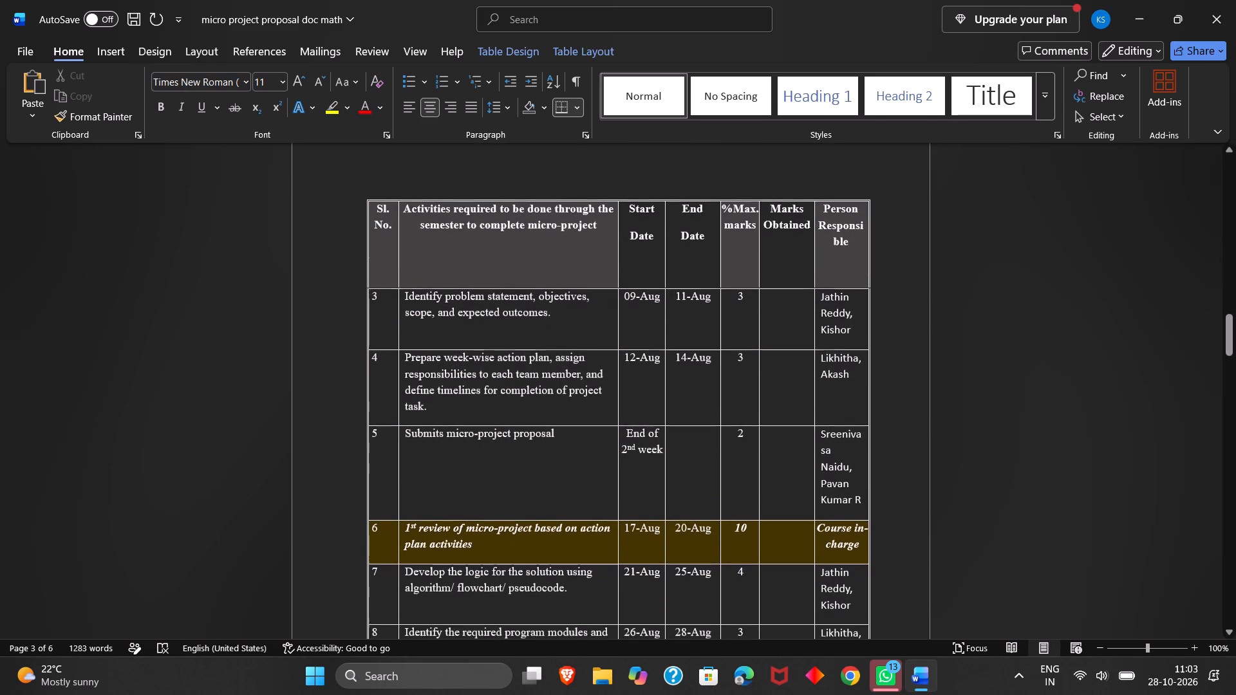
{"action": "scroll", "coordinate": [686, 342], "scroll_direction": "up", "scroll_amount": 2}
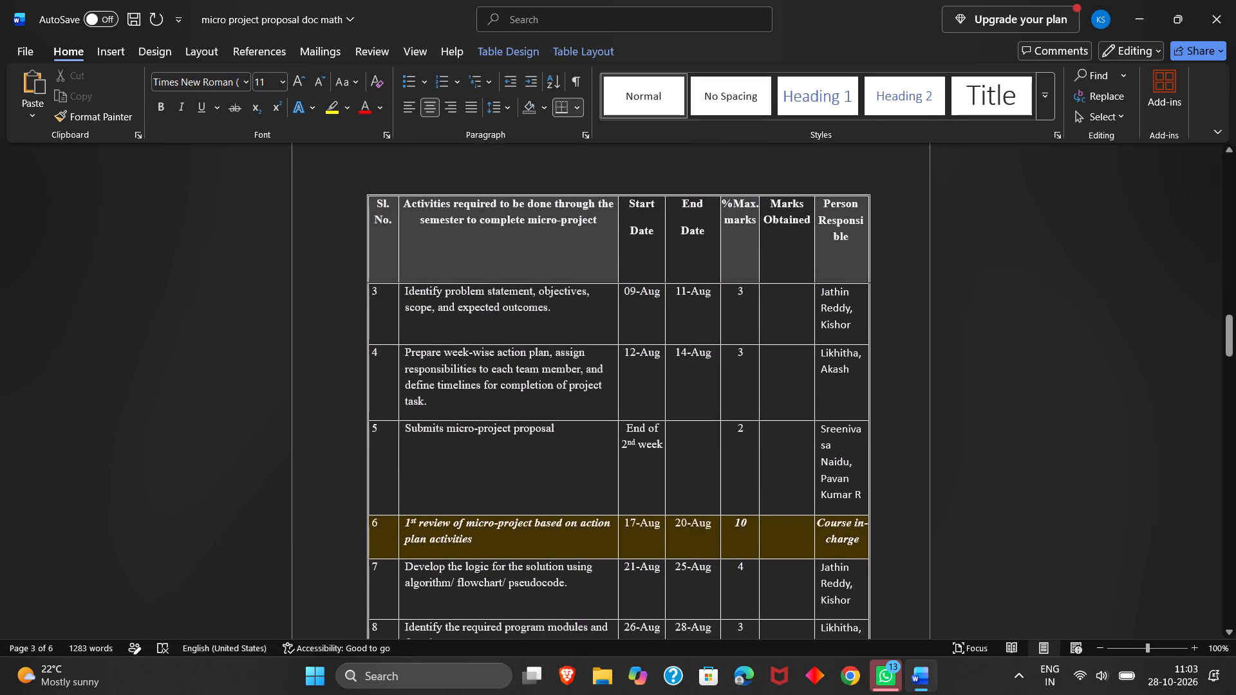
{"action": "scroll", "coordinate": [686, 342], "scroll_direction": "up", "scroll_amount": 2}
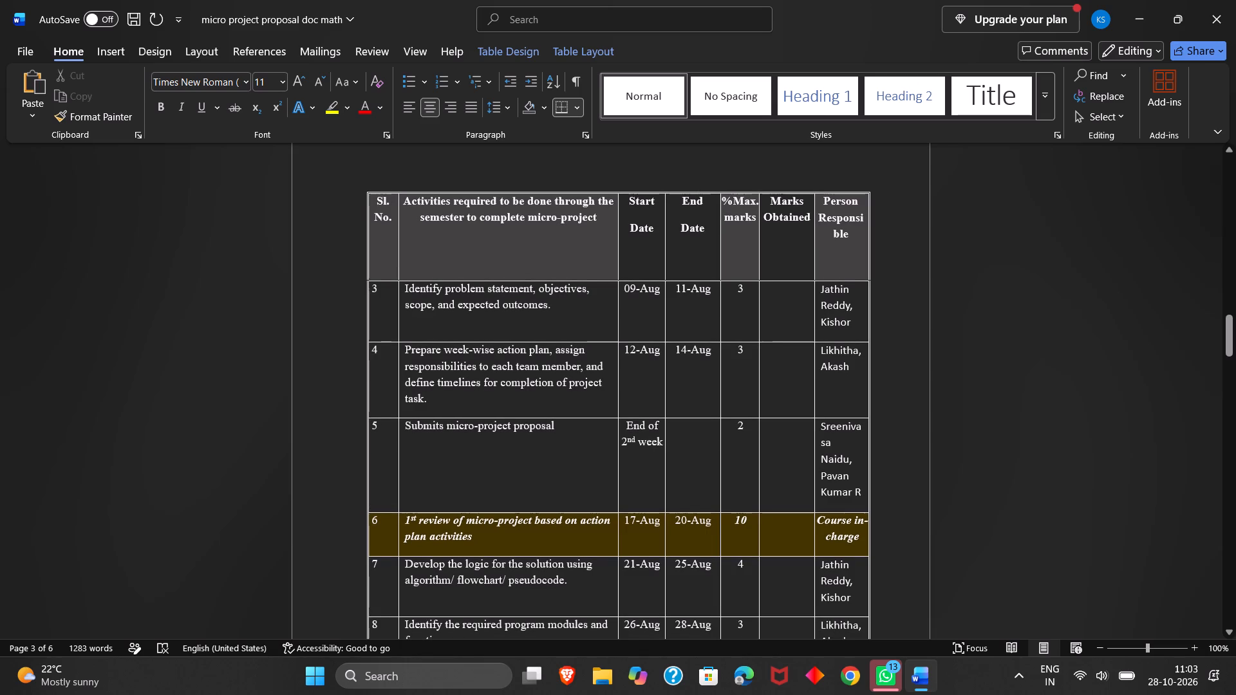
{"action": "scroll", "coordinate": [686, 342], "scroll_direction": "up", "scroll_amount": 1}
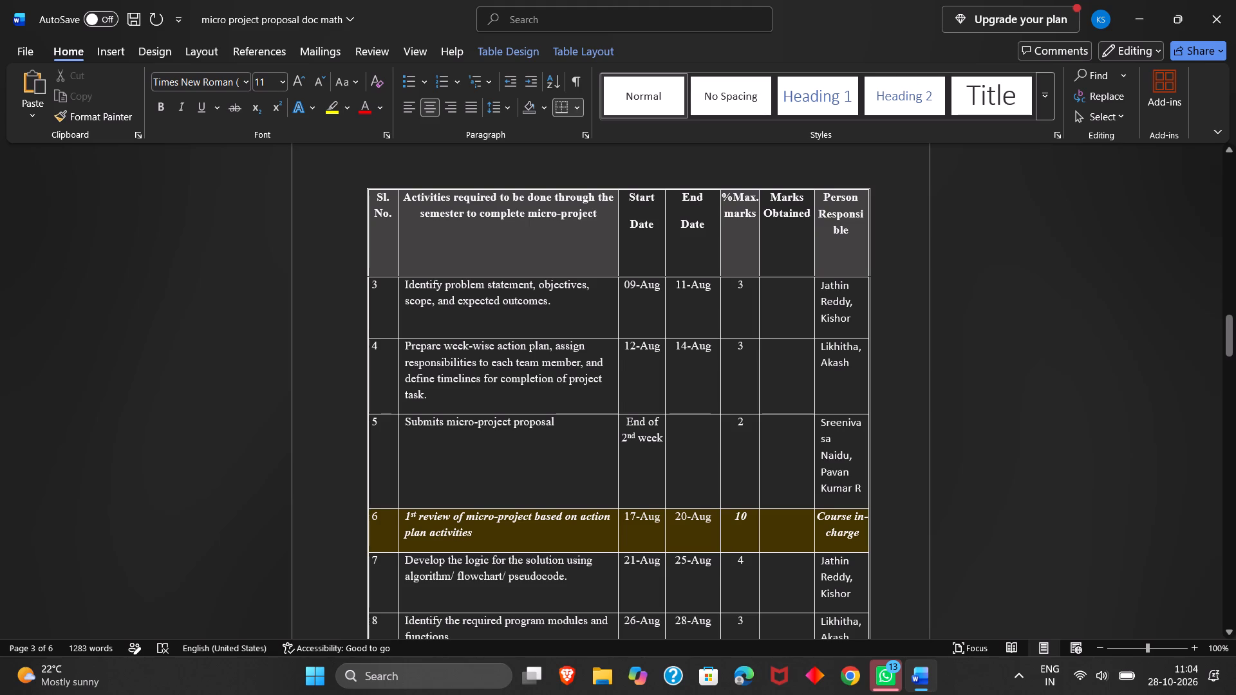
{"action": "left_click_drag", "start_coordinate": [630, 423], "coordinate": [647, 438]}
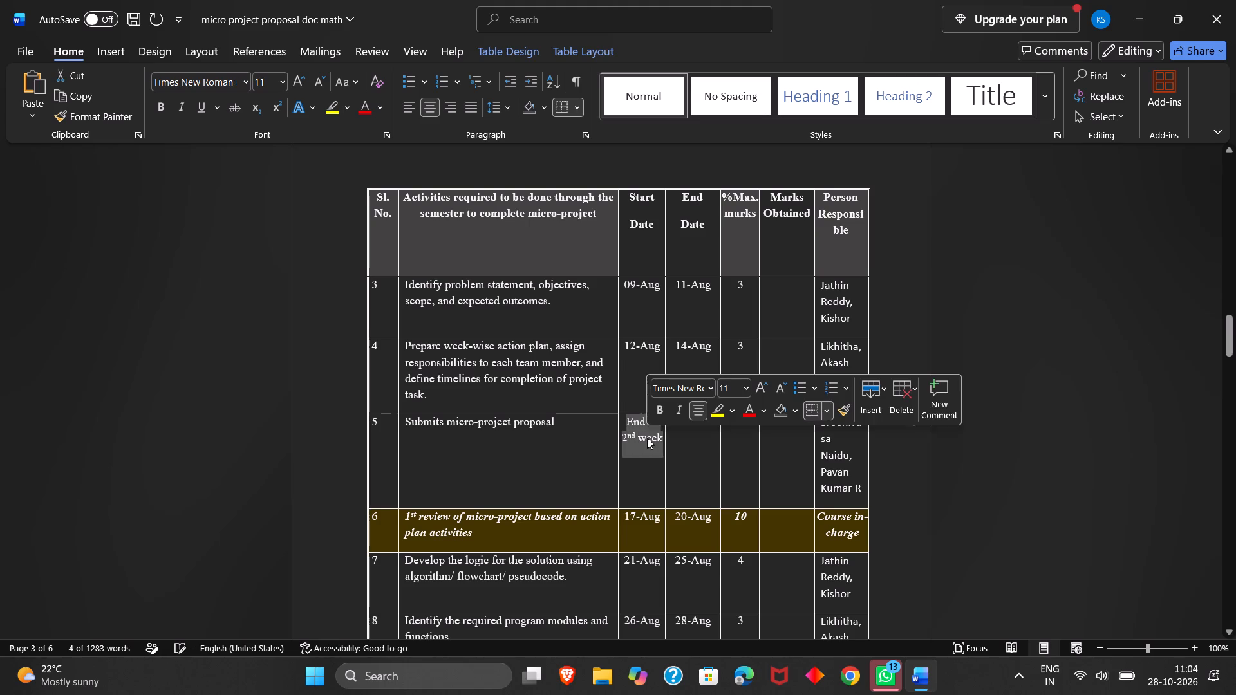
{"action": "key", "text": "BackSpace"}
{"action": "key", "text": "ctrl+v"}
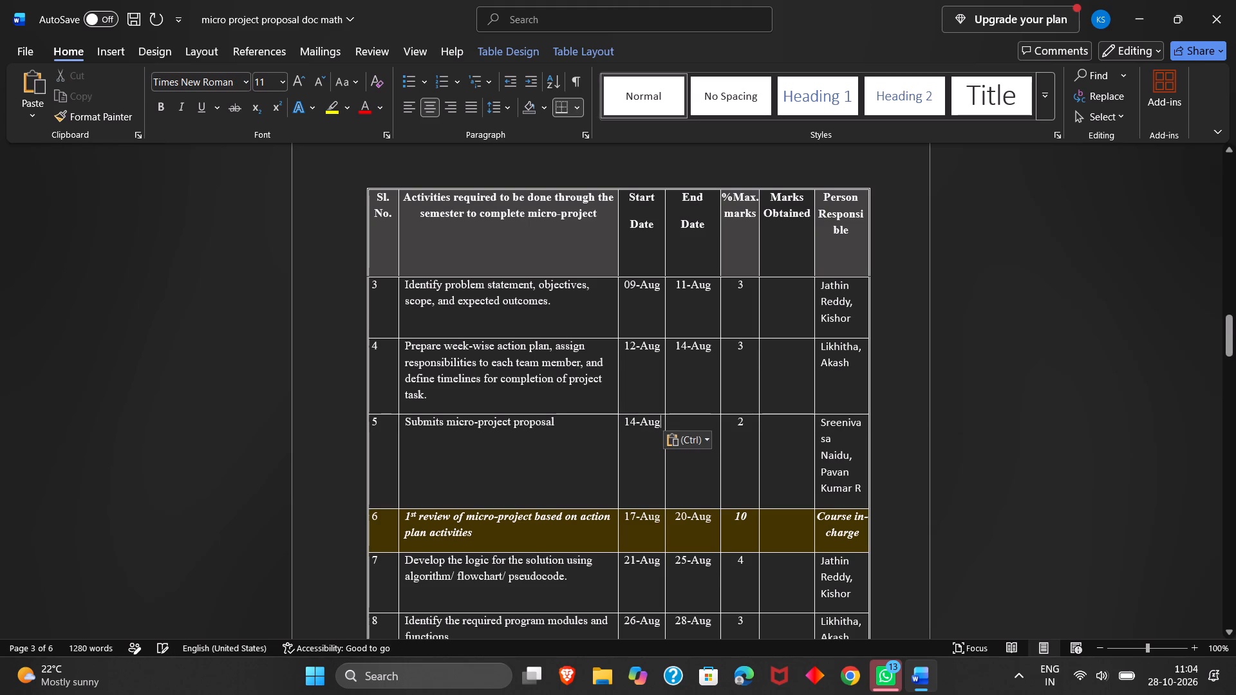
{"action": "key", "text": "Left"}
{"action": "key", "text": "Left"}
{"action": "key", "text": "Left"}
{"action": "key", "text": "Left"}
{"action": "key", "text": "BackSpace"}
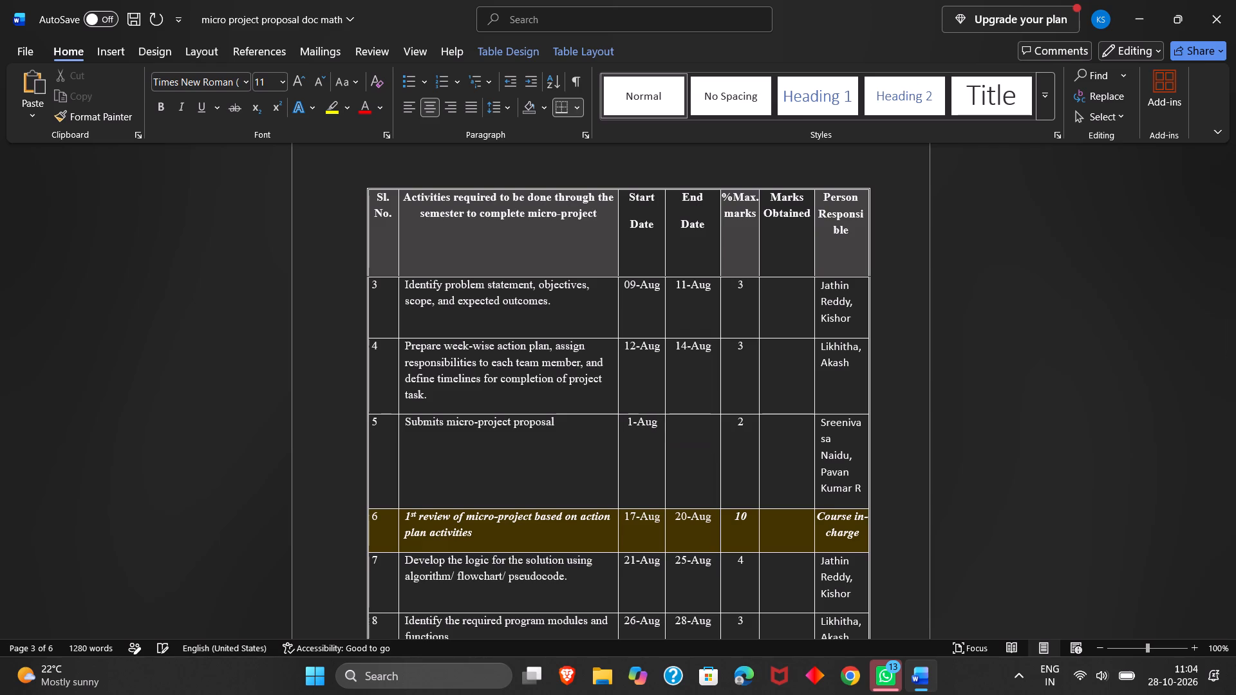
{"action": "key", "text": "5"}
Fill the end date of activity 5, the micro-project proposal submission row, with 16-Aug.
{"action": "left_click", "coordinate": [706, 418]}
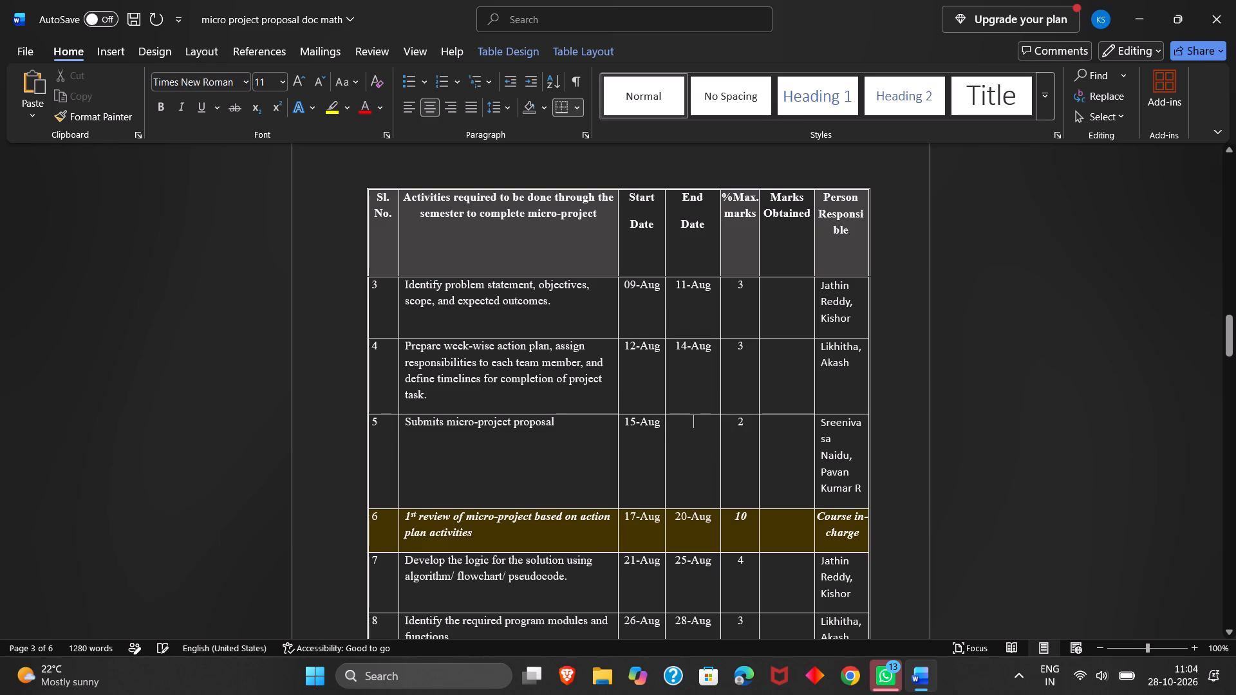
{"action": "left_click", "coordinate": [704, 418], "text": "ctrl"}
{"action": "key", "text": "ctrl+v"}
{"action": "left_click", "coordinate": [689, 418]}
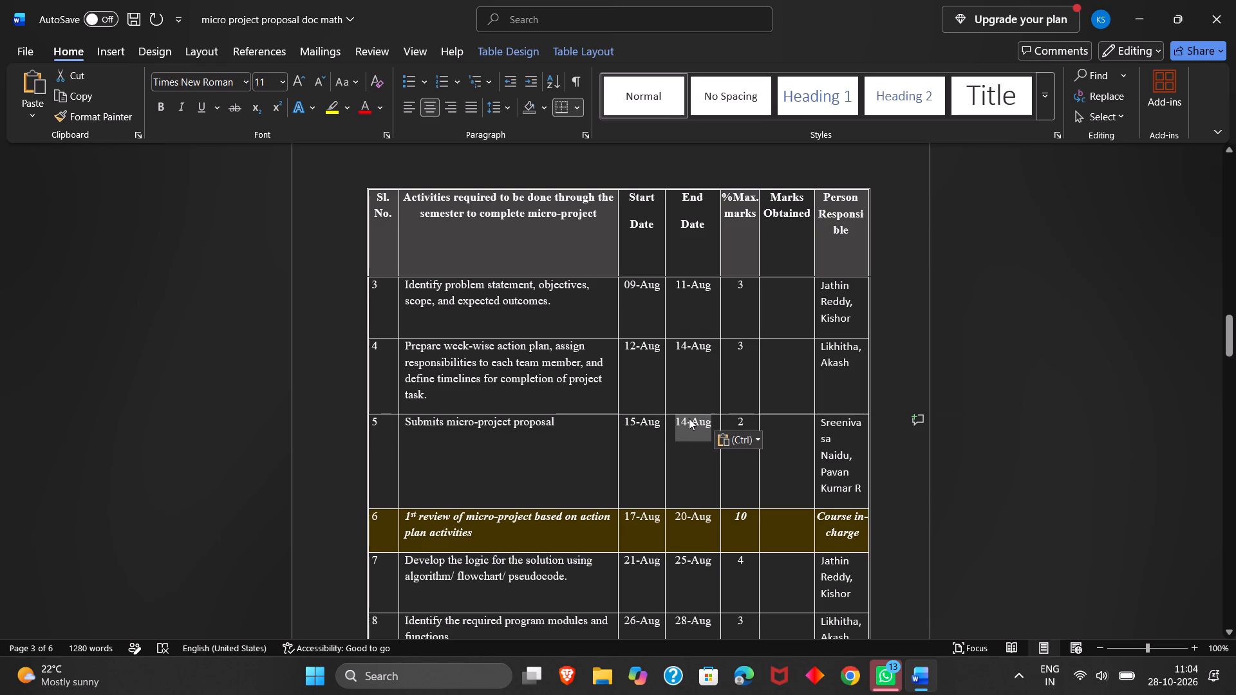
{"action": "left_click", "coordinate": [684, 419]}
{"action": "key", "text": "BackSpace"}
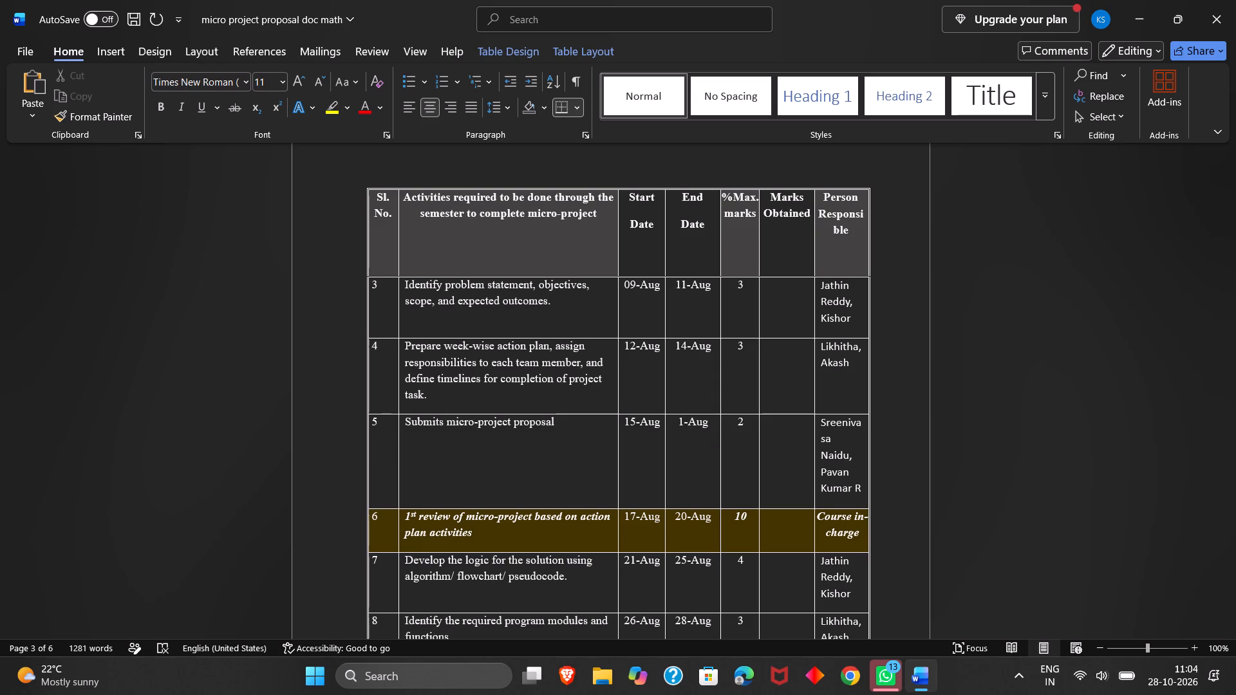
{"action": "key", "text": "6"}
Replace the dash in the start date of activity 10, the 2nd review row, with 01-Sep.
{"action": "scroll", "coordinate": [769, 476], "scroll_direction": "down", "scroll_amount": 2}
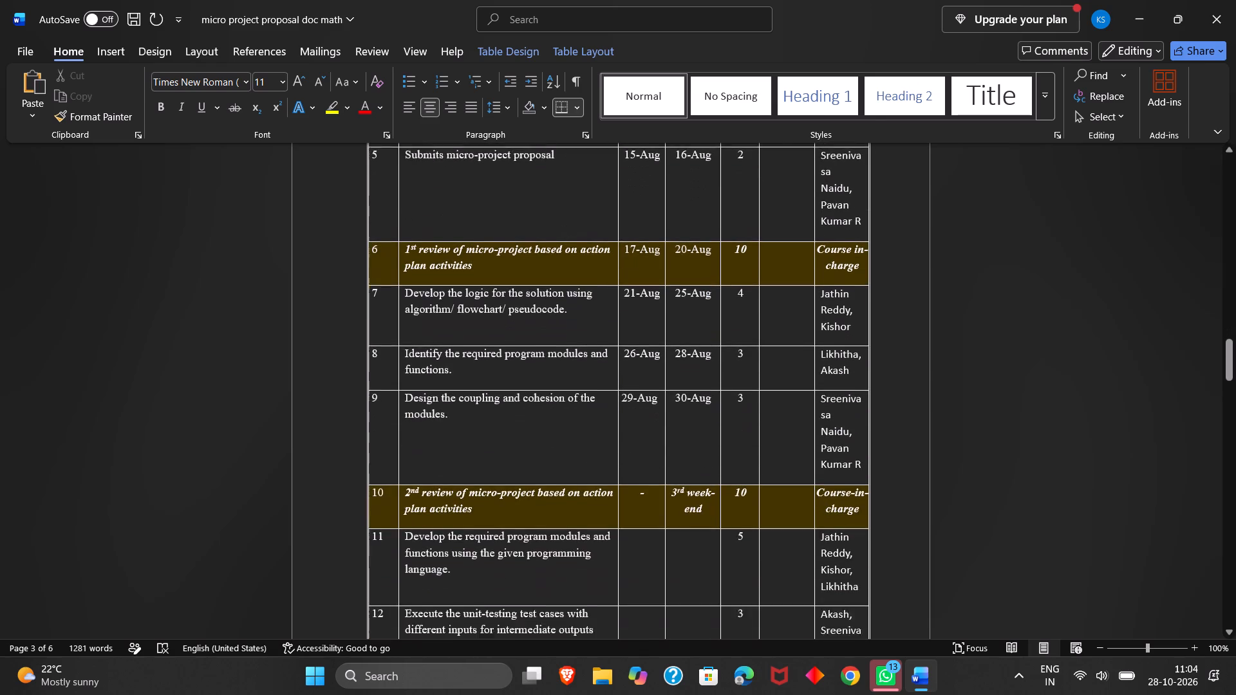
{"action": "scroll", "coordinate": [769, 476], "scroll_direction": "down", "scroll_amount": 1}
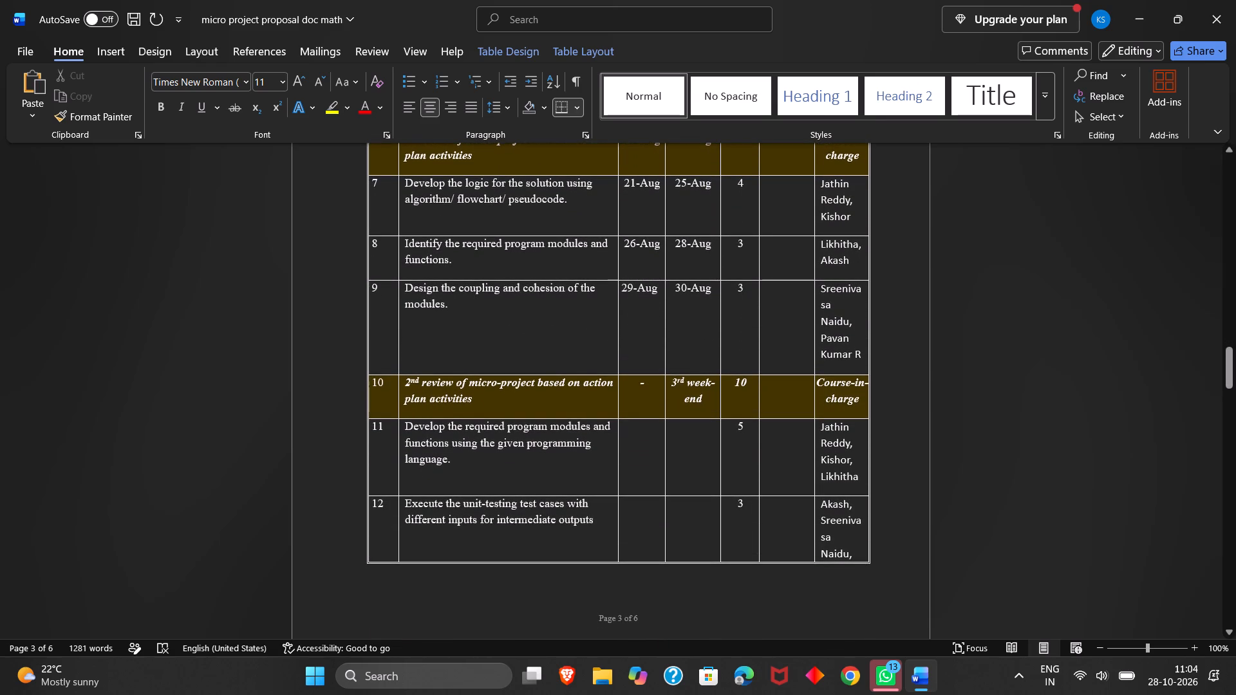
{"action": "left_click", "coordinate": [641, 446]}
{"action": "left_click", "coordinate": [633, 393]}
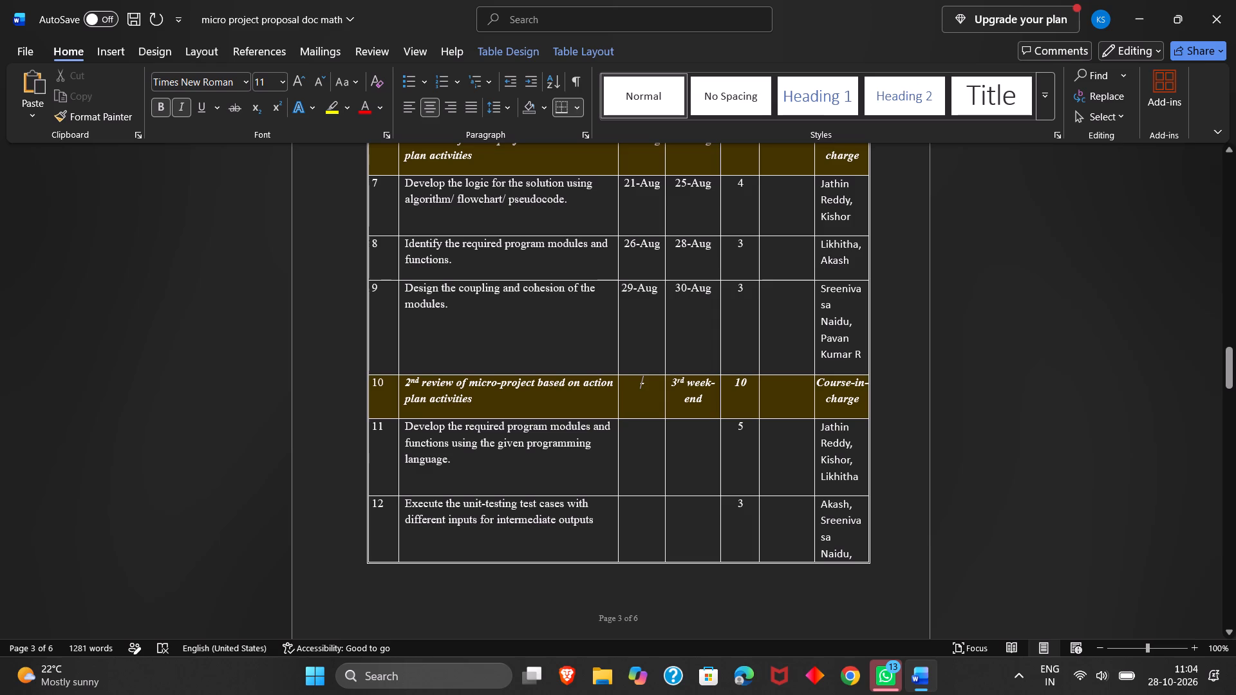
{"action": "key", "text": "Right"}
{"action": "key", "text": "BackSpace"}
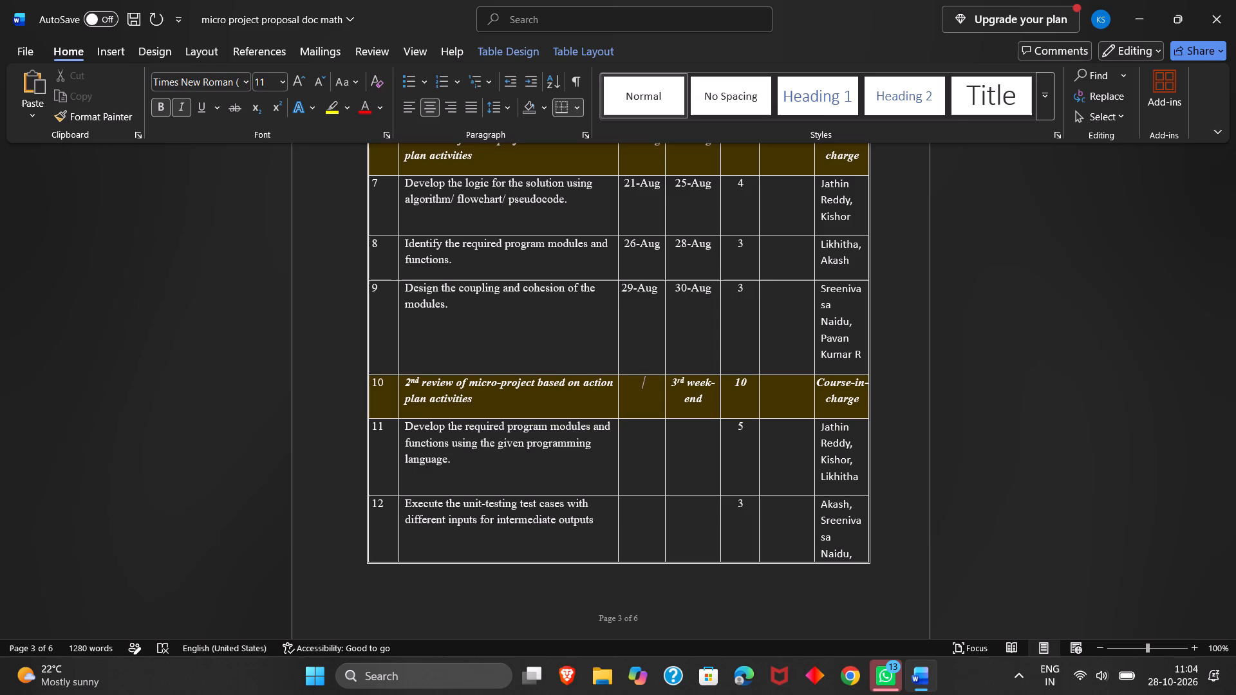
{"action": "type", "text": "01"}
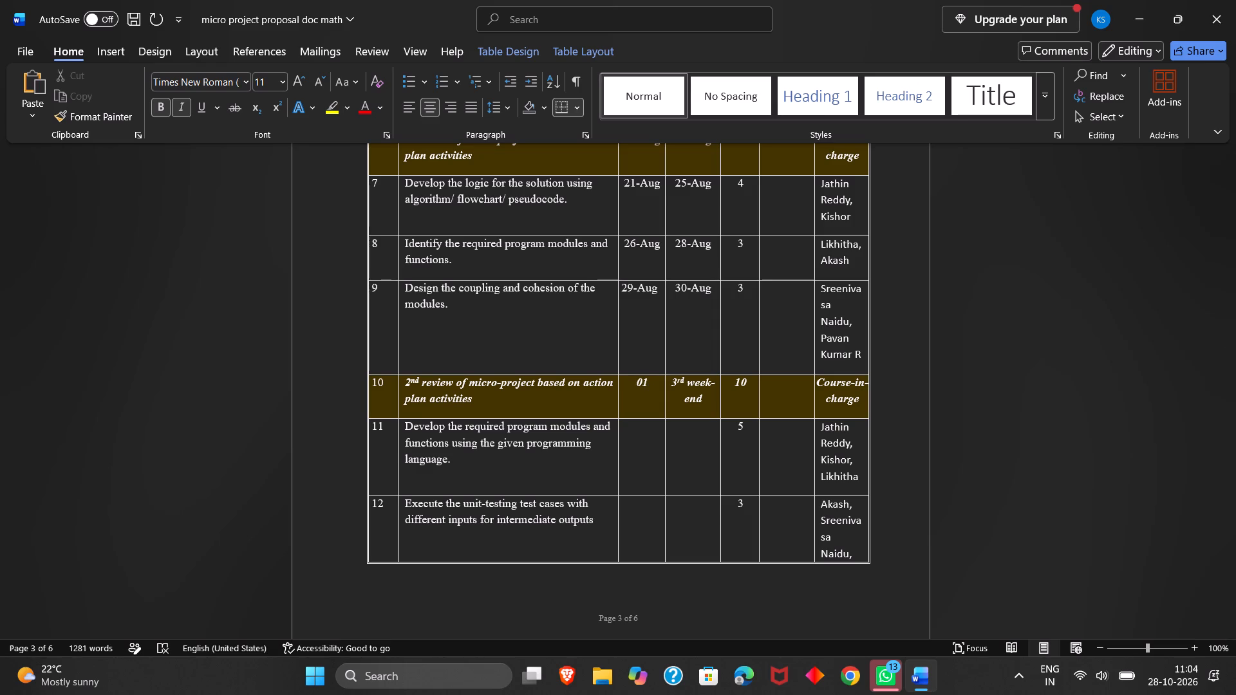
{"action": "type", "text": "-s"}
{"action": "key", "text": "BackSpace"}
{"action": "type", "text": "ep"}
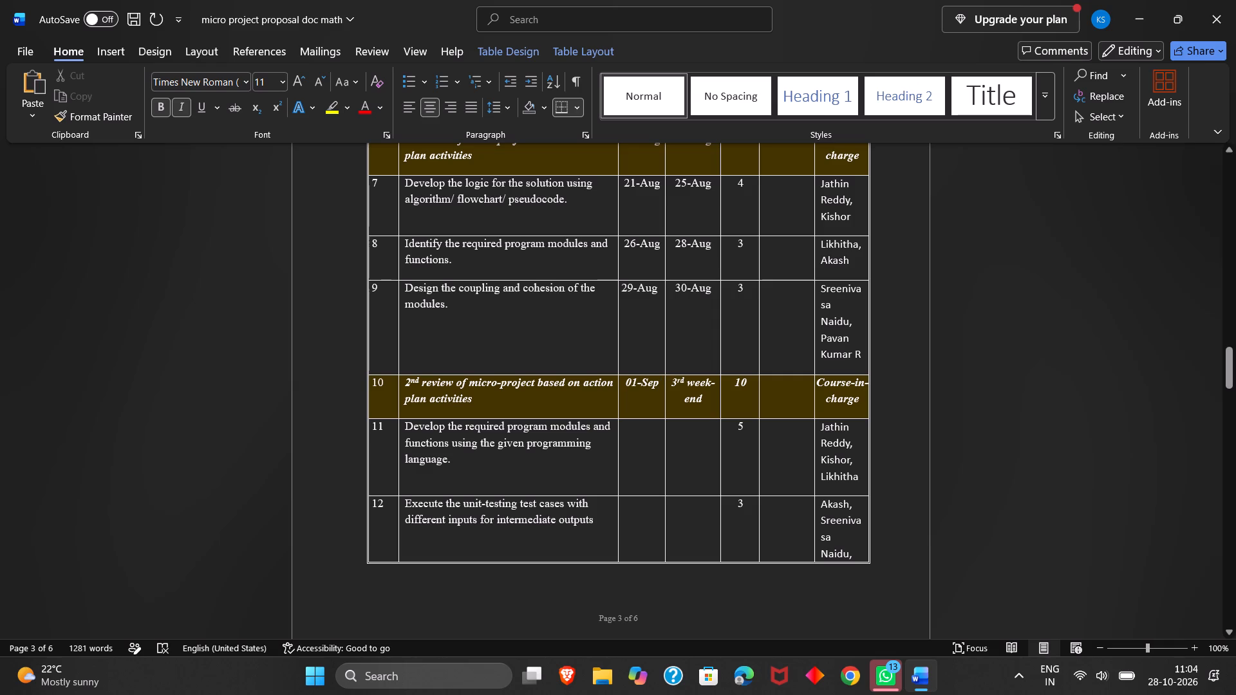
Replace the end date text of activity 10, the 2nd review row, with 03-Sep, reusing the row's start date.
{"action": "left_click_drag", "start_coordinate": [633, 387], "coordinate": [651, 381]}
{"action": "left_click_drag", "start_coordinate": [651, 381], "coordinate": [651, 381]}
{"action": "key", "text": "ctrl+c"}
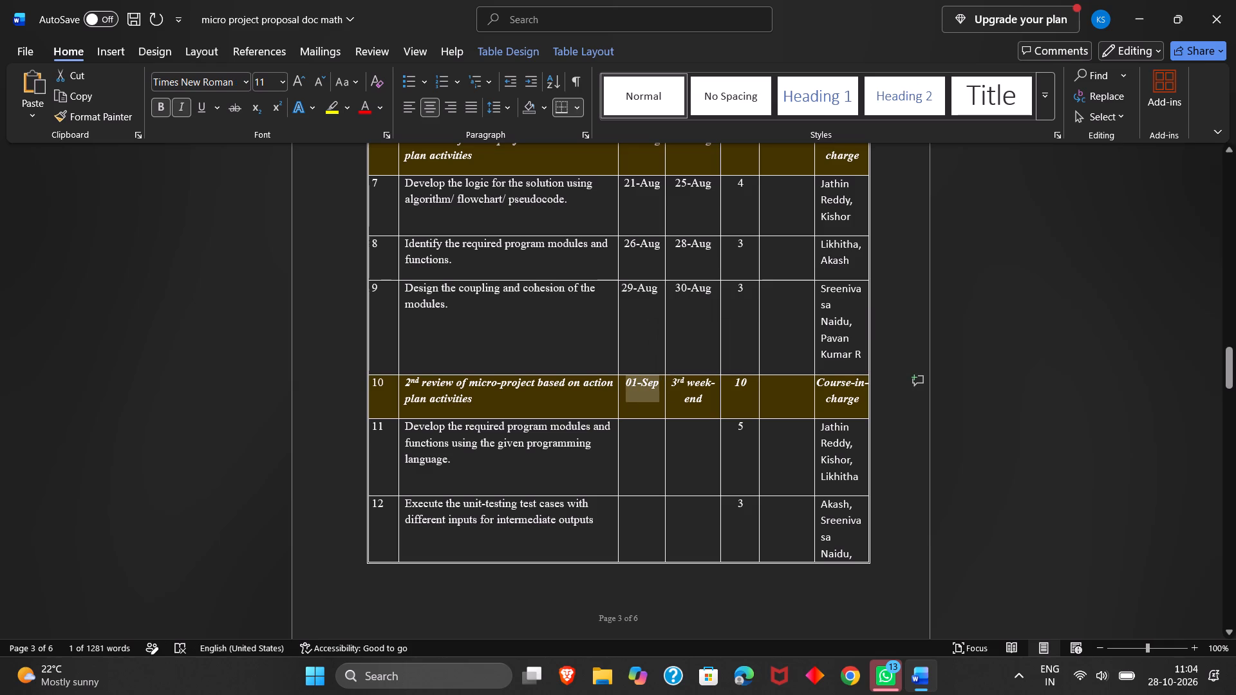
{"action": "left_click", "coordinate": [706, 390]}
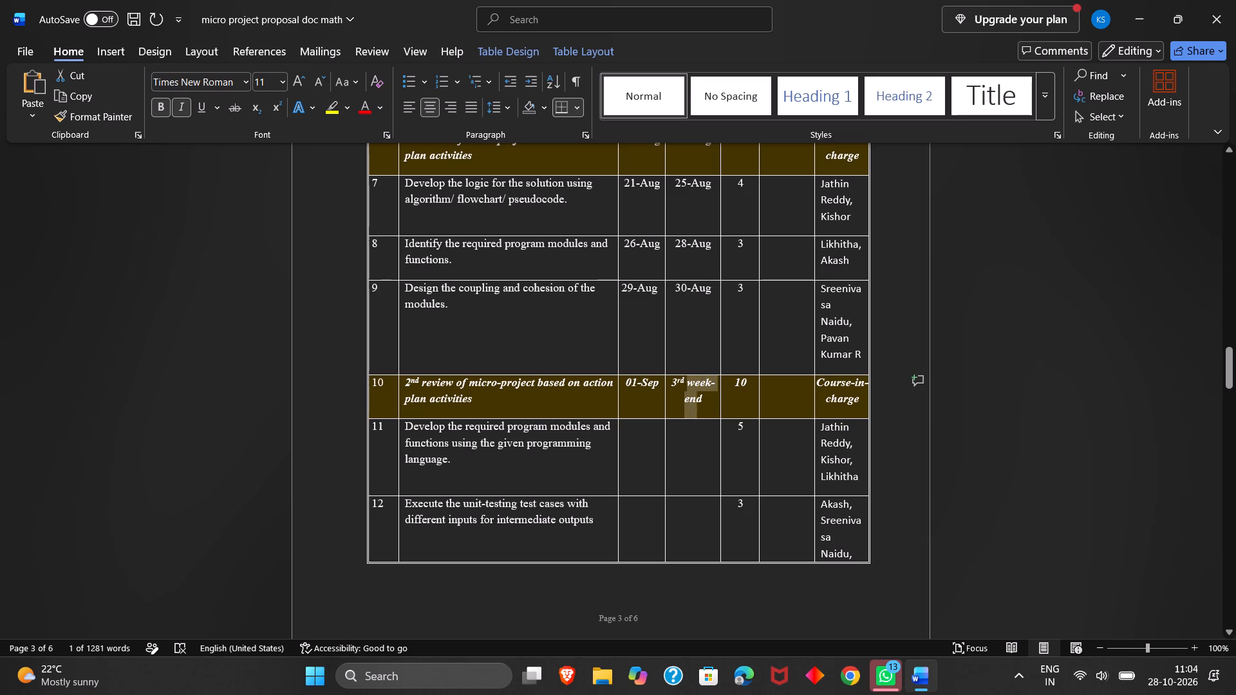
{"action": "double_click", "coordinate": [708, 394]}
{"action": "left_click_drag", "start_coordinate": [708, 394], "coordinate": [691, 392]}
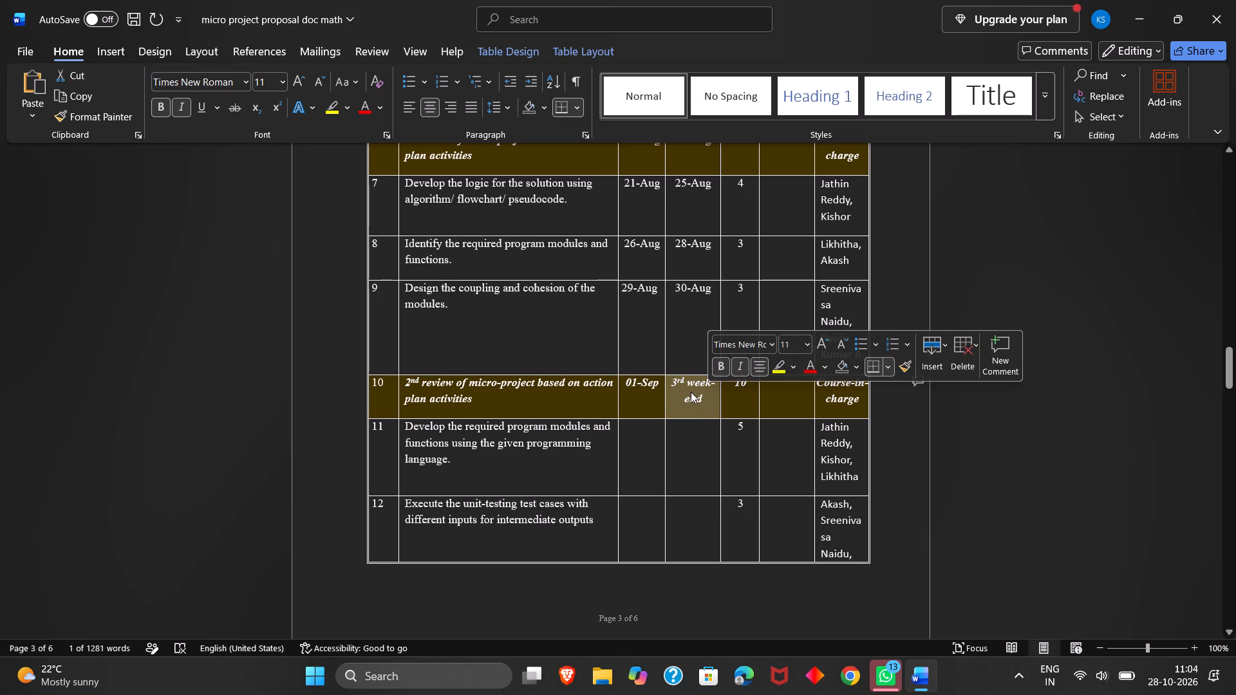
{"action": "key", "text": "BackSpace"}
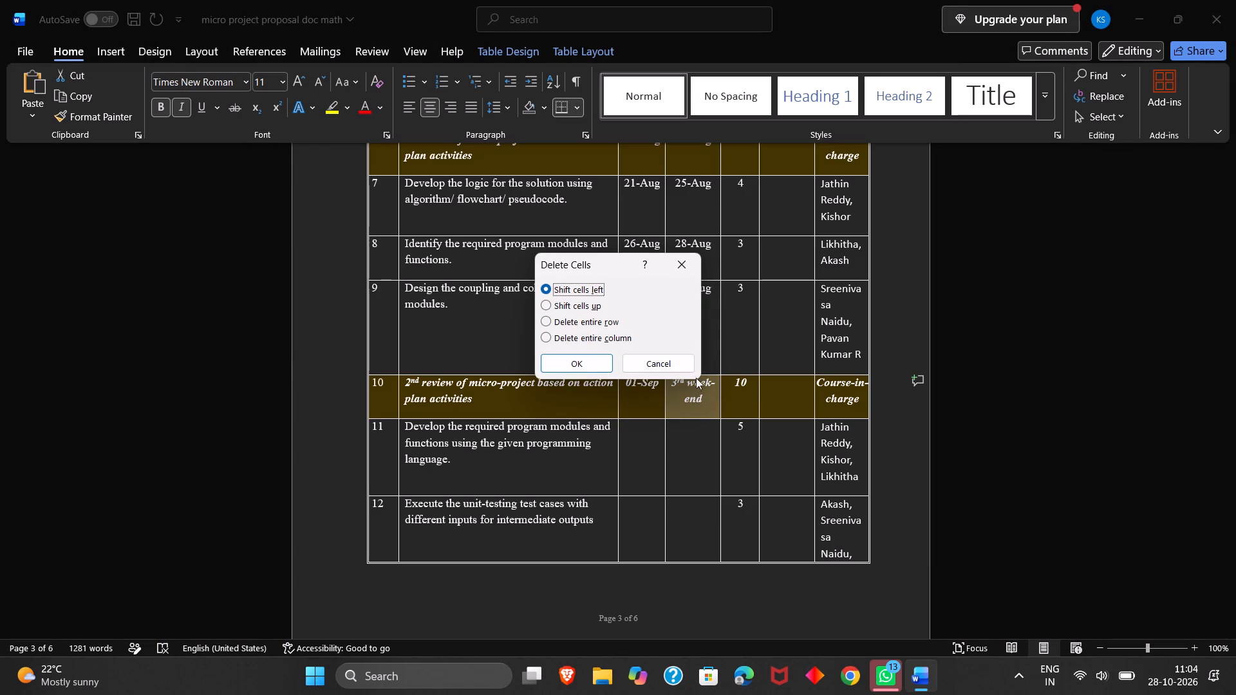
{"action": "left_click", "coordinate": [672, 358]}
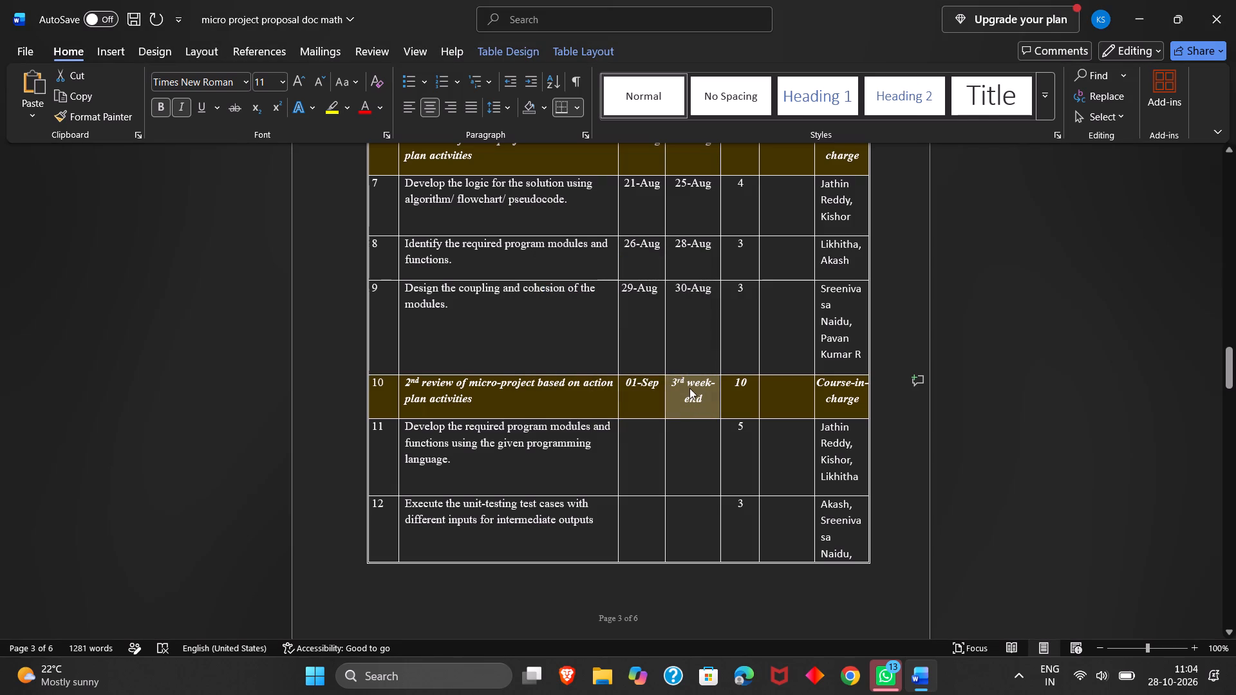
{"action": "left_click", "coordinate": [677, 378]}
{"action": "left_click", "coordinate": [677, 378]}
{"action": "left_click_drag", "start_coordinate": [677, 378], "coordinate": [693, 393]}
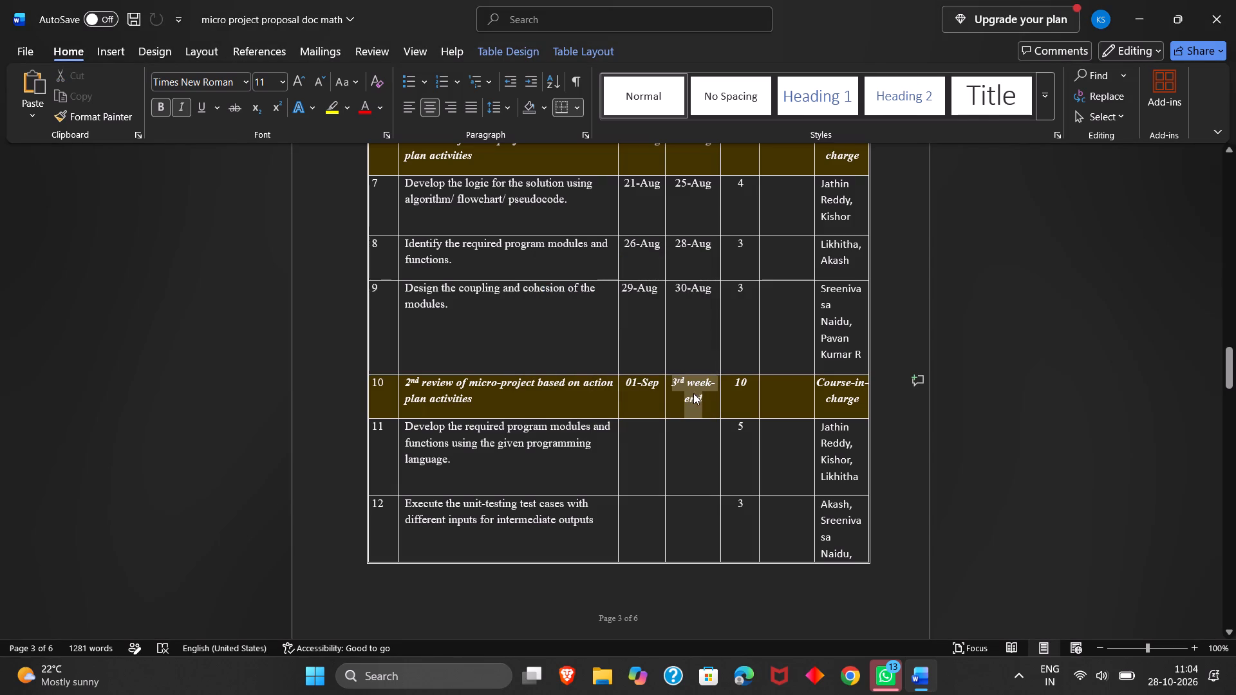
{"action": "left_click_drag", "start_coordinate": [693, 393], "coordinate": [696, 391]}
{"action": "key", "text": "BackSpace"}
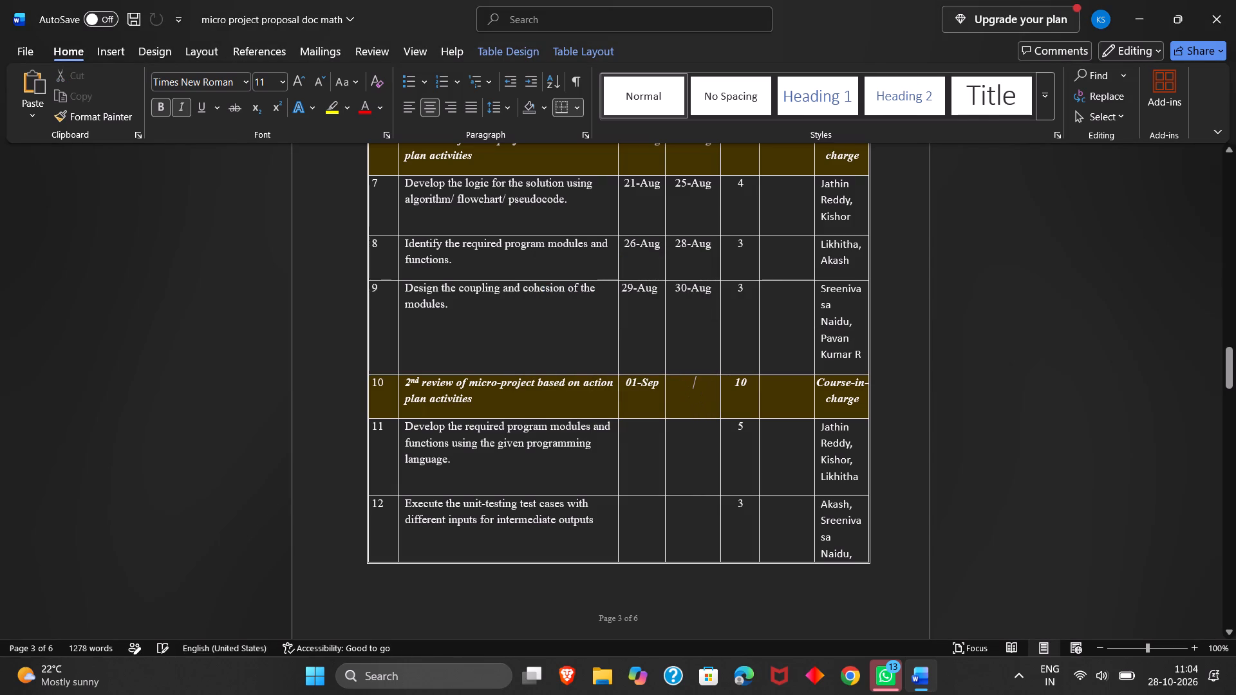
{"action": "key", "text": "ctrl+v"}
{"action": "left_click", "coordinate": [691, 381]}
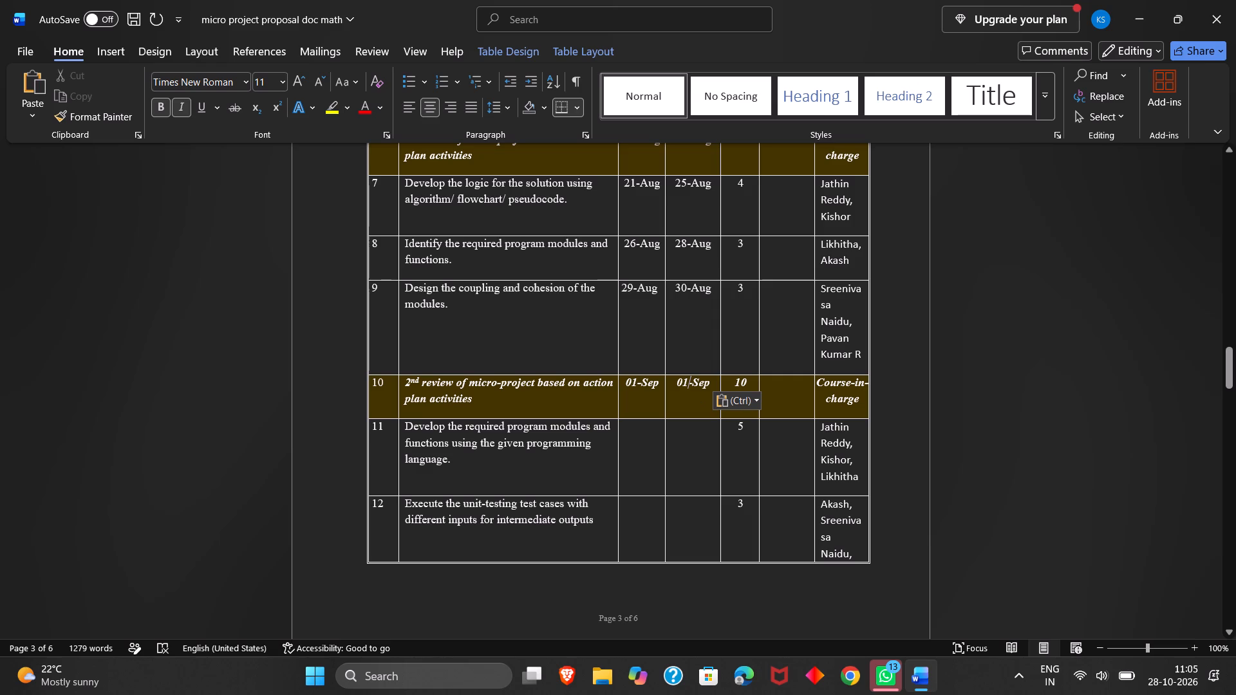
{"action": "key", "text": "BackSpace"}
{"action": "key", "text": "3"}
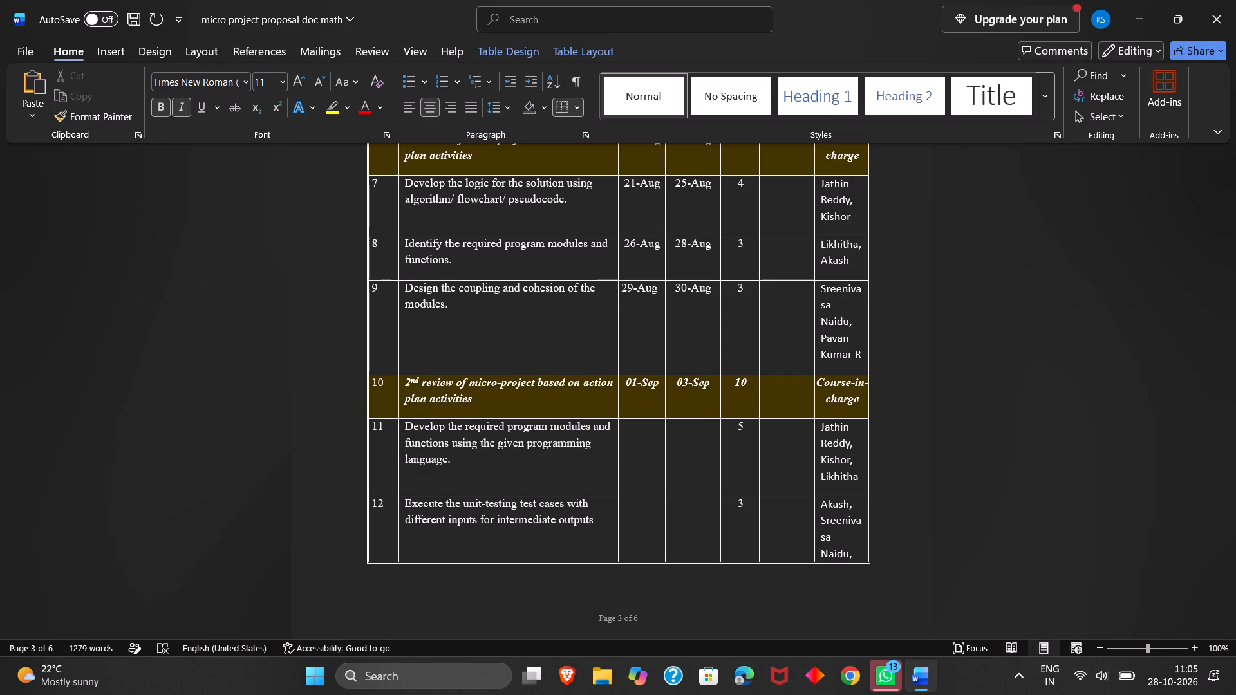
Fill the start date of activity 11, the program modules development row, with 04-Sep.
{"action": "left_click", "coordinate": [640, 461]}
{"action": "key", "text": "ctrl+v"}
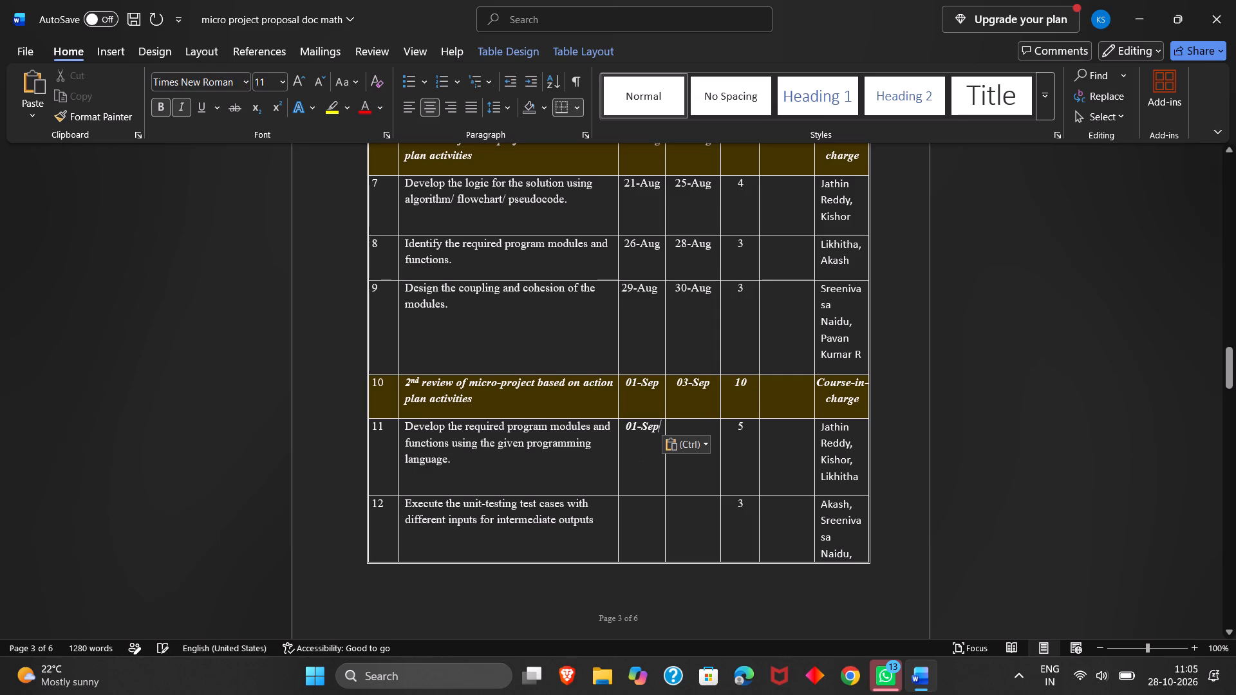
{"action": "left_click", "coordinate": [639, 425]}
{"action": "key", "text": "BackSpace"}
{"action": "key", "text": "4"}
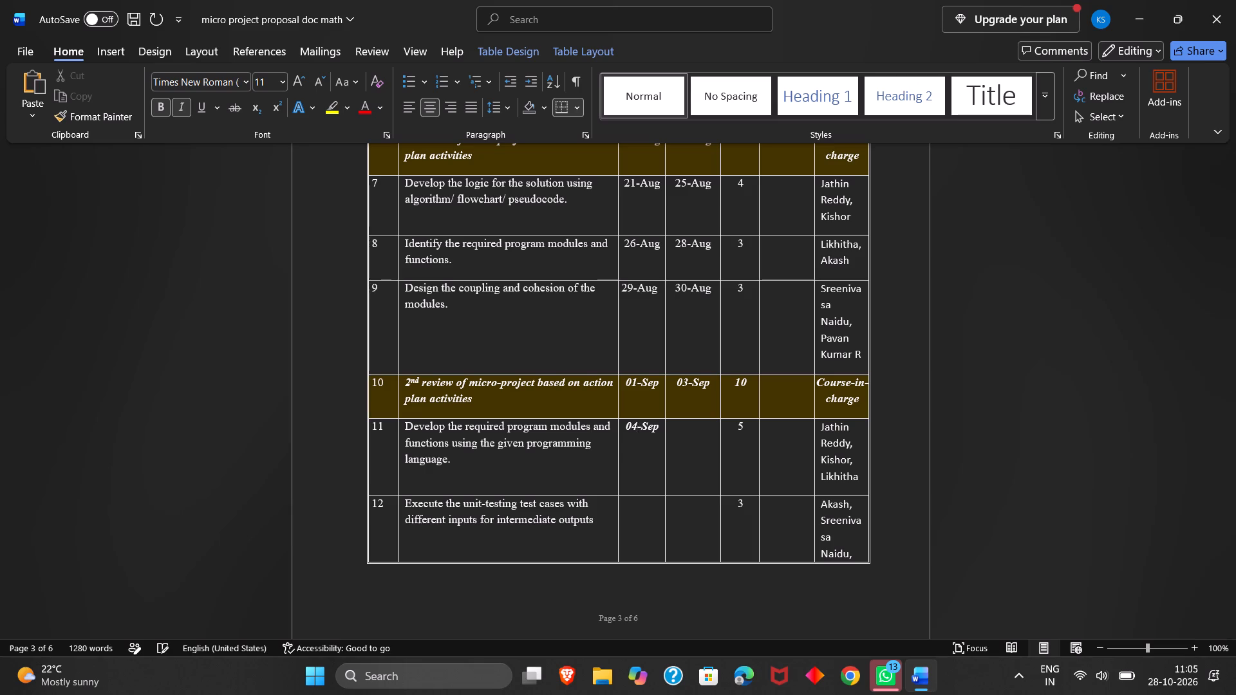
Fill the end date of activity 11, the program modules development row, with 12-Sep.
{"action": "left_click", "coordinate": [685, 428]}
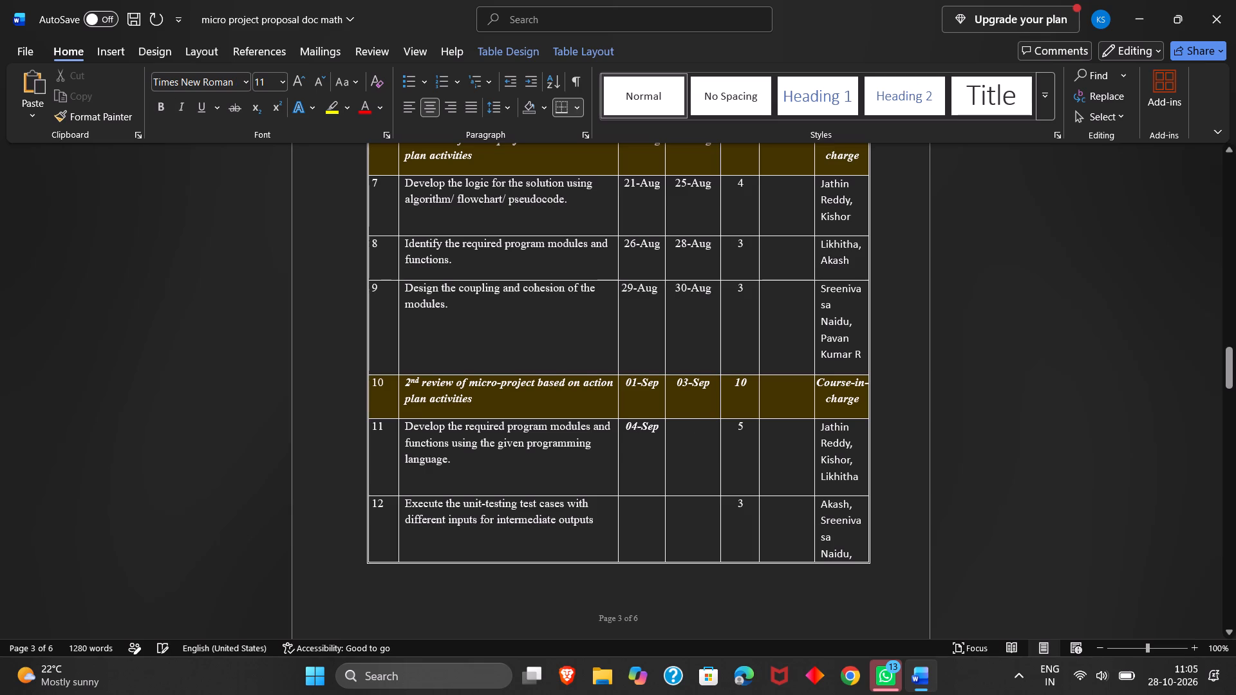
{"action": "key", "text": "ctrl+v"}
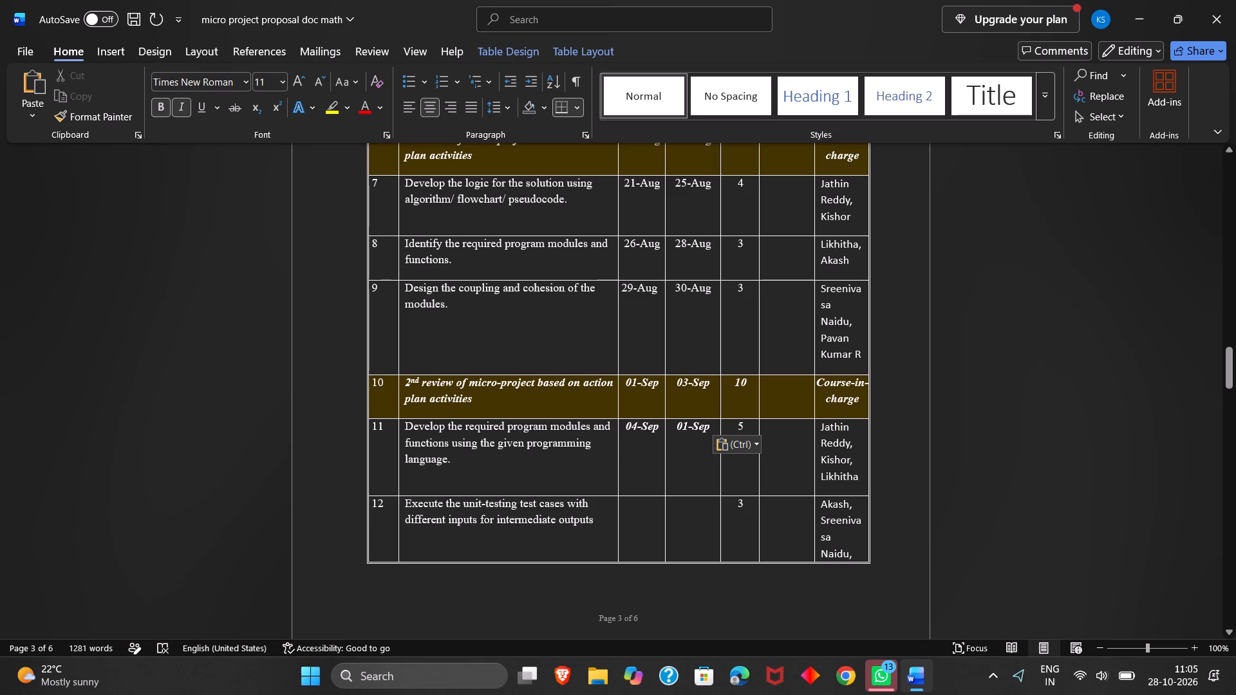
{"action": "left_click", "coordinate": [691, 426]}
{"action": "key", "text": "BackSpace"}
{"action": "key", "text": "BackSpace"}
{"action": "type", "text": "12"}
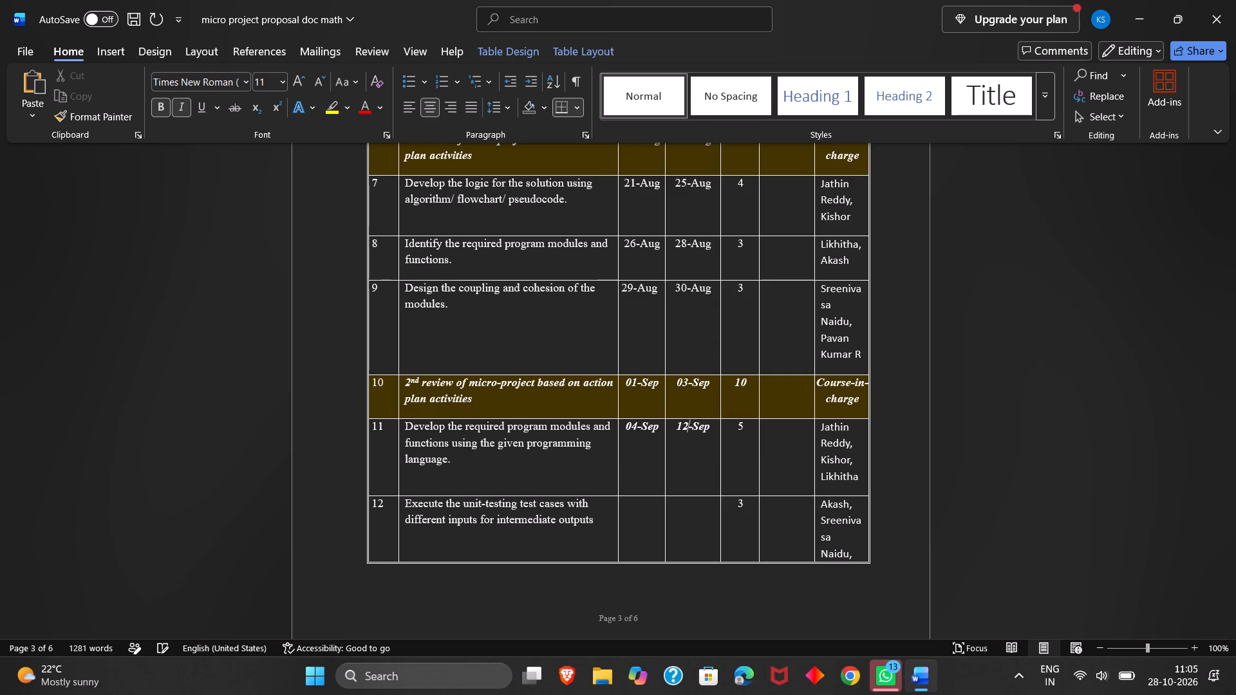
Fill the start date of activity 12, the unit-testing row, with 13-Sep.
{"action": "scroll", "coordinate": [691, 426], "scroll_direction": "down", "scroll_amount": 2}
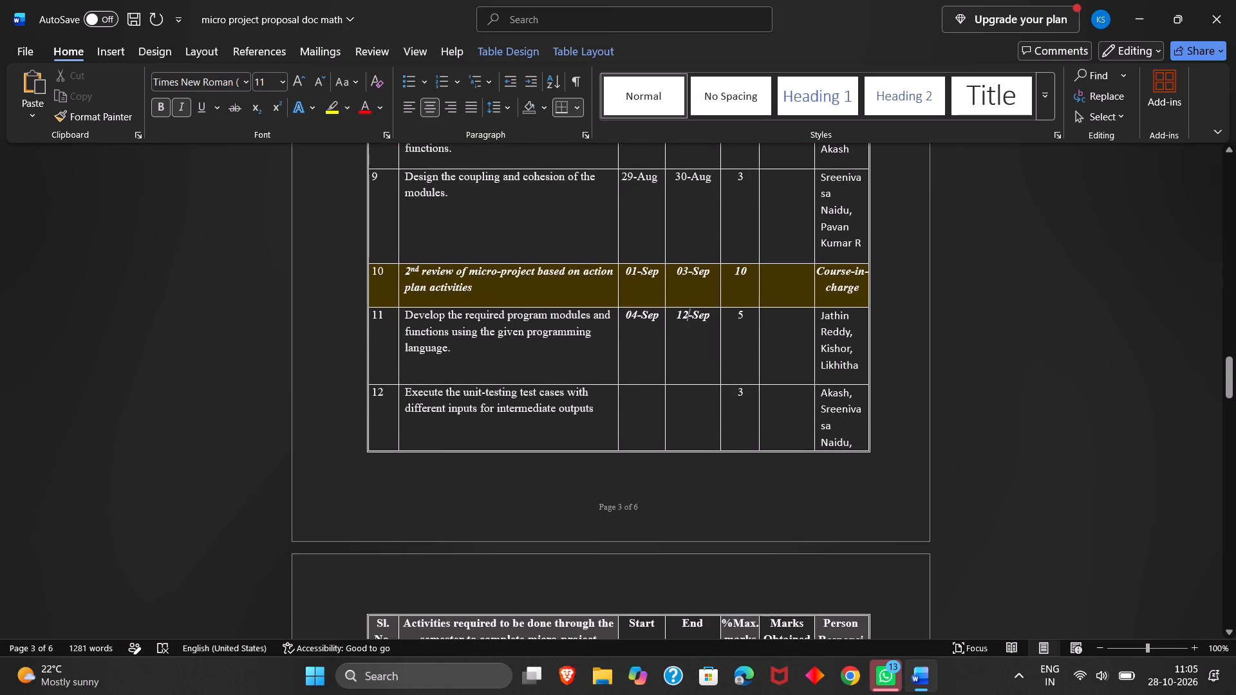
{"action": "left_click", "coordinate": [627, 418]}
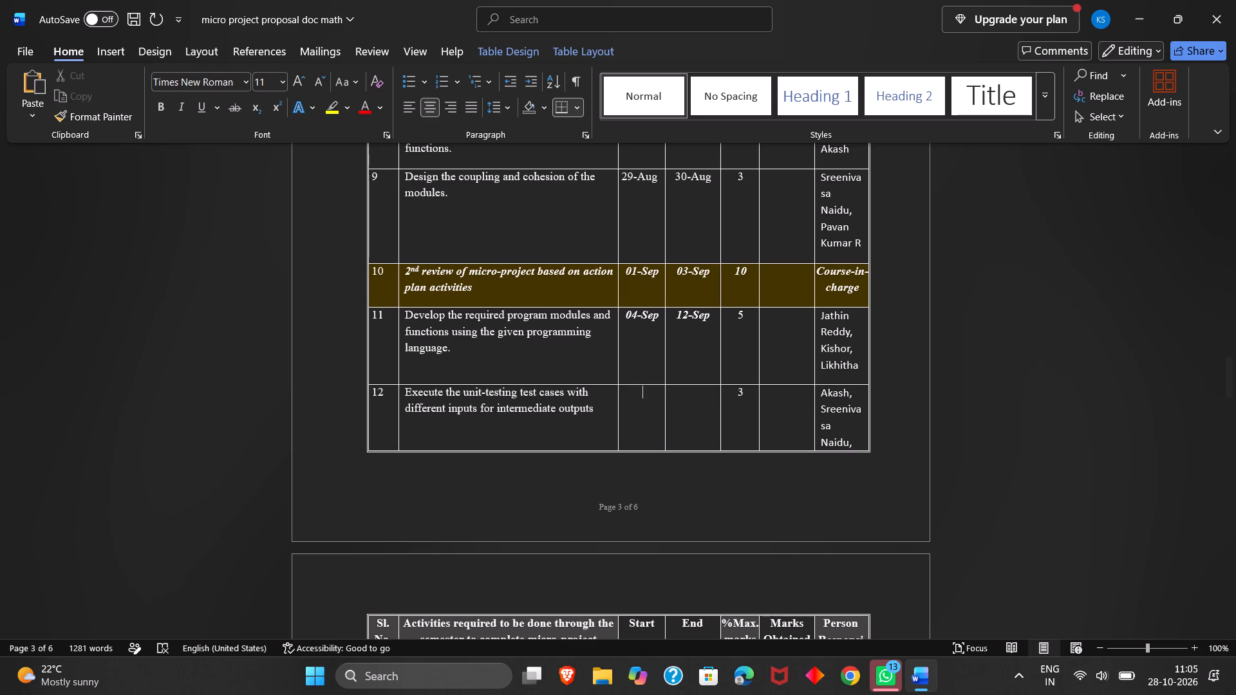
{"action": "key", "text": "ctrl+v"}
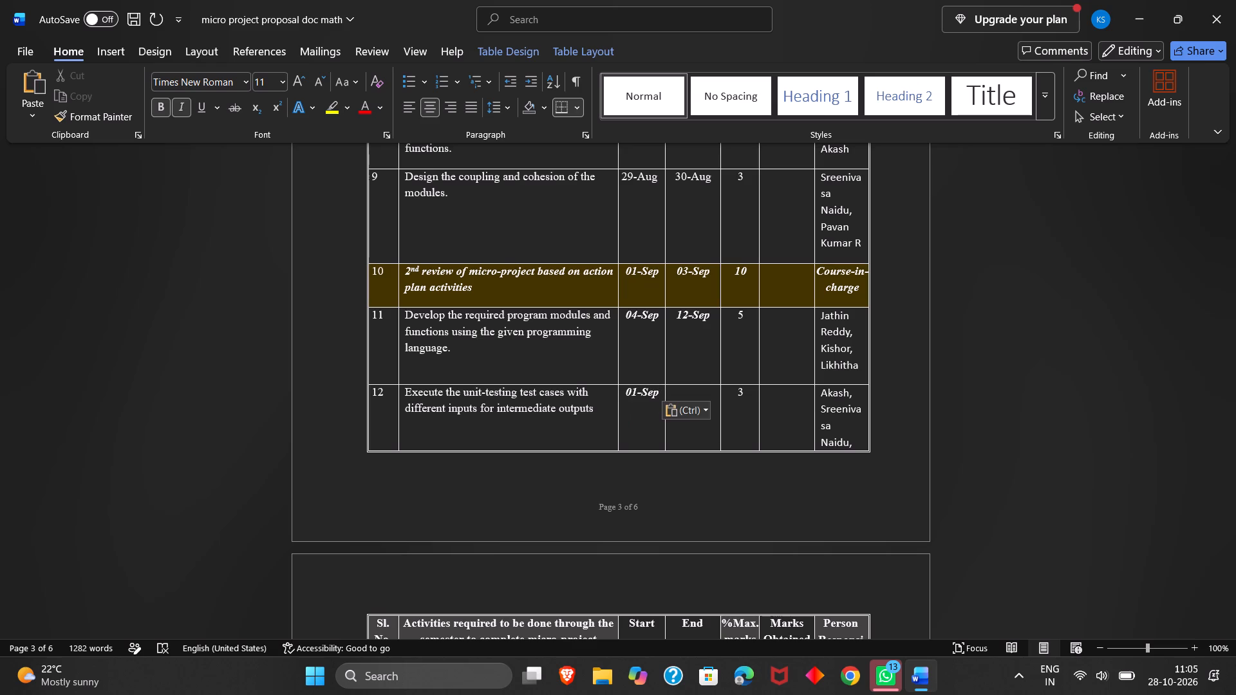
{"action": "key", "text": "Left"}
{"action": "key", "text": "Left"}
{"action": "key", "text": "Left"}
{"action": "key", "text": "Left"}
{"action": "key", "text": "BackSpace"}
{"action": "key", "text": "BackSpace"}
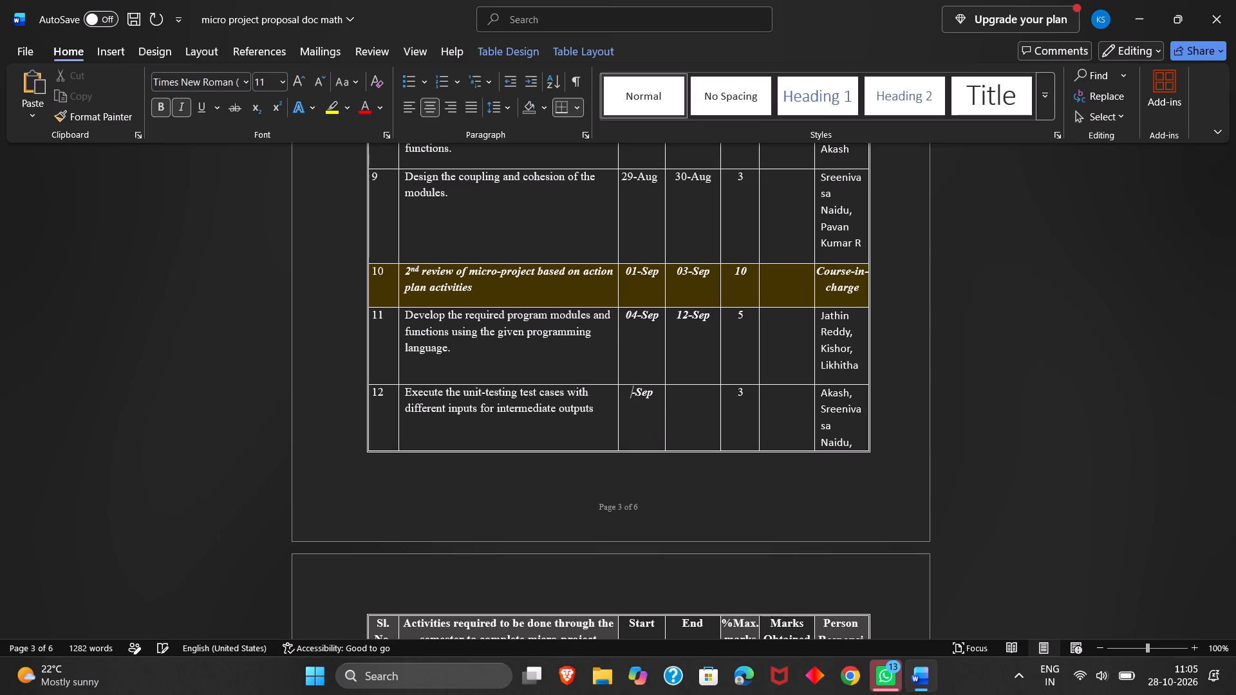
{"action": "type", "text": "12"}
{"action": "key", "text": "BackSpace"}
{"action": "key", "text": "3"}
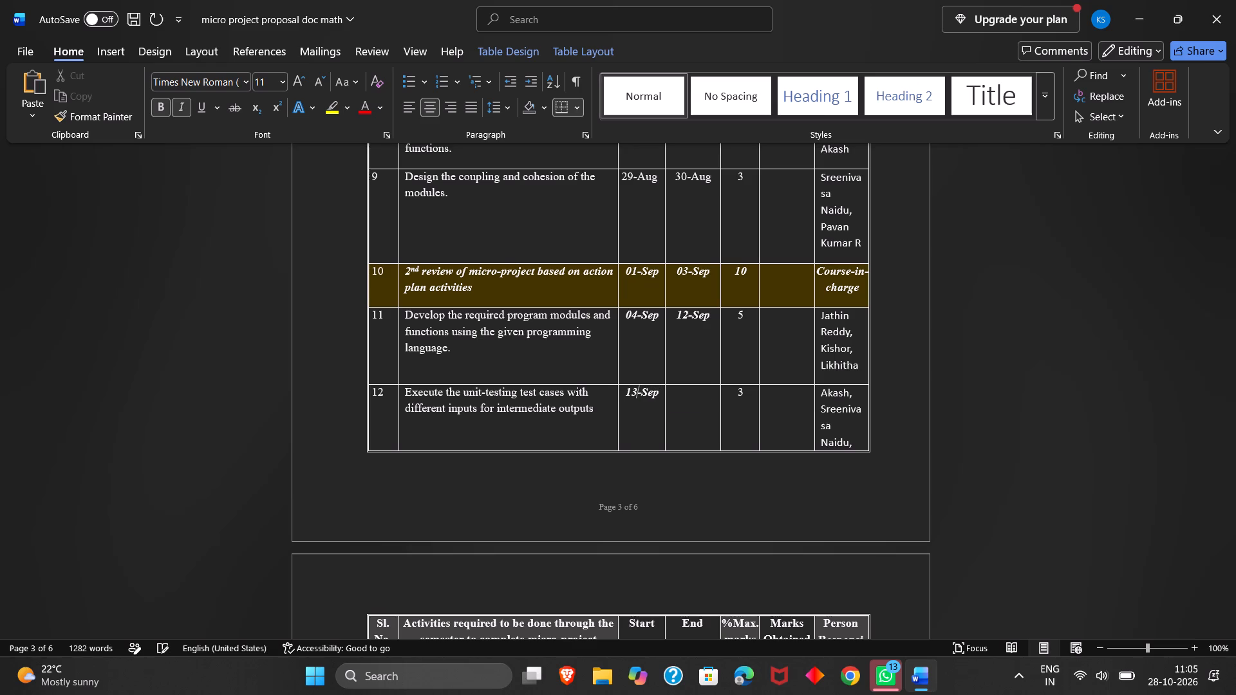
Fill the end date of activity 12, the unit-testing row, with 16-Sep.
{"action": "left_click", "coordinate": [691, 395]}
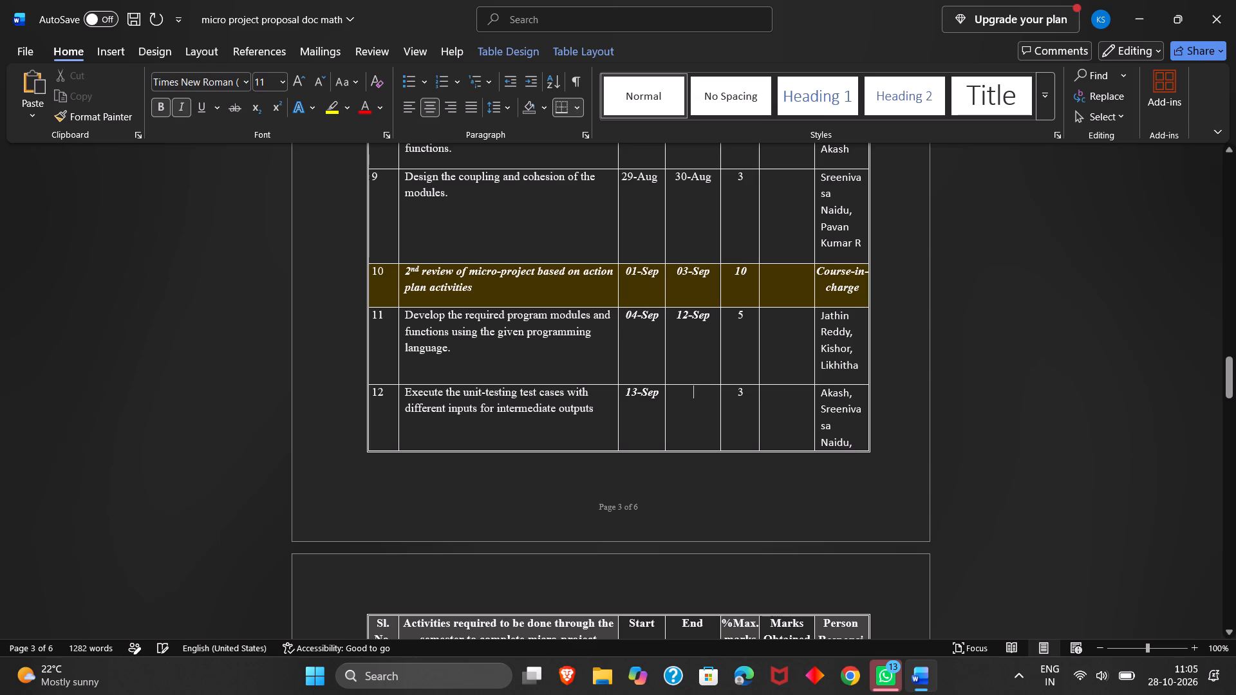
{"action": "key", "text": "ctrl+v"}
{"action": "key", "text": "Left"}
{"action": "key", "text": "Left"}
{"action": "key", "text": "Left"}
{"action": "key", "text": "Left"}
{"action": "key", "text": "BackSpace"}
{"action": "key", "text": "BackSpace"}
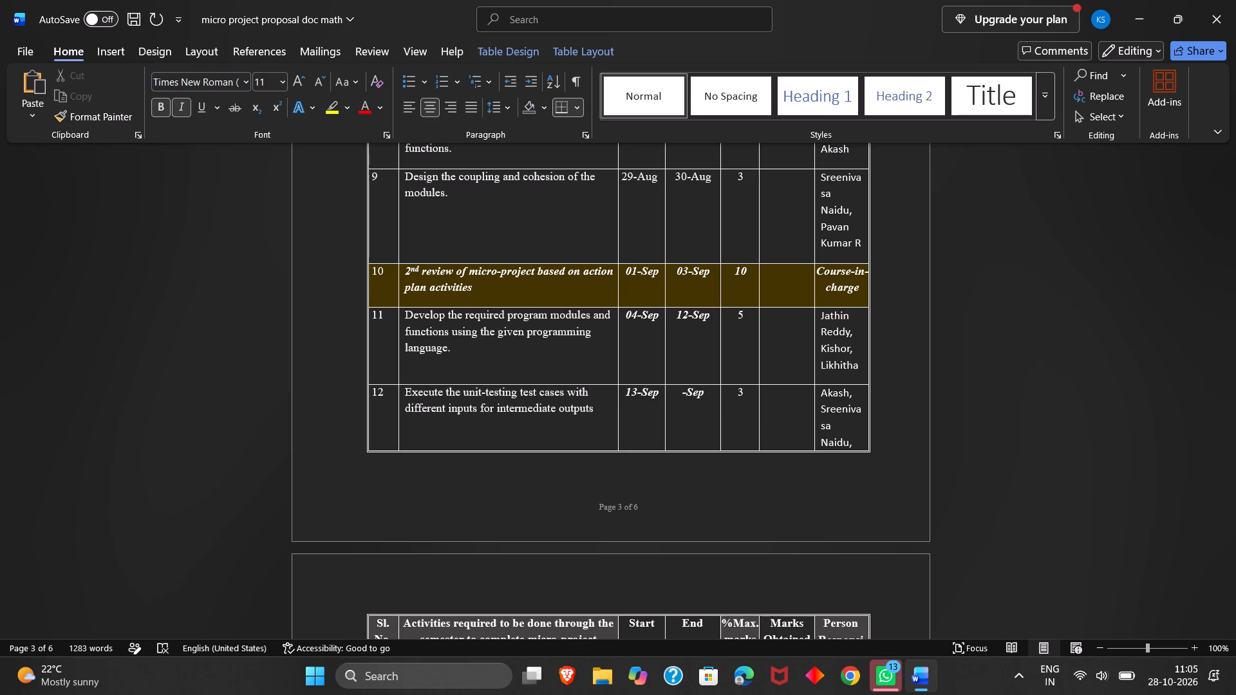
{"action": "type", "text": "16"}
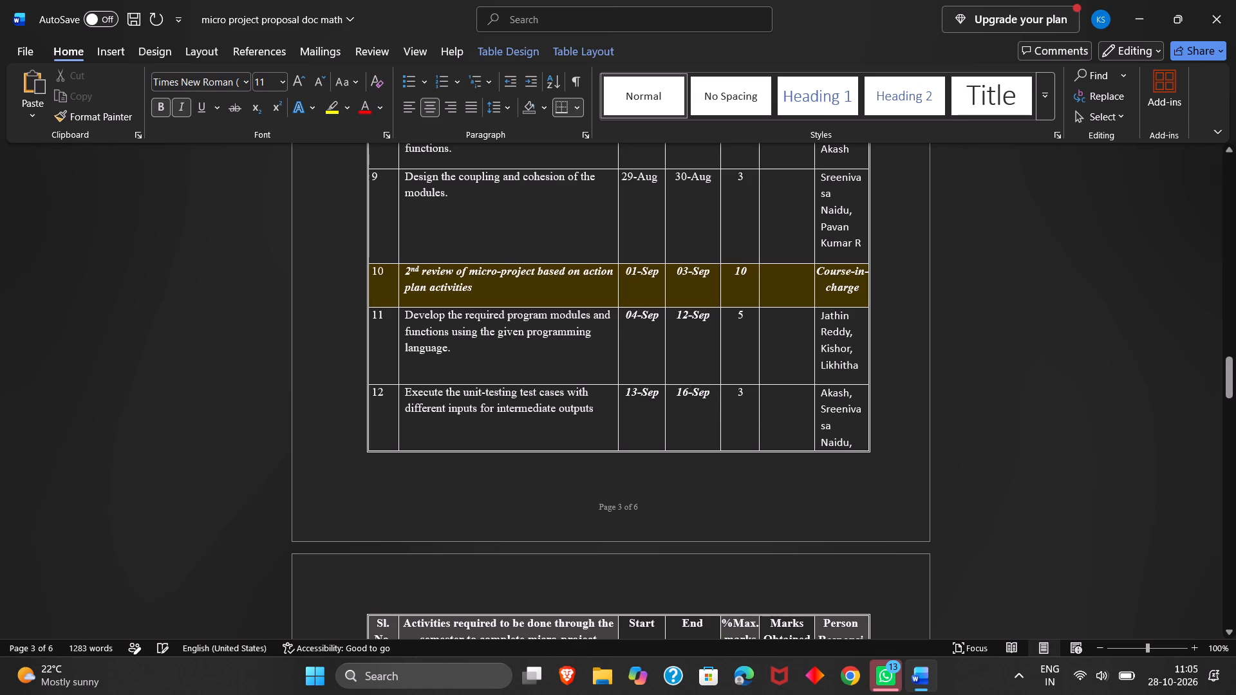
Fill the start date of activity 13, the coding standards and readability row, with 17-Sep.
{"action": "scroll", "coordinate": [689, 449], "scroll_direction": "down", "scroll_amount": 2}
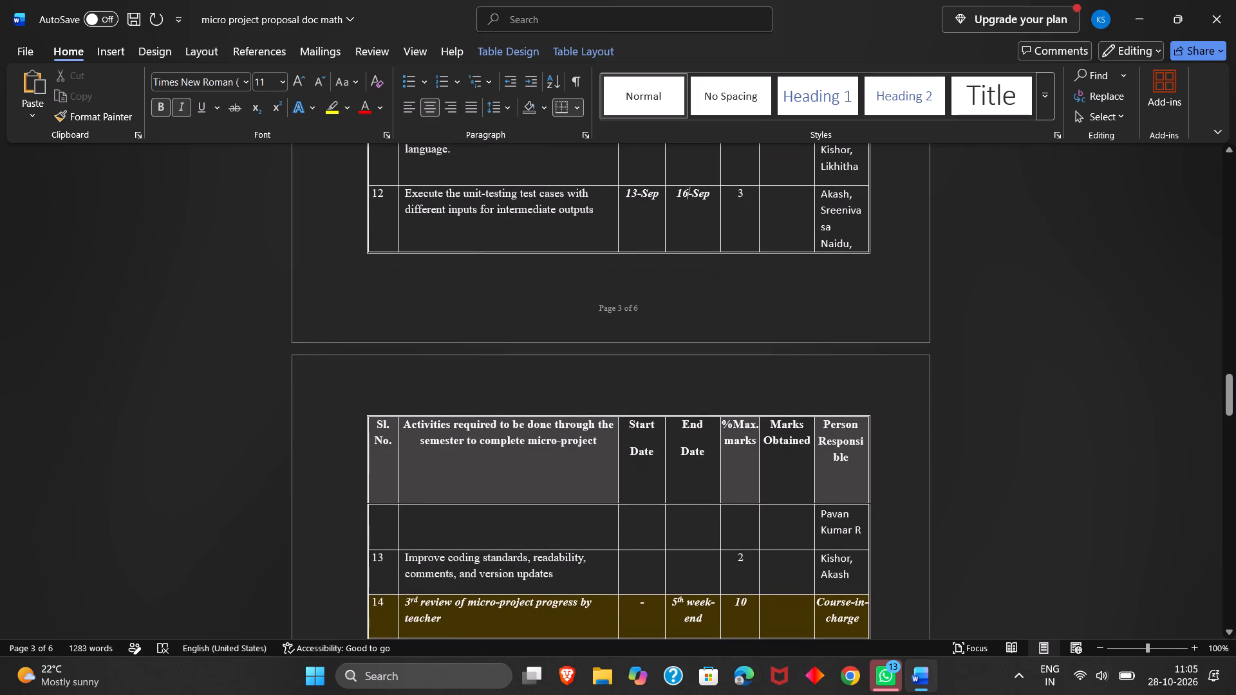
{"action": "scroll", "coordinate": [638, 525], "scroll_direction": "down", "scroll_amount": 1}
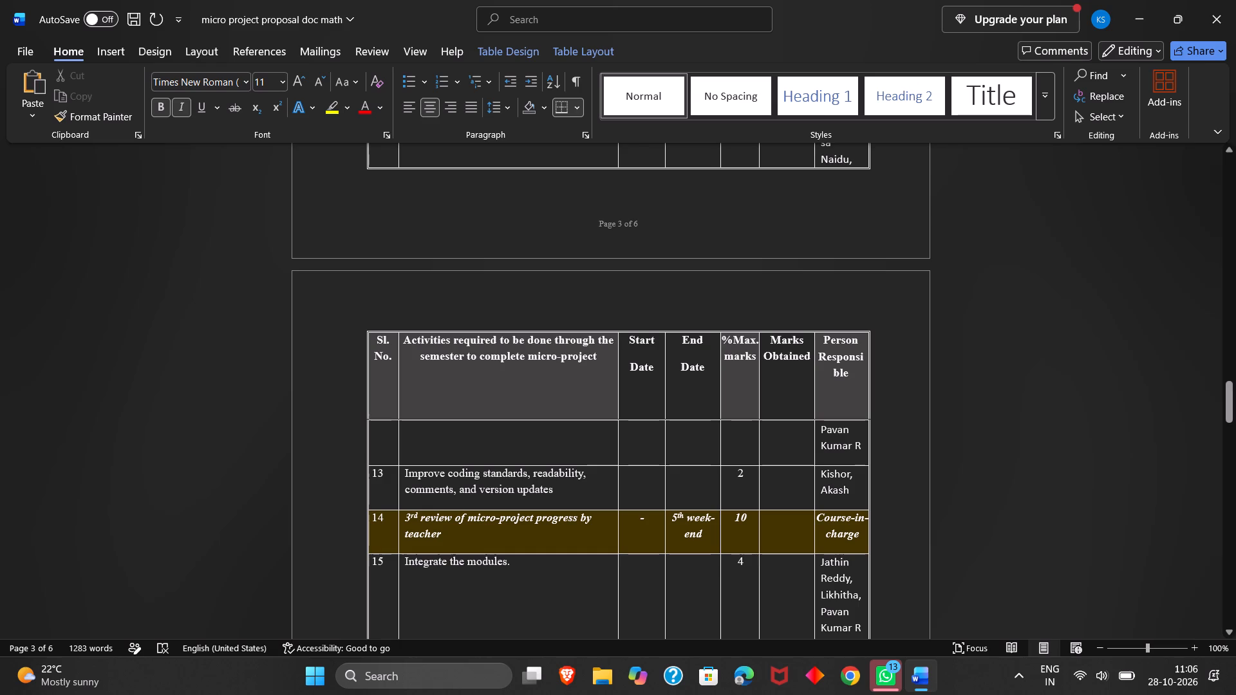
{"action": "scroll", "coordinate": [648, 421], "scroll_direction": "right", "scroll_amount": 1}
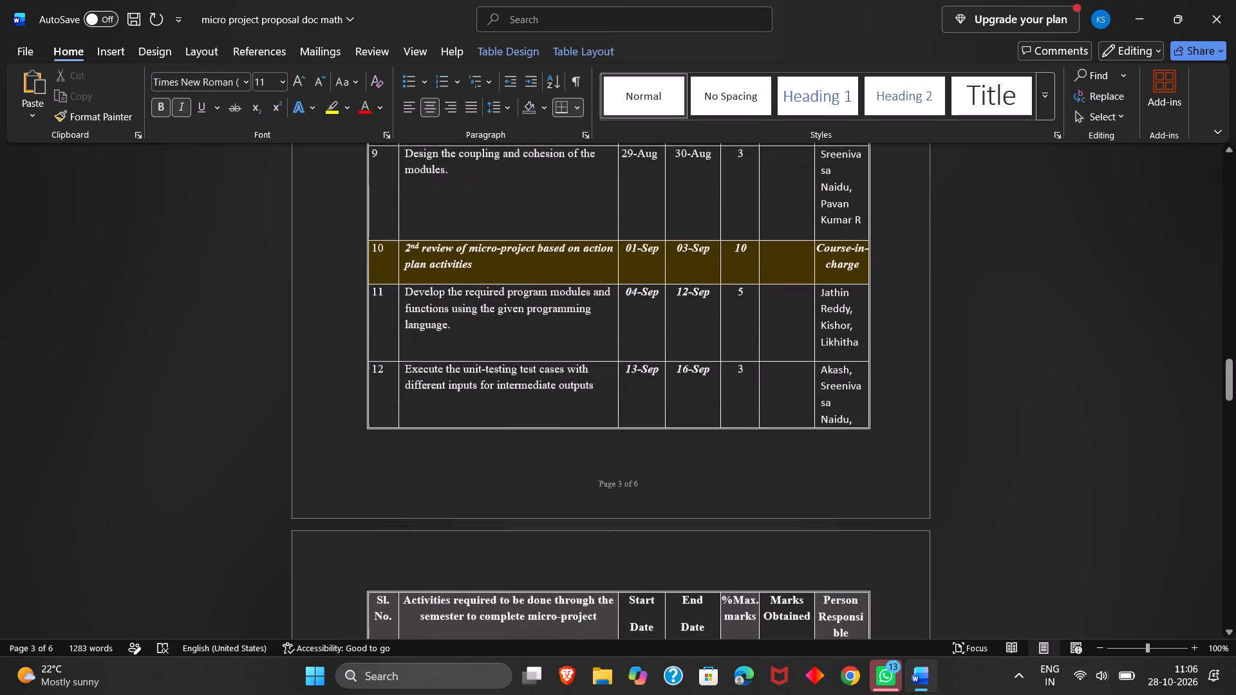
{"action": "scroll", "coordinate": [648, 421], "scroll_direction": "right", "scroll_amount": 2}
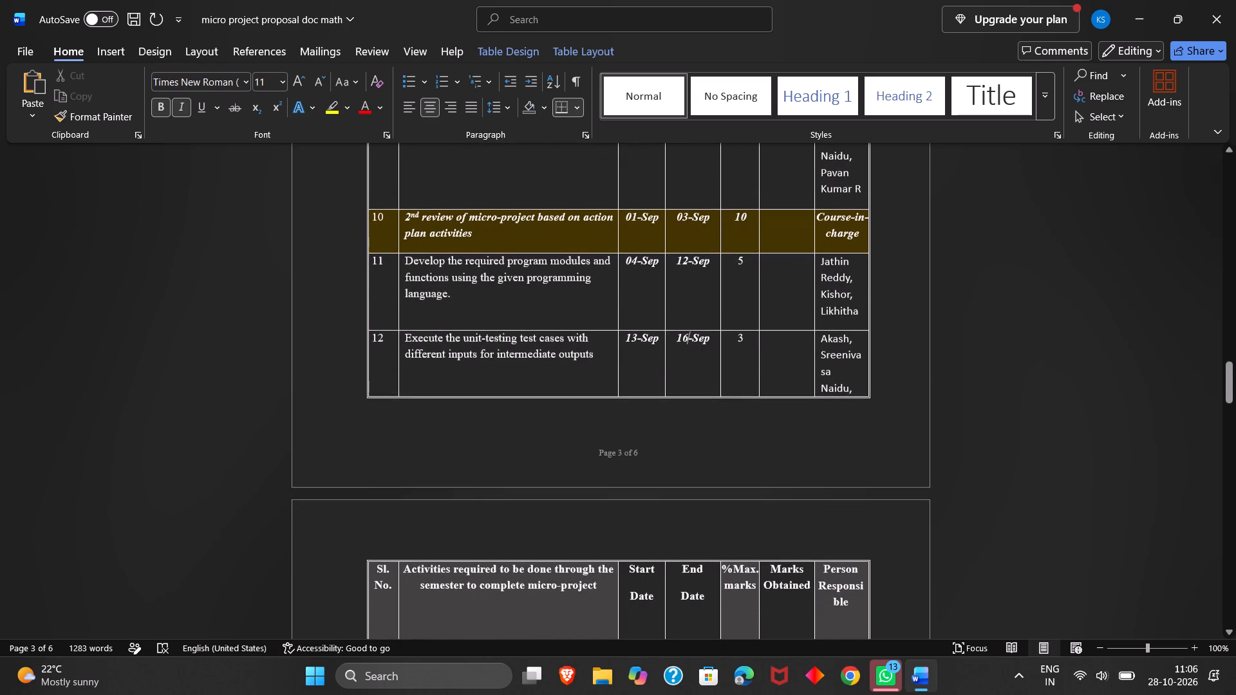
{"action": "scroll", "coordinate": [648, 421], "scroll_direction": "right", "scroll_amount": 1}
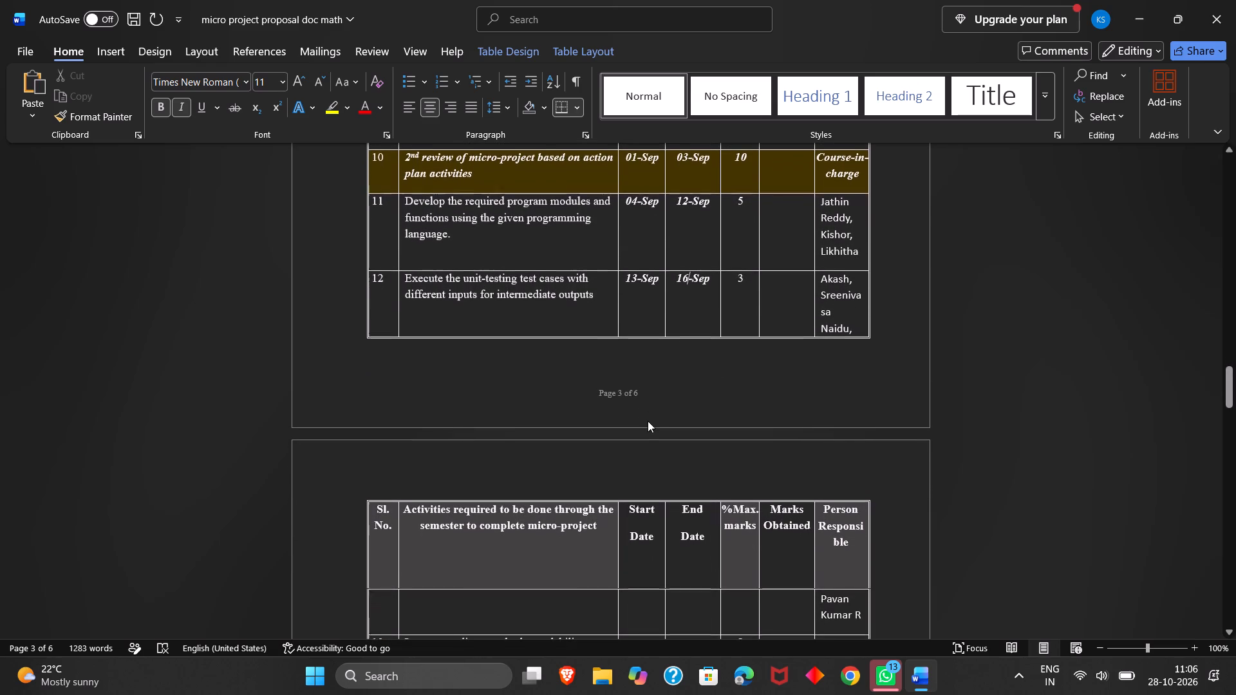
{"action": "scroll", "coordinate": [626, 544], "scroll_direction": "down", "scroll_amount": 1}
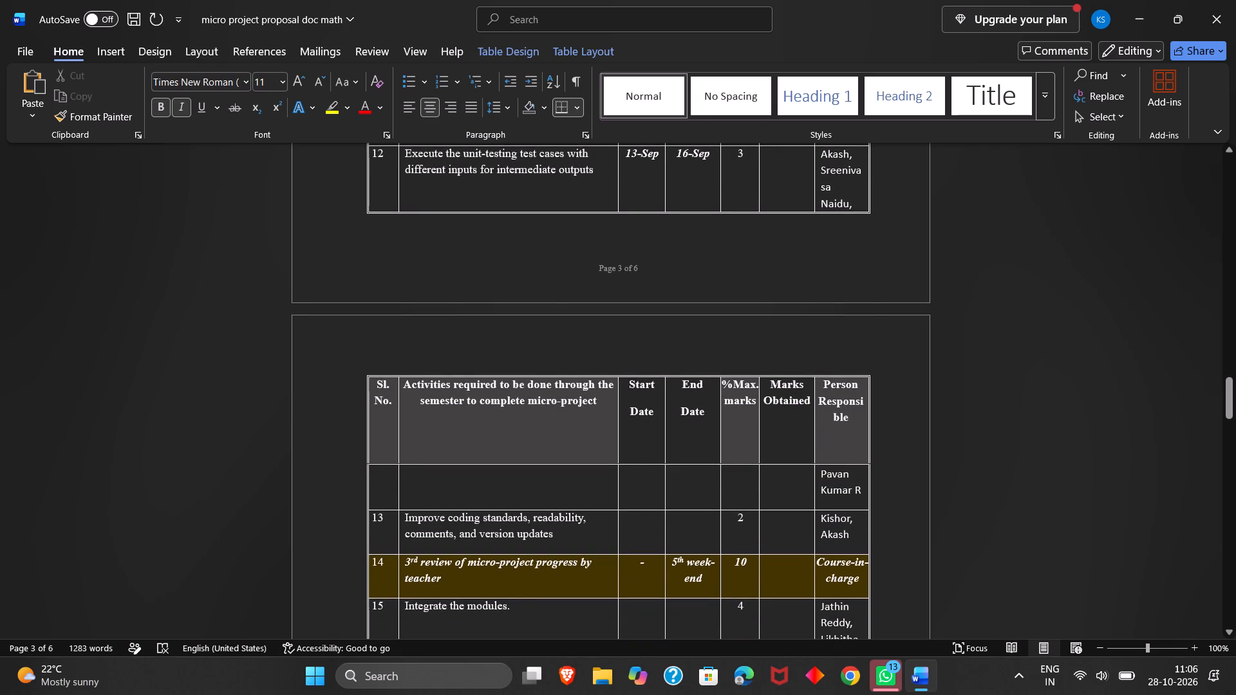
{"action": "left_click", "coordinate": [643, 531]}
{"action": "key", "text": "ctrl+v"}
{"action": "key", "text": "Left"}
{"action": "key", "text": "Left"}
{"action": "key", "text": "Left"}
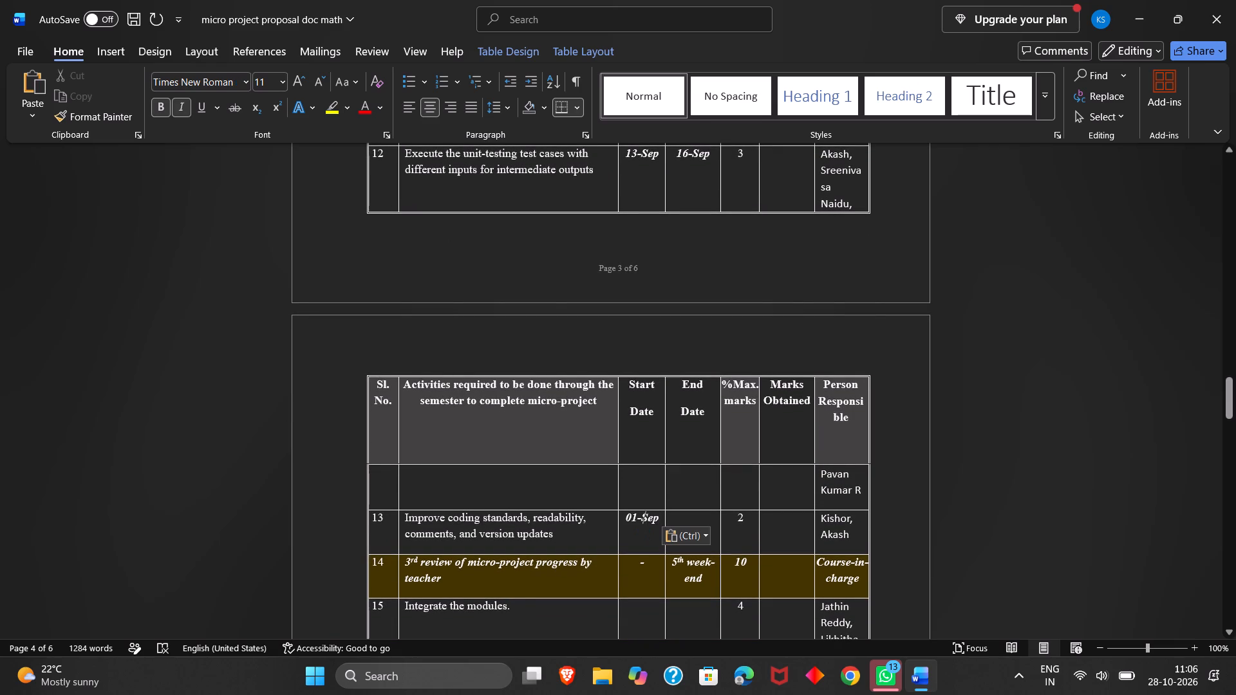
{"action": "key", "text": "Left"}
{"action": "key", "text": "BackSpace"}
{"action": "key", "text": "BackSpace"}
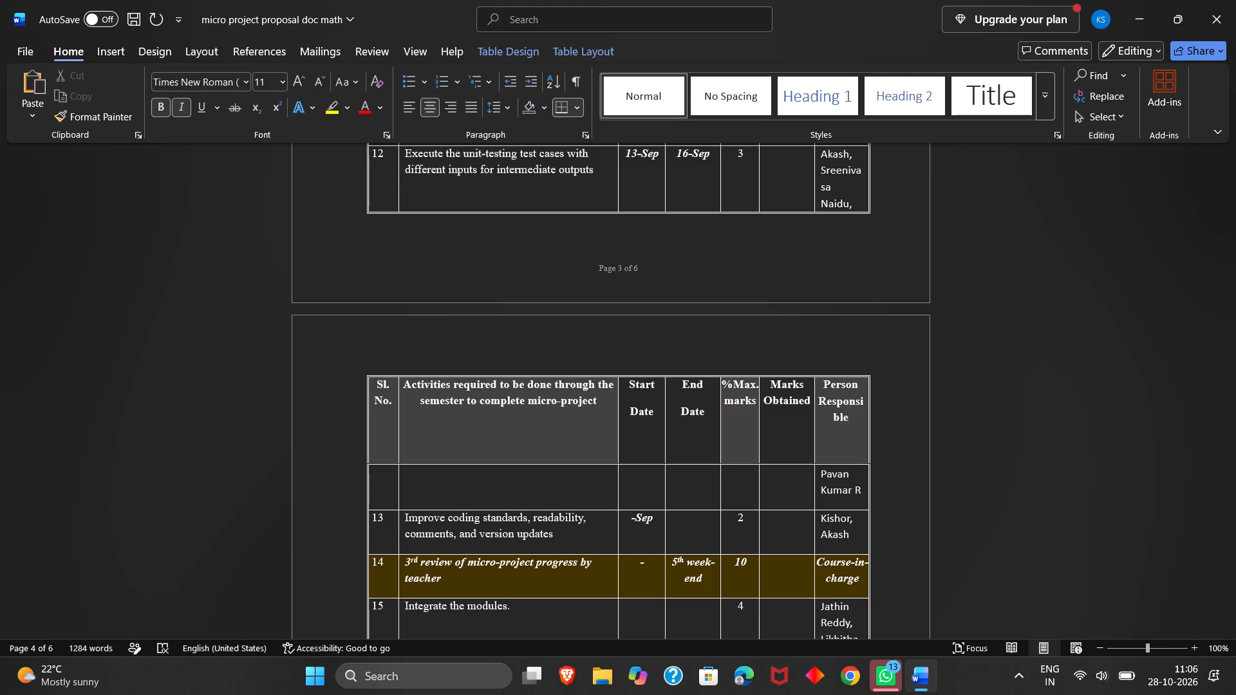
{"action": "type", "text": "17"}
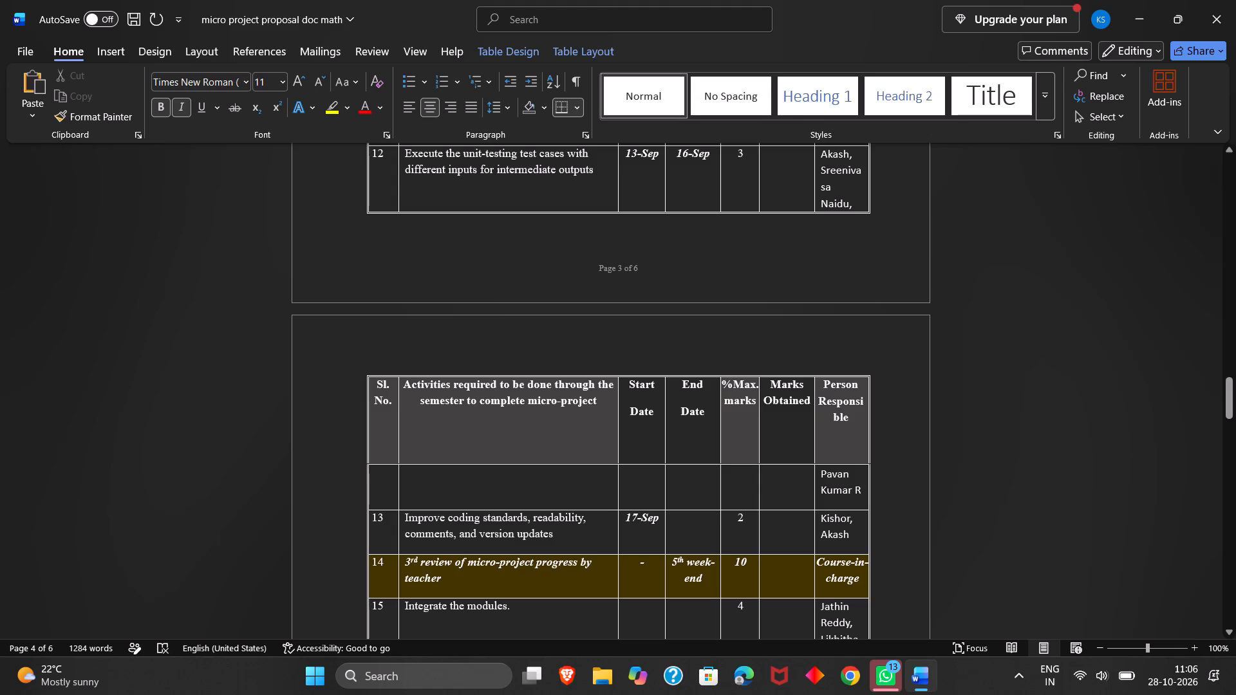
Fill the end date of activity 13, the coding standards and readability row, with 19-Sep.
{"action": "left_click", "coordinate": [700, 519]}
{"action": "key", "text": "ctrl+v"}
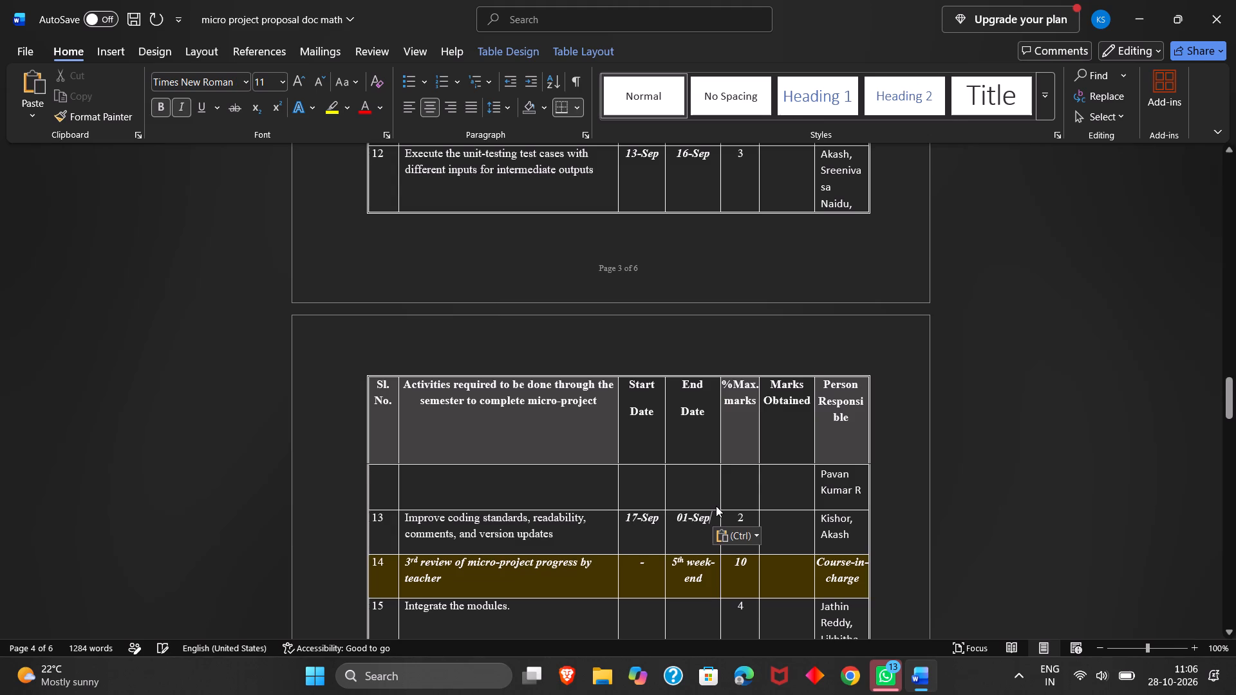
{"action": "key", "text": "Left"}
{"action": "key", "text": "Left"}
{"action": "key", "text": "Left"}
{"action": "key", "text": "Left"}
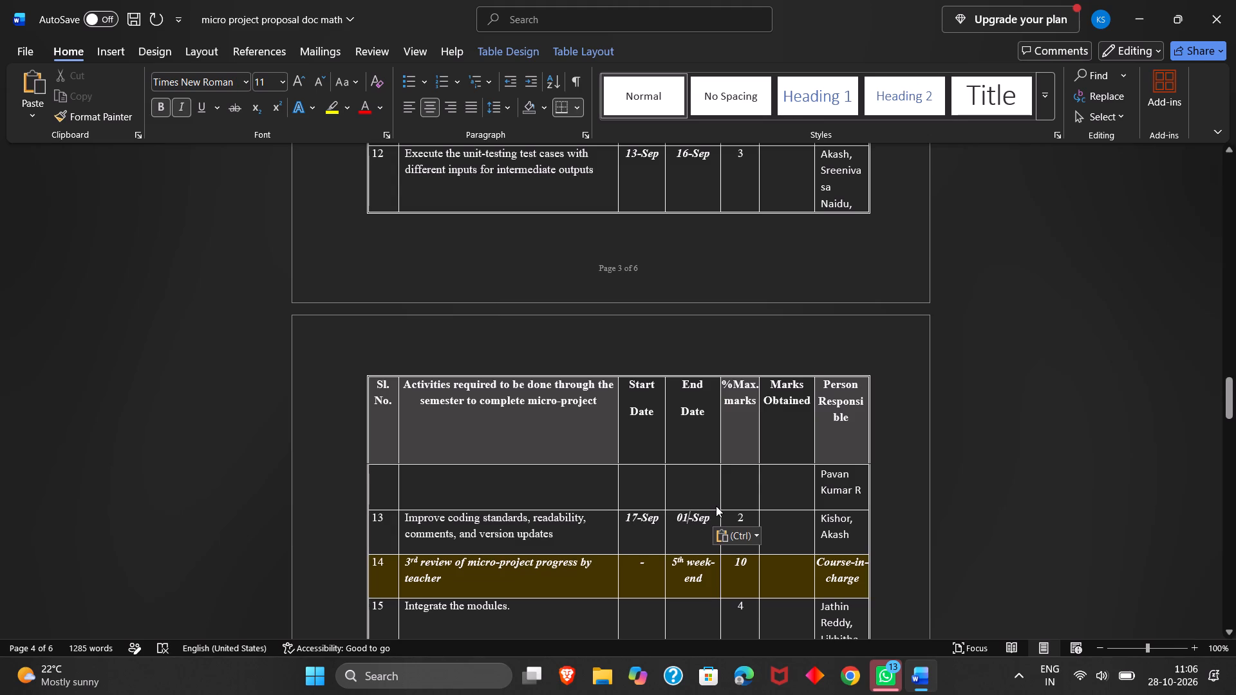
{"action": "key", "text": "BackSpace"}
{"action": "left_click", "coordinate": [716, 506]}
{"action": "key", "text": "BackSpace"}
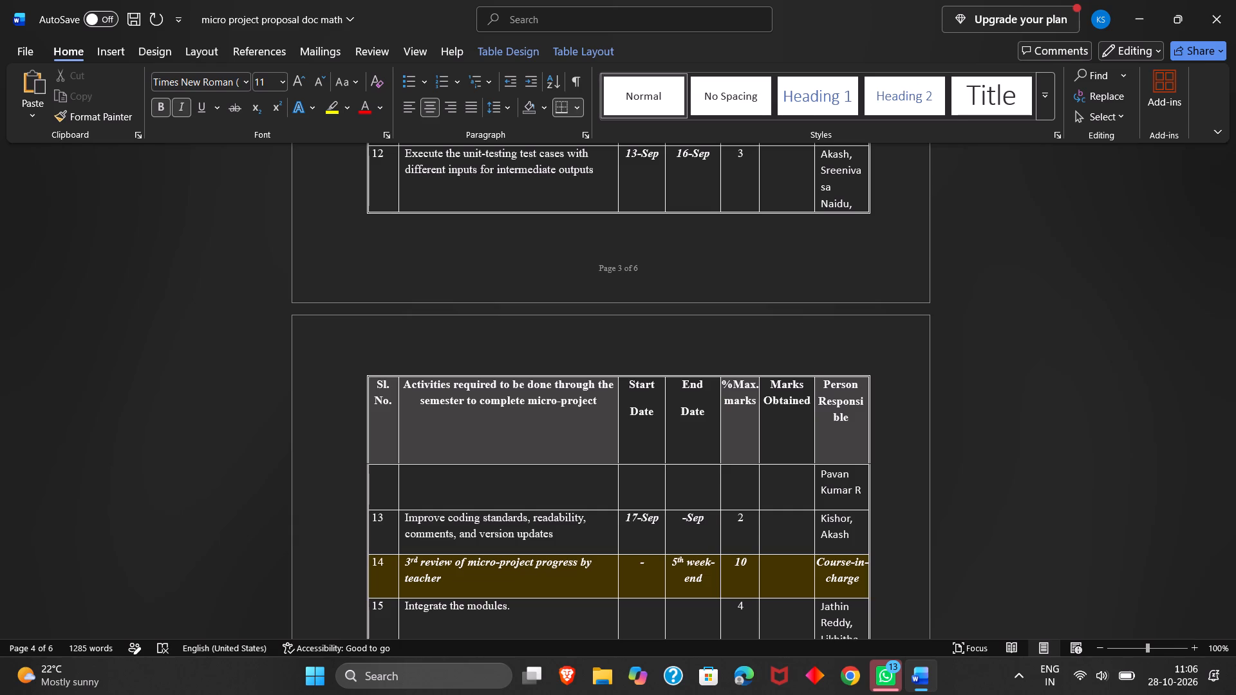
{"action": "type", "text": "19"}
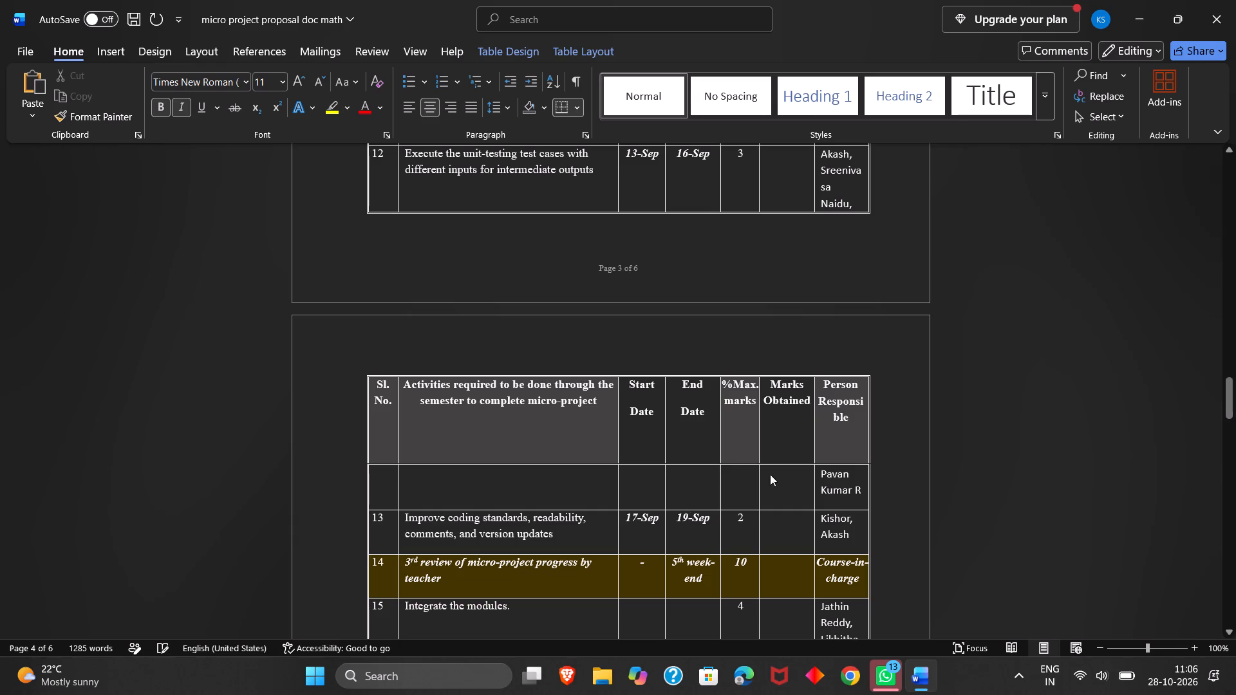
Replace the start date placeholder of activity 14, the 3rd review row, with 20-Sep.
{"action": "scroll", "coordinate": [723, 496], "scroll_direction": "down", "scroll_amount": 2}
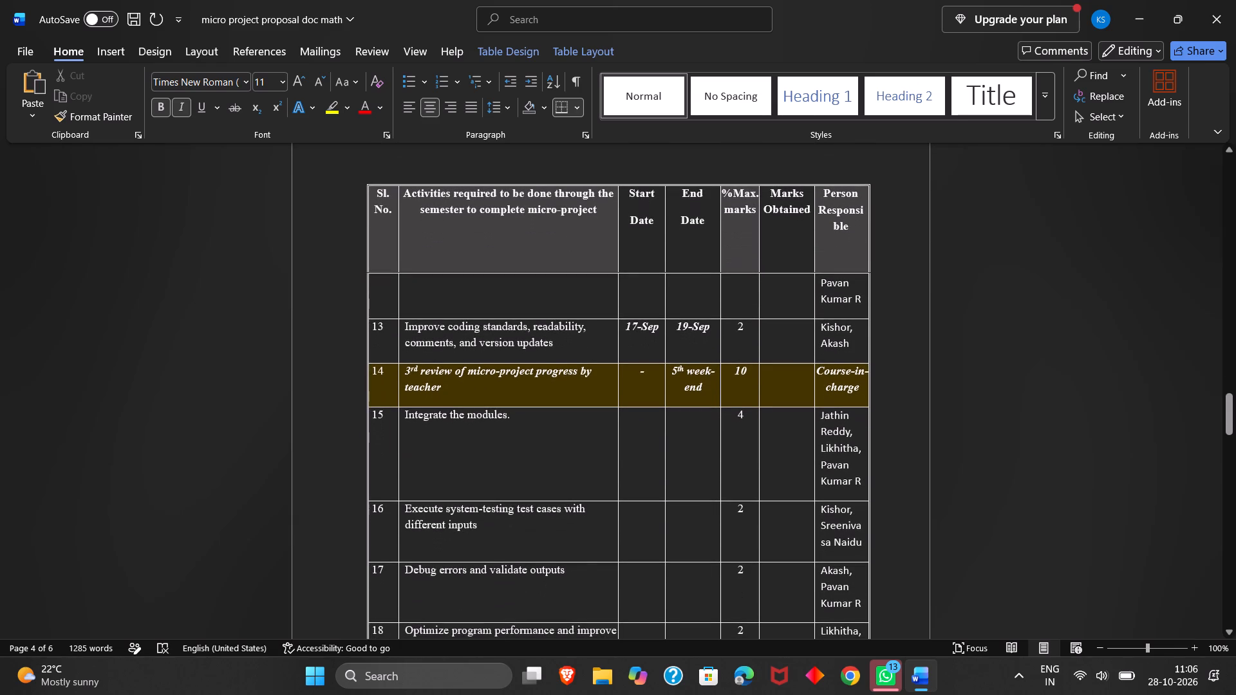
{"action": "left_click", "coordinate": [650, 384]}
{"action": "key", "text": "BackSpace"}
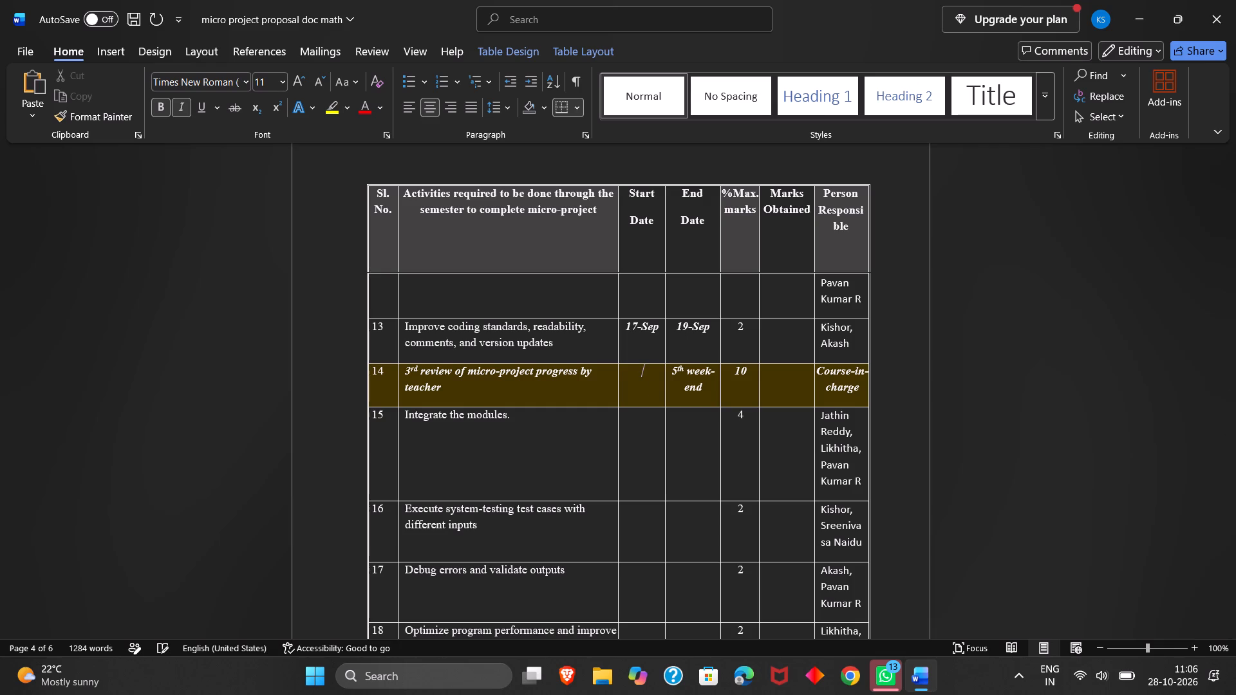
{"action": "key", "text": "ctrl+v"}
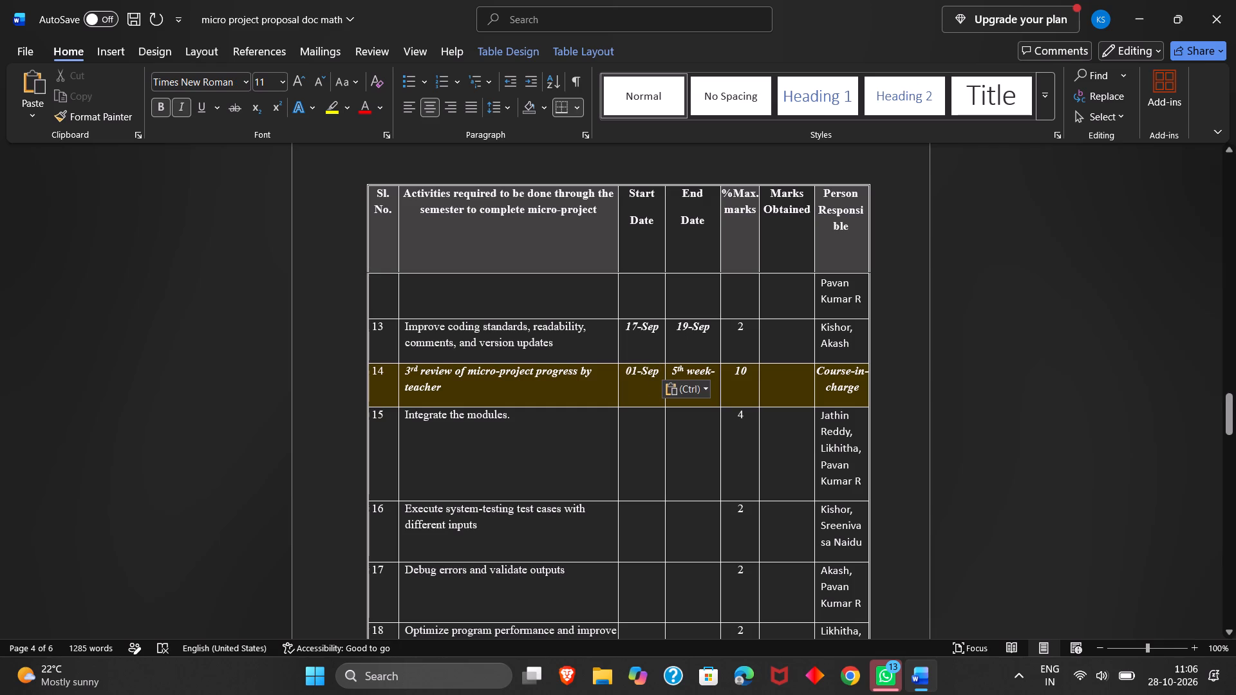
{"action": "left_click", "coordinate": [634, 375]}
{"action": "left_click", "coordinate": [639, 373]}
{"action": "key", "text": "BackSpace"}
{"action": "key", "text": "BackSpace"}
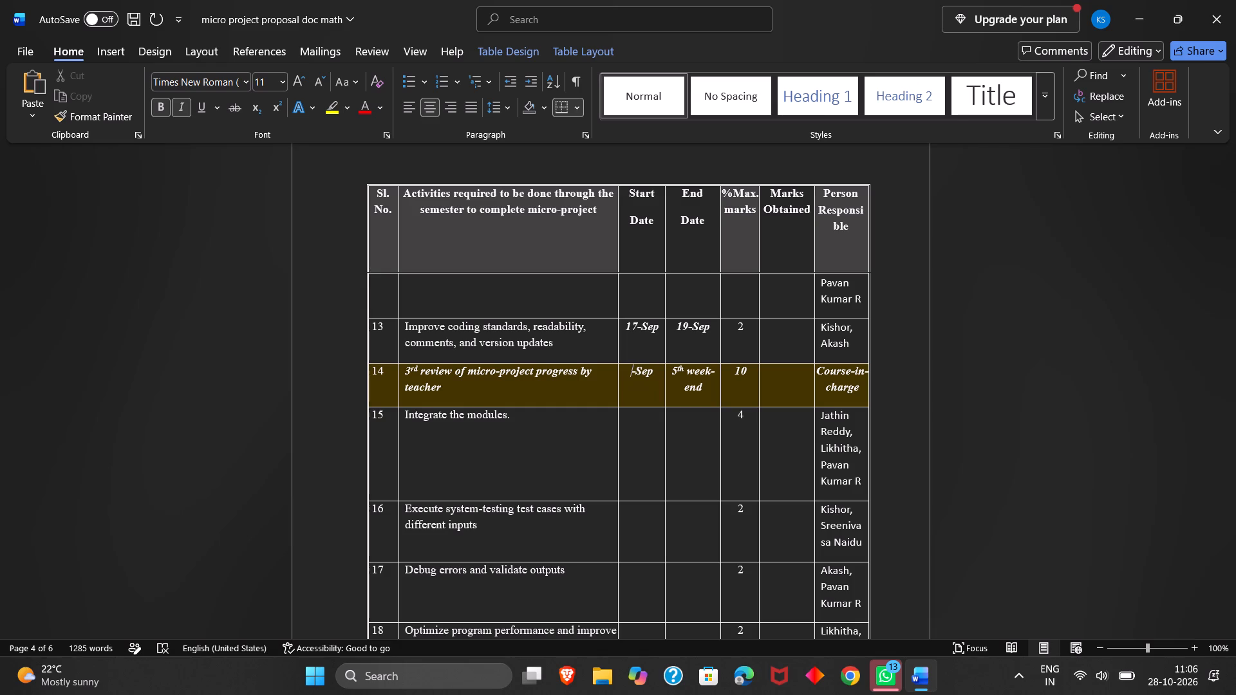
{"action": "type", "text": "20"}
Replace the end date text of activity 14, the 3rd review row, with 22-Sep.
{"action": "left_click_drag", "start_coordinate": [672, 372], "coordinate": [705, 388]}
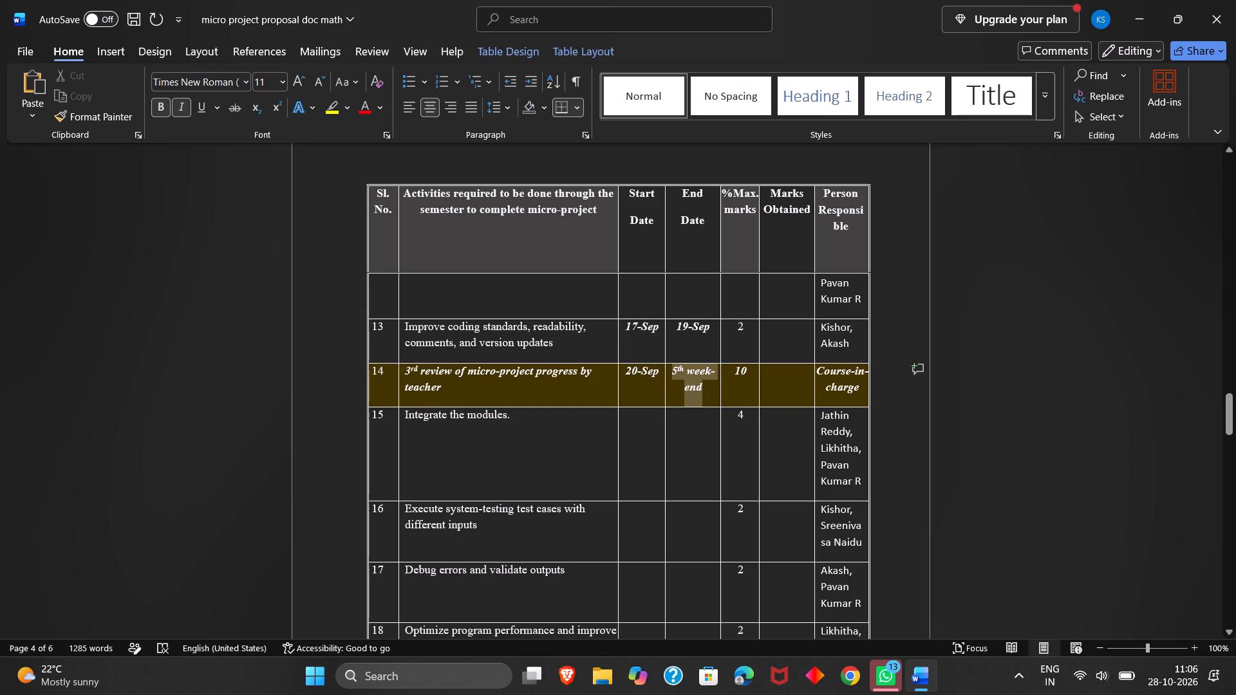
{"action": "left_click_drag", "start_coordinate": [705, 388], "coordinate": [703, 386]}
{"action": "key", "text": "BackSpace"}
{"action": "key", "text": "ctrl+v"}
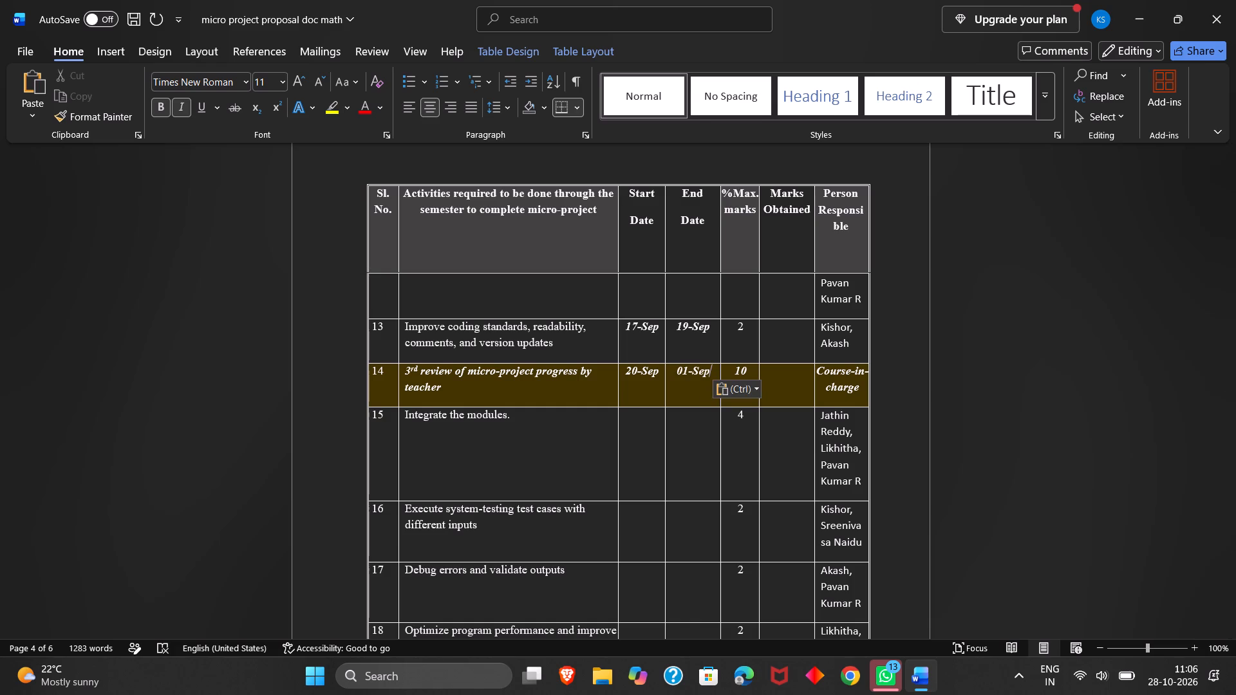
{"action": "key", "text": "Left"}
{"action": "key", "text": "Left"}
{"action": "key", "text": "Left"}
{"action": "key", "text": "Left"}
{"action": "key", "text": "BackSpace"}
{"action": "key", "text": "BackSpace"}
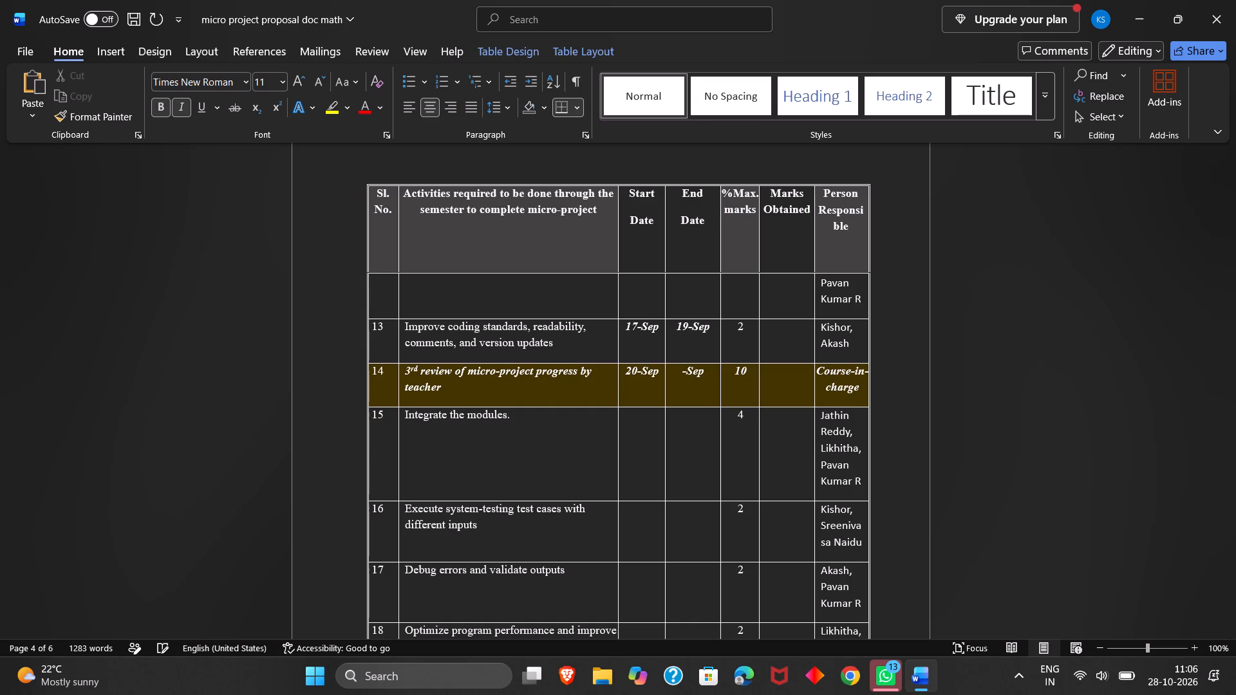
{"action": "type", "text": "22"}
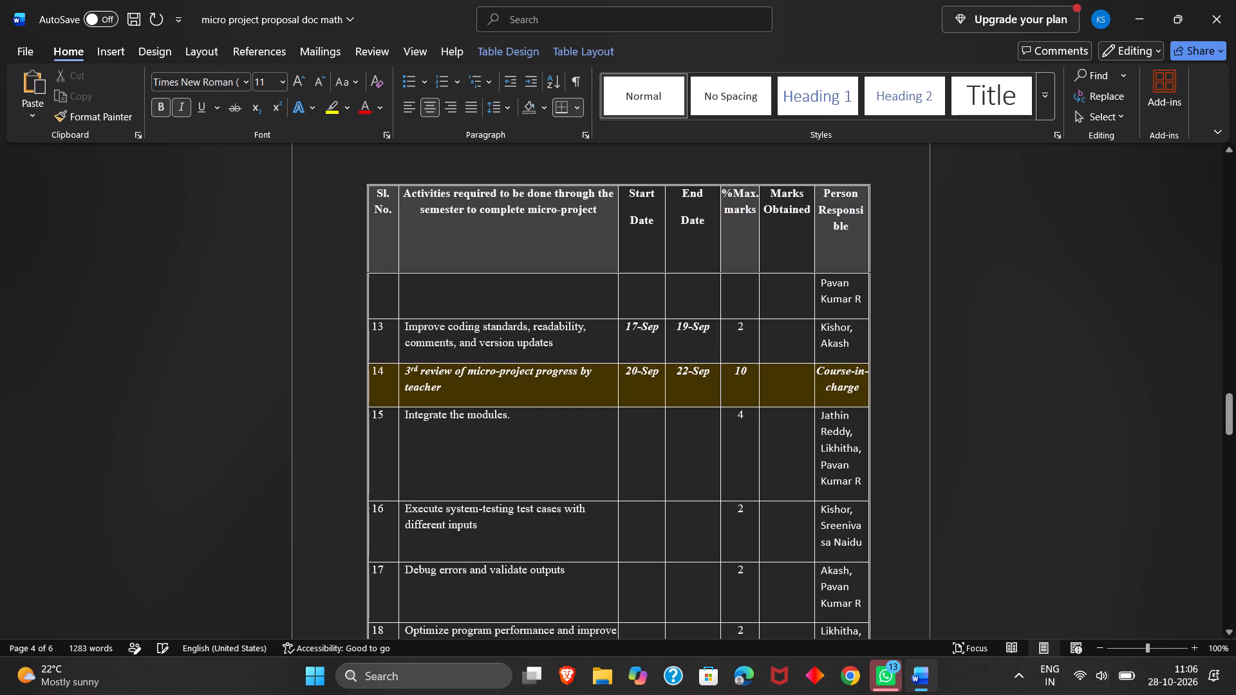
Fill the start date of activity 15, the module integration row, with 23-Sep.
{"action": "left_click", "coordinate": [651, 422]}
{"action": "key", "text": "ctrl+v"}
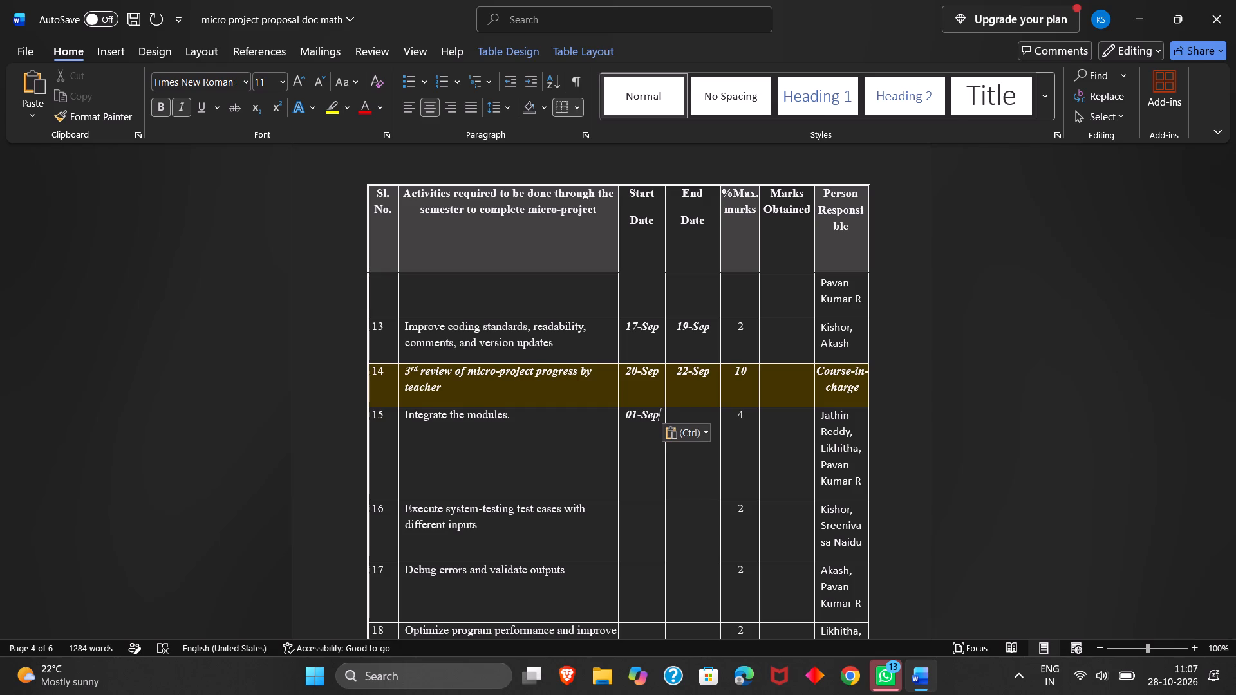
{"action": "key", "text": "Left"}
{"action": "key", "text": "Left"}
{"action": "key", "text": "Left"}
{"action": "key", "text": "Left"}
{"action": "key", "text": "Left"}
{"action": "key", "text": "Right"}
{"action": "key", "text": "BackSpace"}
{"action": "key", "text": "BackSpace"}
{"action": "type", "text": "23"}
Fill the end date of activity 15, the module integration row, with 30-Sep.
{"action": "left_click", "coordinate": [706, 415]}
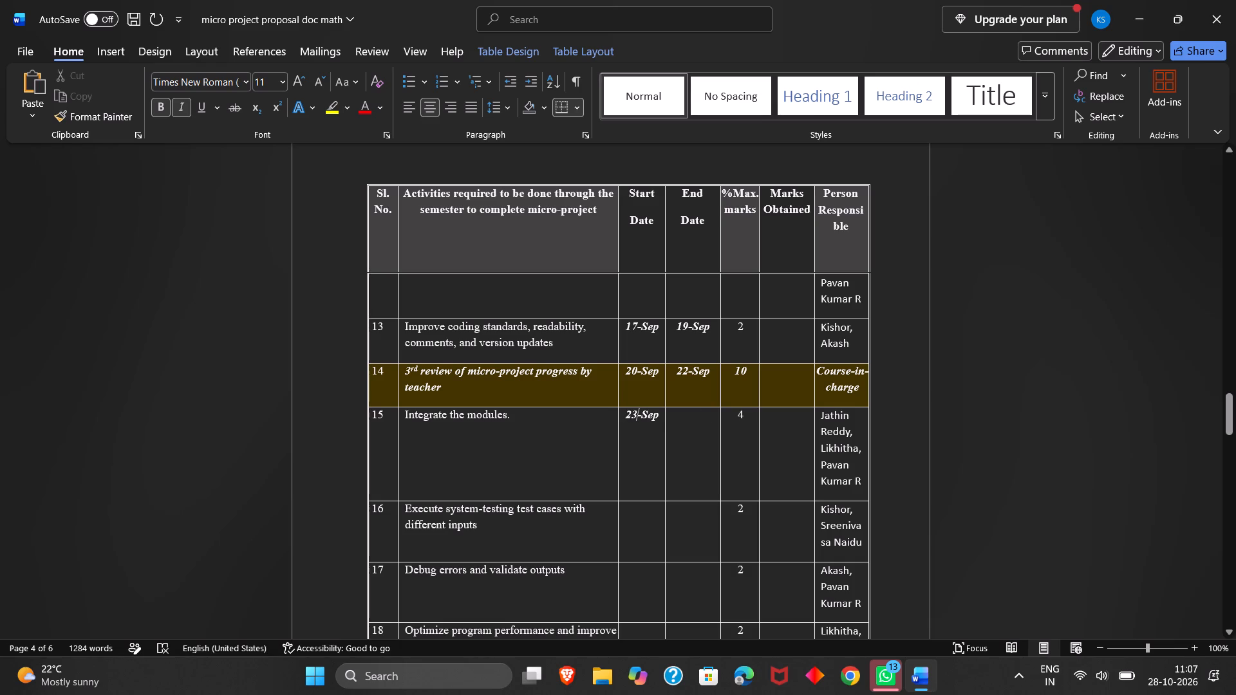
{"action": "key", "text": "ctrl+v"}
{"action": "key", "text": "Left"}
{"action": "key", "text": "Left"}
{"action": "key", "text": "Left"}
{"action": "key", "text": "Left"}
{"action": "key", "text": "BackSpace"}
{"action": "key", "text": "BackSpace"}
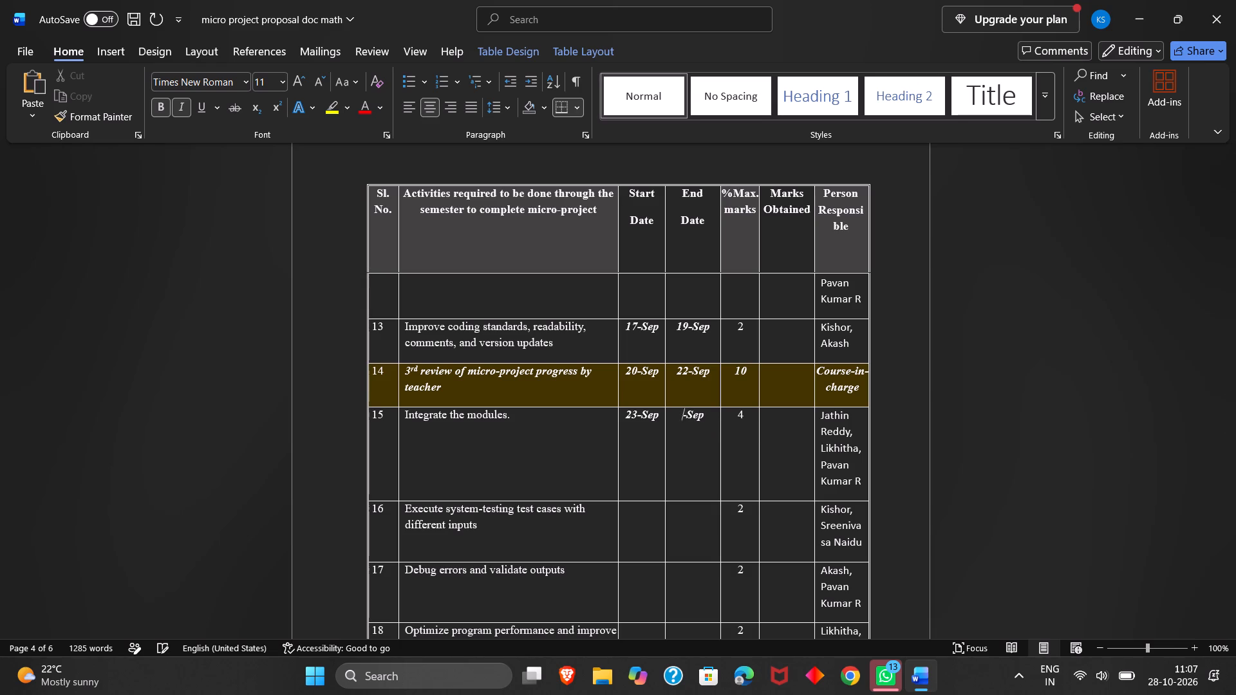
{"action": "type", "text": "30"}
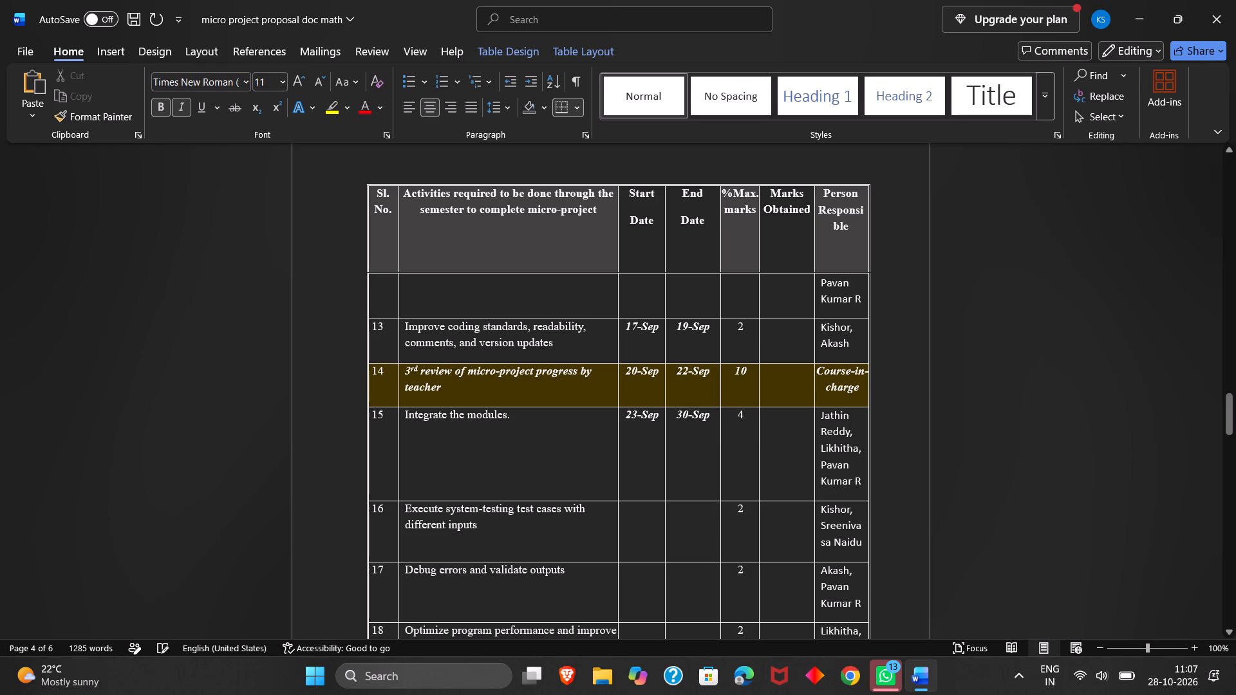
Fill the start date of activity 16, the system-testing row, with 01-Oct in the bold italic style of the dates above.
{"action": "scroll", "coordinate": [693, 475], "scroll_direction": "down", "scroll_amount": 2}
{"action": "left_click", "coordinate": [635, 286]}
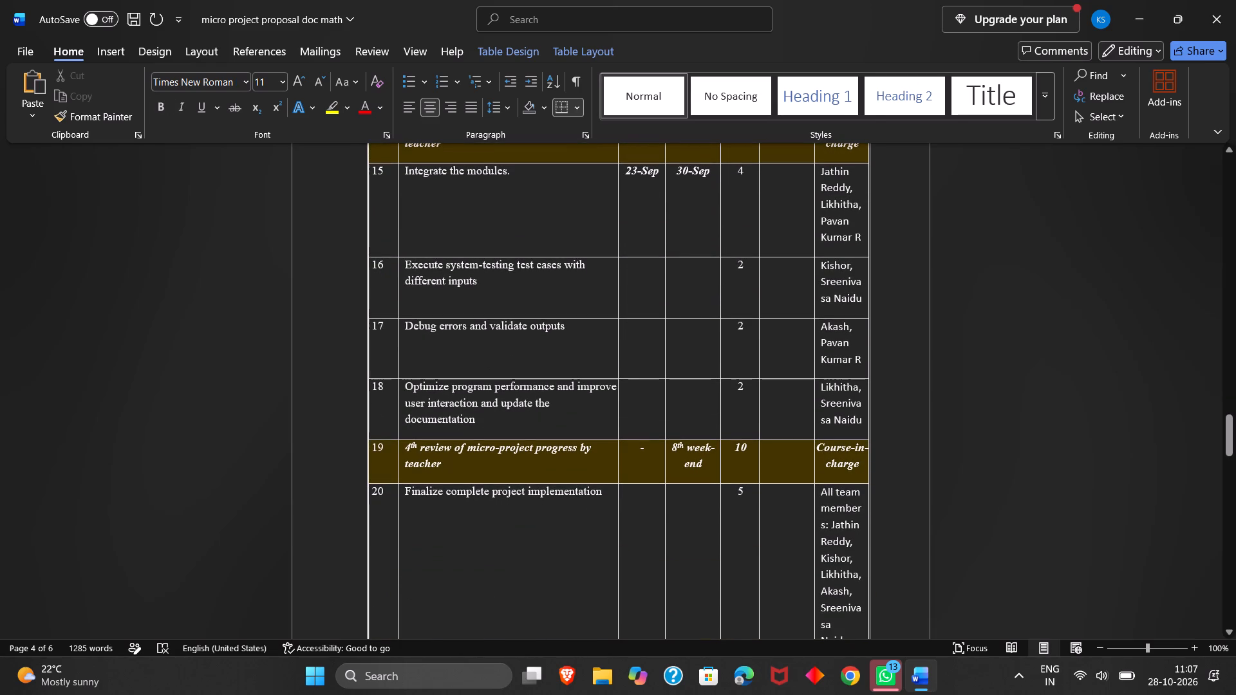
{"action": "type", "text": "01"}
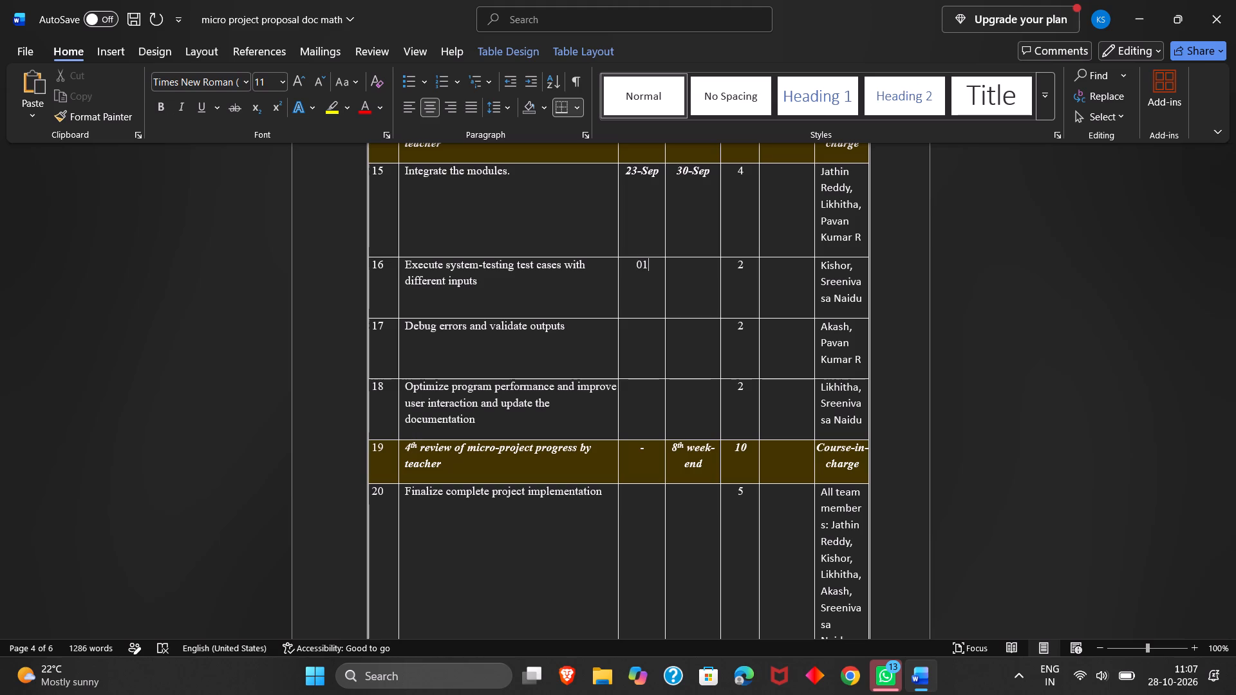
{"action": "key", "text": "minus"}
{"action": "key", "text": "o"}
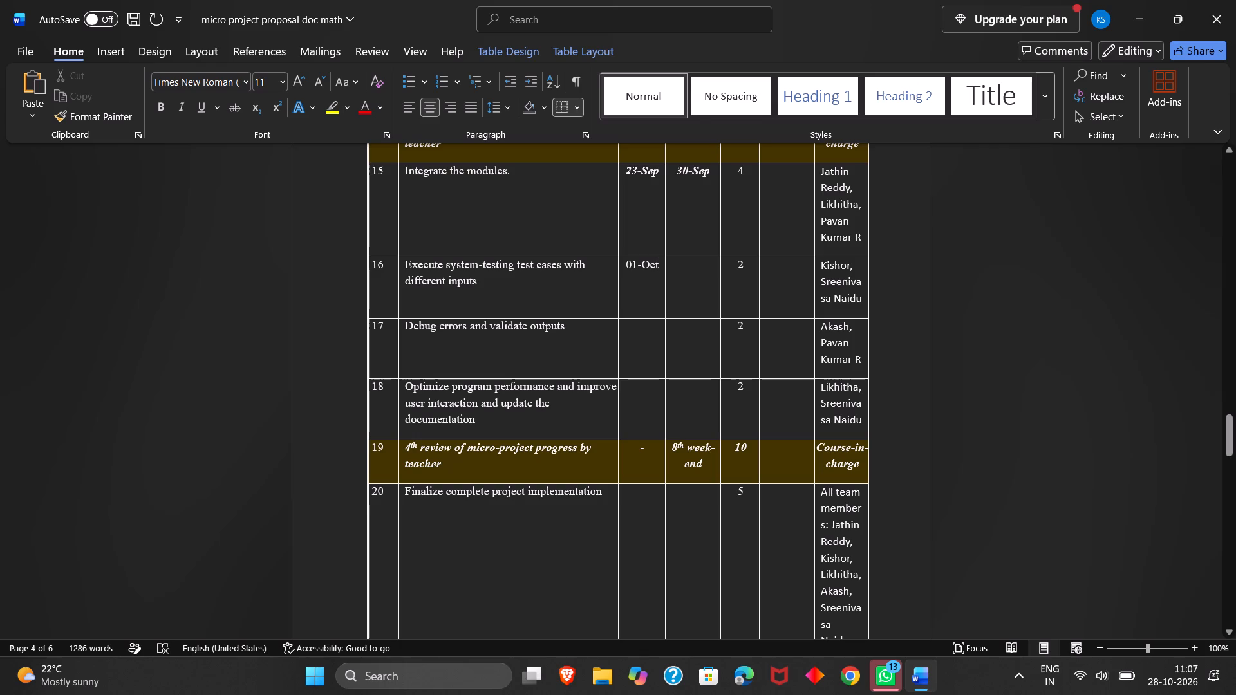
{"action": "left_click_drag", "start_coordinate": [654, 262], "coordinate": [628, 266]}
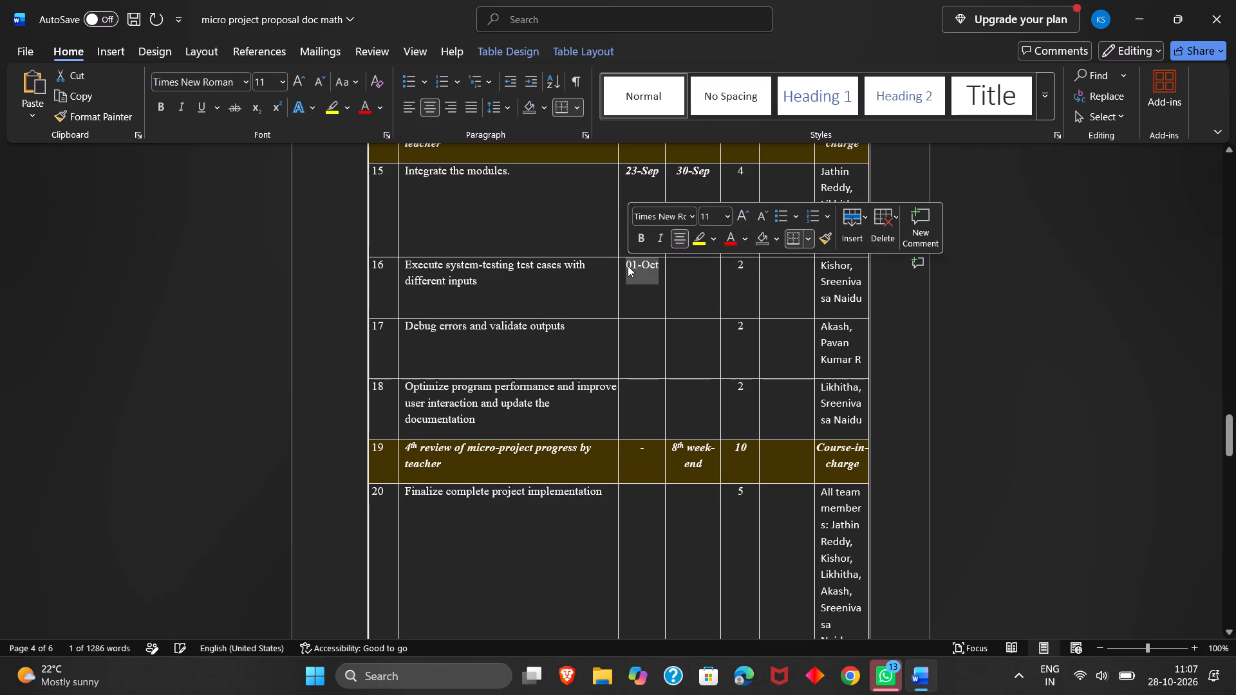
{"action": "key", "text": "ctrl+v"}
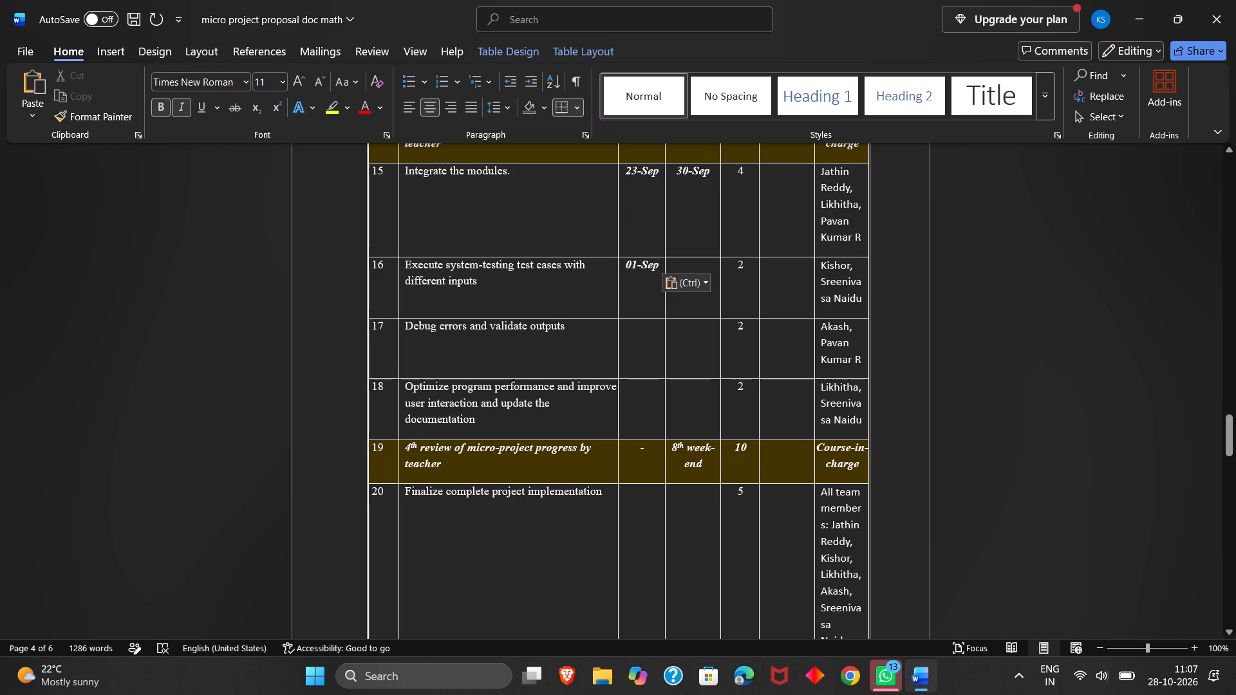
{"action": "left_click_drag", "start_coordinate": [662, 266], "coordinate": [629, 266]}
{"action": "key", "text": "BackSpace"}
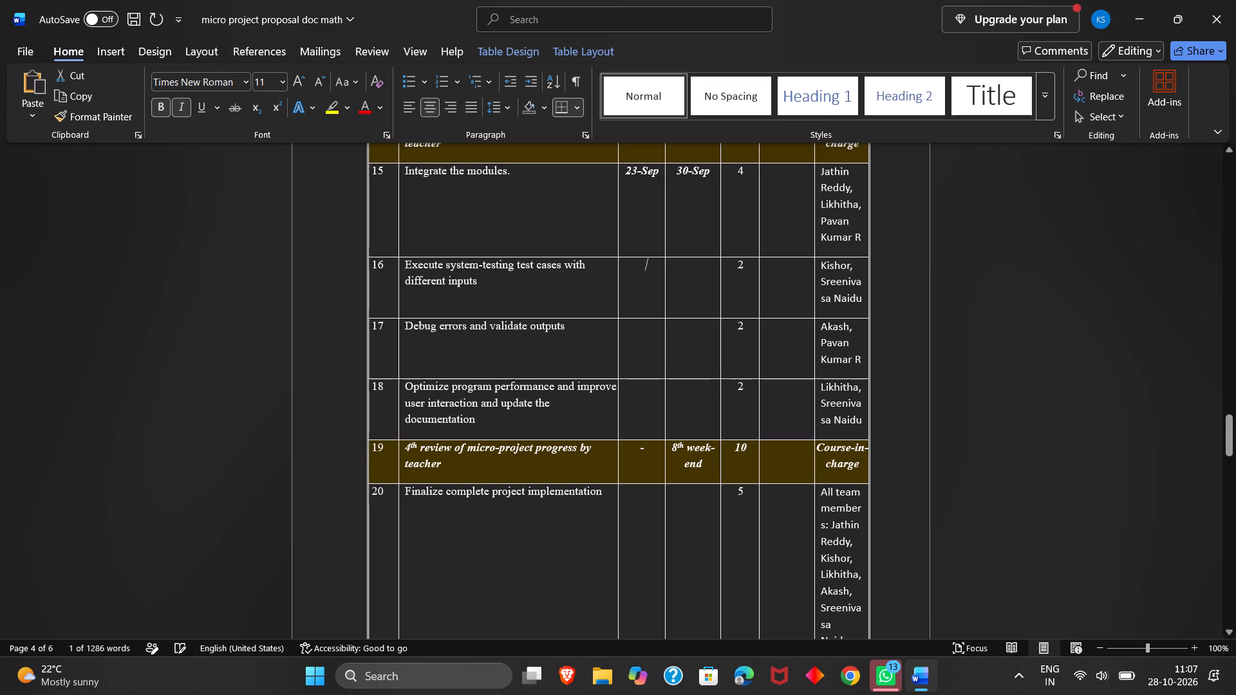
{"action": "type", "text": "01"}
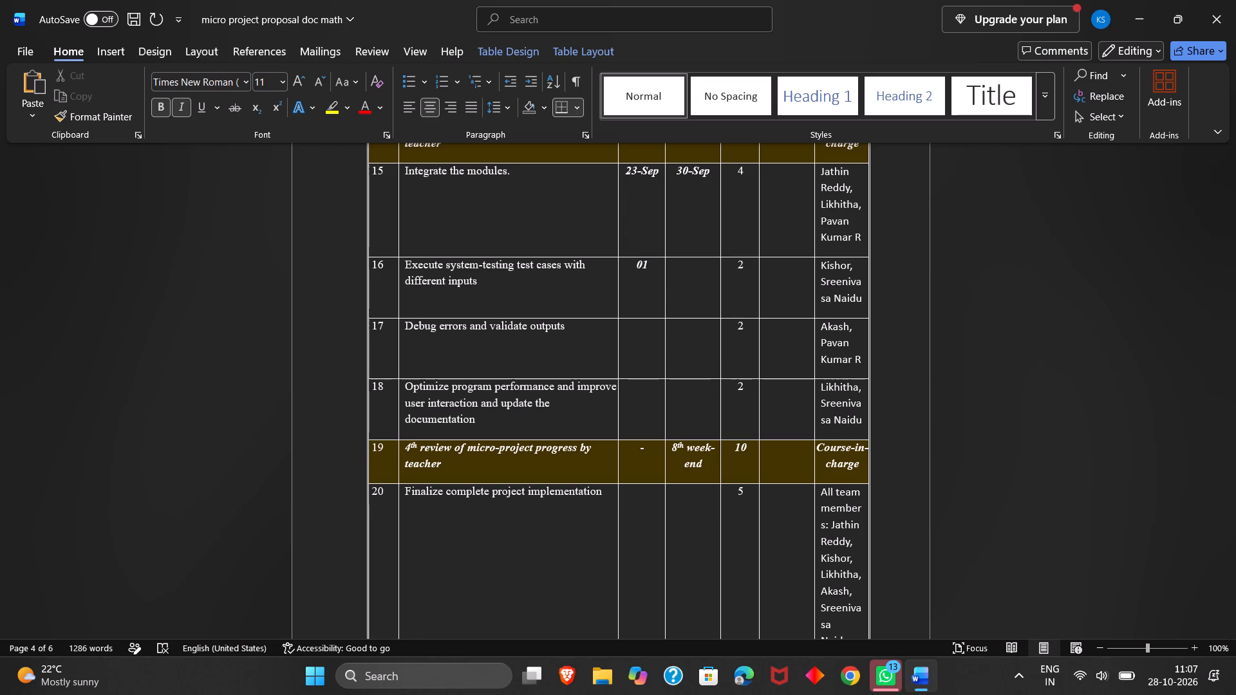
{"action": "key", "text": "minus"}
{"action": "type", "text": "ct"}
Copy the start date of activity 16 into its end date cell and change it to 05-Oct.
{"action": "left_click_drag", "start_coordinate": [629, 266], "coordinate": [625, 265]}
{"action": "left_click_drag", "start_coordinate": [625, 265], "coordinate": [653, 251]}
{"action": "left_click", "coordinate": [655, 290]}
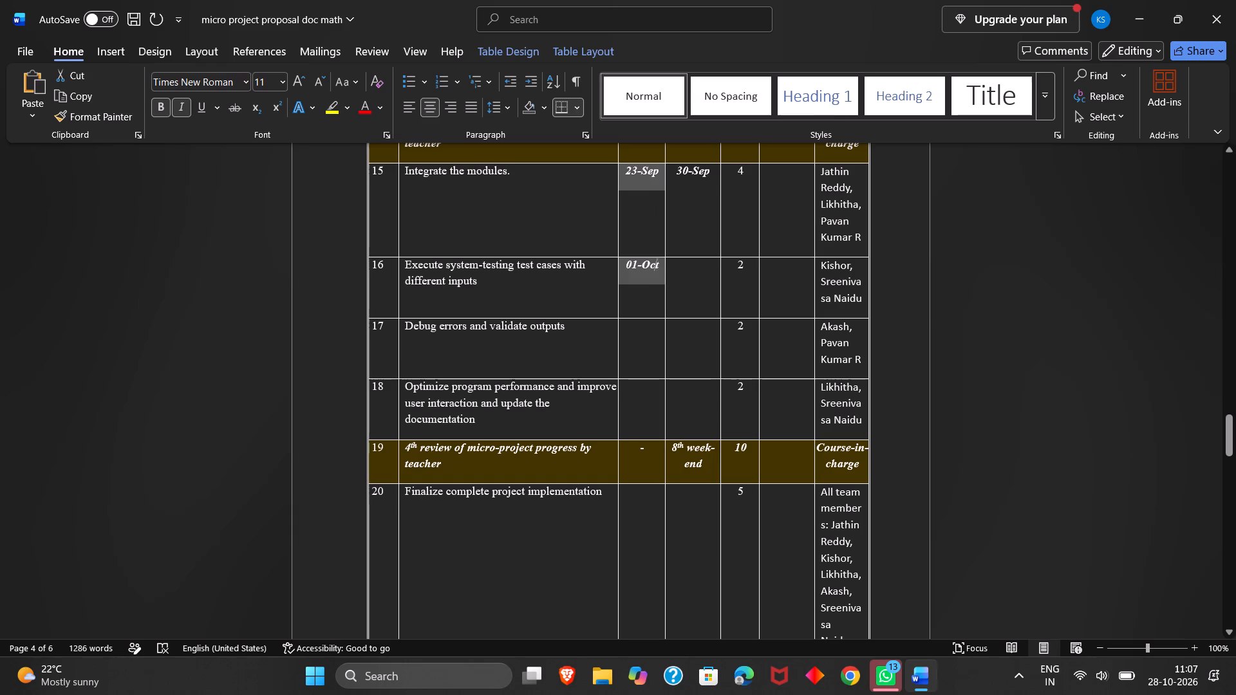
{"action": "left_click_drag", "start_coordinate": [659, 268], "coordinate": [635, 265]}
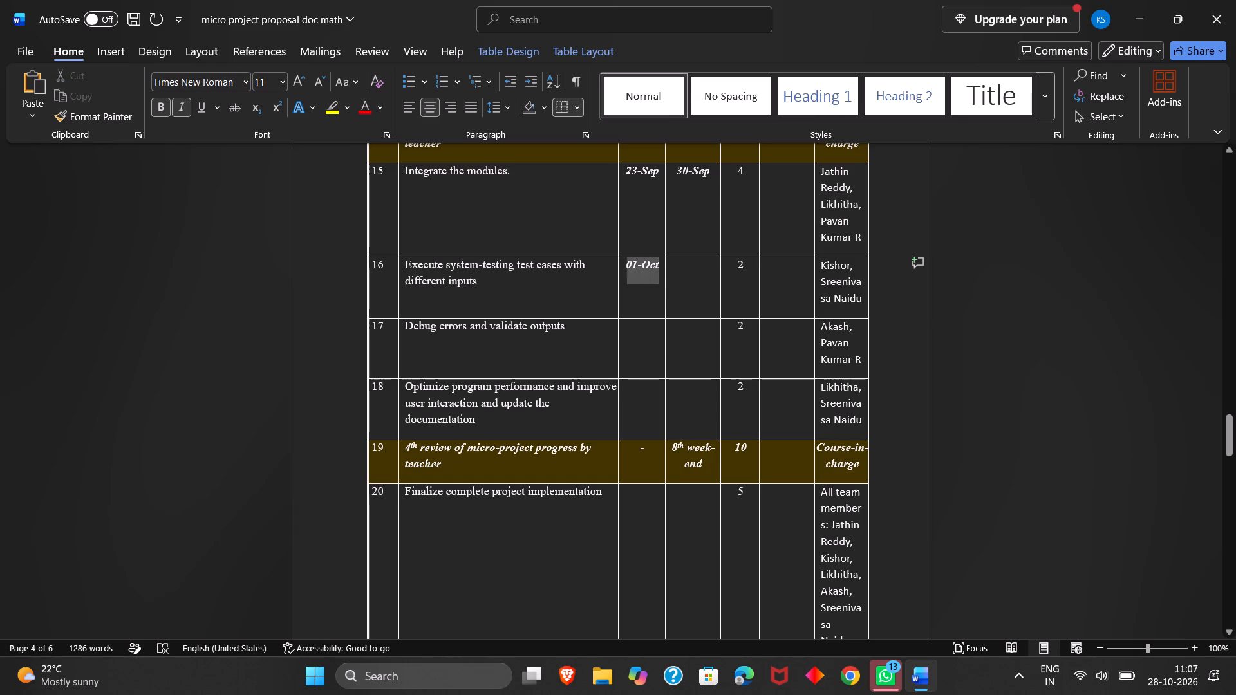
{"action": "left_click_drag", "start_coordinate": [635, 265], "coordinate": [632, 265]}
{"action": "key", "text": "ctrl+c"}
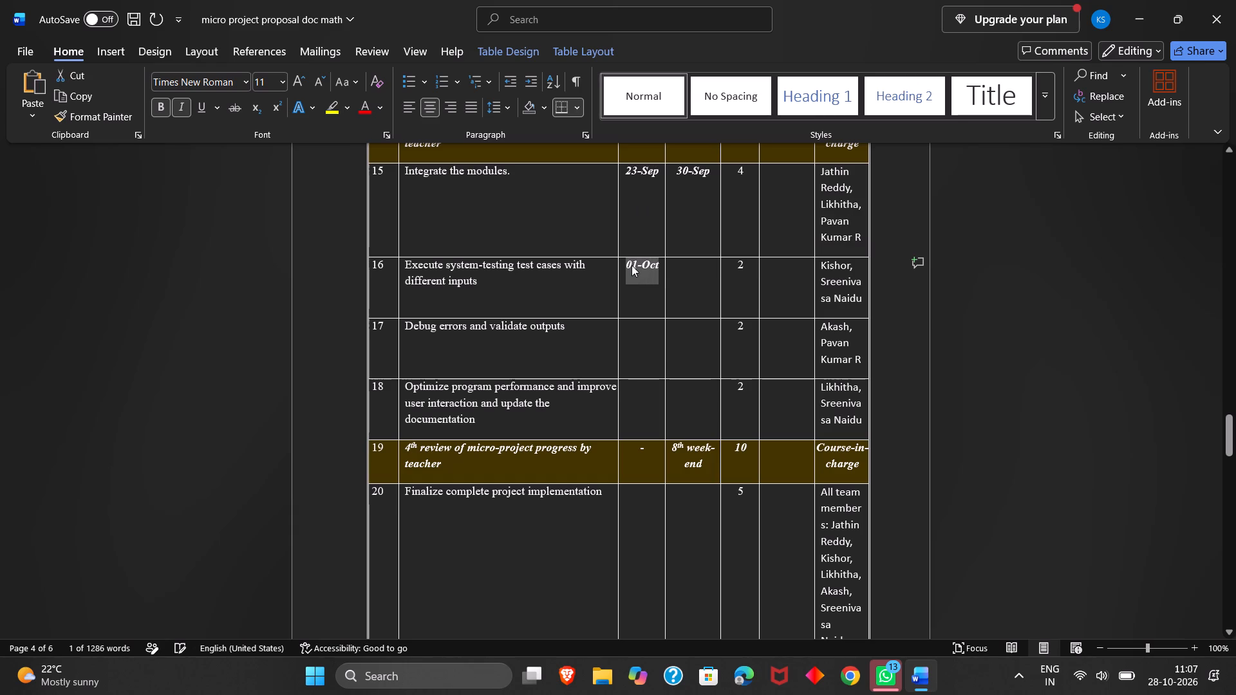
{"action": "left_click", "coordinate": [691, 273]}
{"action": "key", "text": "ctrl+v"}
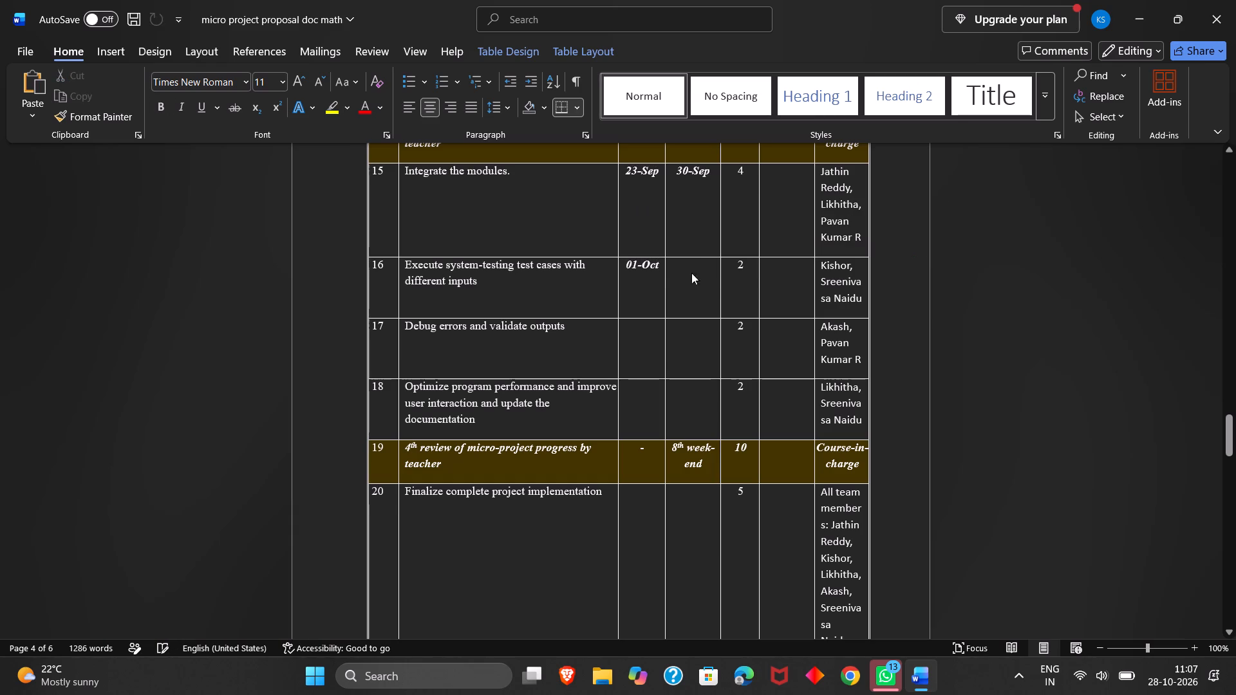
{"action": "left_click", "coordinate": [691, 273]}
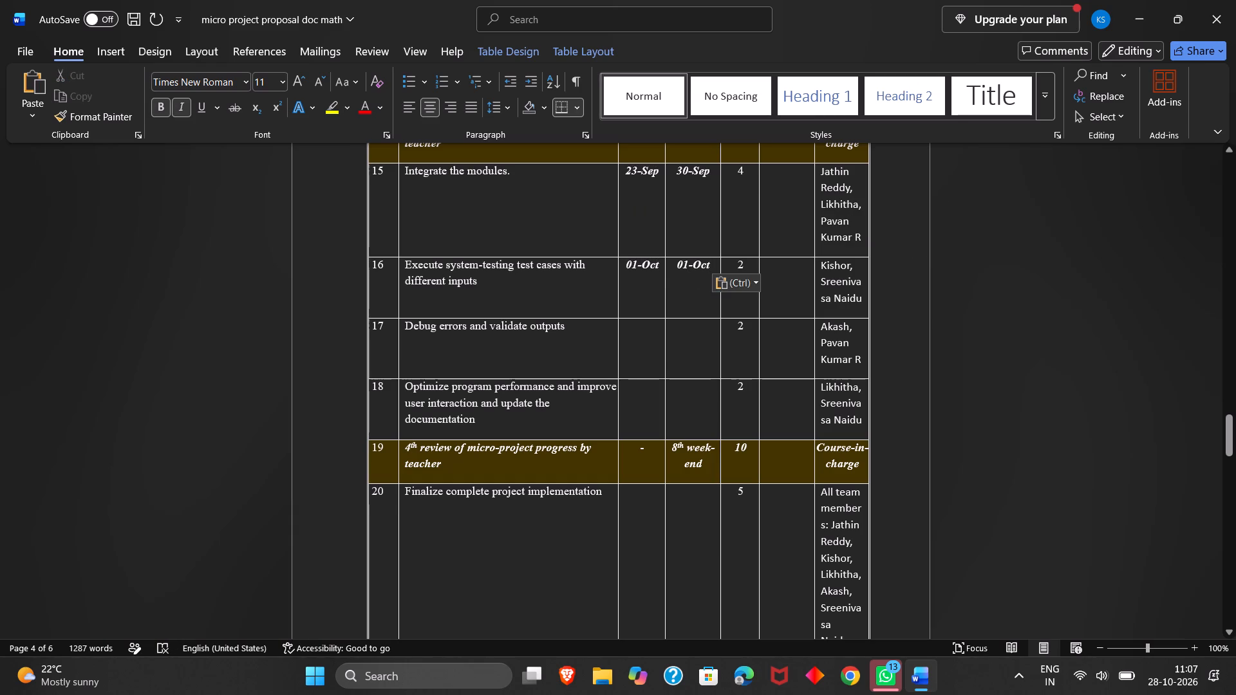
{"action": "left_click", "coordinate": [689, 270]}
{"action": "key", "text": "BackSpace"}
{"action": "key", "text": "5"}
Fill the start date of activity 17, the debugging row, with the copied date changed to 06-Oct.
{"action": "left_click", "coordinate": [646, 338]}
{"action": "key", "text": "ctrl+v"}
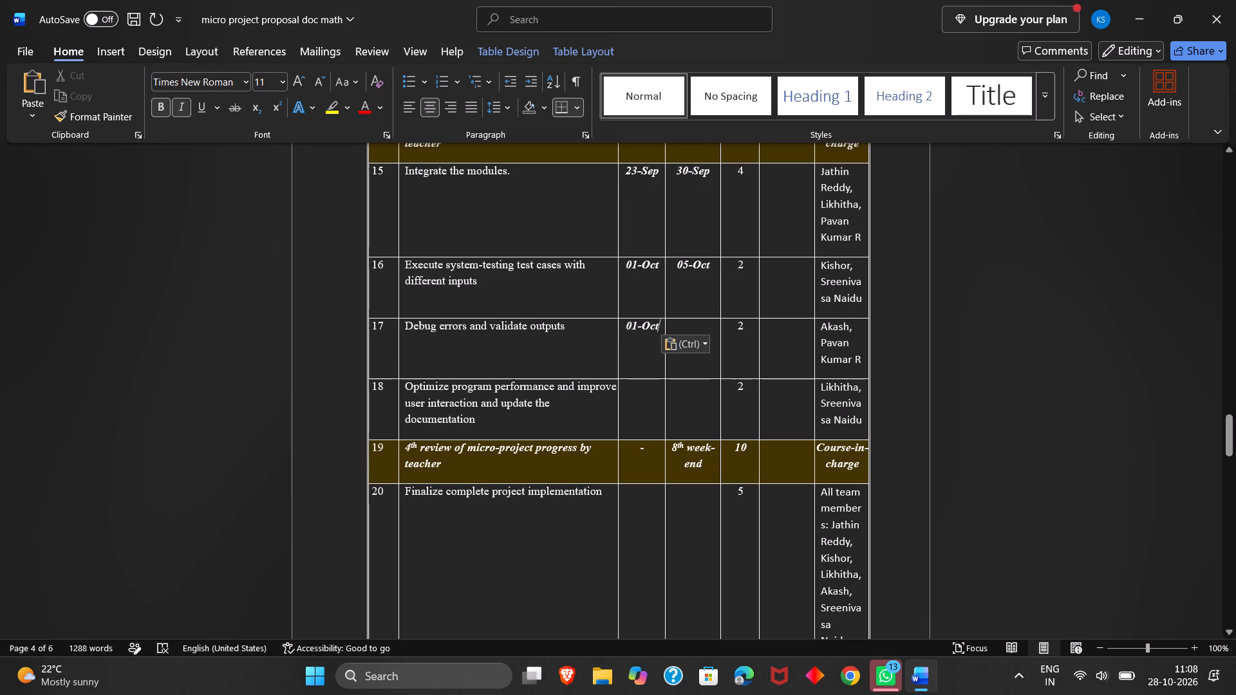
{"action": "left_click", "coordinate": [640, 329]}
{"action": "key", "text": "BackSpace"}
{"action": "key", "text": "6"}
Fill the end date of activity 17, the debugging row, with the copied date changed to 09-Oct.
{"action": "left_click", "coordinate": [679, 326]}
{"action": "key", "text": "ctrl+v"}
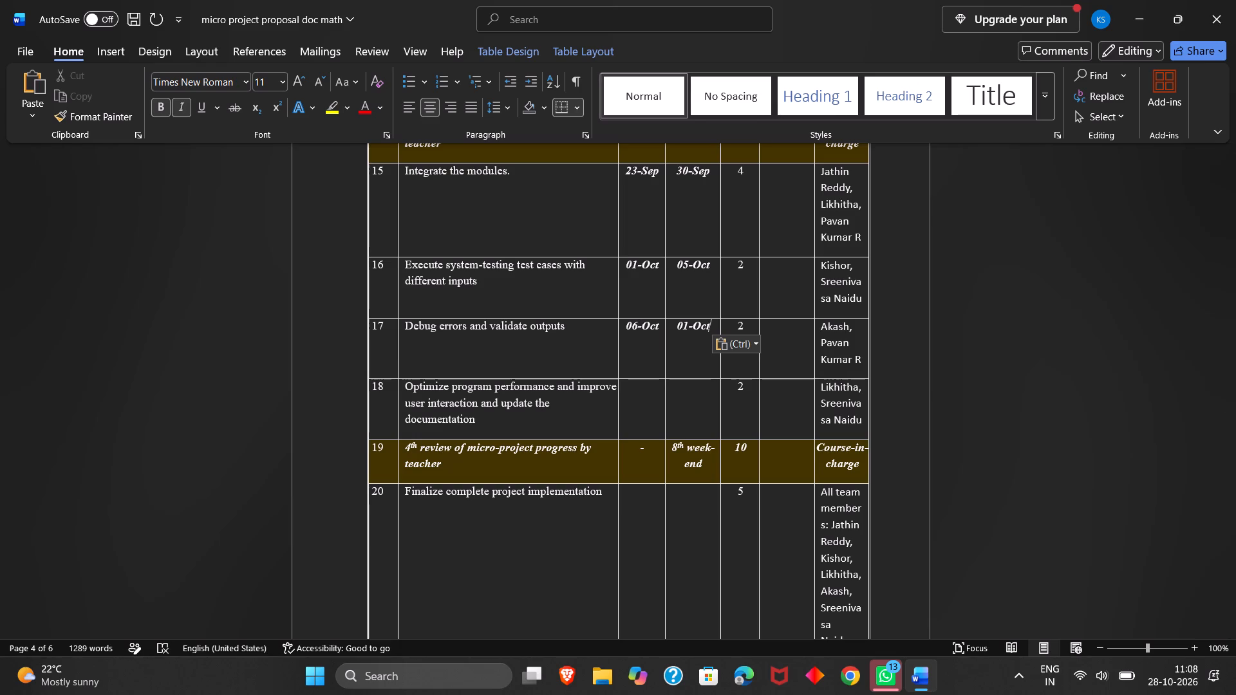
{"action": "key", "text": "Down"}
{"action": "key", "text": "Down"}
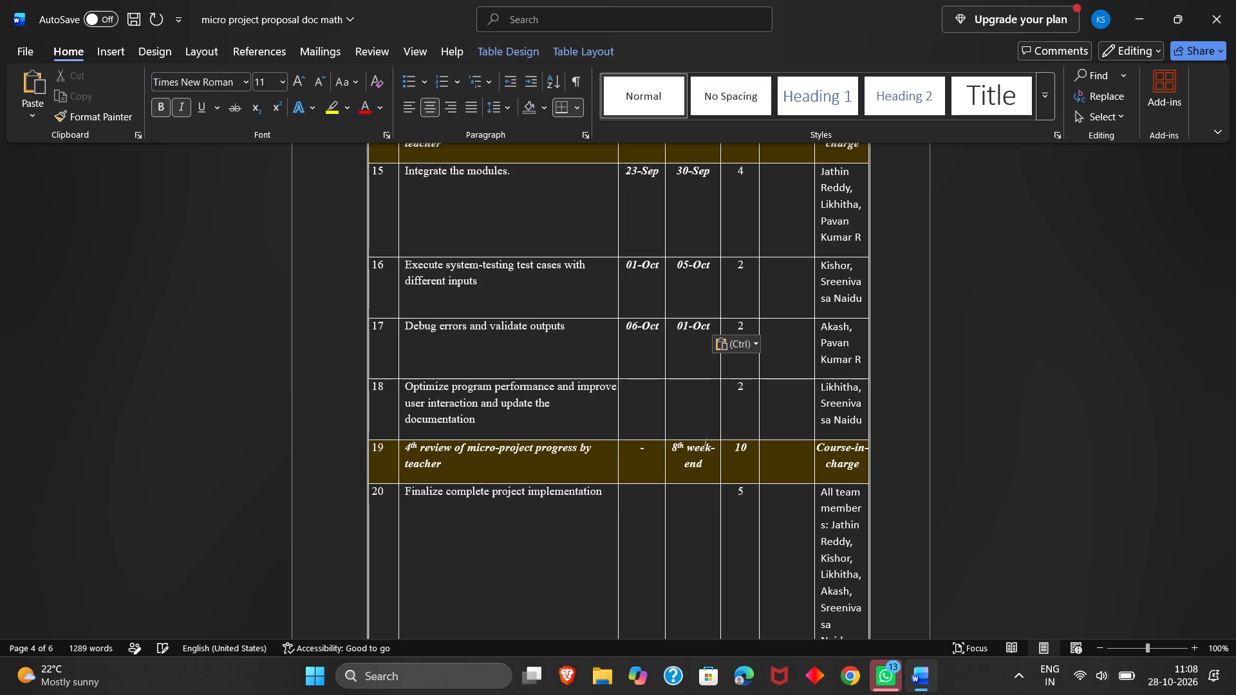
{"action": "left_click", "coordinate": [689, 322]}
{"action": "key", "text": "BackSpace"}
{"action": "key", "text": "9"}
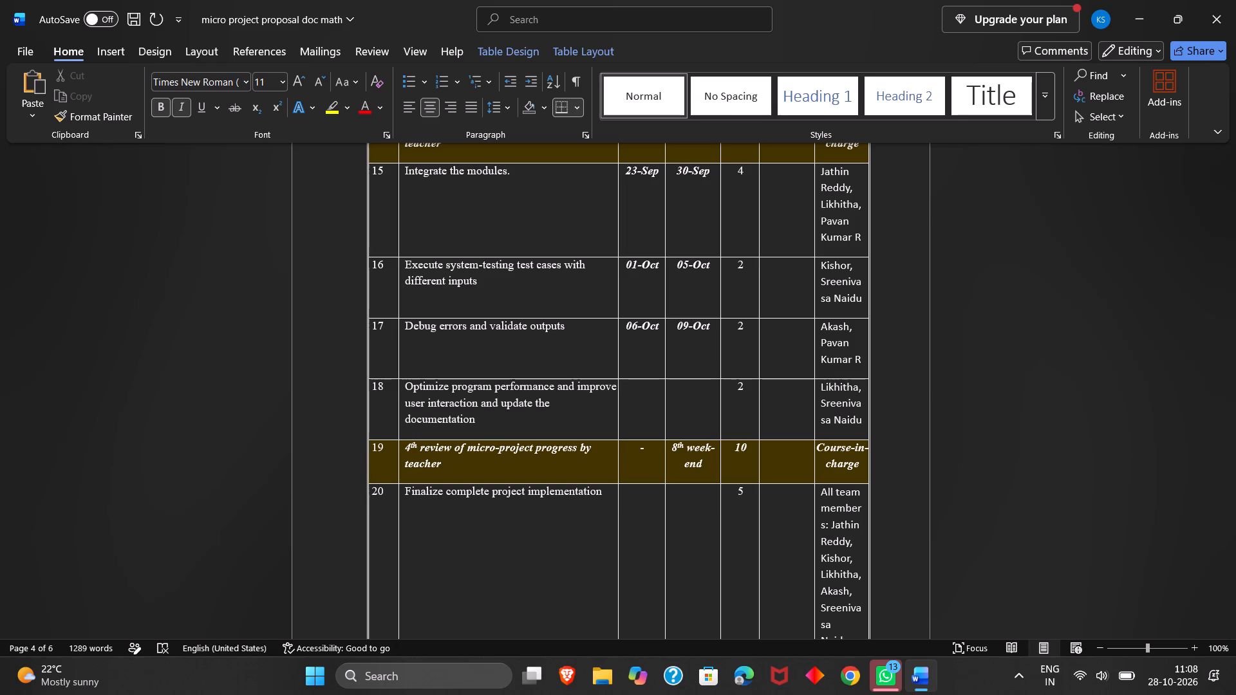
Fill the start date of activity 18, the performance optimization row, with the copied date changed to 10-Oct.
{"action": "left_click", "coordinate": [635, 399]}
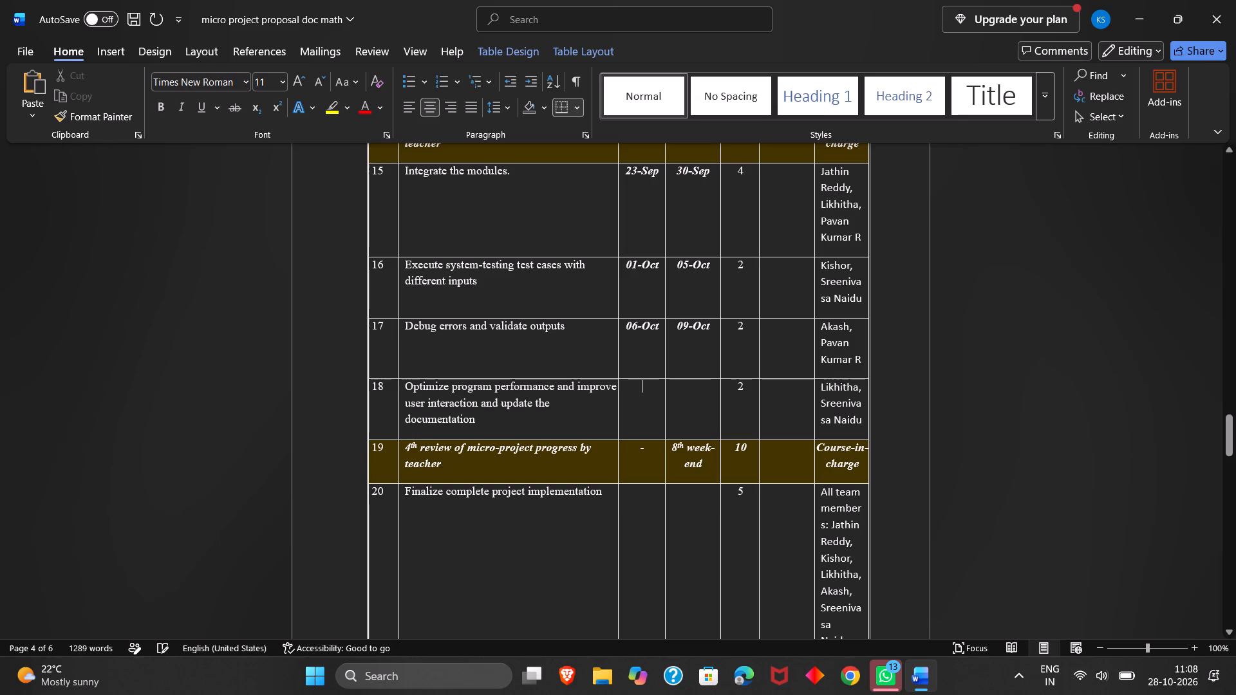
{"action": "key", "text": "ctrl+v"}
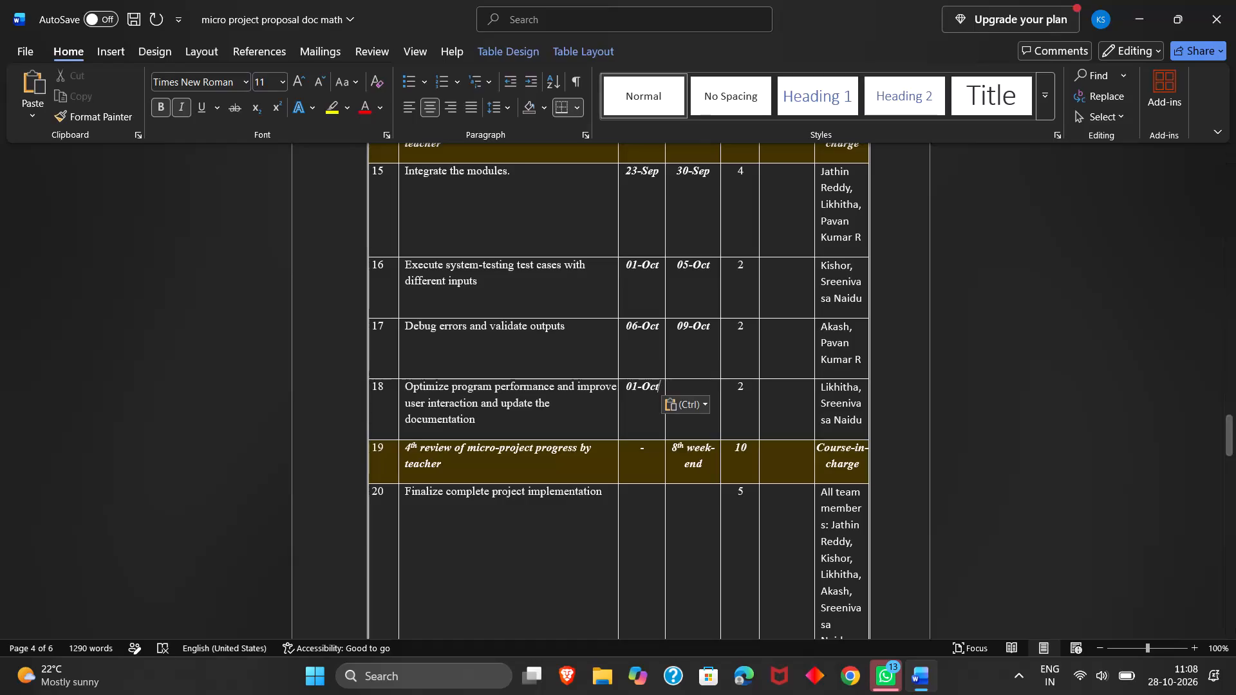
{"action": "key", "text": "Left"}
{"action": "key", "text": "Left"}
{"action": "key", "text": "Left"}
{"action": "key", "text": "Left"}
{"action": "key", "text": "BackSpace"}
{"action": "key", "text": "BackSpace"}
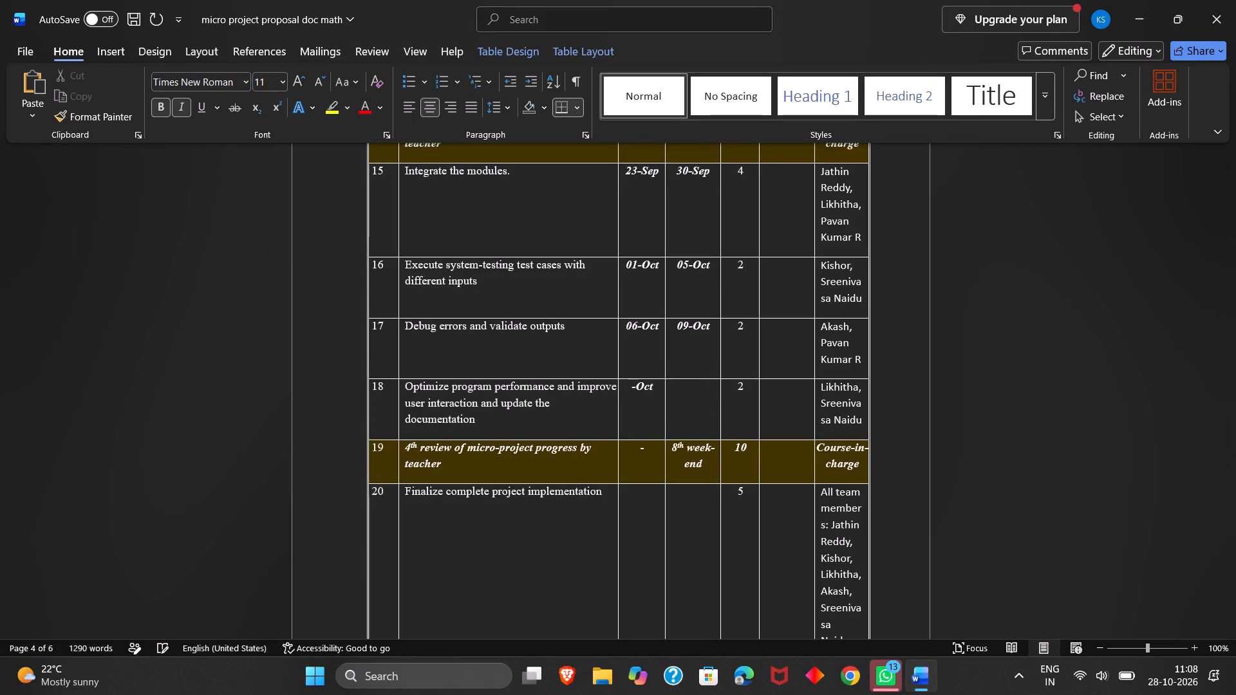
{"action": "type", "text": "10"}
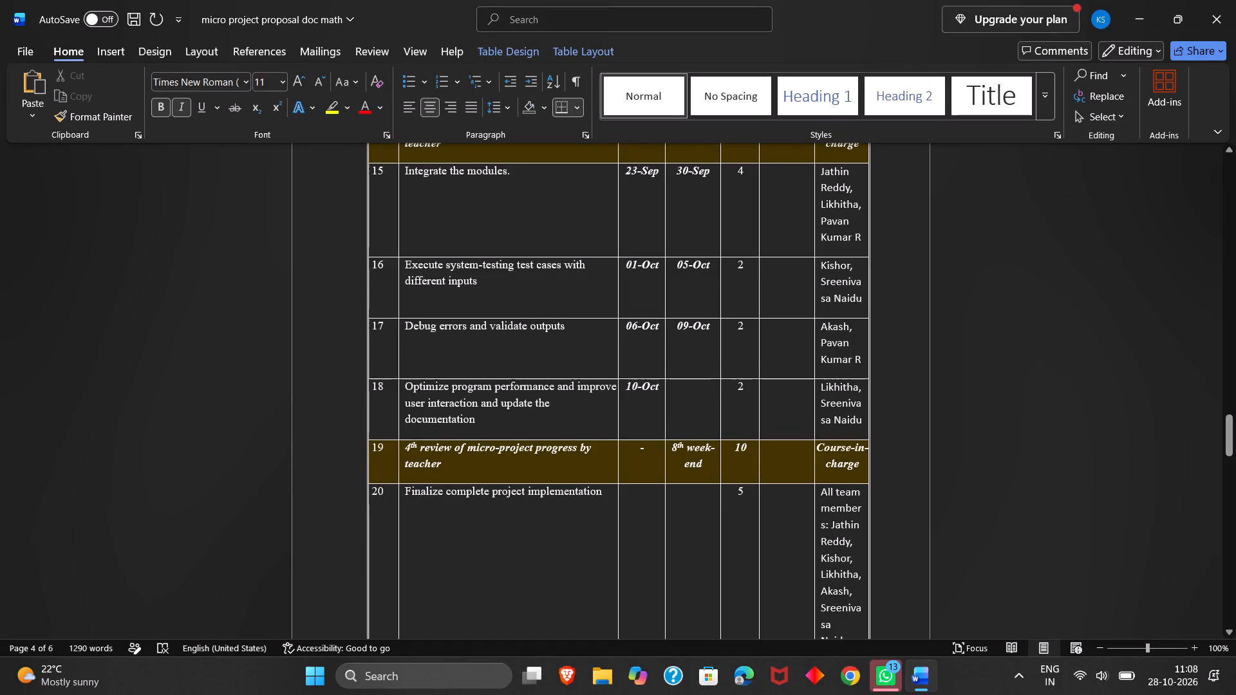
Fill the end date of activity 18, the performance optimization row, with 12-Oct.
{"action": "left_click", "coordinate": [684, 394]}
{"action": "type", "text": "12"}
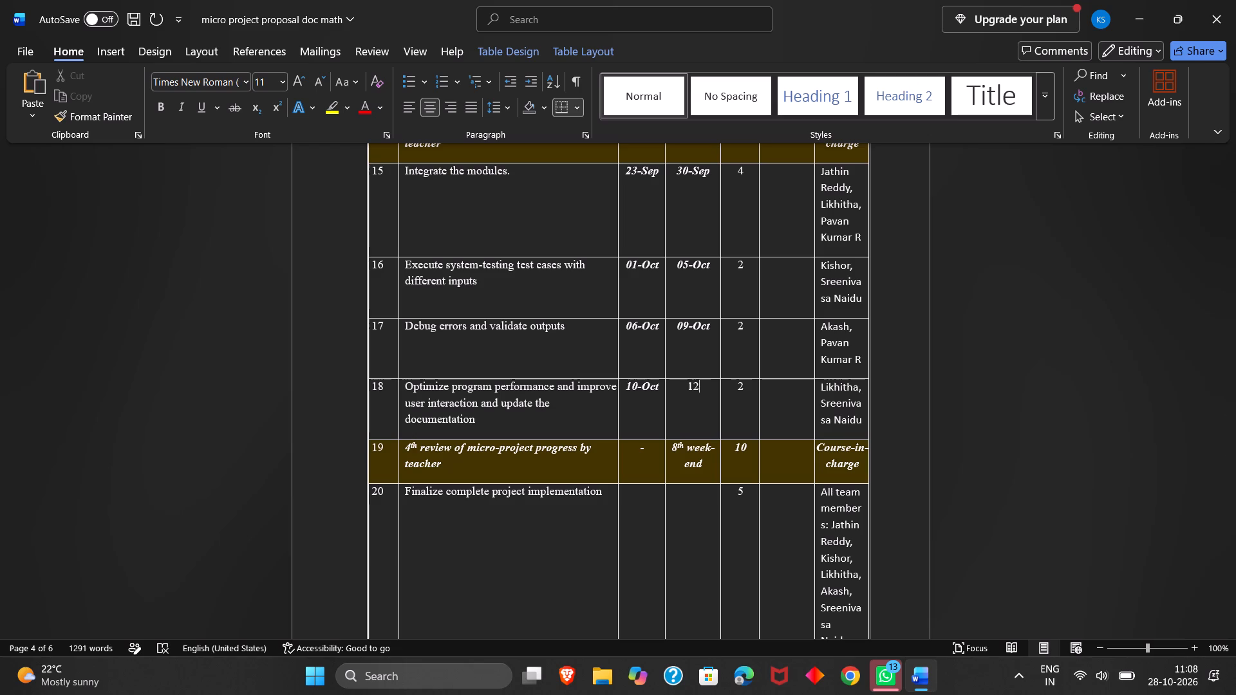
{"action": "key", "text": "equal"}
{"action": "key", "text": "BackSpace"}
{"action": "key", "text": "minus"}
{"action": "key", "text": "o"}
{"action": "type", "text": "ct"}
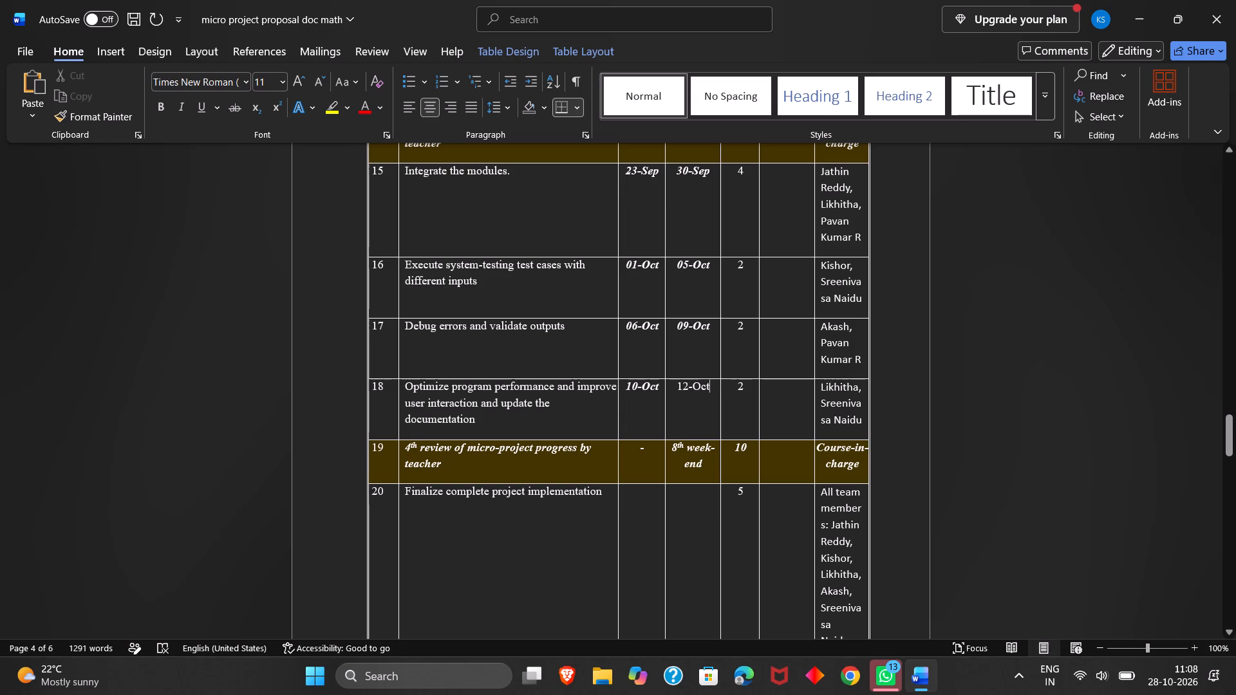
Replace the dash in the start date of activity 19, the 4th review row, with the copied date changed to 13-Oct.
{"action": "left_click_drag", "start_coordinate": [659, 454], "coordinate": [644, 450]}
{"action": "key", "text": "BackSpace"}
{"action": "key", "text": "ctrl+v"}
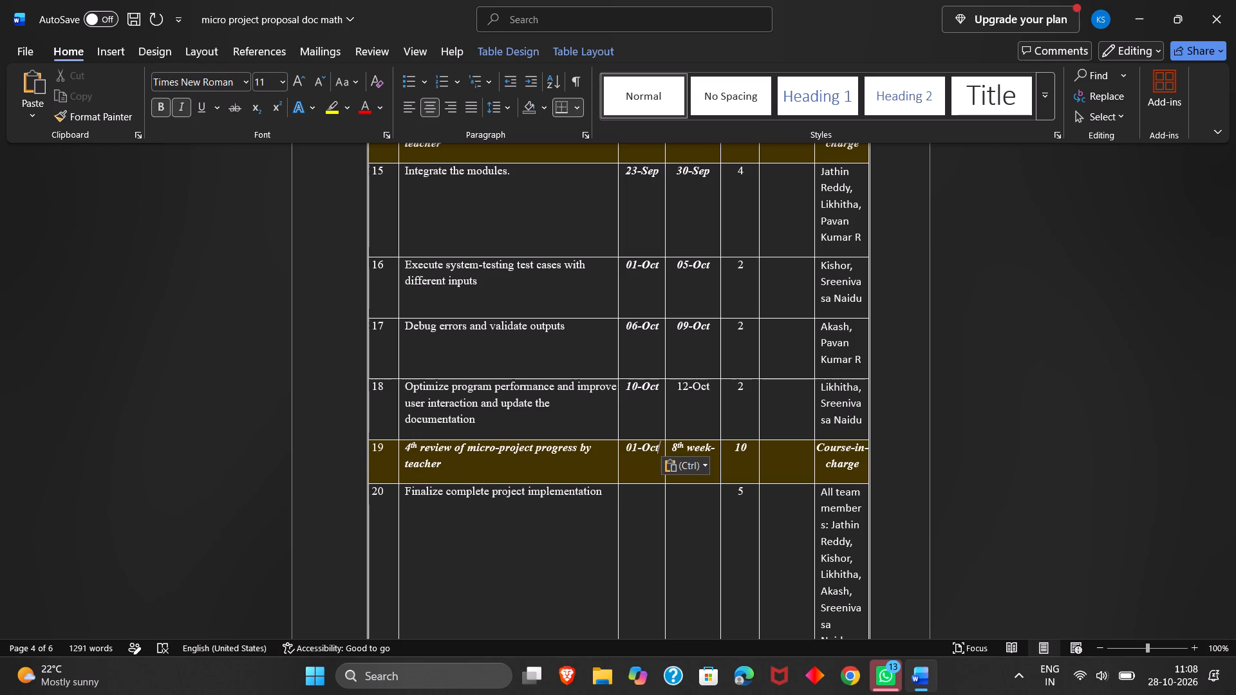
{"action": "key", "text": "Left"}
{"action": "key", "text": "Left"}
{"action": "key", "text": "Left"}
{"action": "key", "text": "Left"}
{"action": "key", "text": "BackSpace"}
{"action": "key", "text": "BackSpace"}
{"action": "type", "text": "13"}
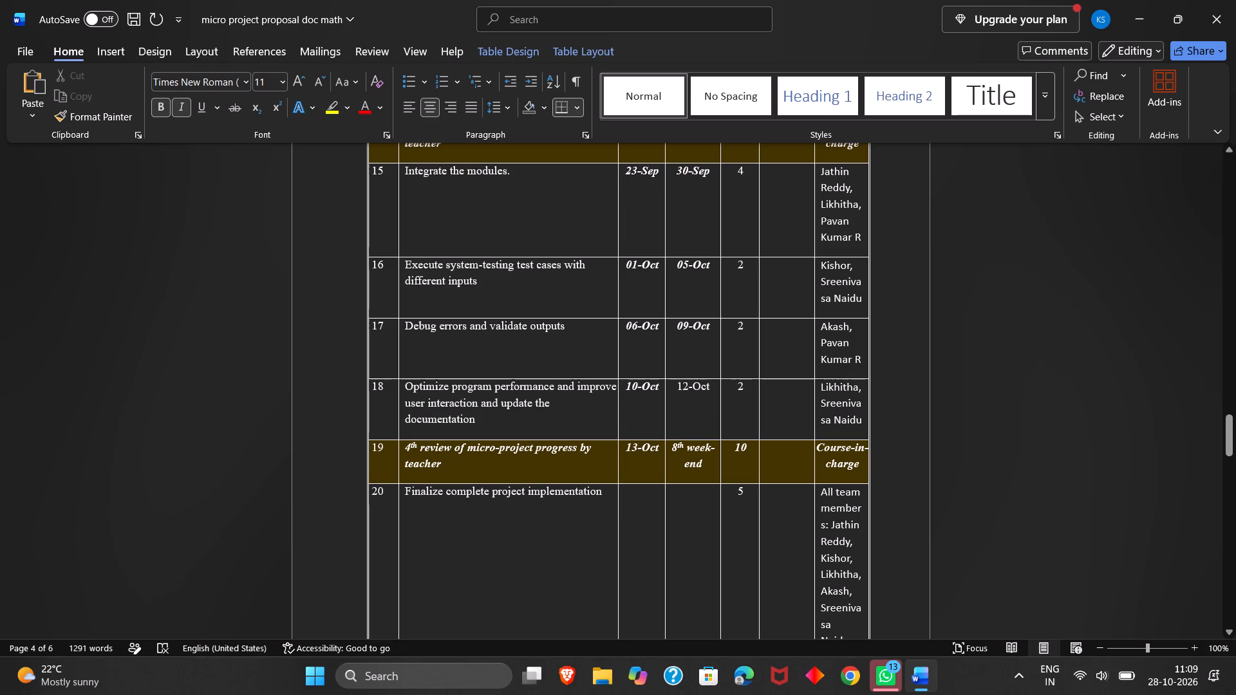
Replace the week-end text in the end date of activity 19, the 4th review row, with the copied date changed to 15-Oct.
{"action": "left_click", "coordinate": [676, 448]}
{"action": "left_click_drag", "start_coordinate": [676, 448], "coordinate": [709, 467]}
{"action": "key", "text": "BackSpace"}
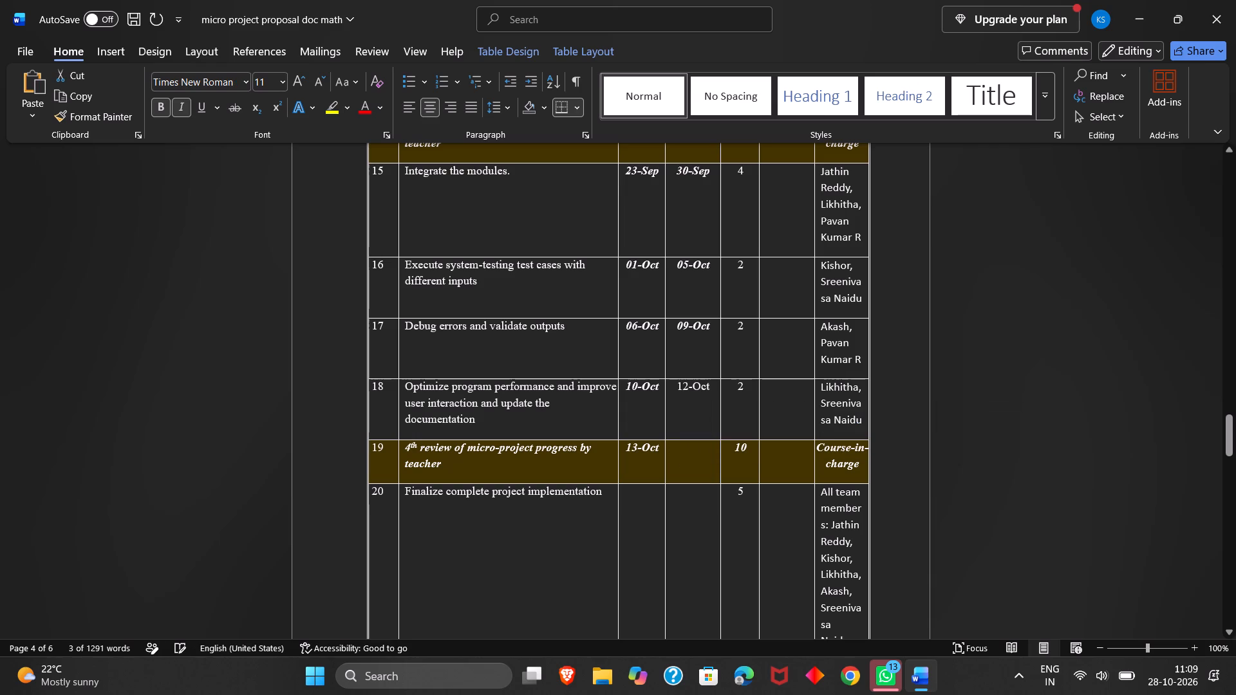
{"action": "key", "text": "ctrl+v"}
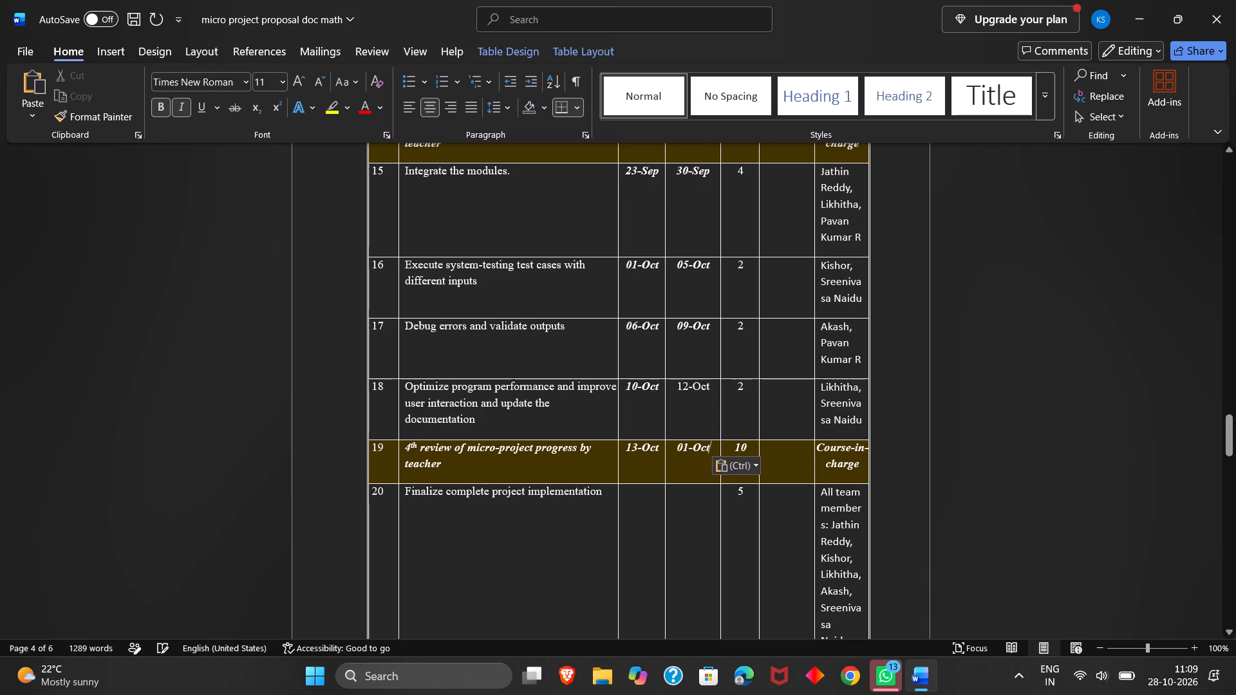
{"action": "key", "text": "Left"}
{"action": "key", "text": "Left"}
{"action": "key", "text": "Left"}
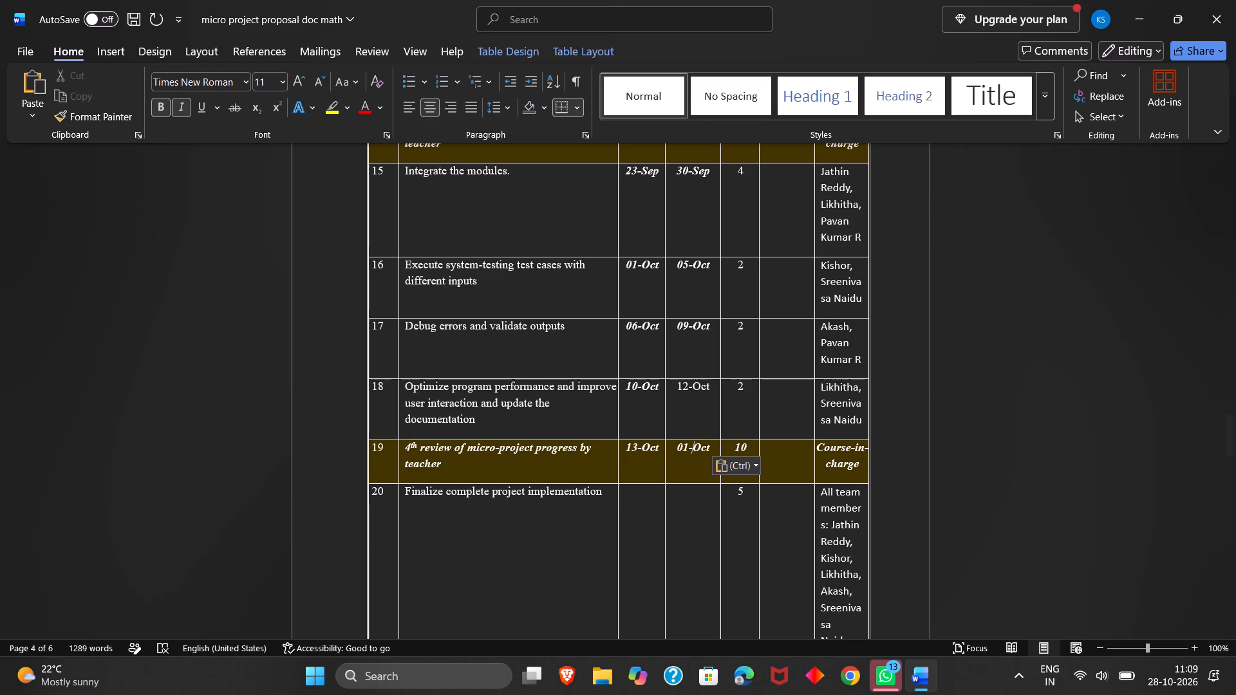
{"action": "key", "text": "Left"}
{"action": "key", "text": "BackSpace"}
{"action": "key", "text": "BackSpace"}
{"action": "type", "text": "15"}
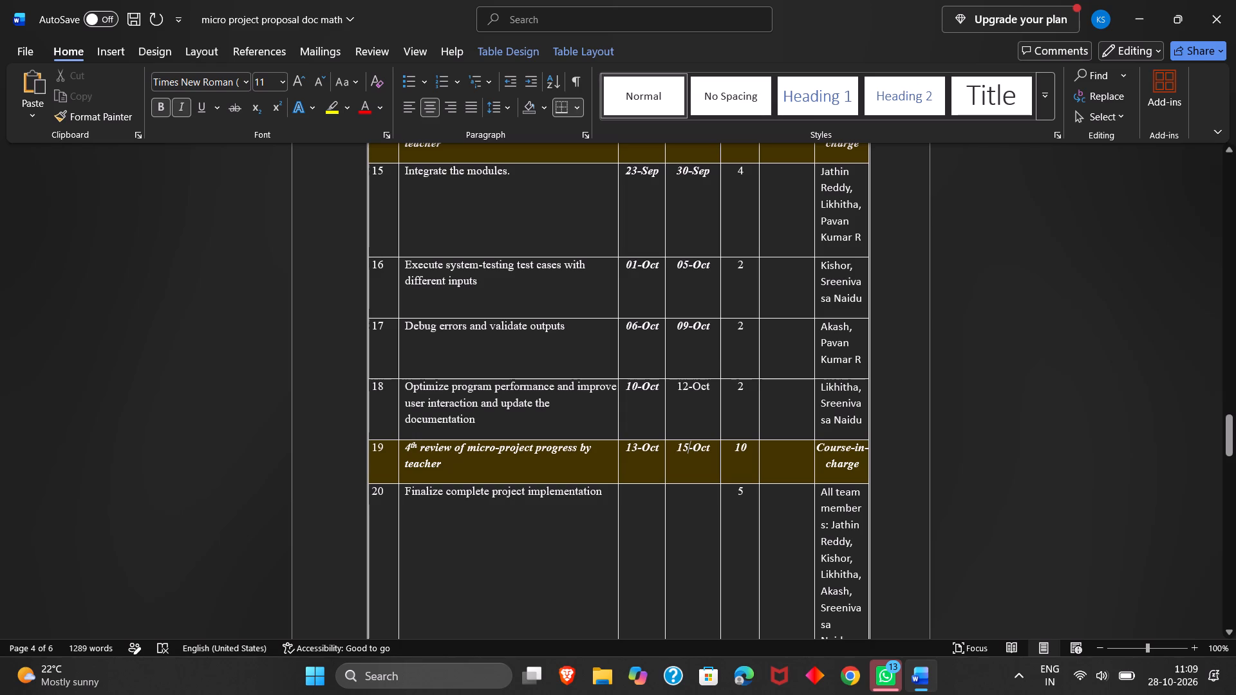
Fill the start date of activity 20, the complete project implementation row, with the copied date changed to 16-Oct.
{"action": "left_click", "coordinate": [626, 503]}
{"action": "key", "text": "ctrl+v"}
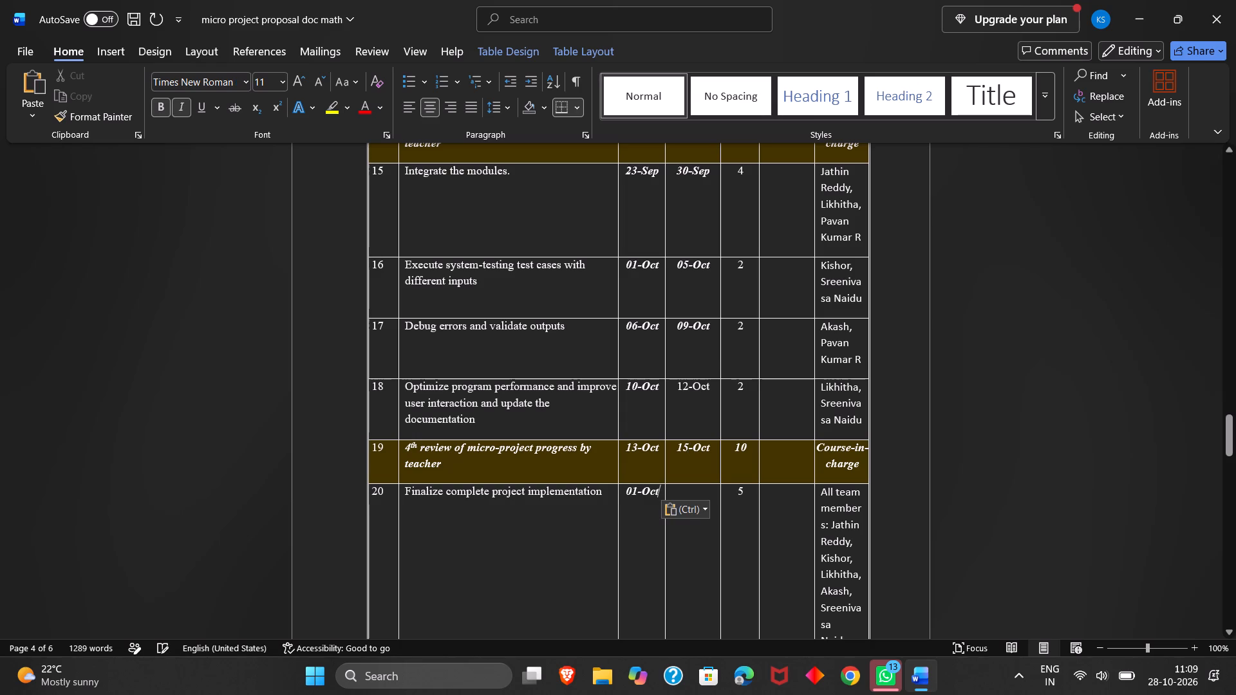
{"action": "left_click", "coordinate": [639, 489]}
{"action": "key", "text": "BackSpace"}
{"action": "key", "text": "BackSpace"}
{"action": "type", "text": "16"}
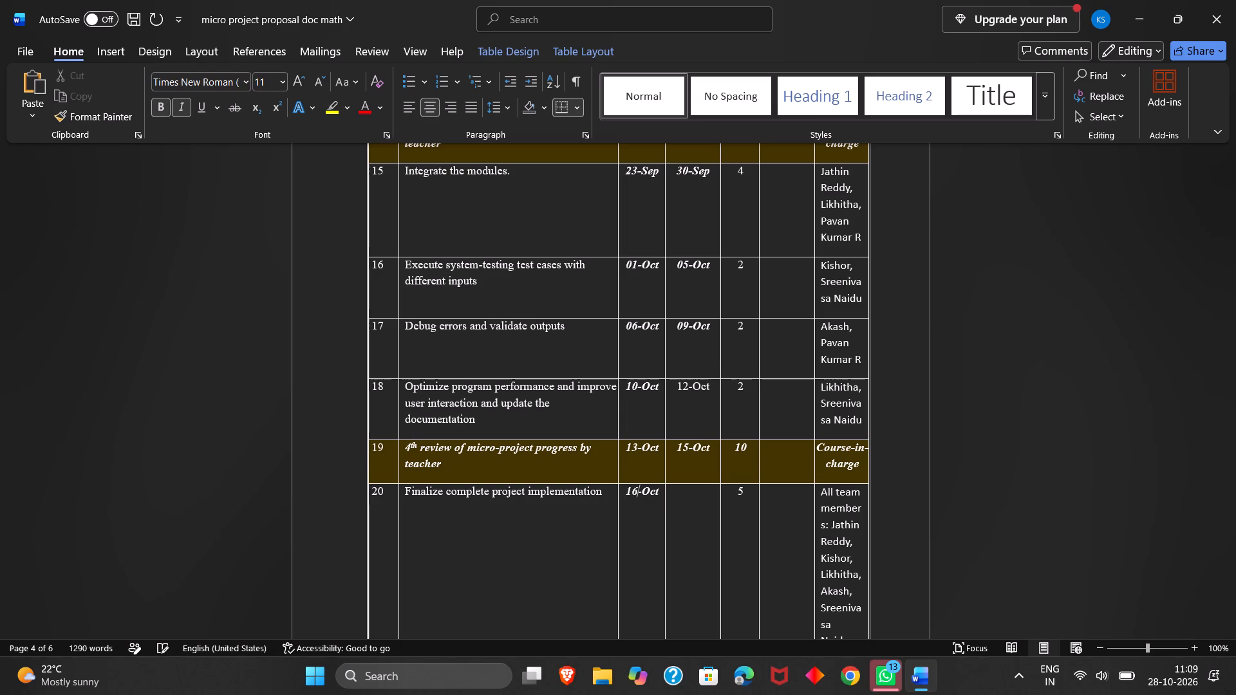
Fill the end date of activity 20, the complete project implementation row, with the copied date changed to 18-Oct.
{"action": "left_click", "coordinate": [682, 497]}
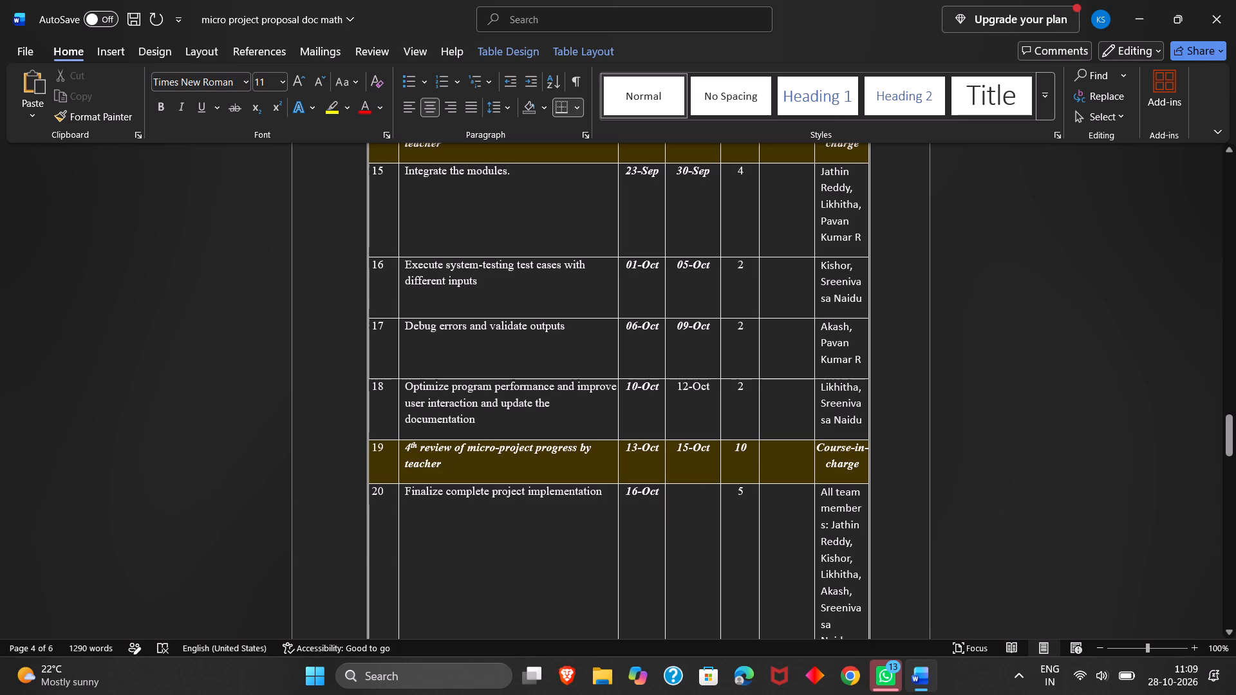
{"action": "key", "text": "ctrl+v"}
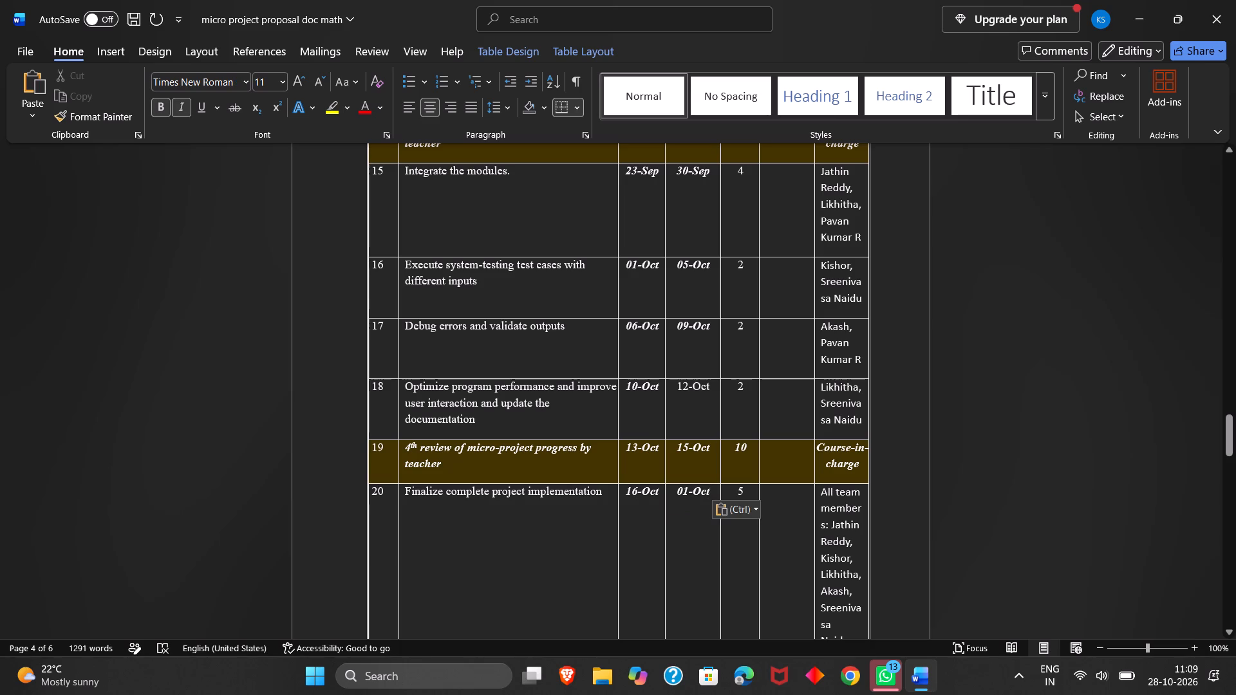
{"action": "left_click", "coordinate": [689, 496]}
{"action": "key", "text": "BackSpace"}
{"action": "key", "text": "BackSpace"}
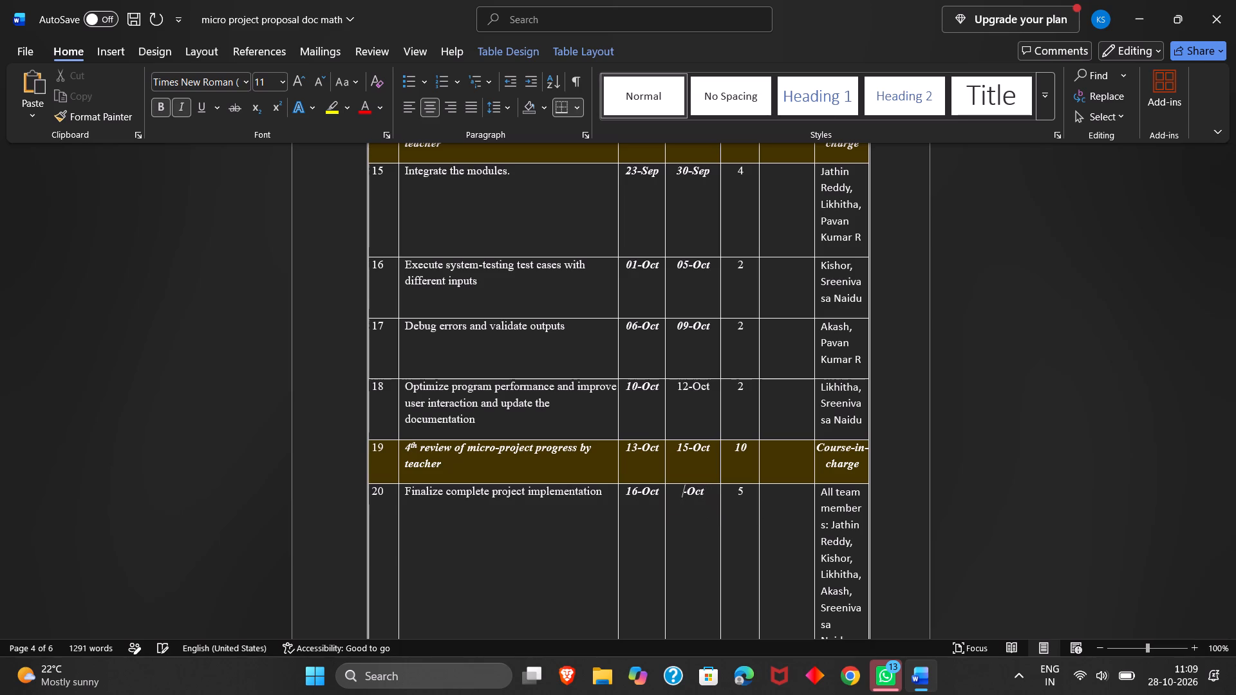
{"action": "type", "text": "18"}
Fill the start date of activity 21, the final report and slides row, with the copied date changed to 19-Oct.
{"action": "scroll", "coordinate": [690, 536], "scroll_direction": "down", "scroll_amount": 1}
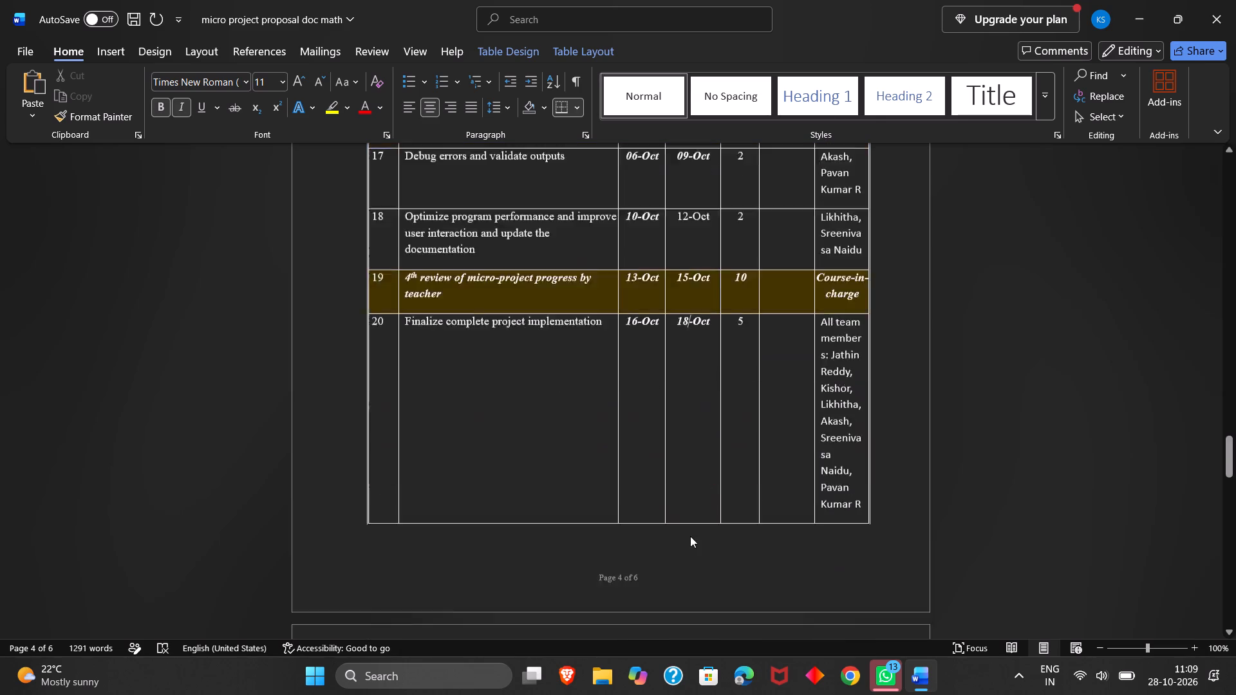
{"action": "scroll", "coordinate": [690, 536], "scroll_direction": "down", "scroll_amount": 1}
{"action": "scroll", "coordinate": [686, 445], "scroll_direction": "down", "scroll_amount": 2}
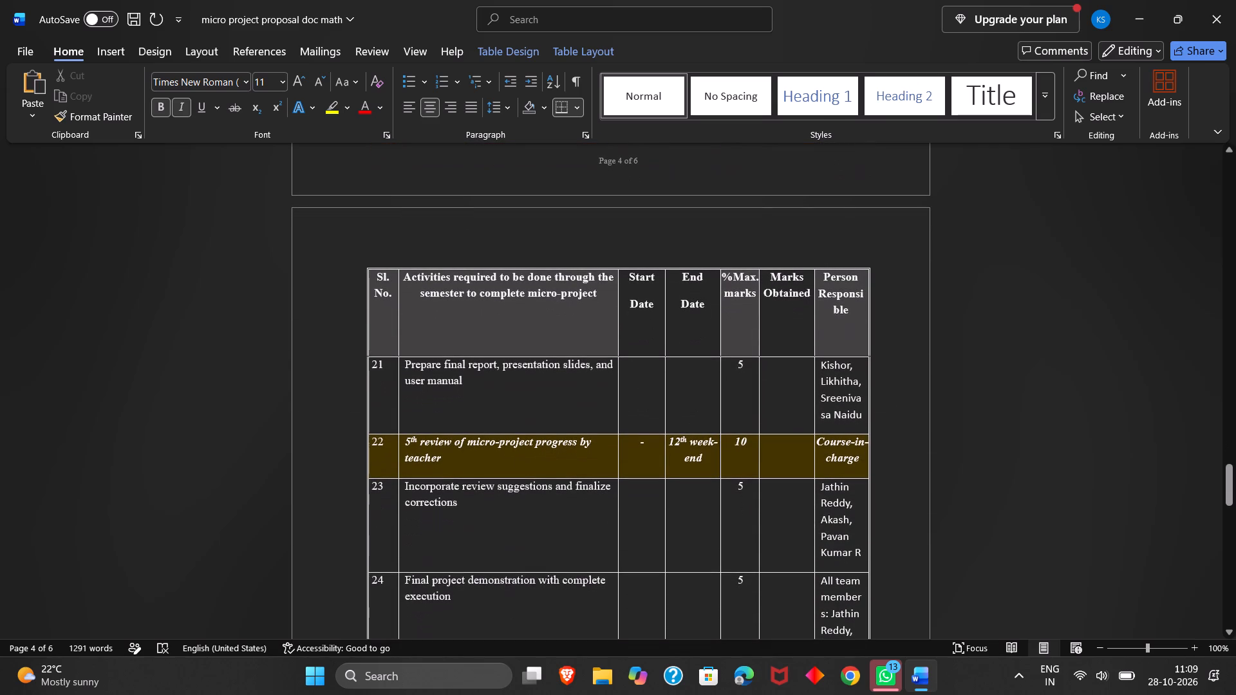
{"action": "left_click", "coordinate": [650, 396]}
{"action": "key", "text": "ctrl+v"}
{"action": "left_click", "coordinate": [639, 362]}
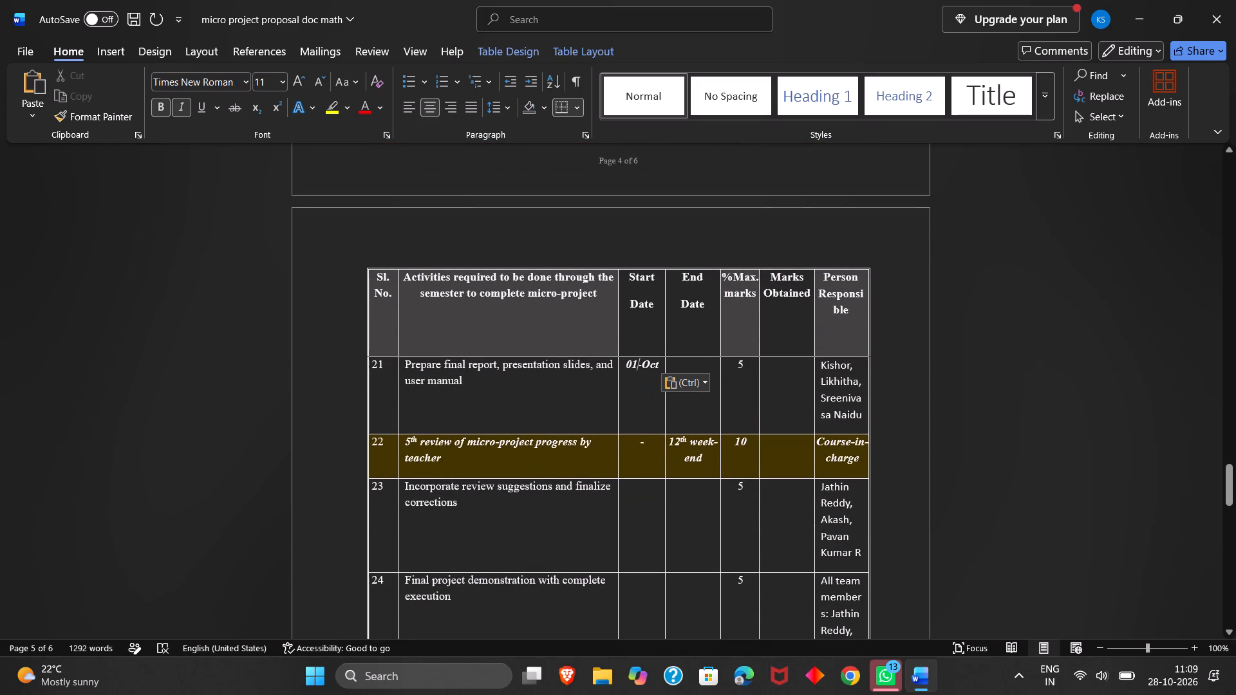
{"action": "key", "text": "BackSpace"}
{"action": "key", "text": "BackSpace"}
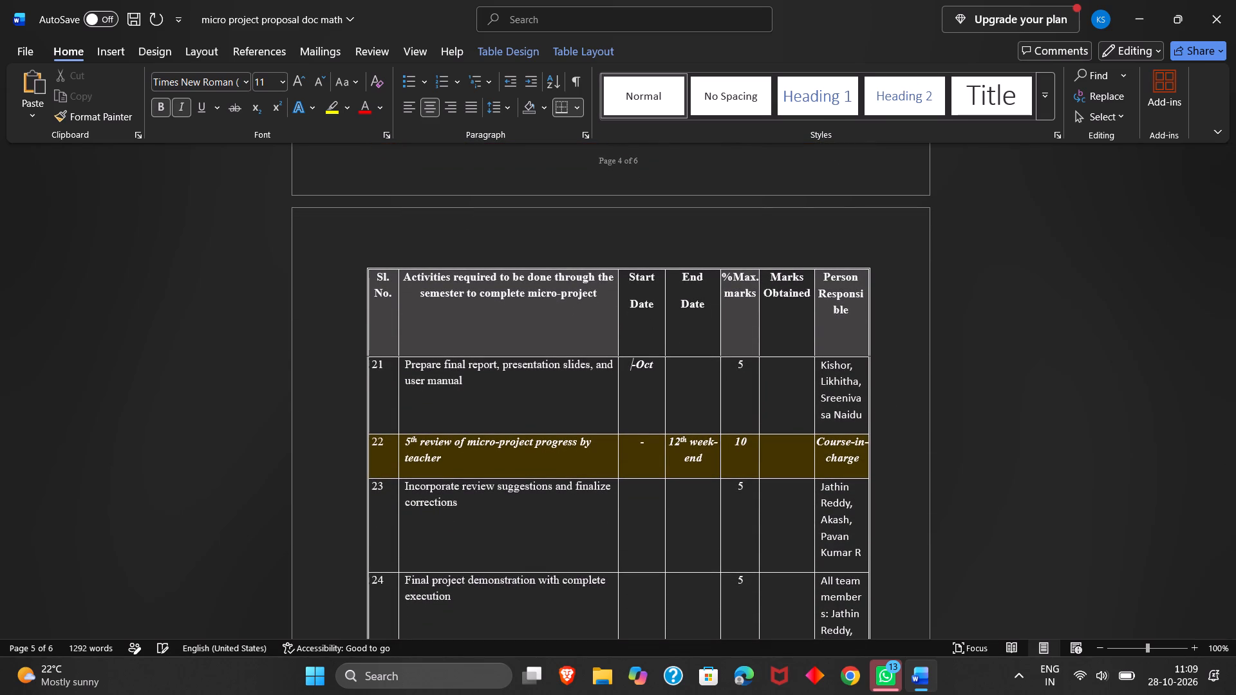
{"action": "type", "text": "19"}
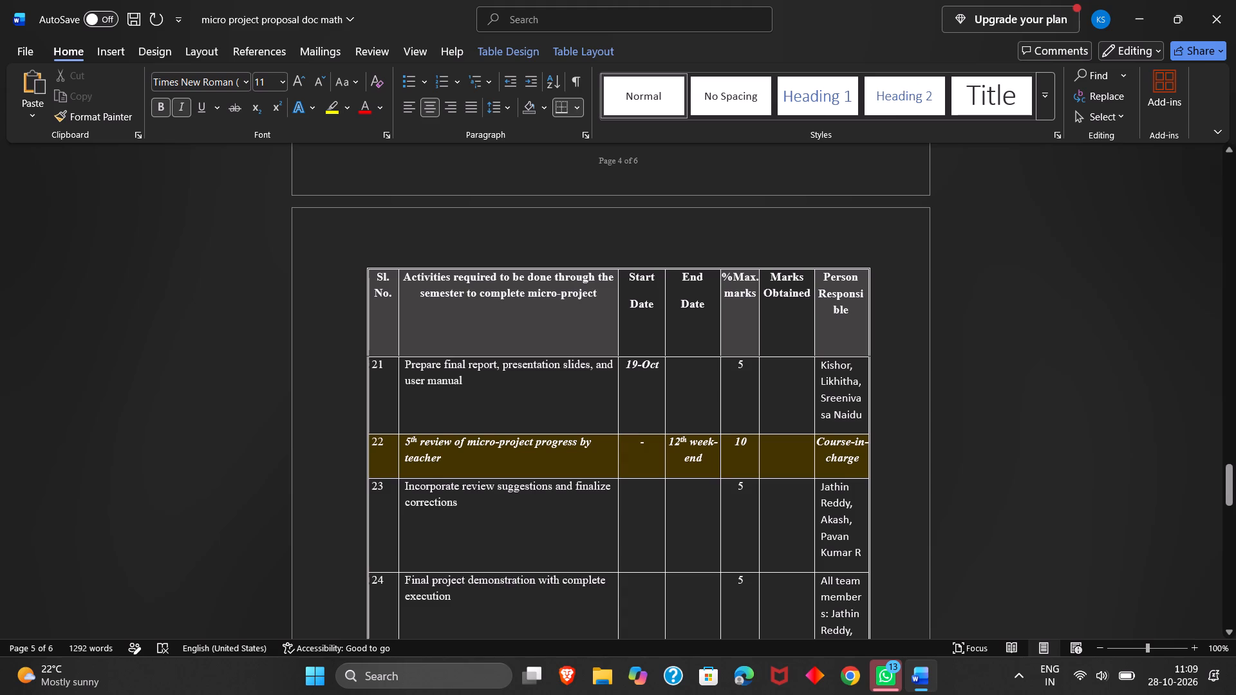
Fill the end date of activity 21, the final report and slides row, with the copied date changed to 21-Oct.
{"action": "left_click", "coordinate": [697, 374]}
{"action": "key", "text": "ctrl+v"}
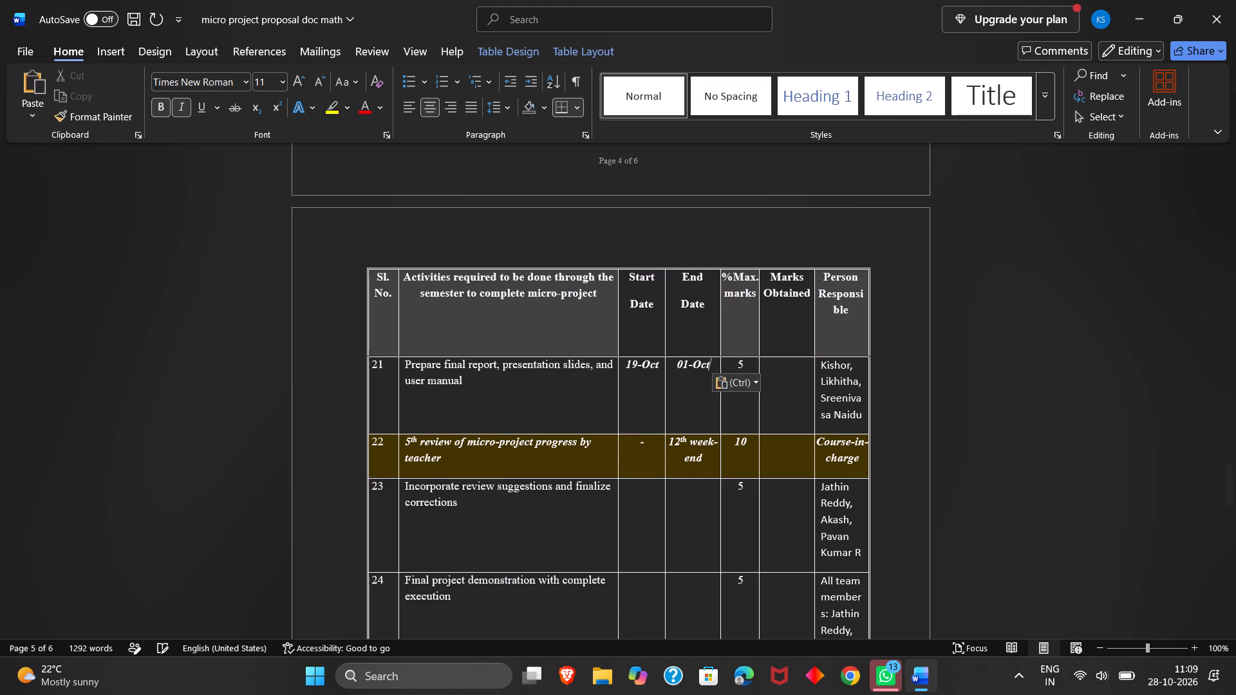
{"action": "left_click", "coordinate": [686, 362]}
{"action": "key", "text": "BackSpace"}
{"action": "key", "text": "2"}
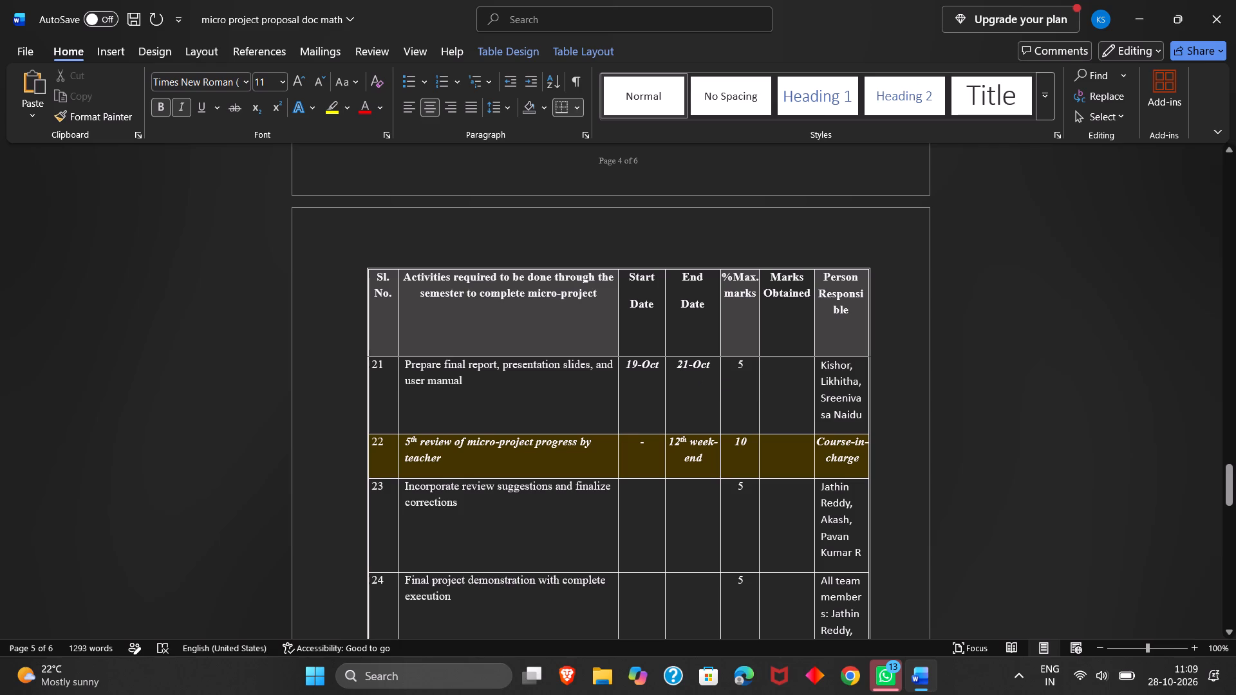
Replace the dash in the start date of activity 22, the 5th review row, with the copied date changed to 22-Oct.
{"action": "left_click", "coordinate": [652, 455]}
{"action": "key", "text": "BackSpace"}
{"action": "key", "text": "ctrl+v"}
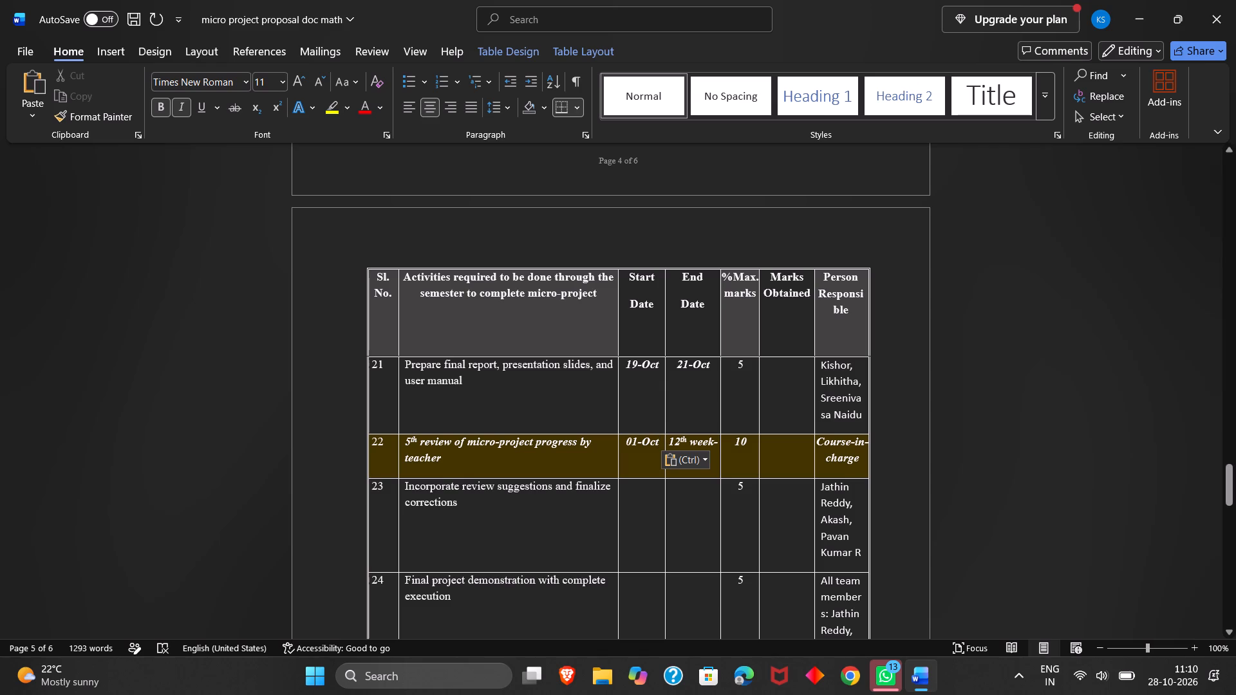
{"action": "left_click", "coordinate": [635, 443]}
{"action": "key", "text": "BackSpace"}
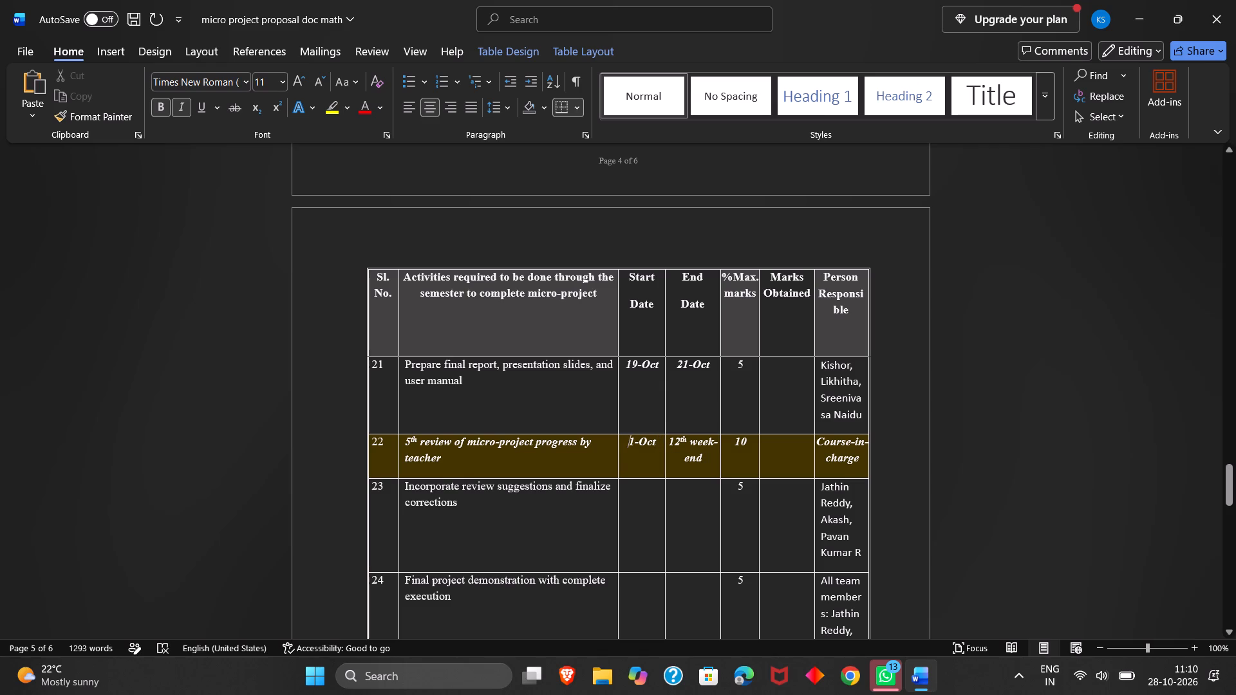
{"action": "left_click", "coordinate": [637, 443]}
{"action": "key", "text": "BackSpace"}
{"action": "type", "text": "22"}
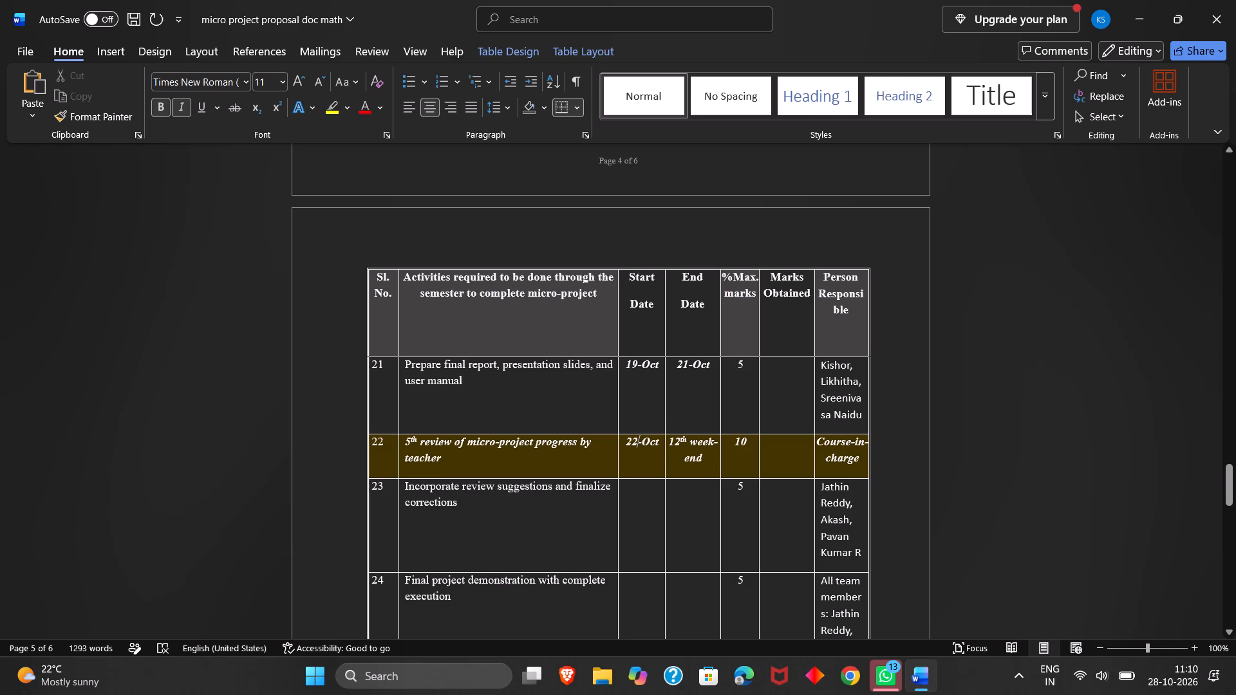
Replace the week-end text in the end date of activity 22, the 5th review row, with the copied date changed to 23-Oct.
{"action": "left_click_drag", "start_coordinate": [669, 439], "coordinate": [703, 463]}
{"action": "key", "text": "BackSpace"}
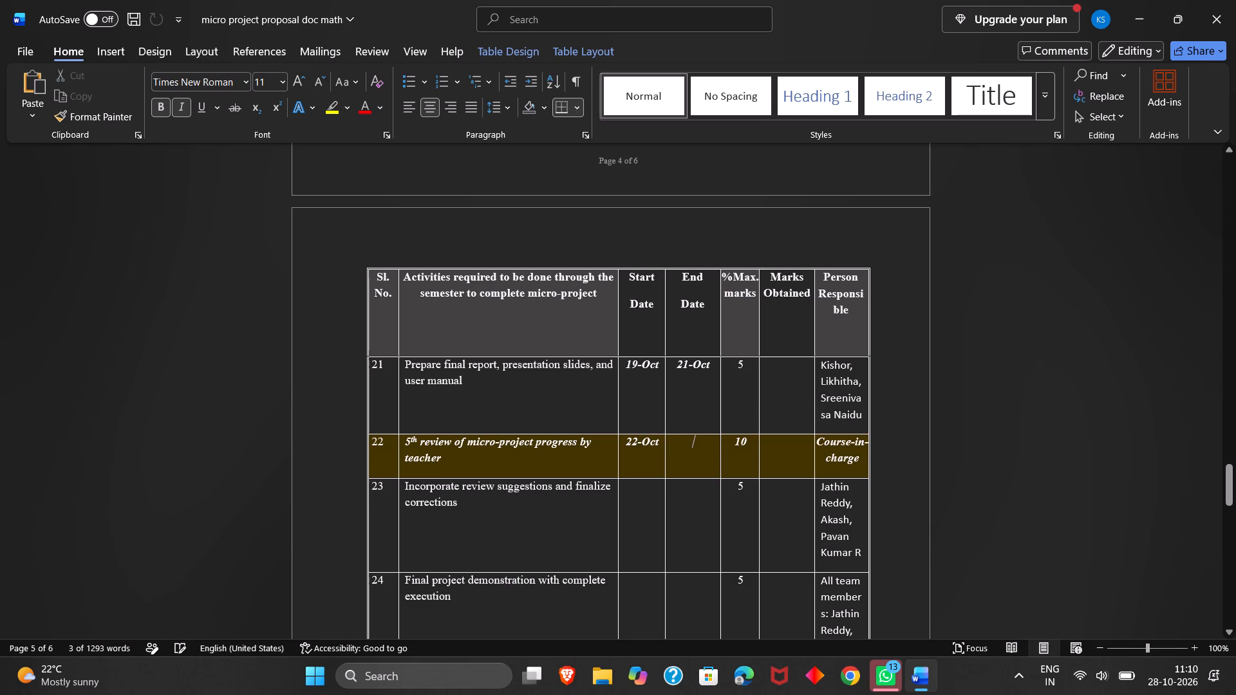
{"action": "key", "text": "ctrl+v"}
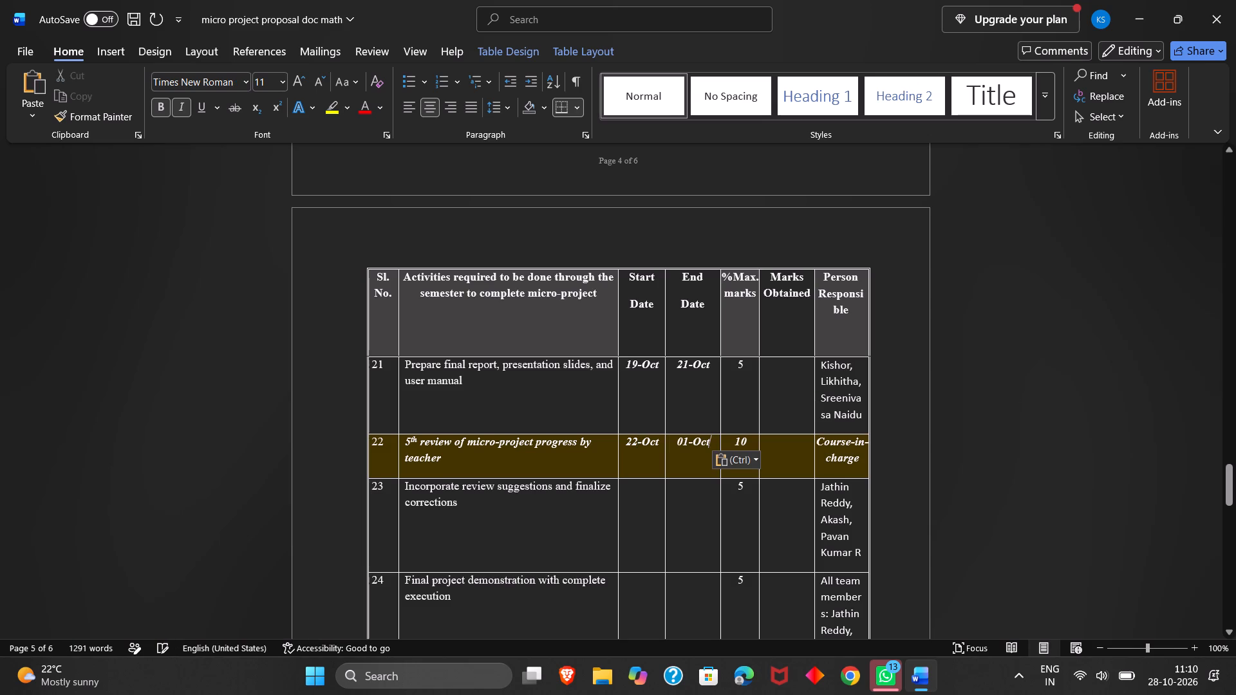
{"action": "left_click", "coordinate": [691, 438]}
{"action": "key", "text": "BackSpace"}
{"action": "key", "text": "BackSpace"}
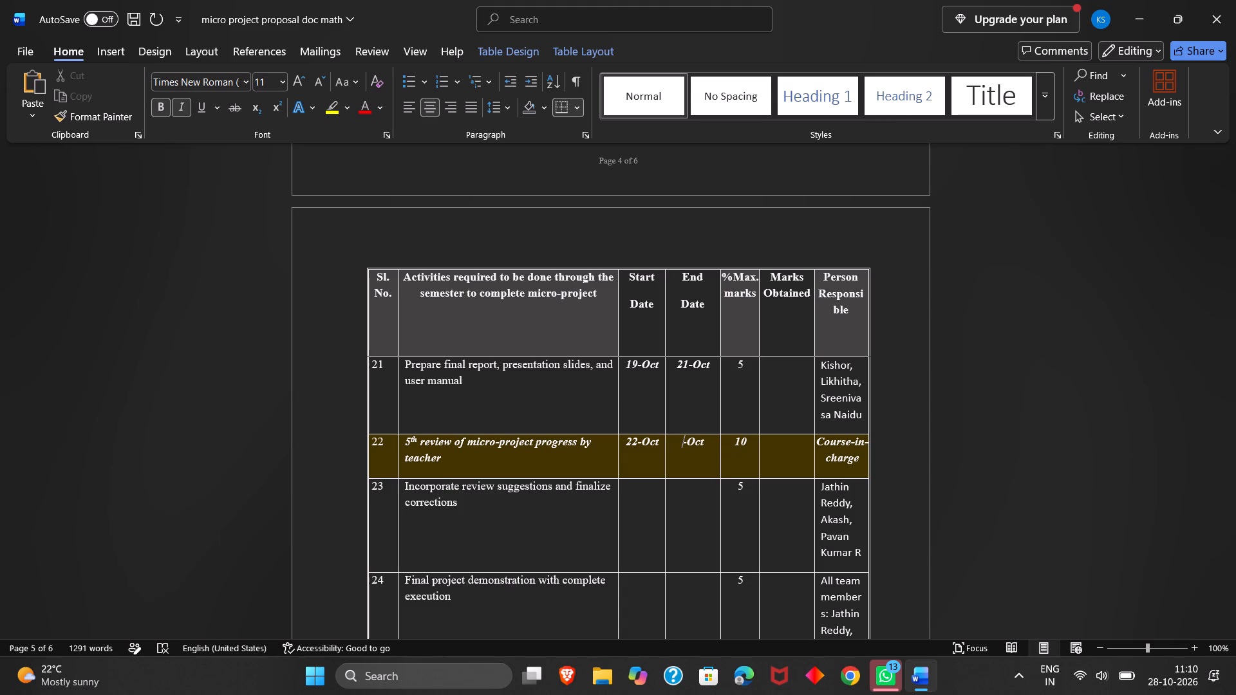
{"action": "type", "text": "23"}
Fill the start date of activity 23, the review suggestions and corrections row, with the copied date changed to 24-Oct.
{"action": "left_click", "coordinate": [659, 510]}
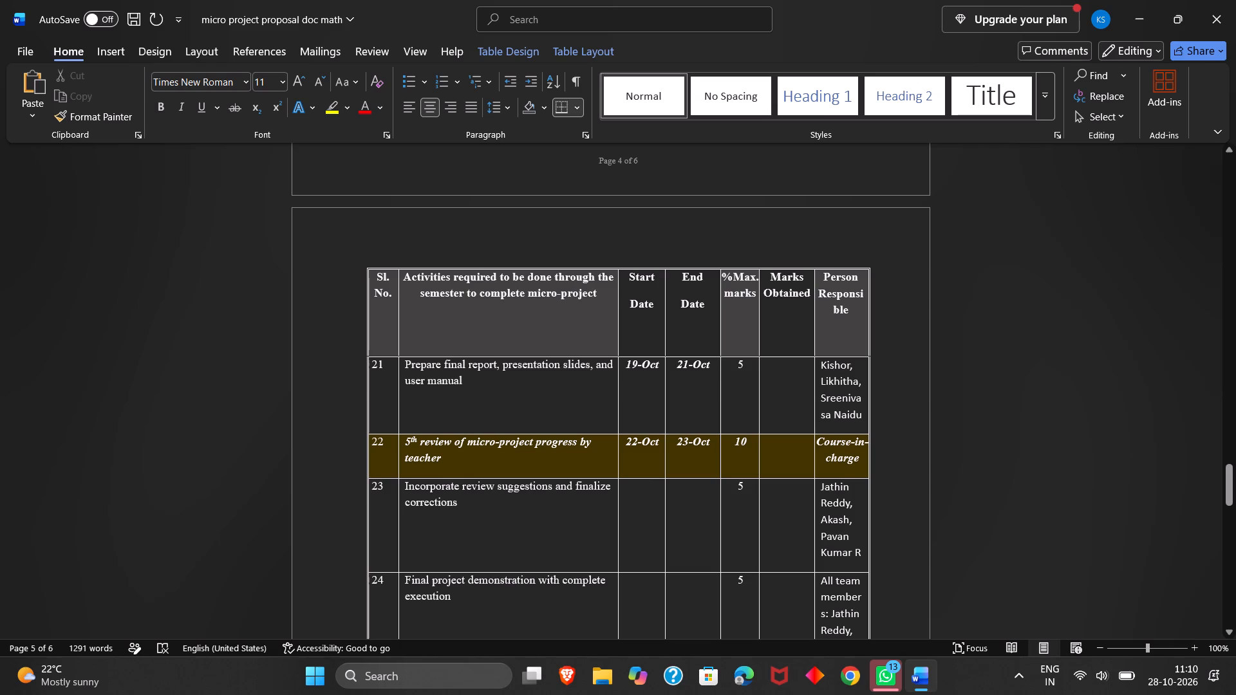
{"action": "key", "text": "ctrl+v"}
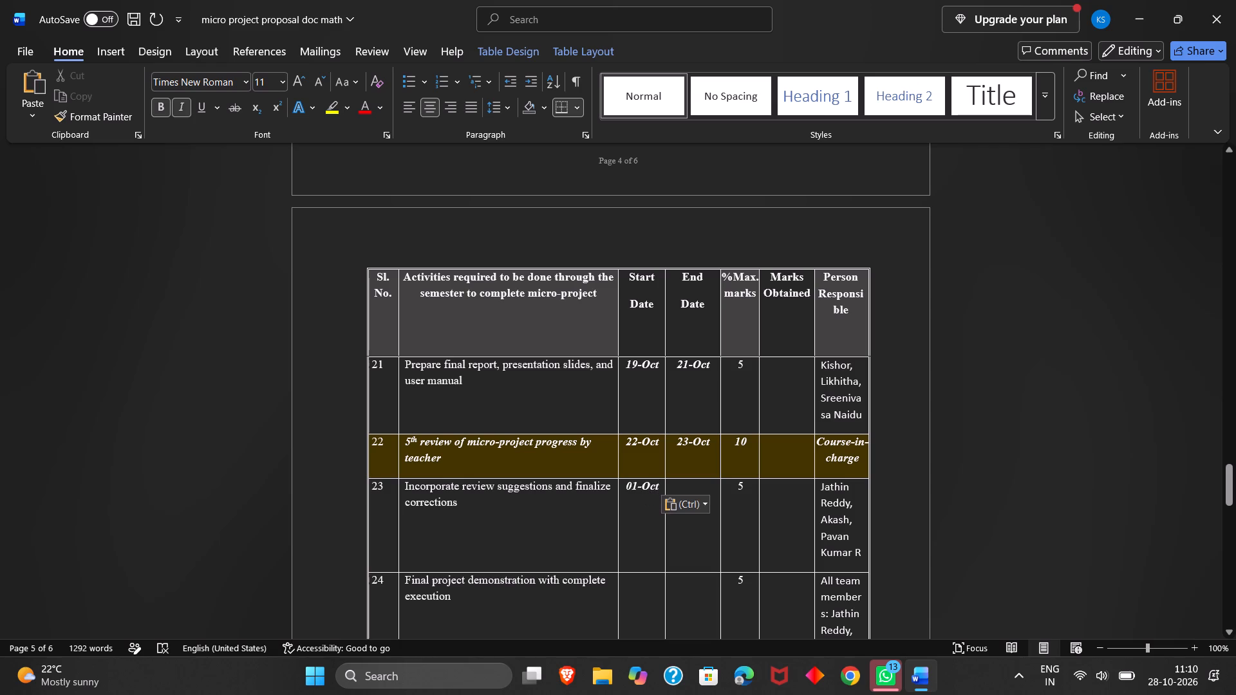
{"action": "left_click", "coordinate": [640, 488]}
{"action": "key", "text": "BackSpace"}
{"action": "key", "text": "BackSpace"}
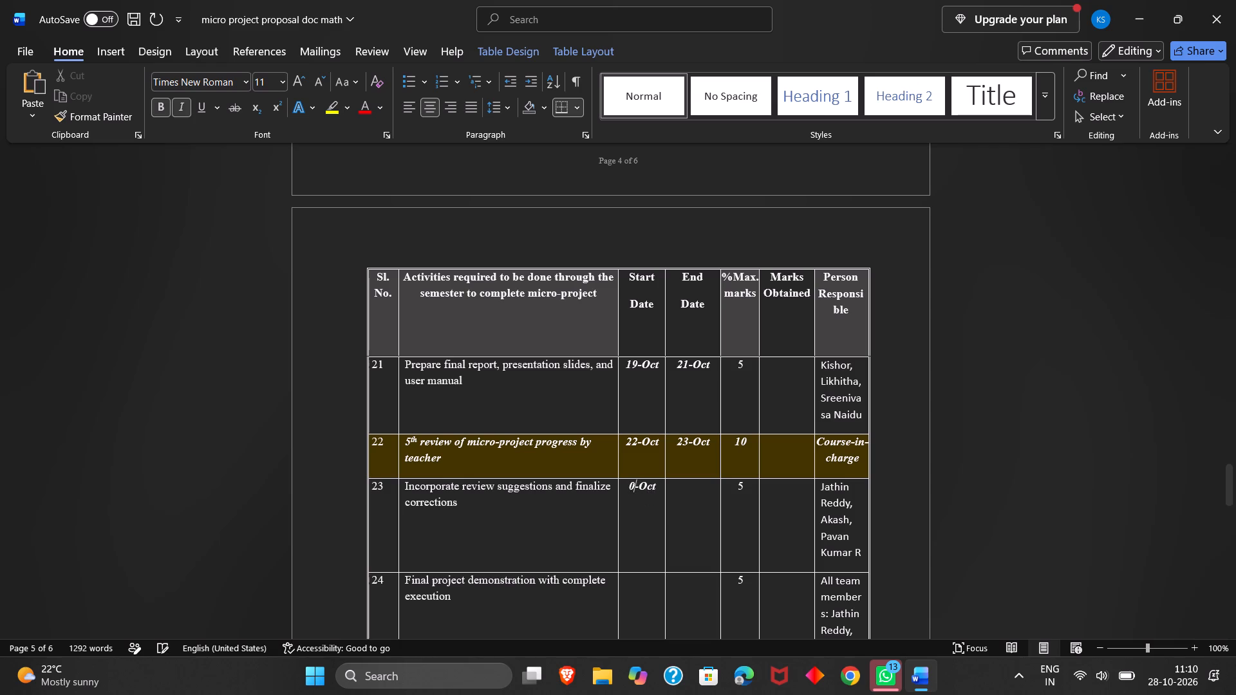
{"action": "type", "text": "24"}
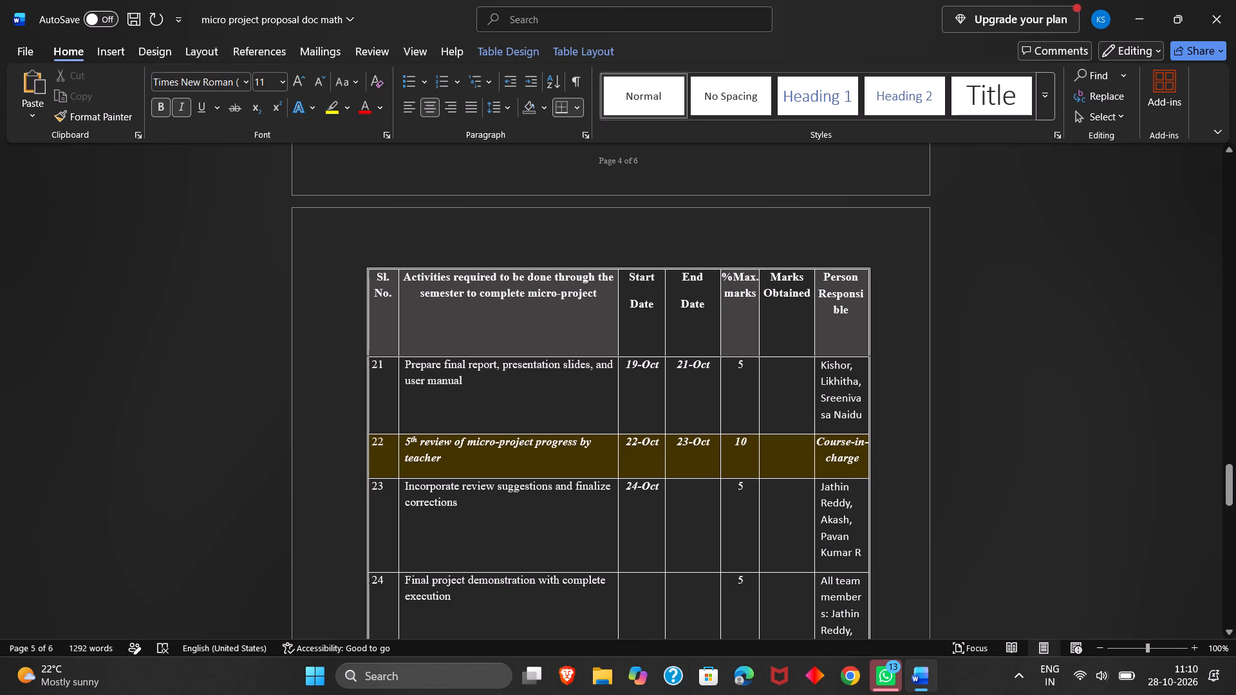
Fill the end date of activity 23, the review suggestions and corrections row, with the copied date changed to 24-Oct.
{"action": "left_click", "coordinate": [693, 500]}
{"action": "key", "text": "ctrl+v"}
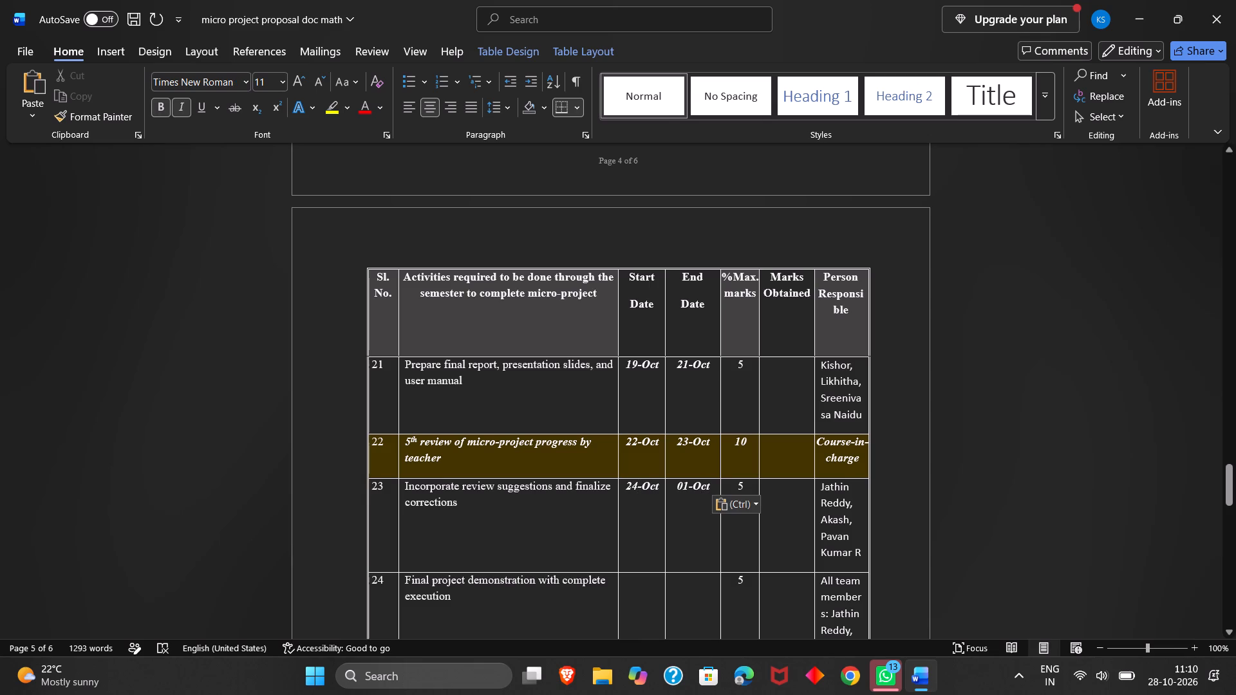
{"action": "left_click", "coordinate": [691, 487]}
{"action": "key", "text": "BackSpace"}
{"action": "key", "text": "BackSpace"}
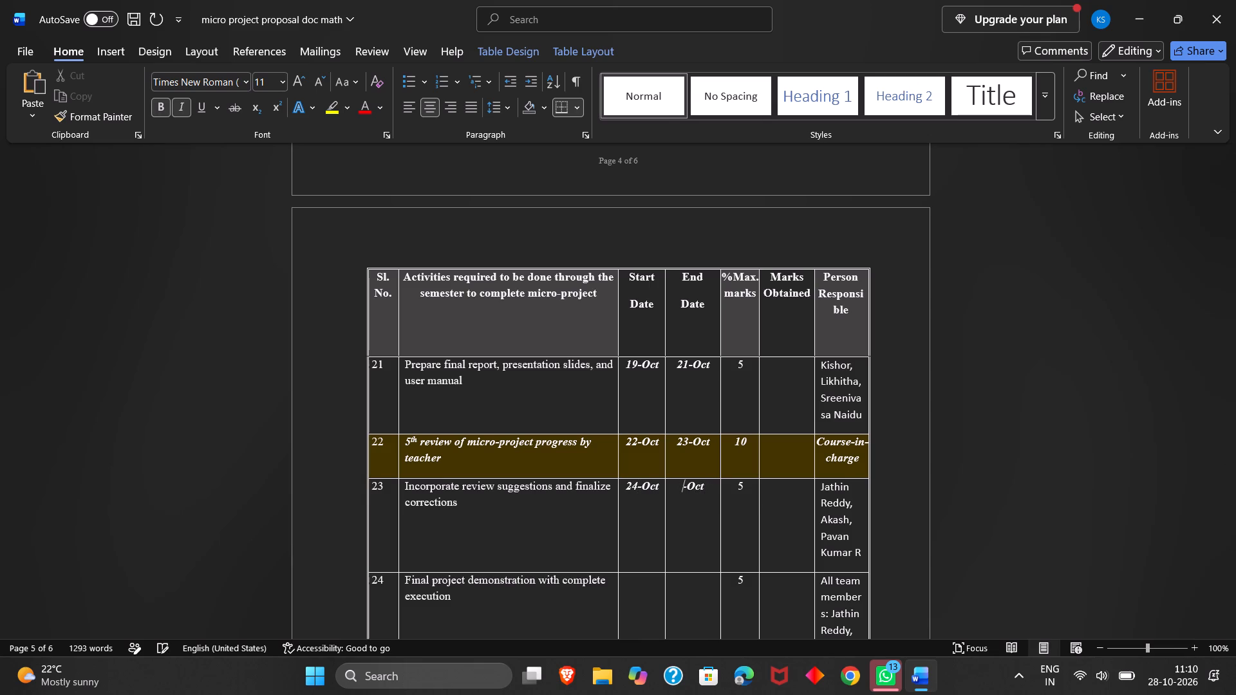
{"action": "type", "text": "24"}
Fill the start date of activity 24, the final project demonstration row, with 25-Oct, reusing the copied date's month text.
{"action": "scroll", "coordinate": [680, 541], "scroll_direction": "down", "scroll_amount": 1}
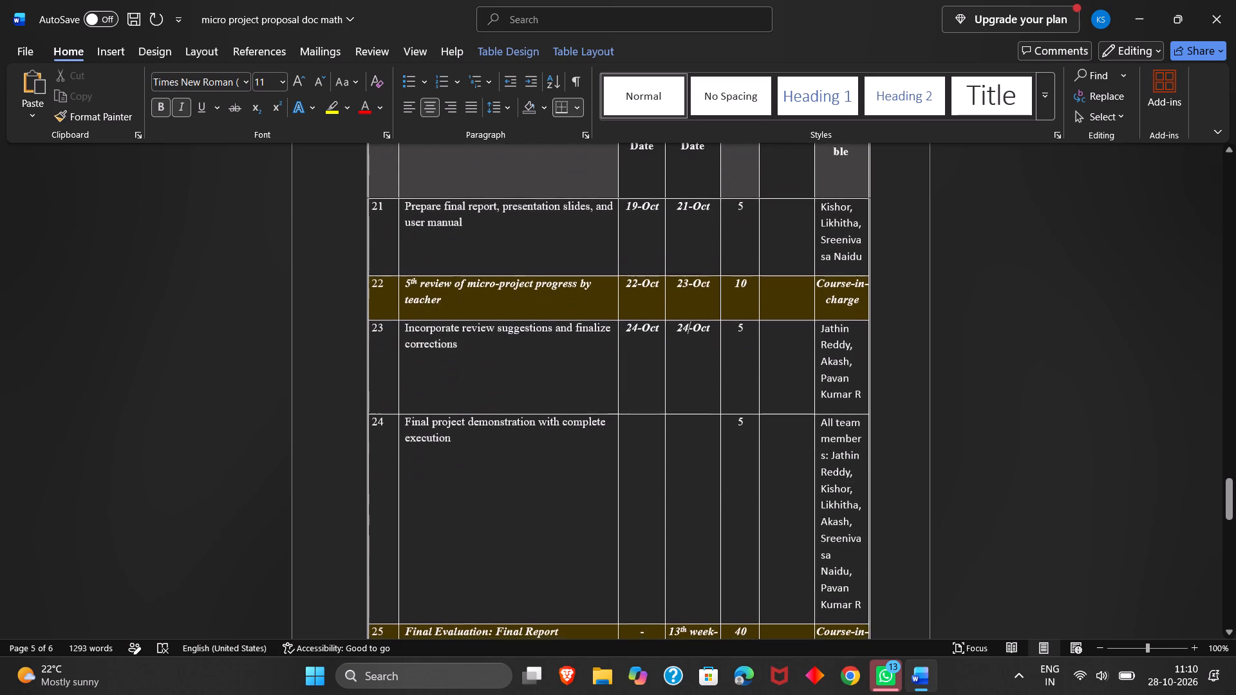
{"action": "left_click", "coordinate": [645, 442]}
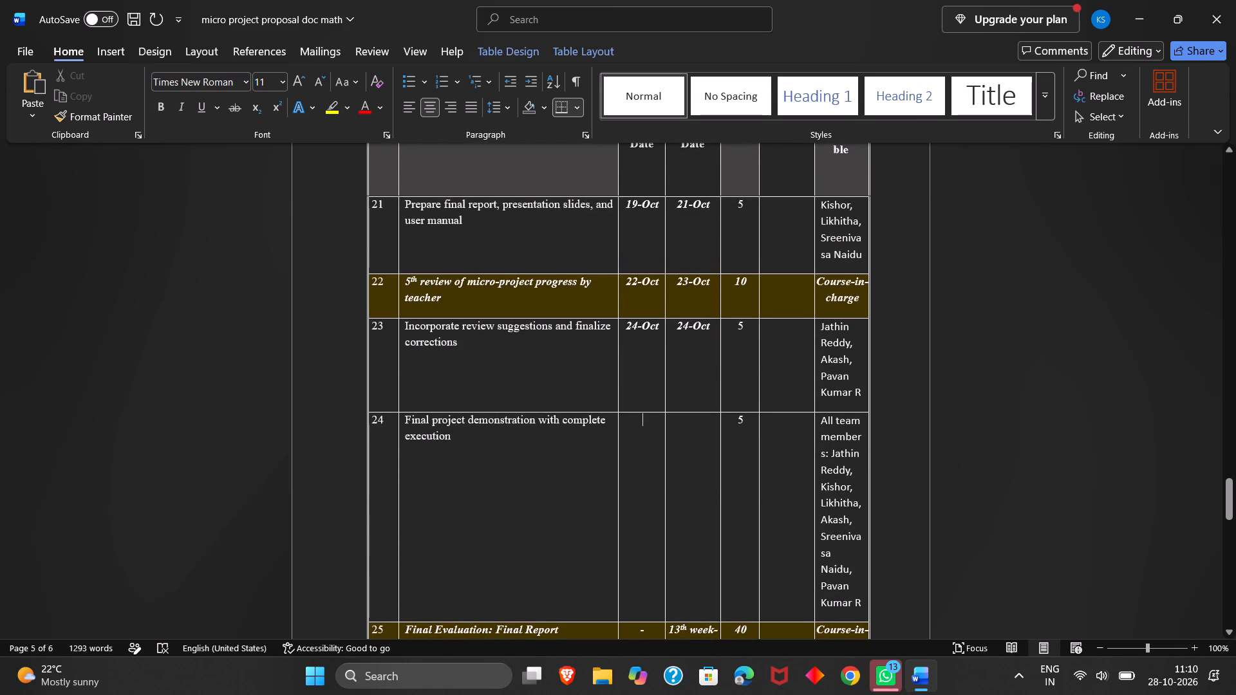
{"action": "scroll", "coordinate": [645, 442], "scroll_direction": "down", "scroll_amount": 1}
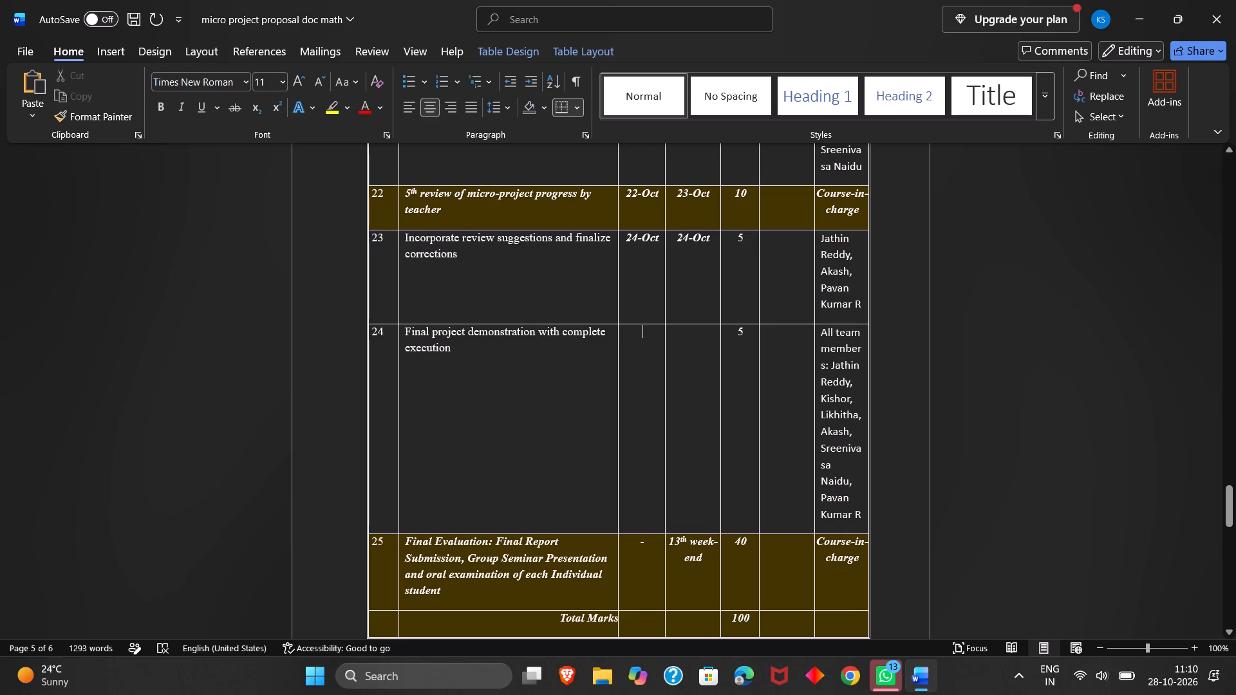
{"action": "type", "text": "24"}
{"action": "key", "text": "BackSpace"}
{"action": "key", "text": "5"}
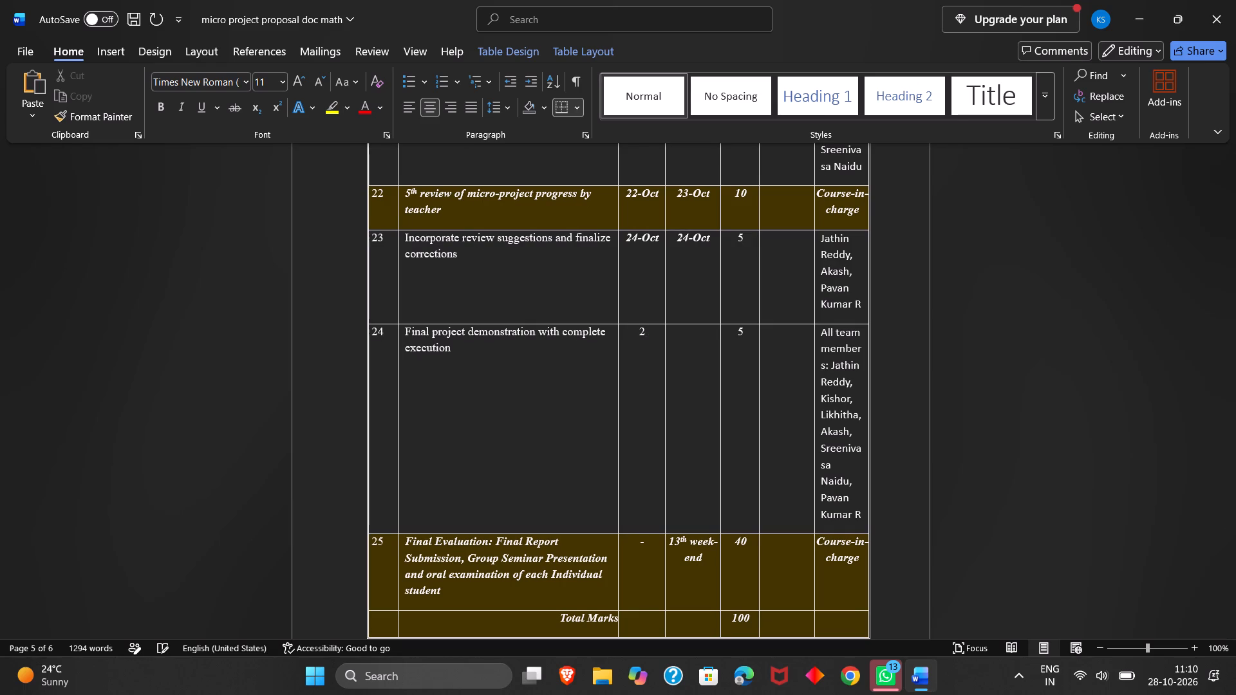
{"action": "key", "text": "ctrl+v"}
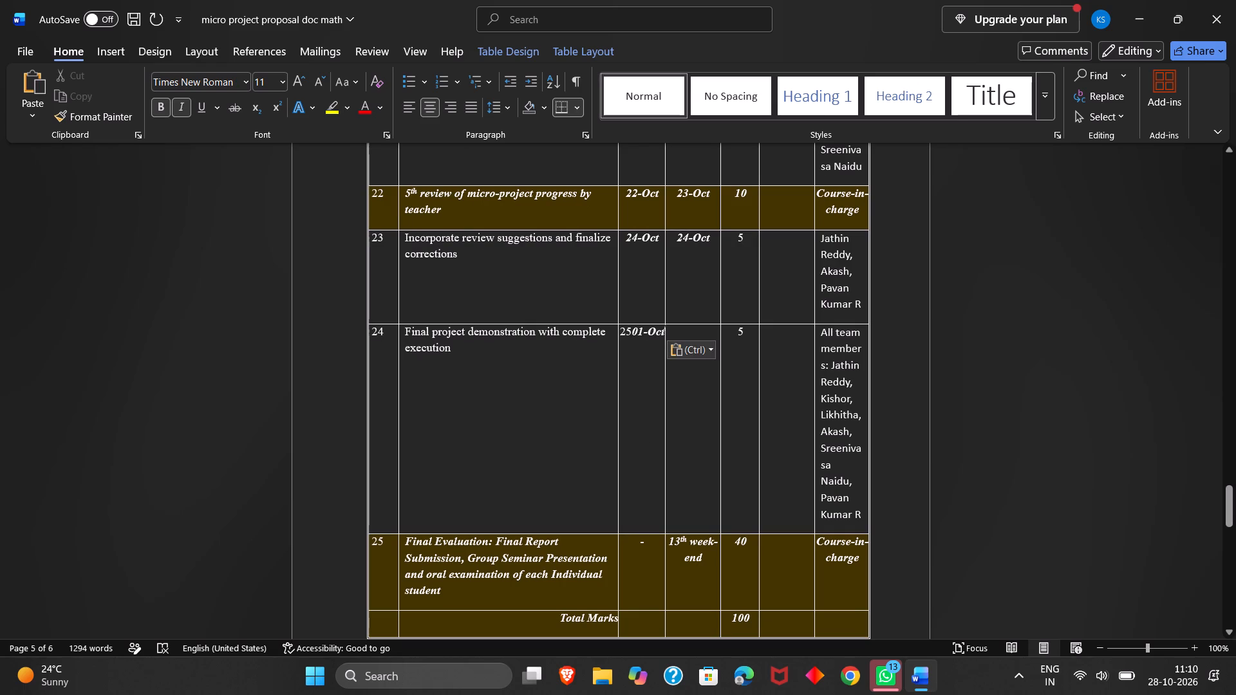
{"action": "key", "text": "Left"}
{"action": "key", "text": "Left"}
{"action": "key", "text": "Left"}
{"action": "key", "text": "Left"}
{"action": "key", "text": "BackSpace"}
{"action": "key", "text": "BackSpace"}
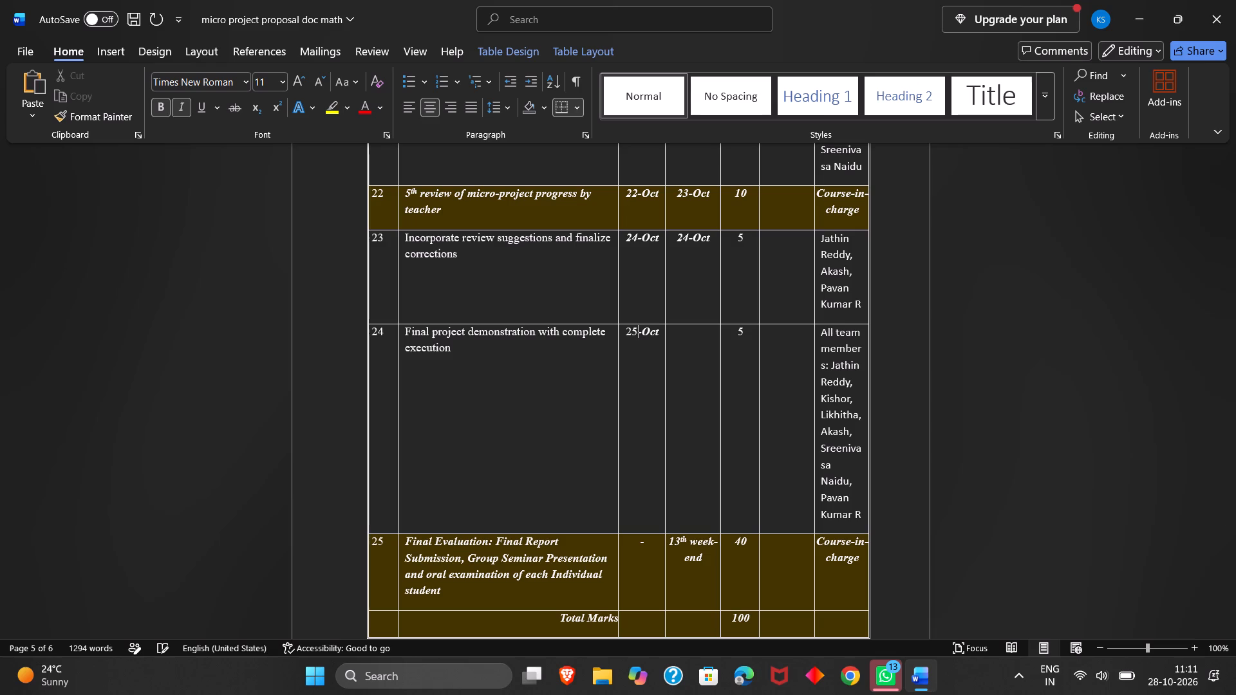
Fill the end date of activity 24, the final project demonstration row, with the copied date changed to 25-Oct.
{"action": "left_click", "coordinate": [689, 346]}
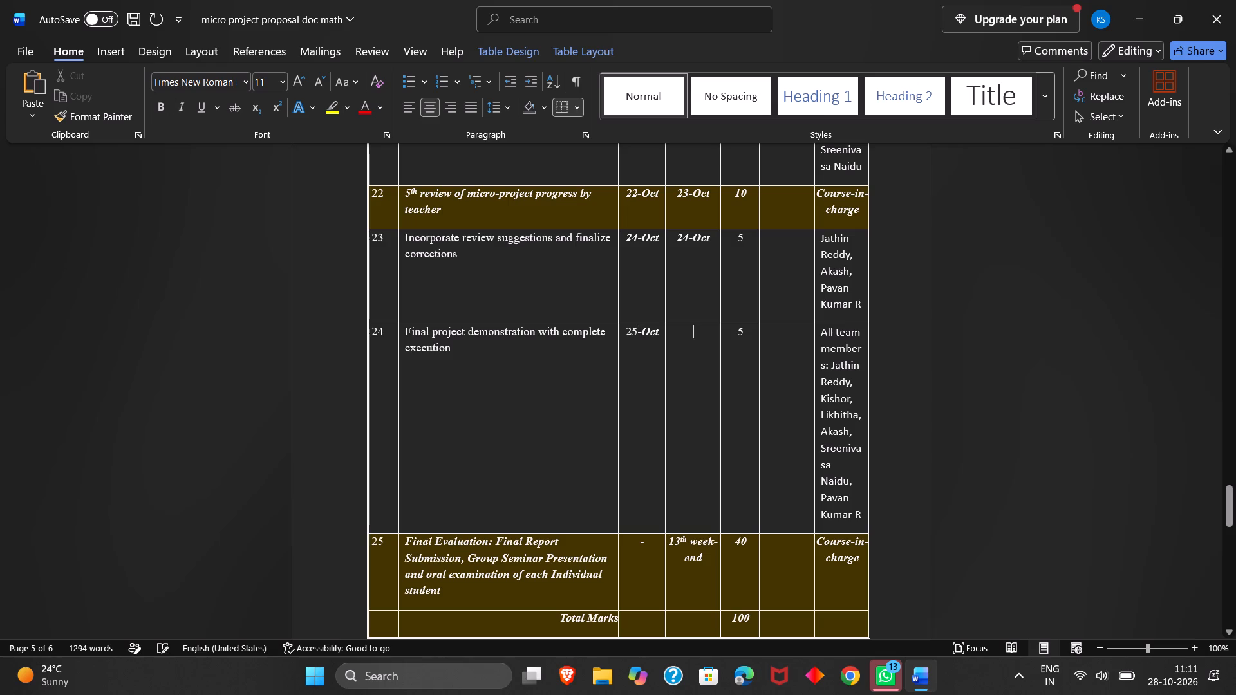
{"action": "key", "text": "ctrl+v"}
{"action": "left_click", "coordinate": [690, 332]}
{"action": "key", "text": "BackSpace"}
{"action": "key", "text": "BackSpace"}
{"action": "type", "text": "25"}
Delete the line of asterisks below the Tentative Resources table at the end of the document.
{"action": "scroll", "coordinate": [690, 332], "scroll_direction": "down", "scroll_amount": 1}
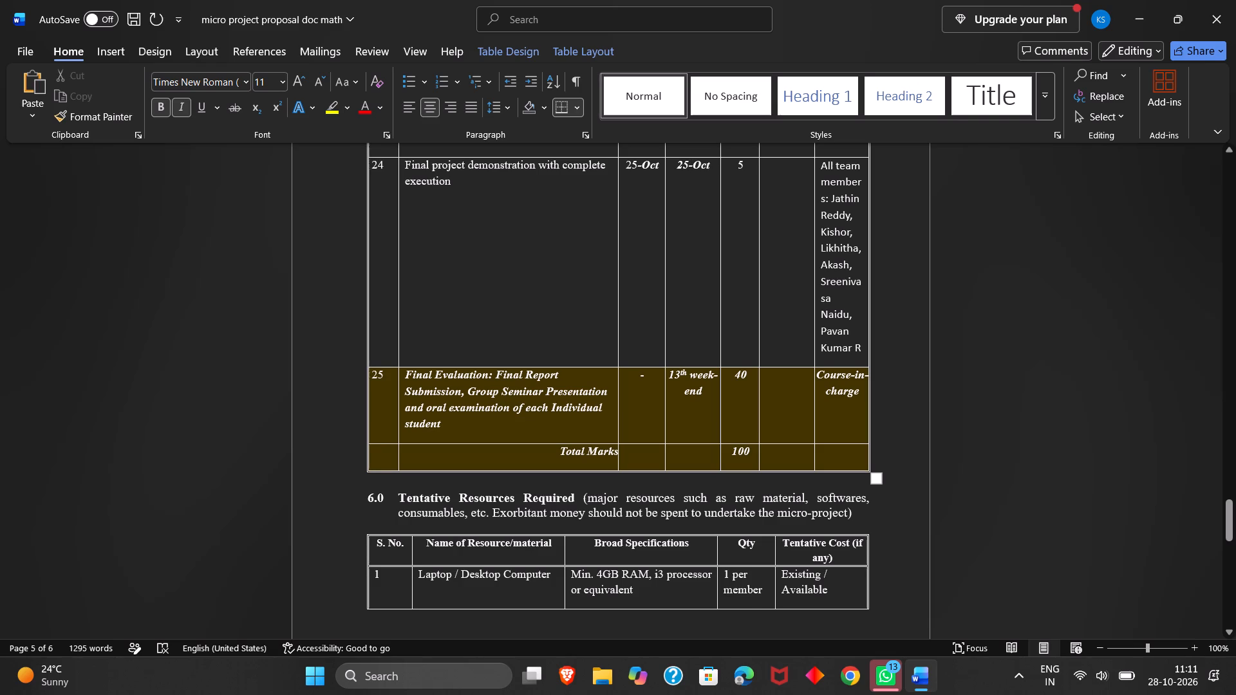
{"action": "scroll", "coordinate": [704, 416], "scroll_direction": "down", "scroll_amount": 2}
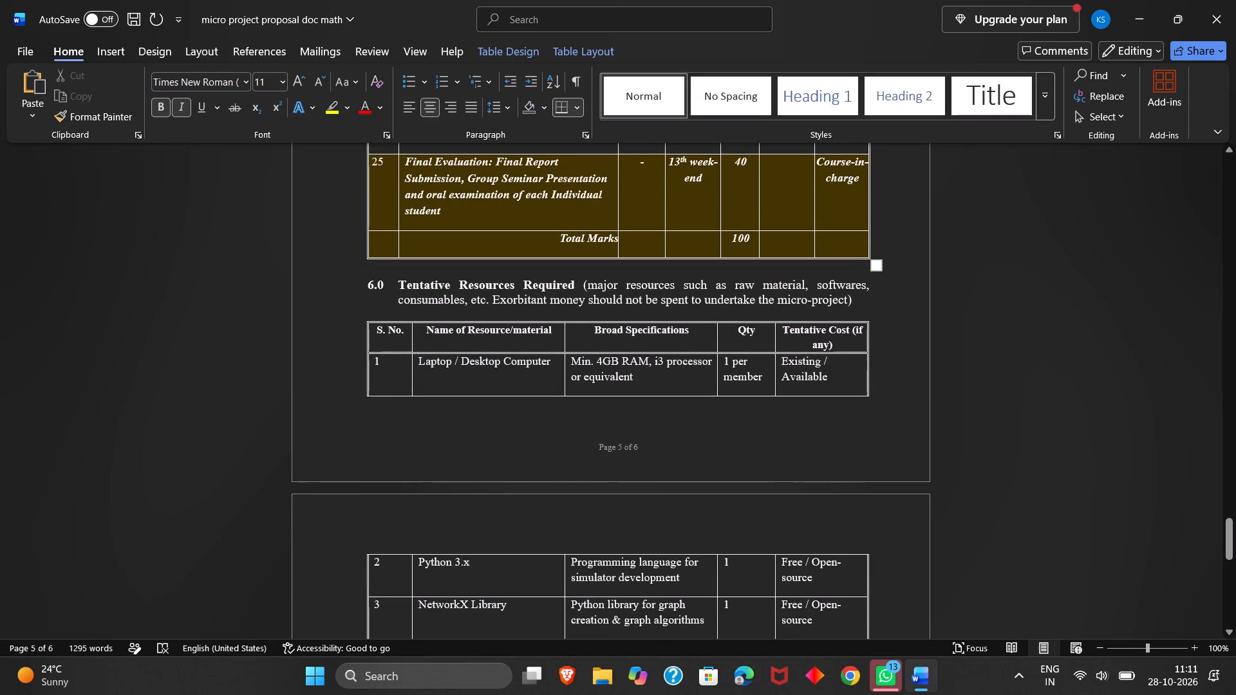
{"action": "scroll", "coordinate": [704, 416], "scroll_direction": "down", "scroll_amount": 3}
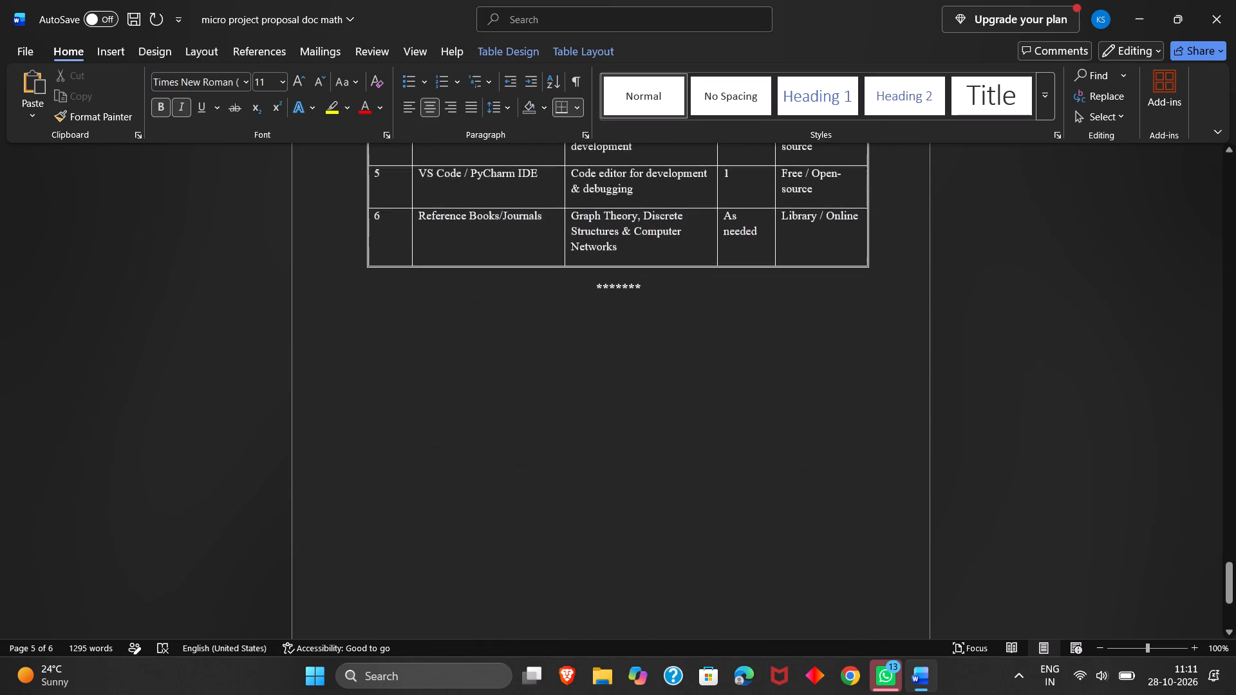
{"action": "scroll", "coordinate": [704, 416], "scroll_direction": "down", "scroll_amount": 1}
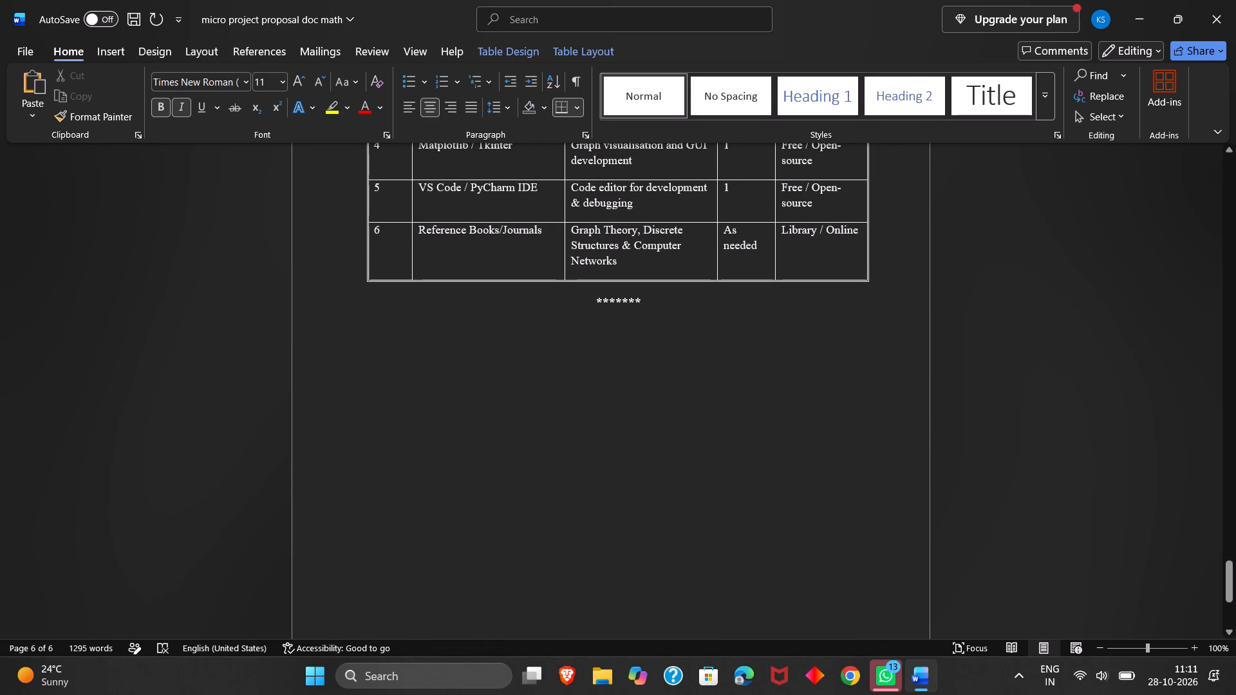
{"action": "left_click", "coordinate": [644, 298]}
{"action": "key", "text": "BackSpace"}
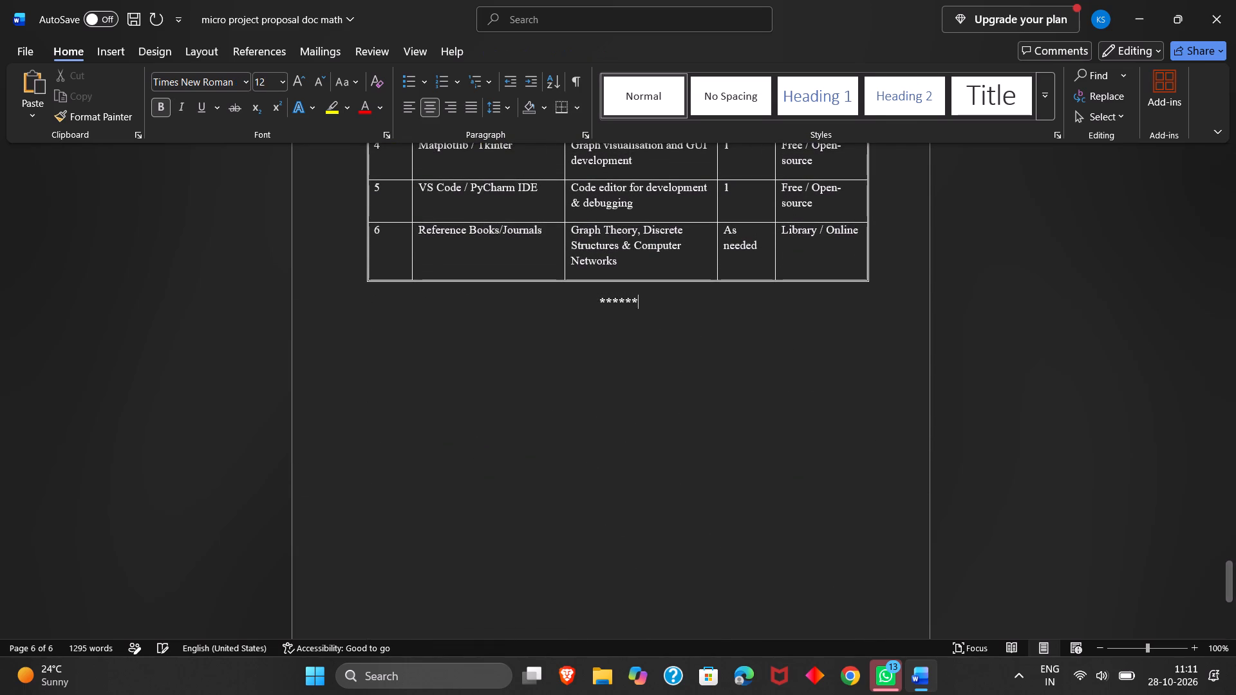
{"action": "key", "text": "BackSpace"}
{"action": "key", "text": "BackSpace"}
{"action": "key", "text": "BackSpace"}
{"action": "key", "text": "BackSpace"}
{"action": "key", "text": "BackSpace"}
{"action": "key", "text": "BackSpace"}
Look back over the document from the resources table through the Action Plan table to the title page.
{"action": "scroll", "coordinate": [644, 298], "scroll_direction": "right", "scroll_amount": 1}
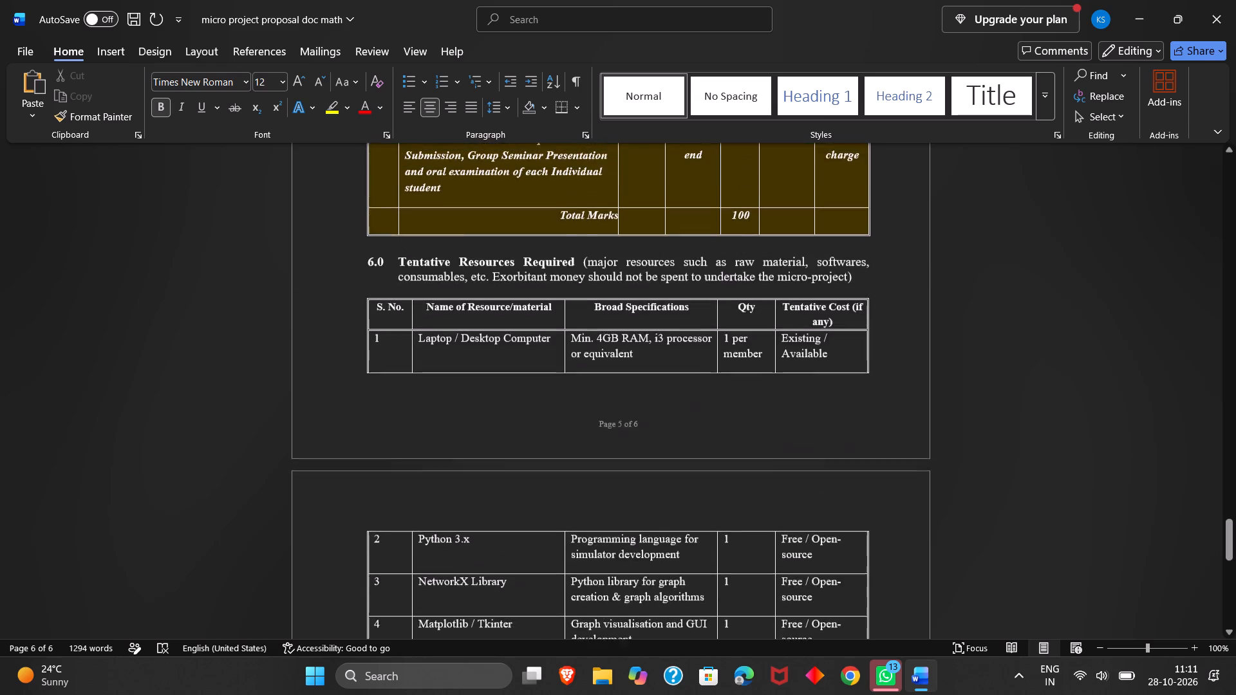
{"action": "scroll", "coordinate": [644, 298], "scroll_direction": "right", "scroll_amount": 1}
{"action": "scroll", "coordinate": [644, 298], "scroll_direction": "up", "scroll_amount": 5}
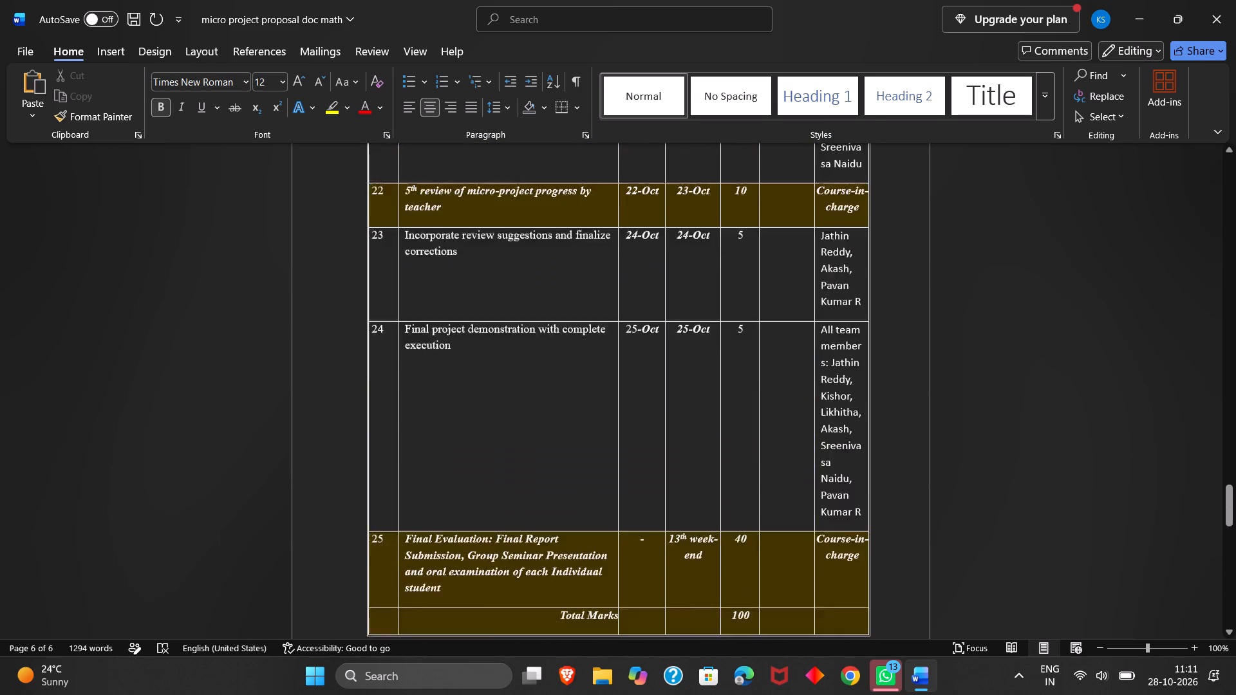
{"action": "scroll", "coordinate": [644, 298], "scroll_direction": "up", "scroll_amount": 12}
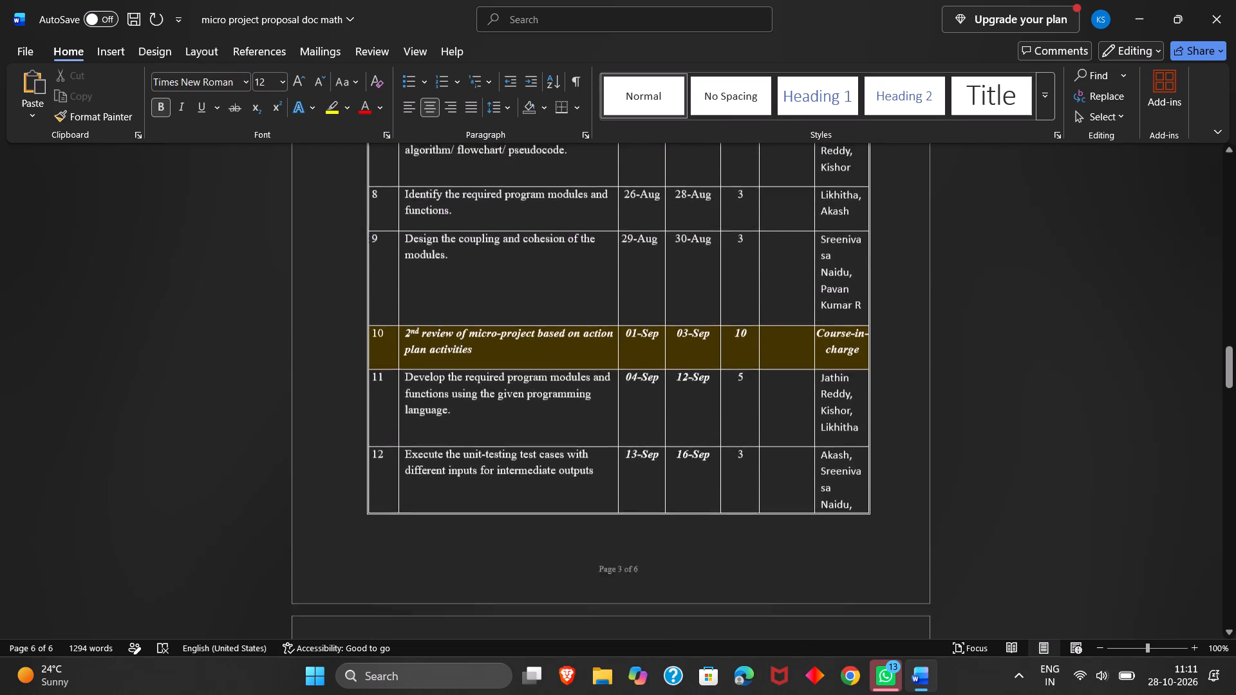
{"action": "scroll", "coordinate": [644, 298], "scroll_direction": "up", "scroll_amount": 14}
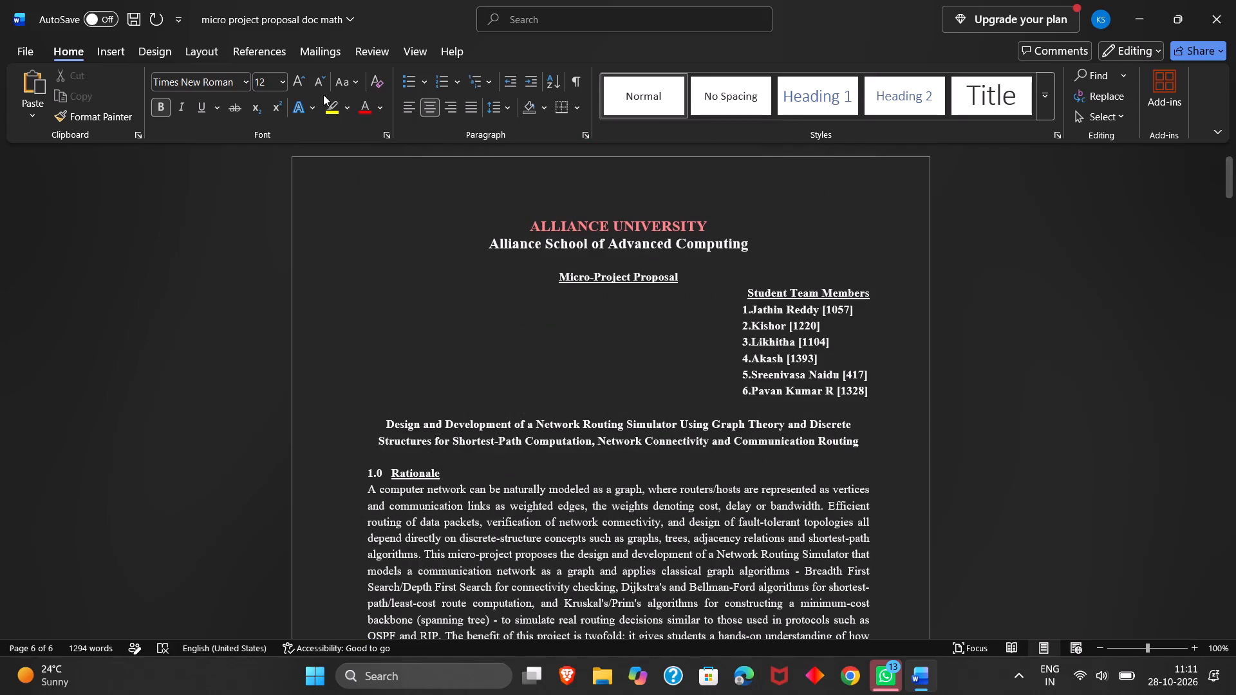
Save a copy of the proposal as a Word Document named "proposal math .doc" in the personal OneDrive Documents folder.
{"action": "left_click", "coordinate": [27, 57]}
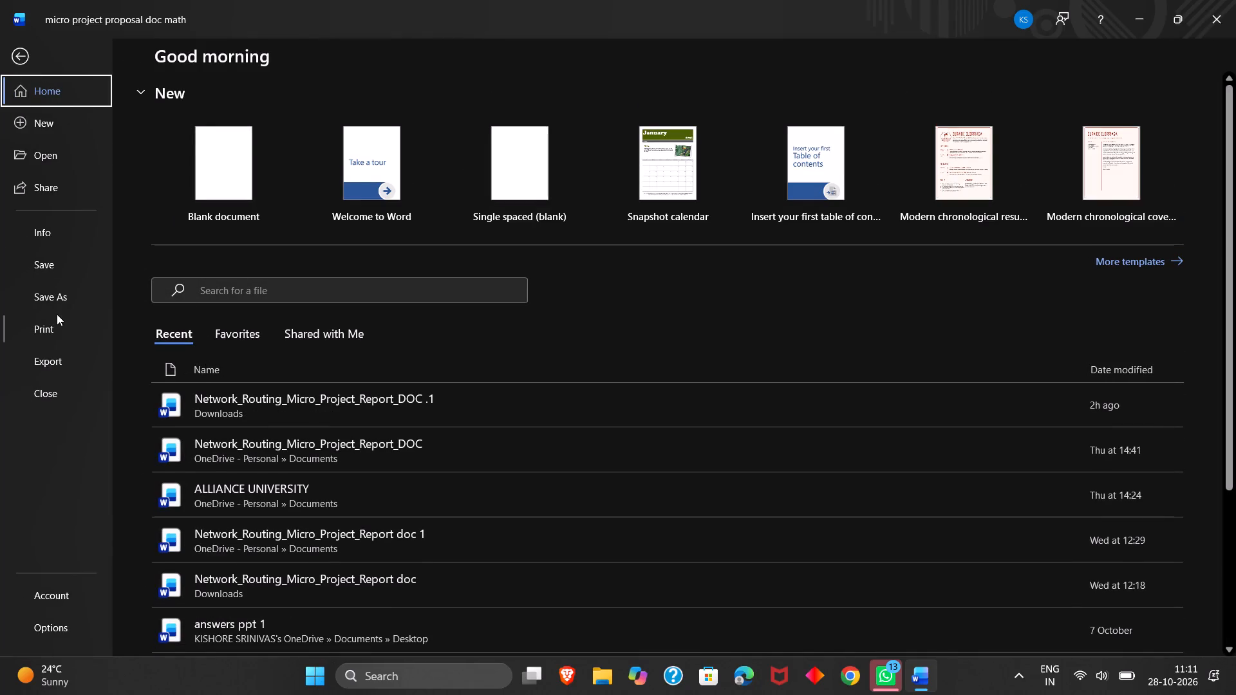
{"action": "left_click", "coordinate": [66, 294]}
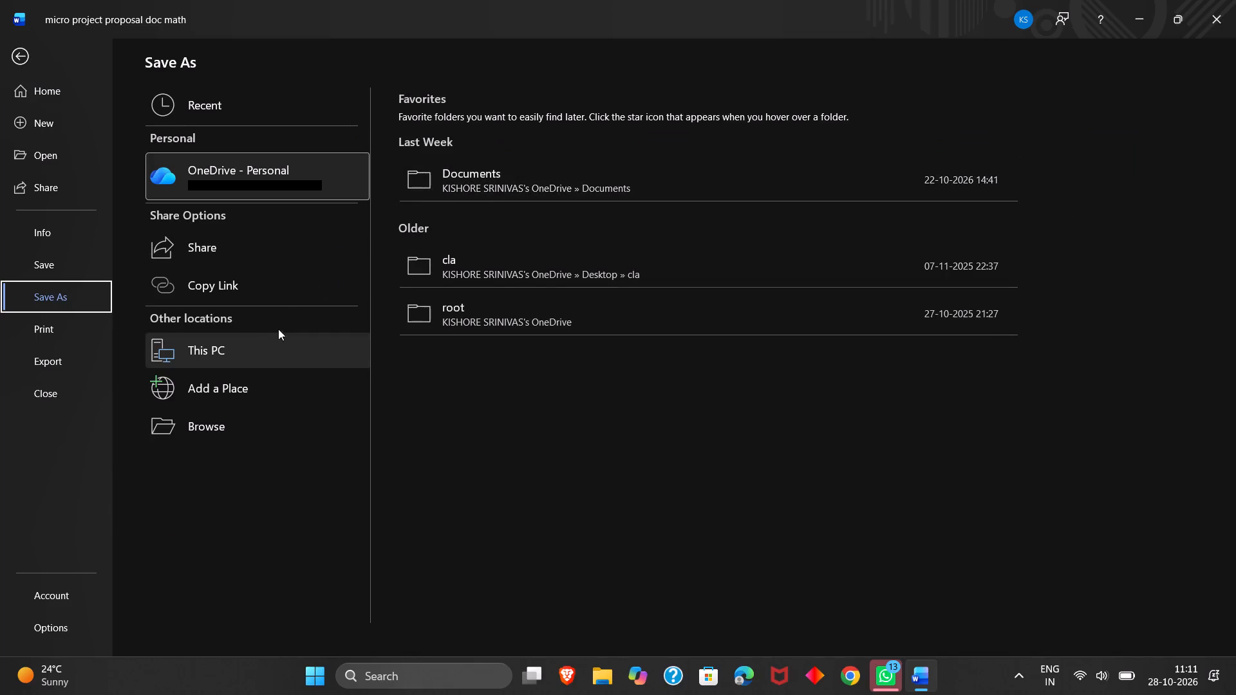
{"action": "left_click", "coordinate": [464, 178]}
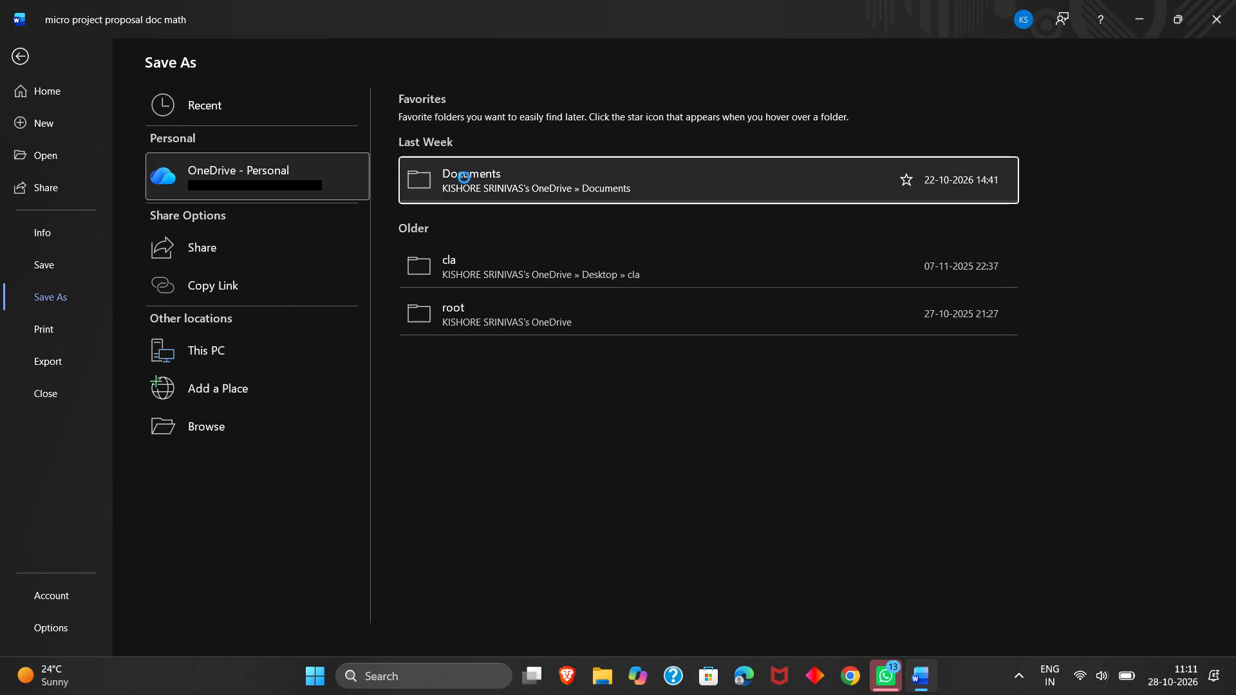
{"action": "double_click", "coordinate": [464, 178]}
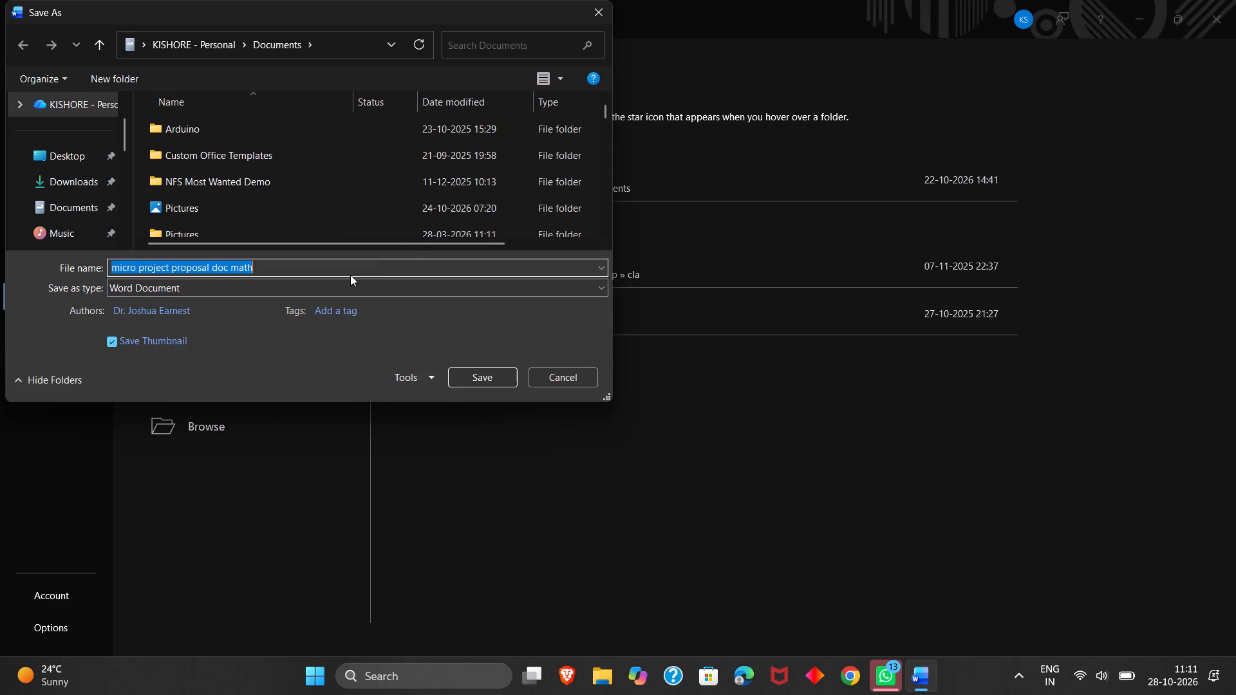
{"action": "key", "text": "BackSpace"}
{"action": "key", "text": "BackSpace"}
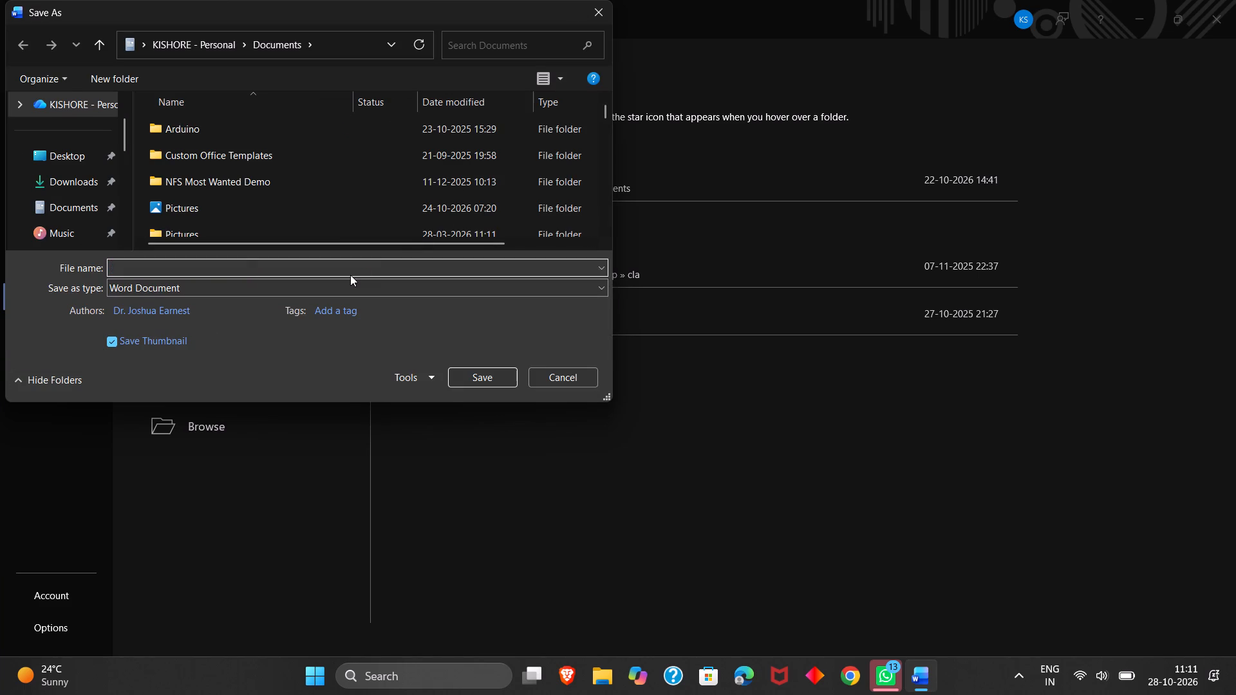
{"action": "type", "text": "po"}
{"action": "key", "text": "BackSpace"}
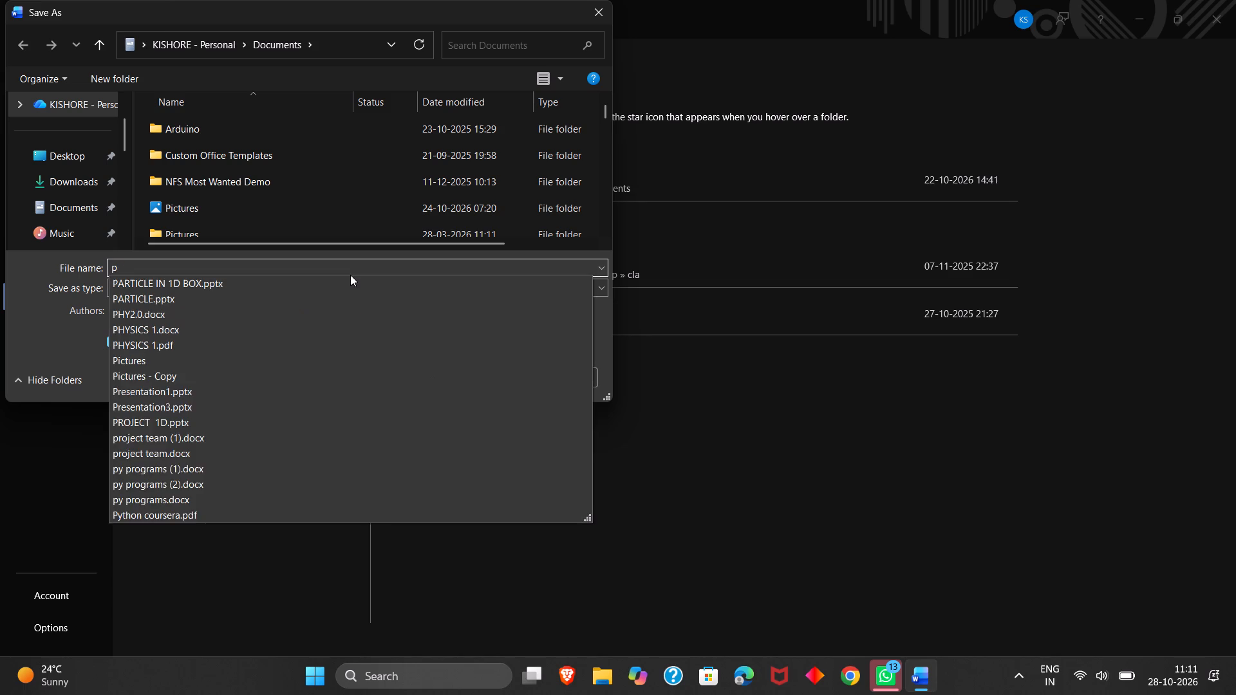
{"action": "type", "text": "rop"}
{"action": "type", "text": "osal"}
{"action": "key", "text": "space"}
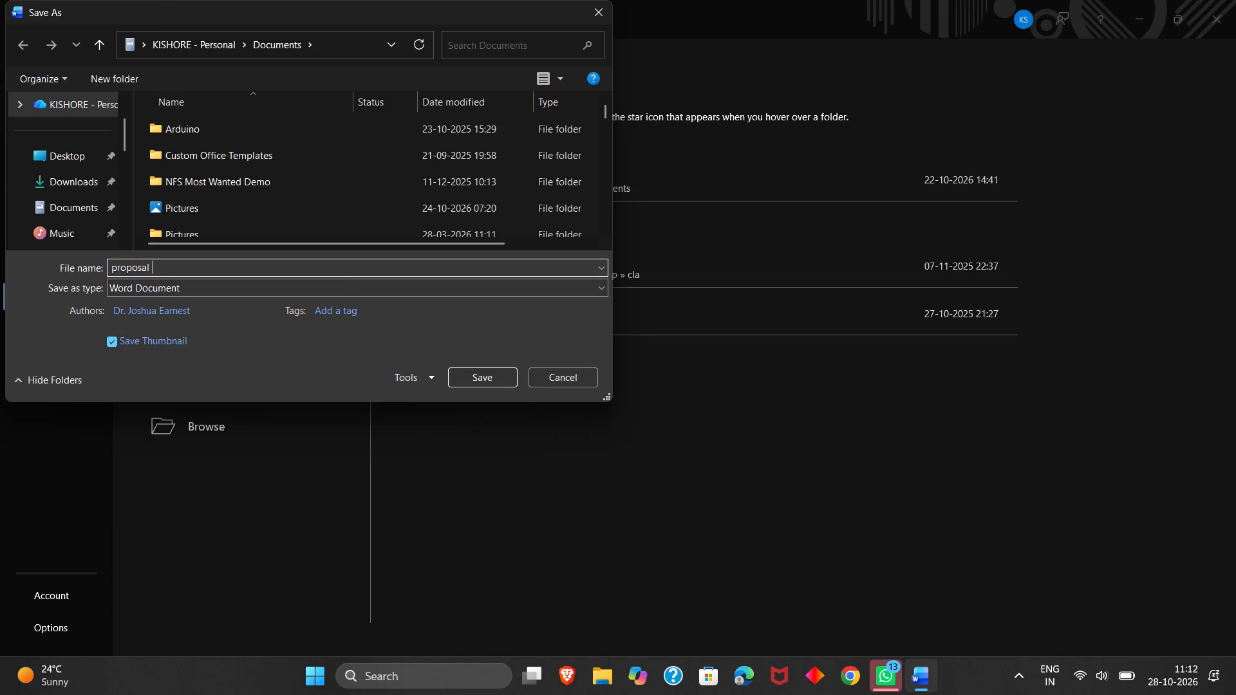
{"action": "type", "text": "math"}
{"action": "key", "text": "space"}
{"action": "type", "text": ".doc"}
{"action": "left_click", "coordinate": [472, 377]}
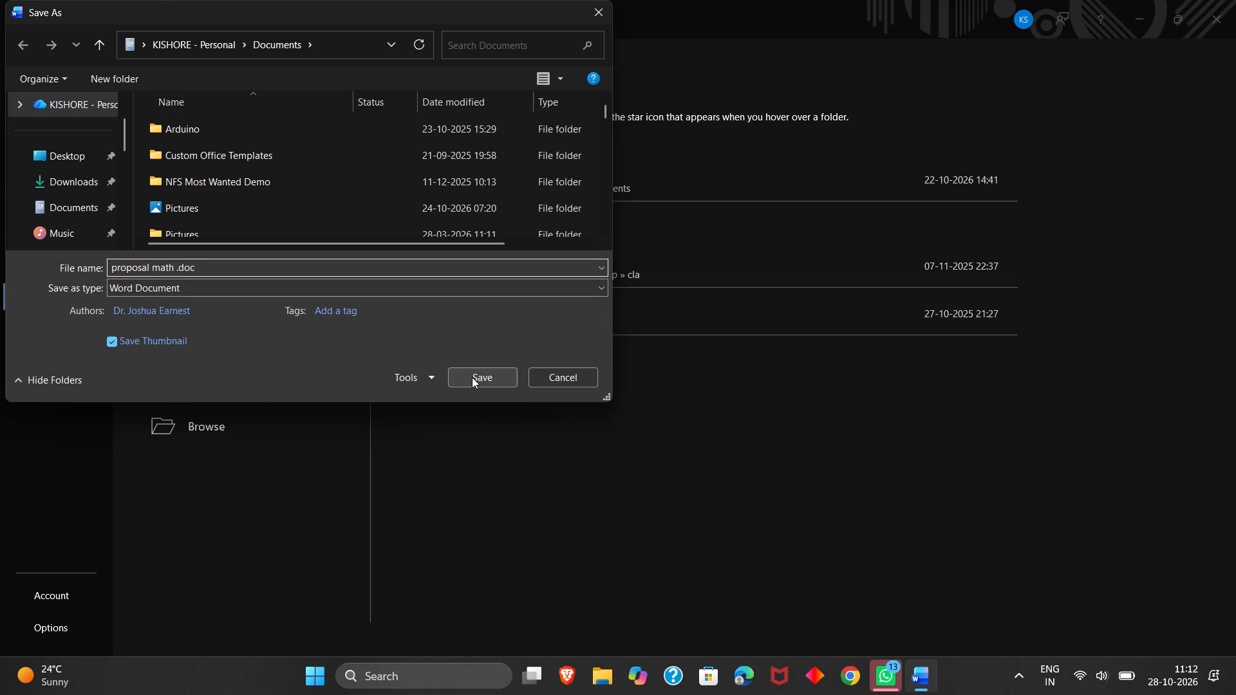
{"action": "left_click", "coordinate": [473, 377]}
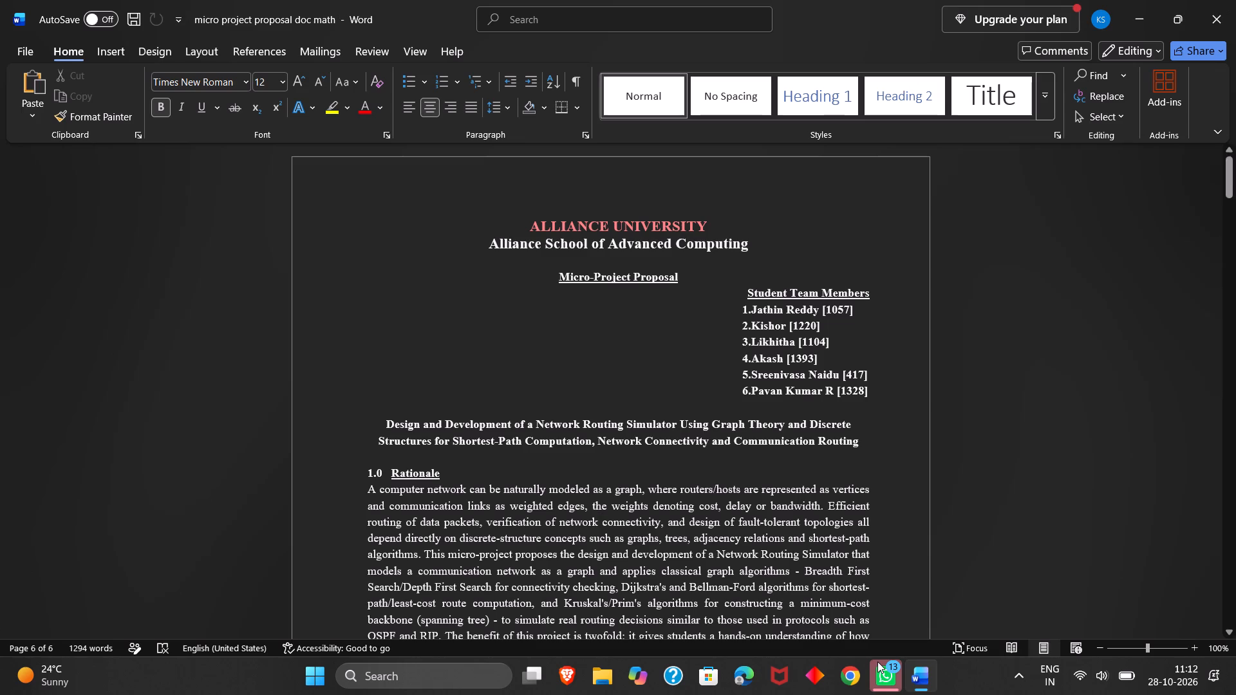
Switch from the proposal document to WhatsApp.
{"action": "left_click", "coordinate": [877, 662]}
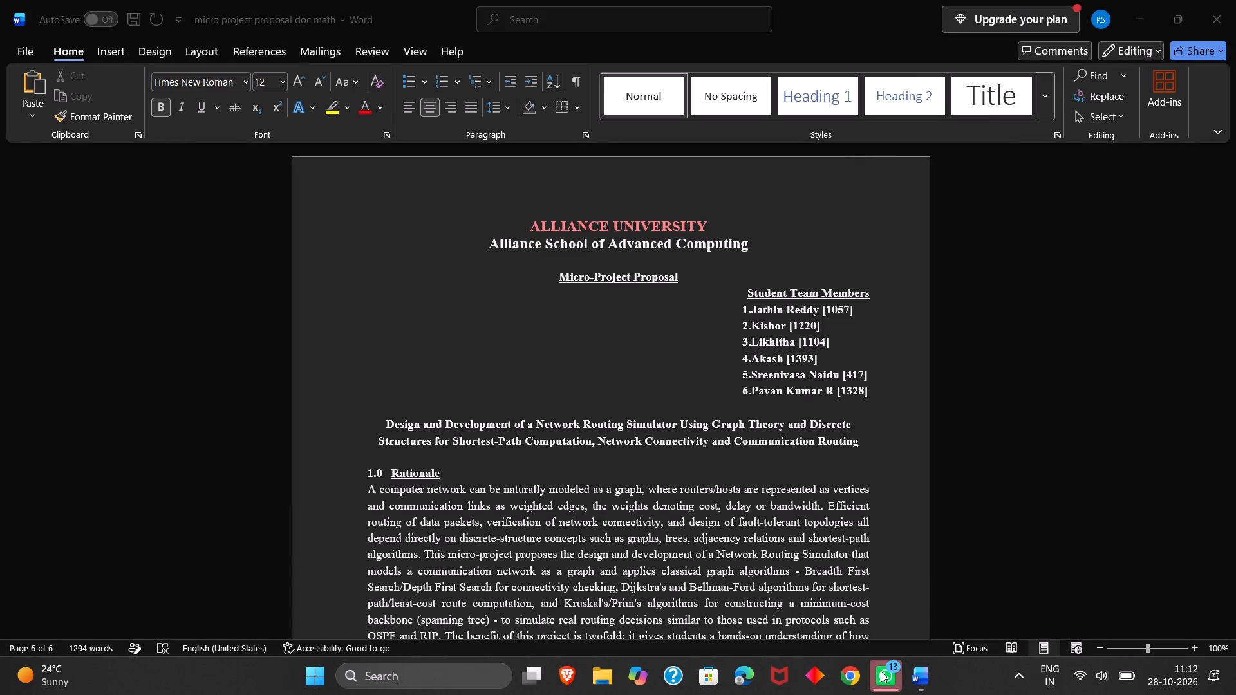
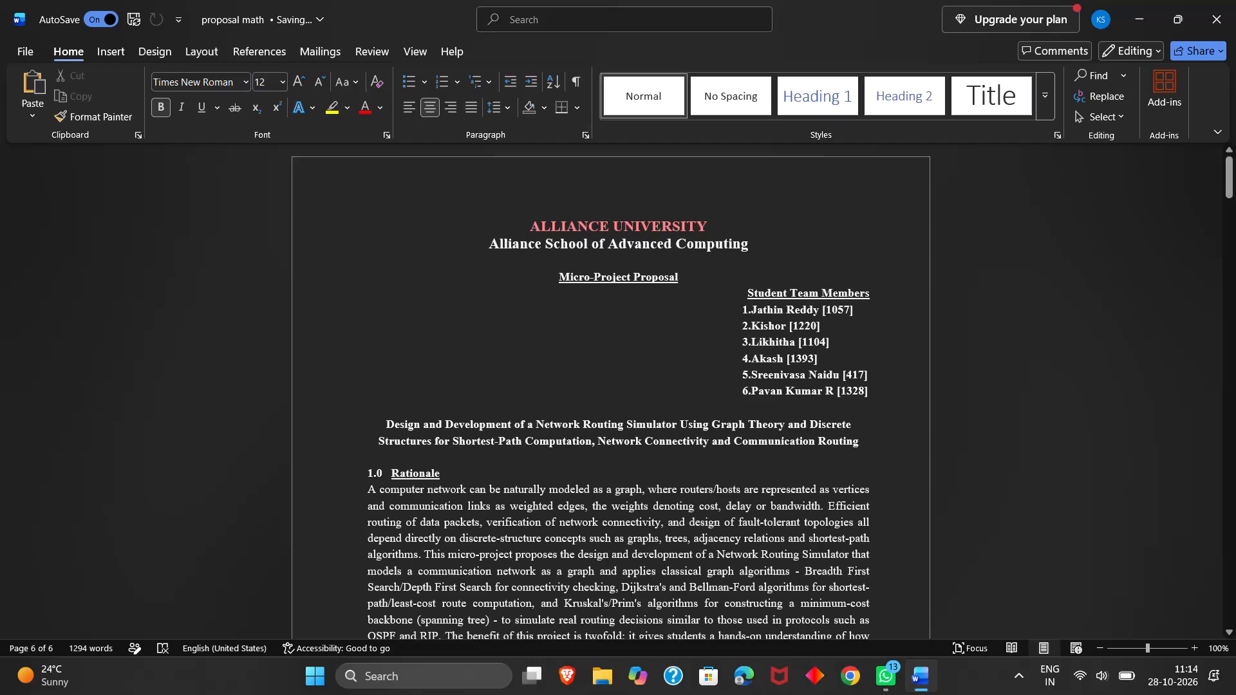
Open the file management view for the saved "proposal math" document.
{"action": "left_click", "coordinate": [21, 55]}
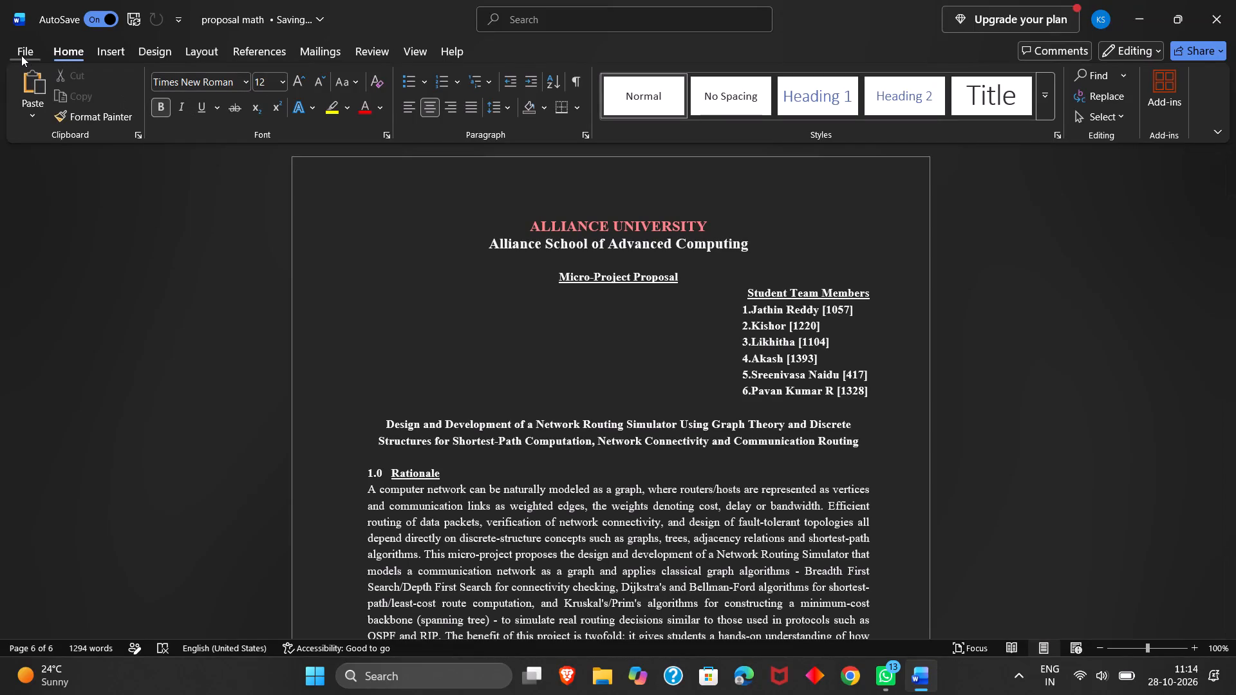
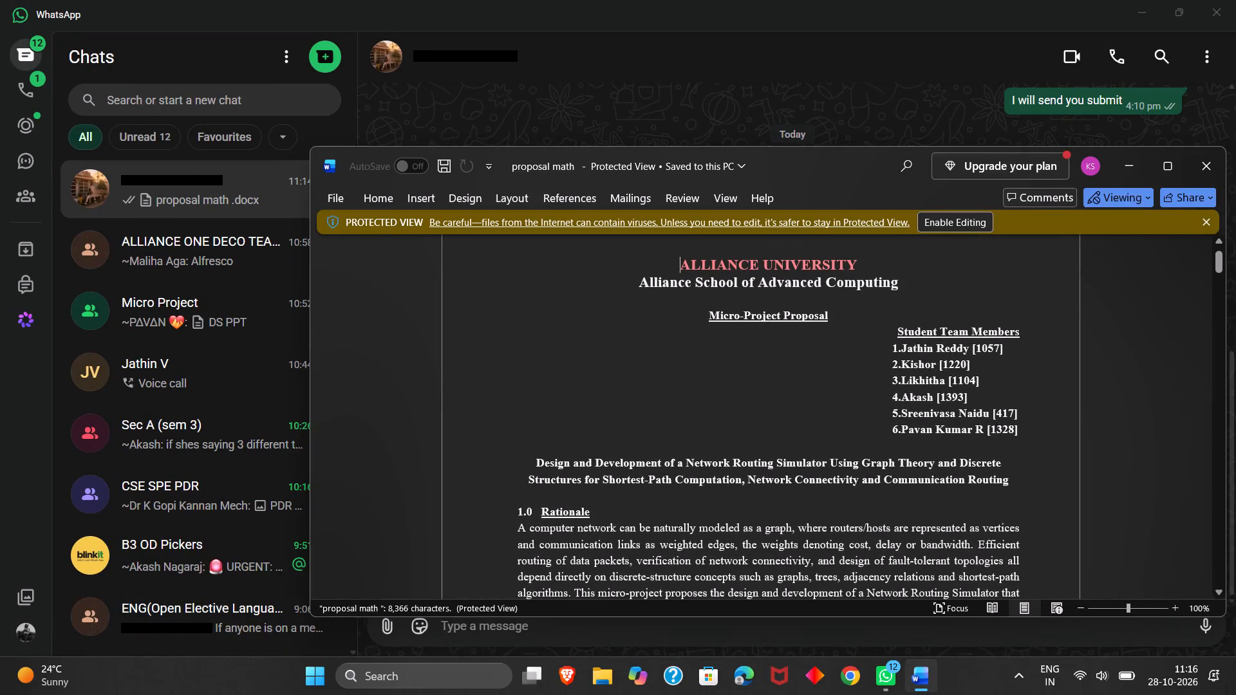
Review the protected copy of the proposal from the title page through the Action Plan to the resources table, returning to activity 24.
{"action": "scroll", "coordinate": [976, 361], "scroll_direction": "down", "scroll_amount": 6}
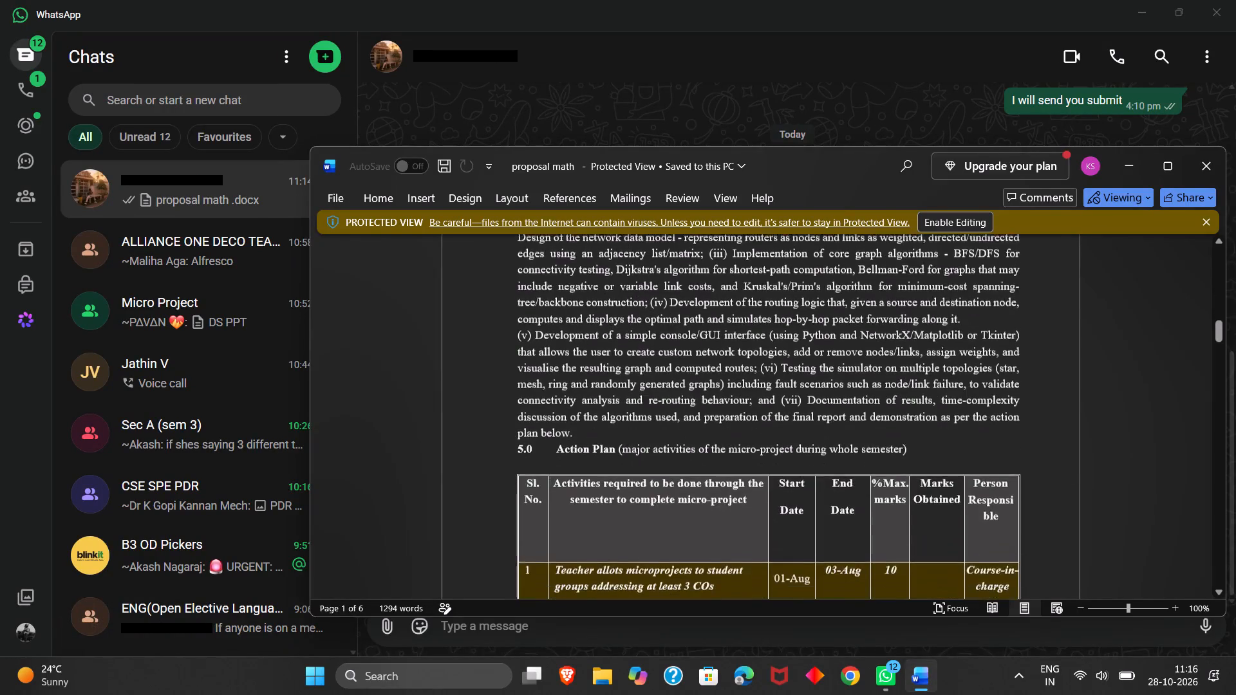
{"action": "scroll", "coordinate": [976, 361], "scroll_direction": "down", "scroll_amount": 6}
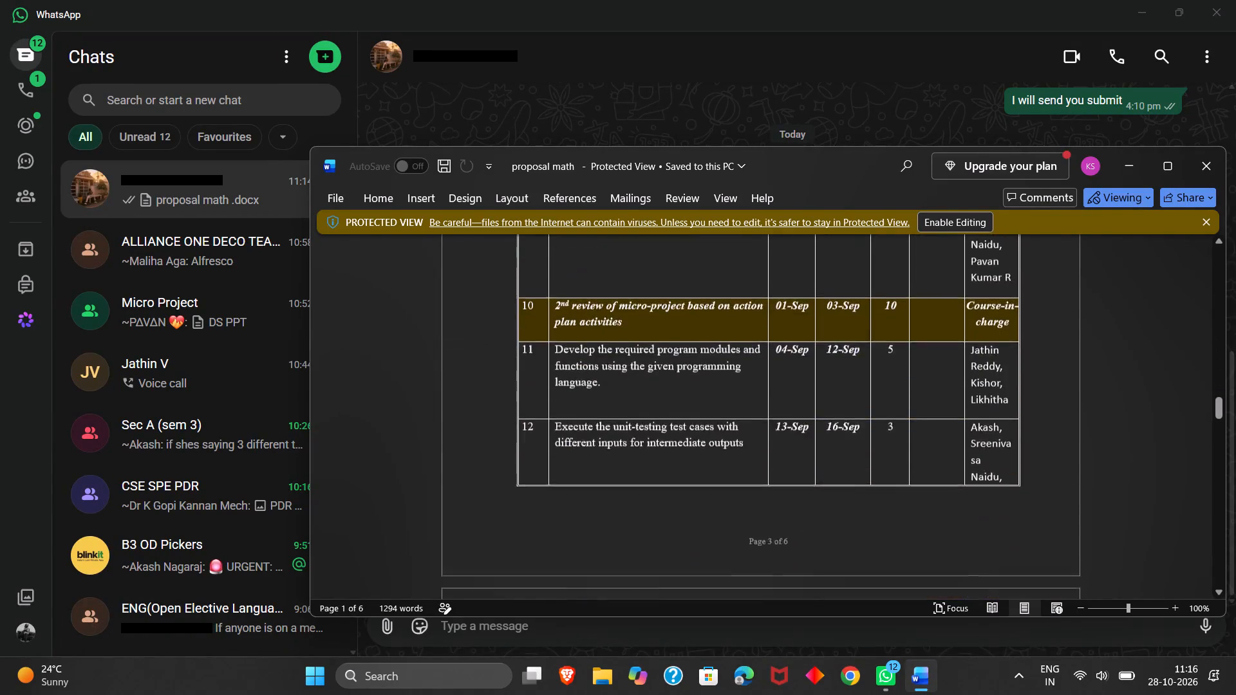
{"action": "scroll", "coordinate": [976, 361], "scroll_direction": "down", "scroll_amount": 2}
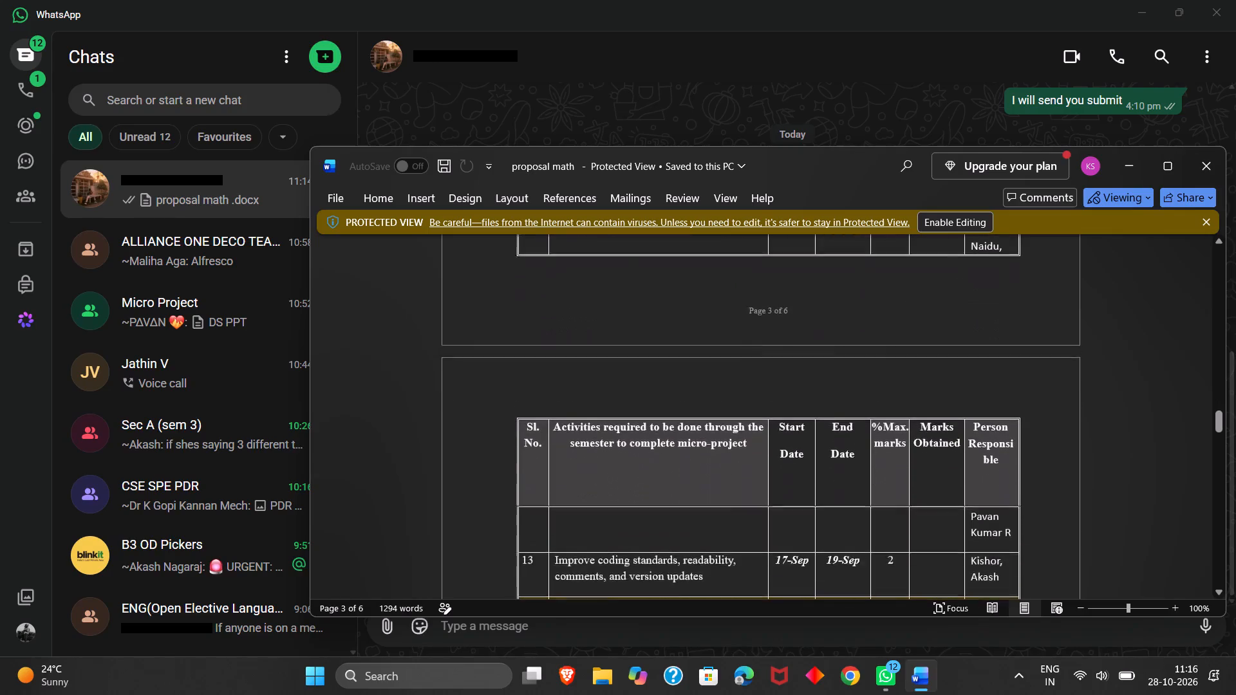
{"action": "scroll", "coordinate": [976, 361], "scroll_direction": "down", "scroll_amount": 3}
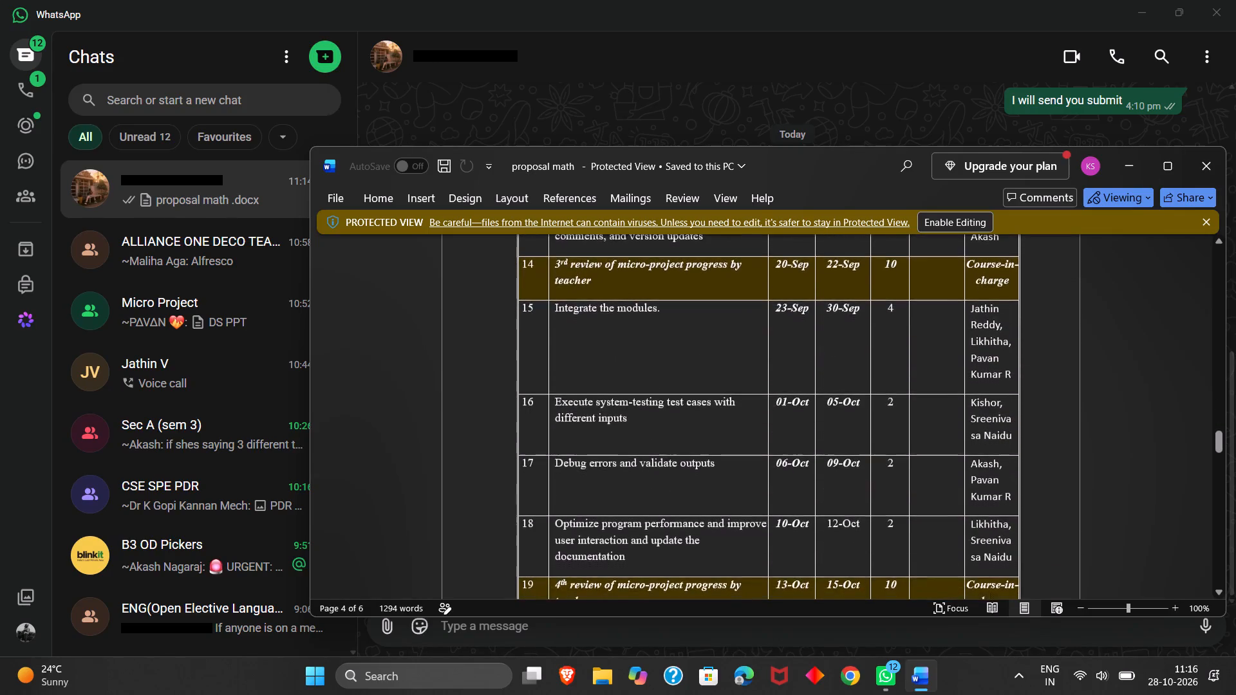
{"action": "scroll", "coordinate": [976, 361], "scroll_direction": "down", "scroll_amount": 3}
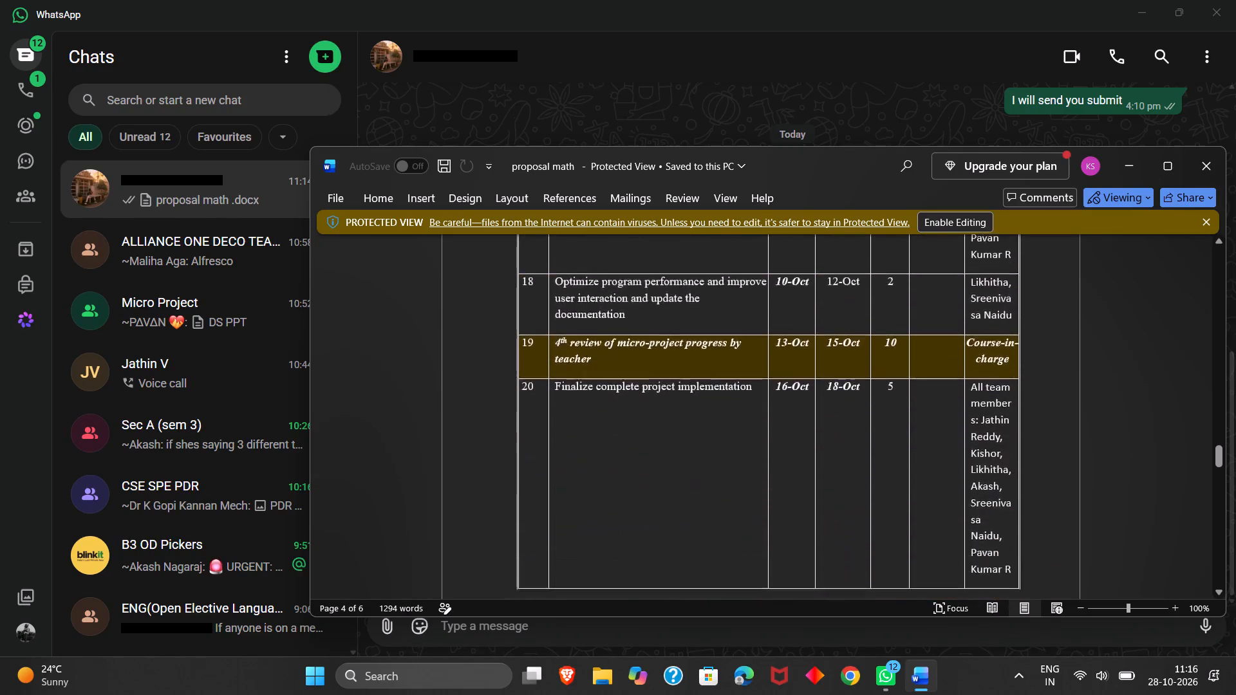
{"action": "scroll", "coordinate": [976, 361], "scroll_direction": "down", "scroll_amount": 2}
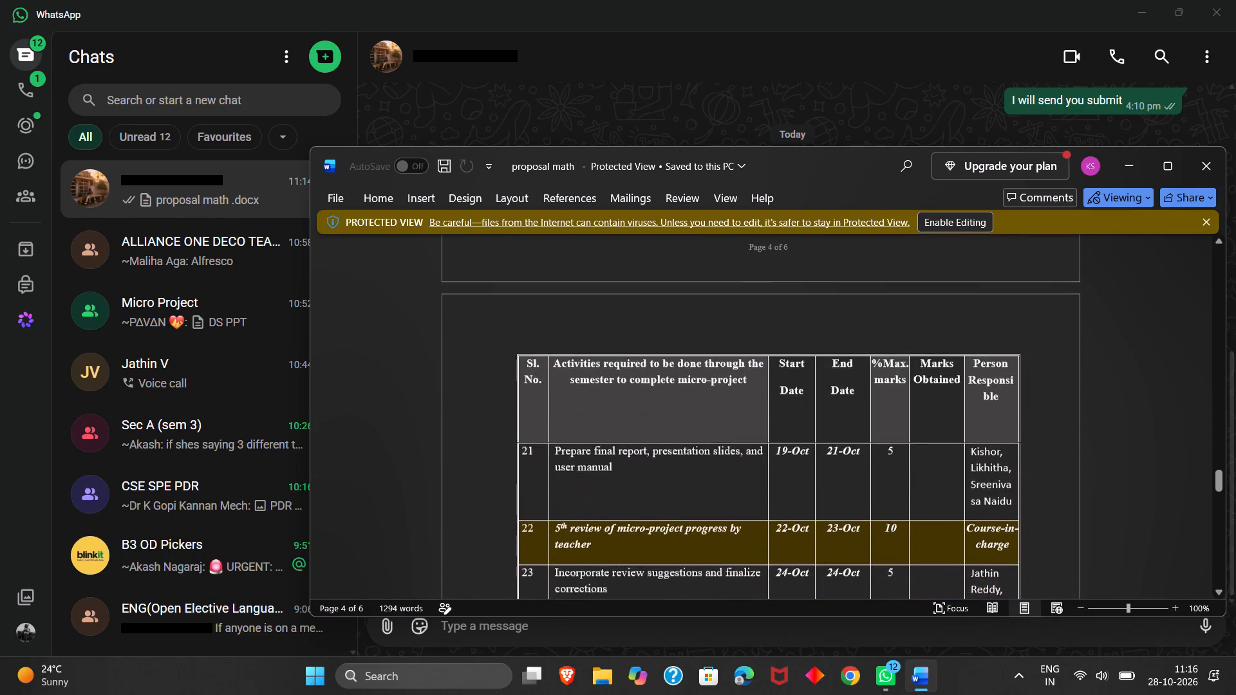
{"action": "scroll", "coordinate": [976, 361], "scroll_direction": "down", "scroll_amount": 3}
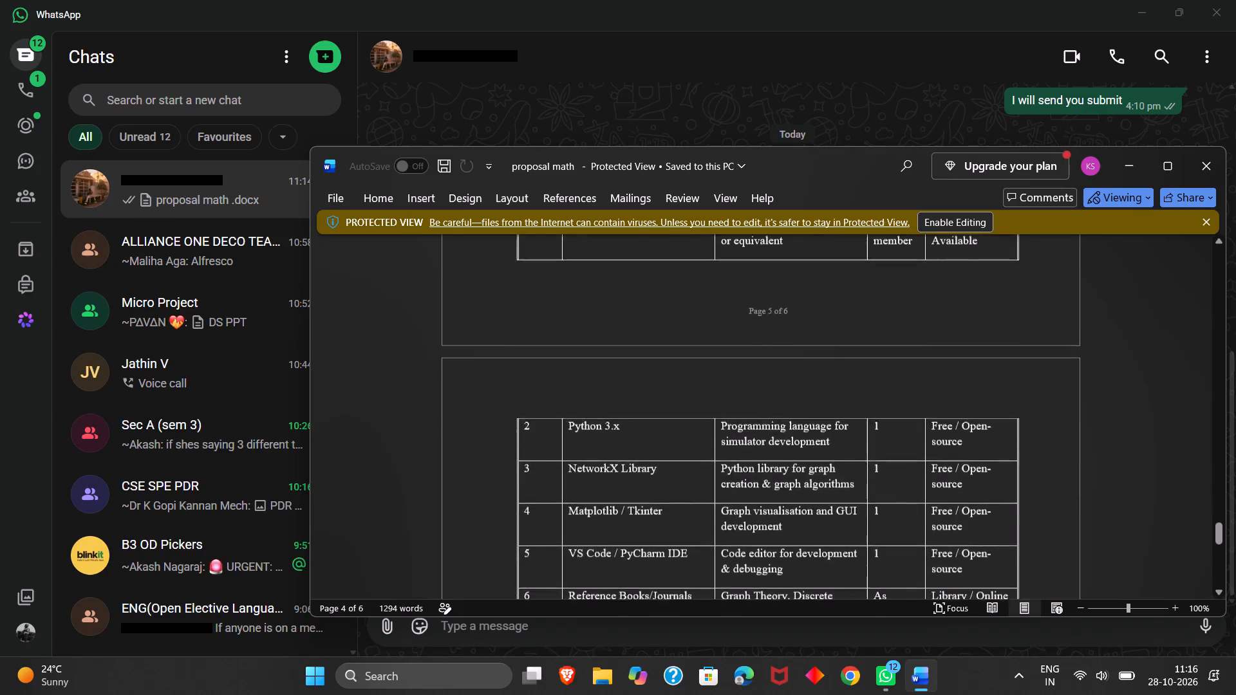
{"action": "scroll", "coordinate": [976, 361], "scroll_direction": "down", "scroll_amount": 2}
{"action": "scroll", "coordinate": [976, 361], "scroll_direction": "up", "scroll_amount": 5}
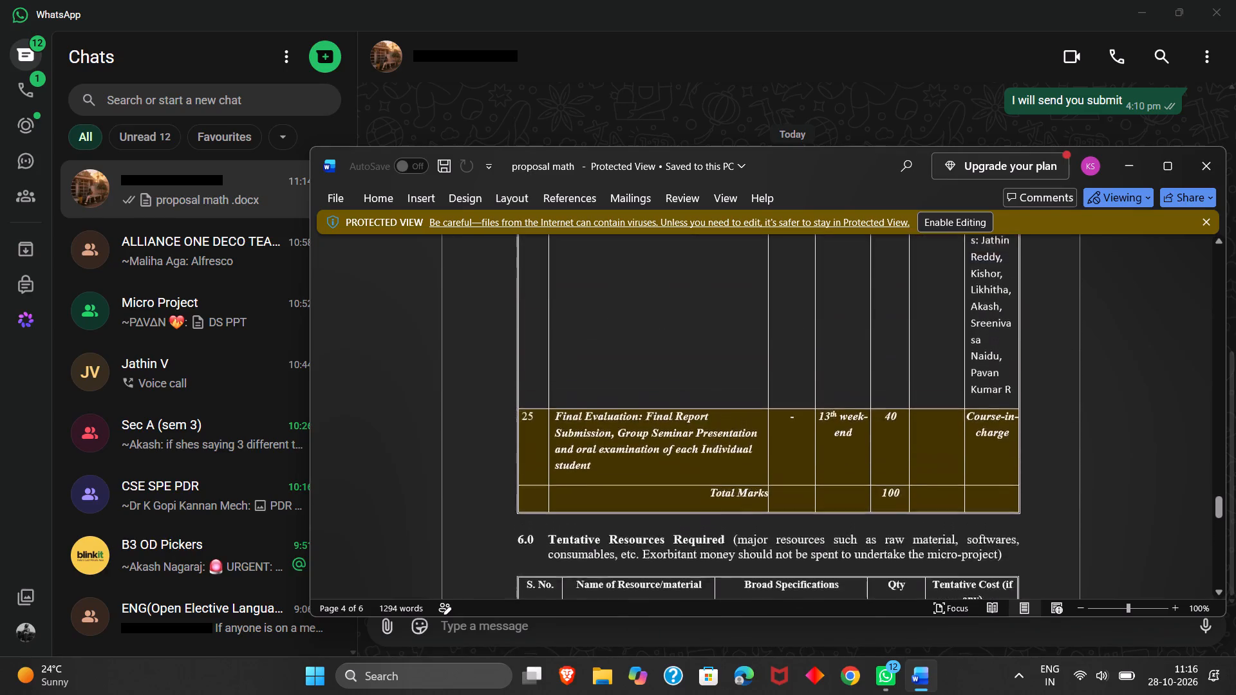
{"action": "scroll", "coordinate": [976, 361], "scroll_direction": "up", "scroll_amount": 1}
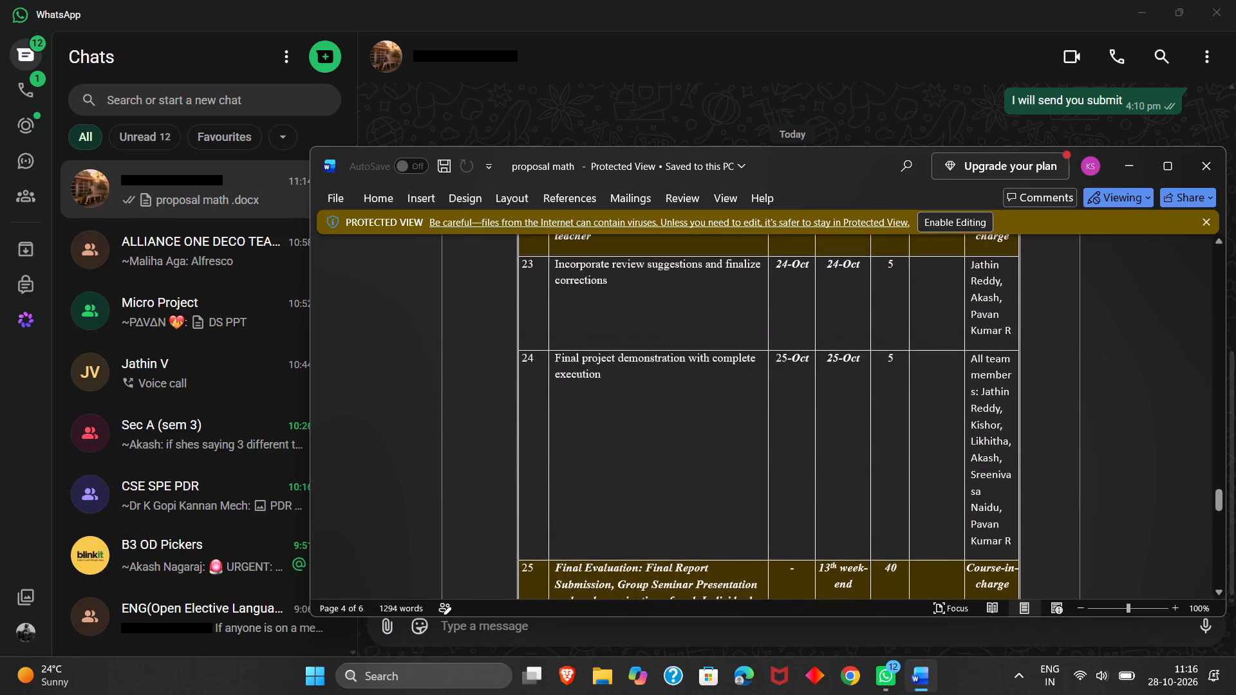
Copy the 25-Oct end date of activity 24, the final project demonstration row, in the Action Plan table.
{"action": "left_click_drag", "start_coordinate": [865, 363], "coordinate": [833, 362]}
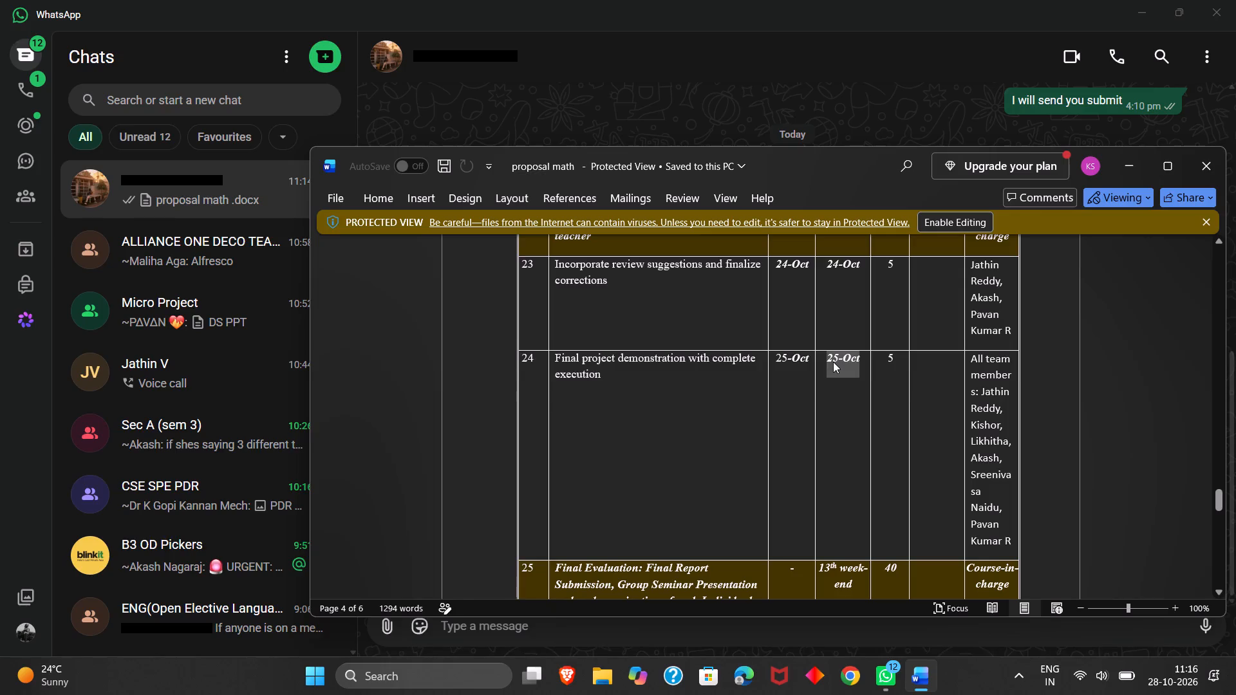
{"action": "key", "text": "ctrl+c"}
Take the proposal math document out of Protected View so that it can be edited.
{"action": "left_click", "coordinate": [956, 228]}
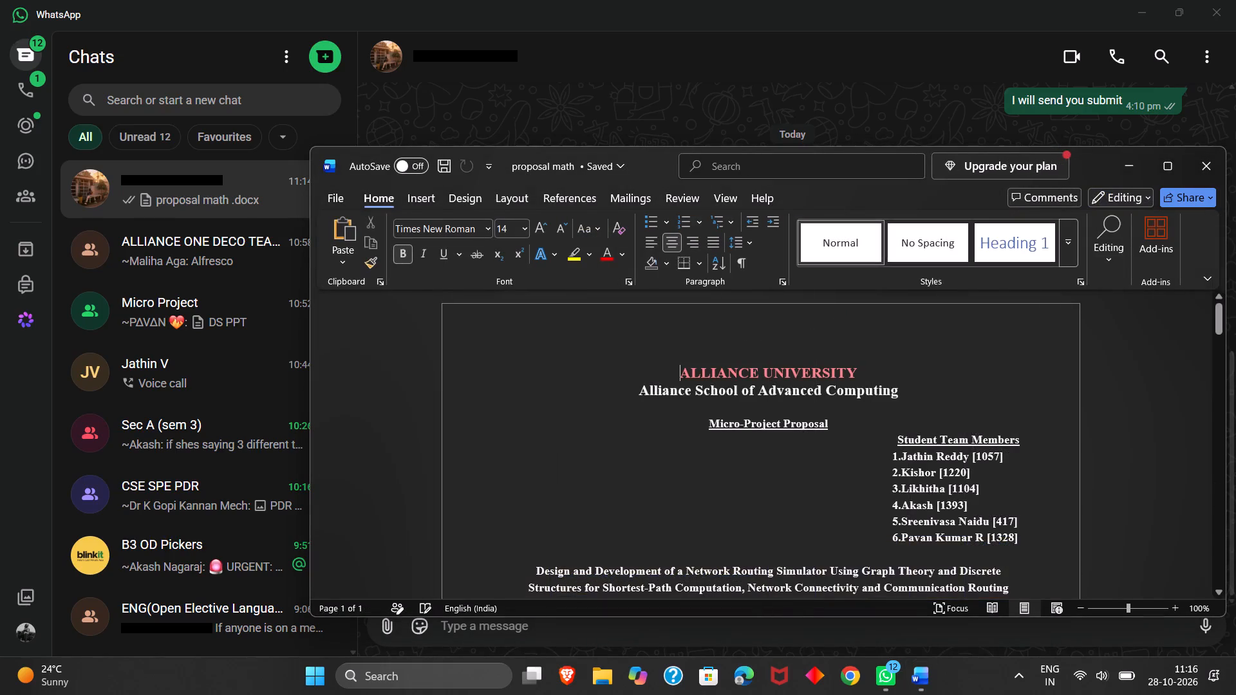
Replace the start date of activity 24, the final project demonstration row, with the copied bold italic date 25-Oct.
{"action": "scroll", "coordinate": [814, 357], "scroll_direction": "down", "scroll_amount": 10}
{"action": "scroll", "coordinate": [826, 438], "scroll_direction": "down", "scroll_amount": 3}
{"action": "left_click", "coordinate": [1159, 160]}
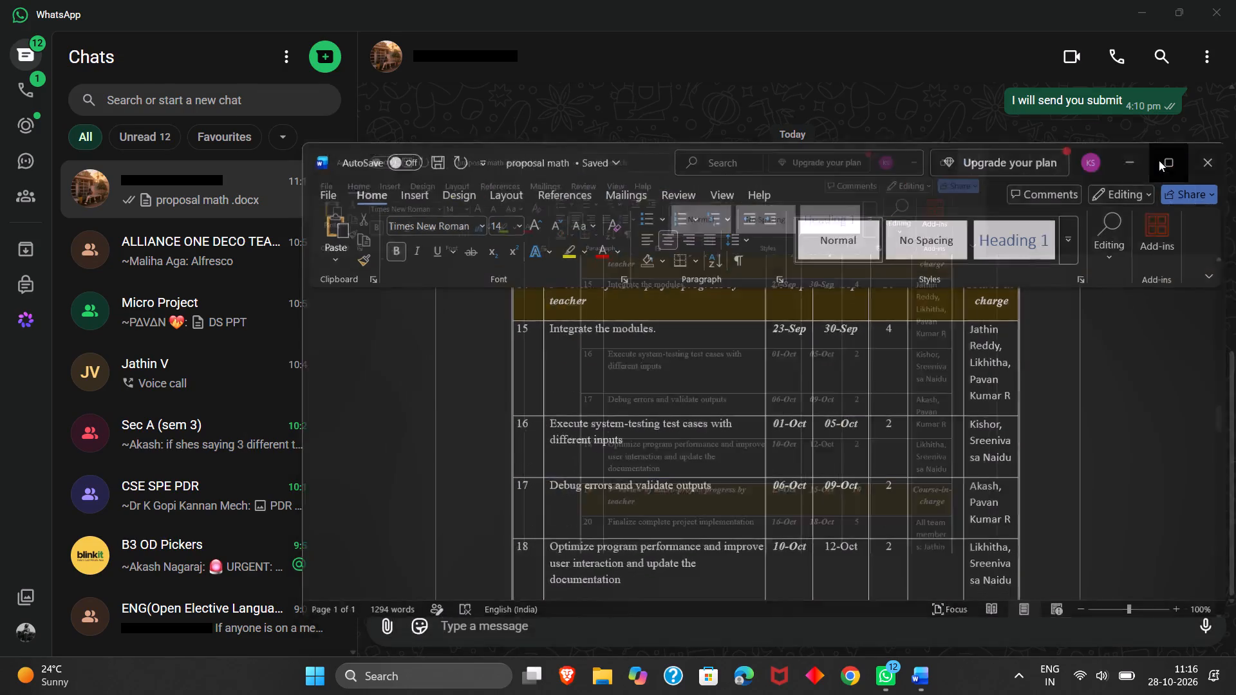
{"action": "scroll", "coordinate": [695, 391], "scroll_direction": "down", "scroll_amount": 6}
{"action": "scroll", "coordinate": [695, 391], "scroll_direction": "up", "scroll_amount": 1}
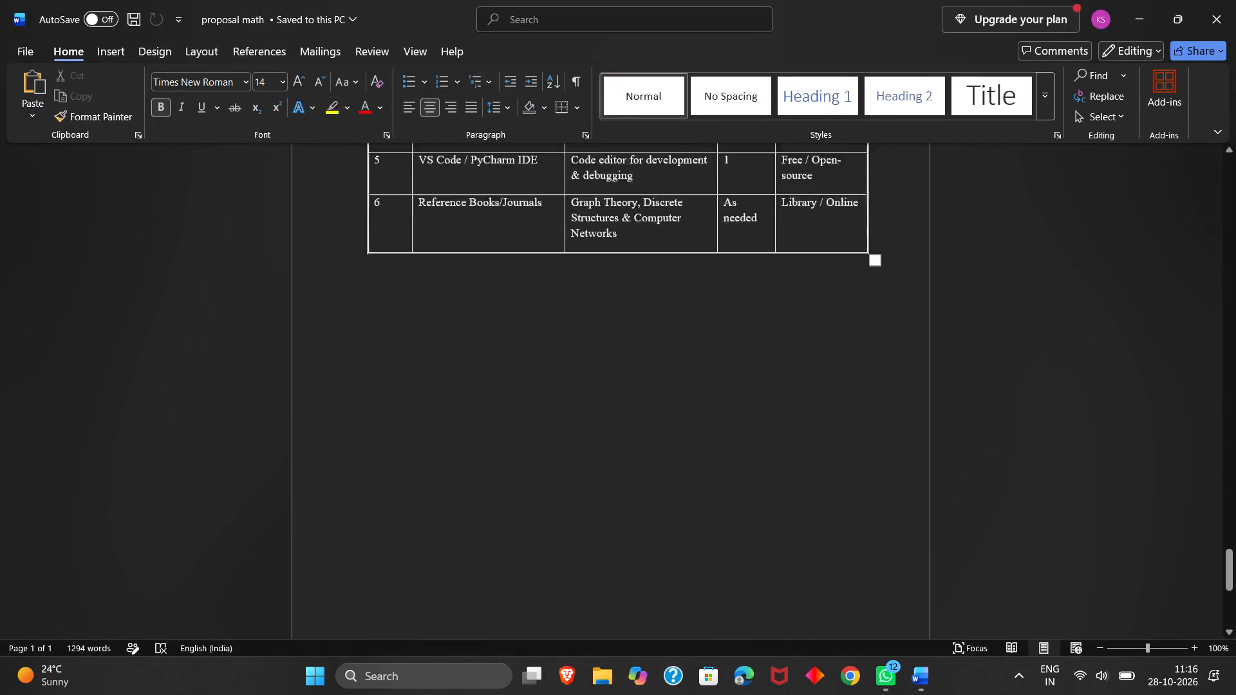
{"action": "scroll", "coordinate": [695, 391], "scroll_direction": "up", "scroll_amount": 5}
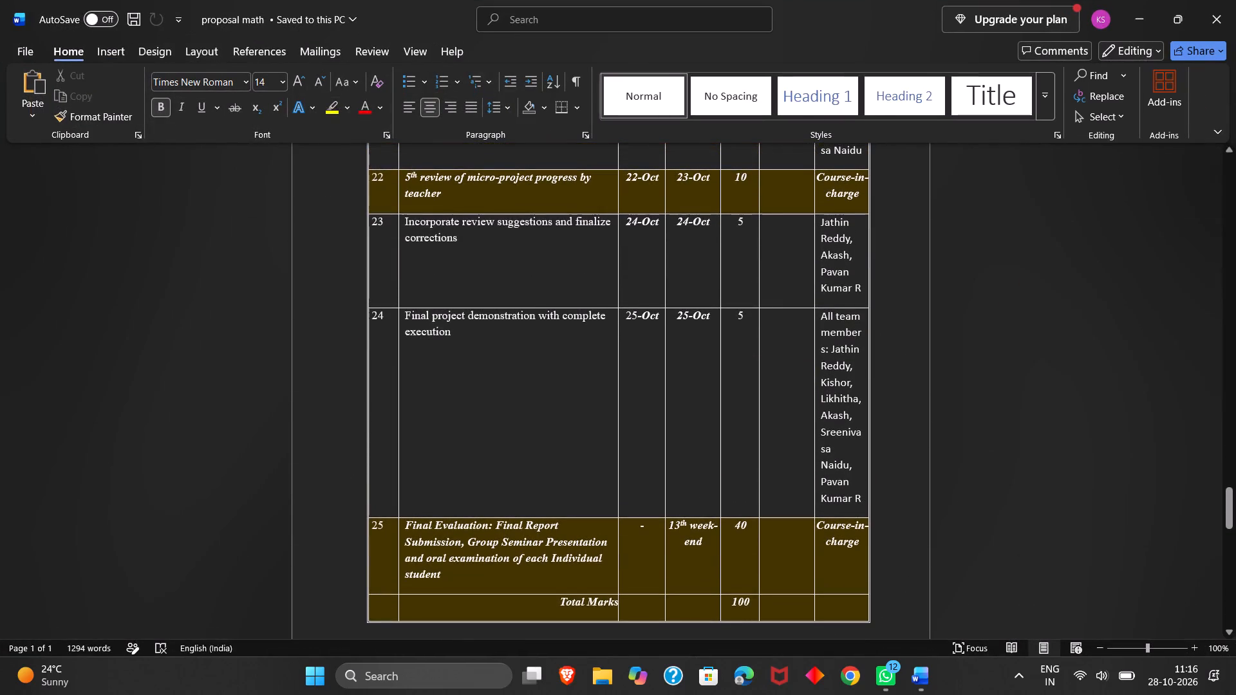
{"action": "left_click", "coordinate": [655, 317]}
{"action": "left_click", "coordinate": [655, 317]}
{"action": "left_click_drag", "start_coordinate": [655, 317], "coordinate": [631, 317]}
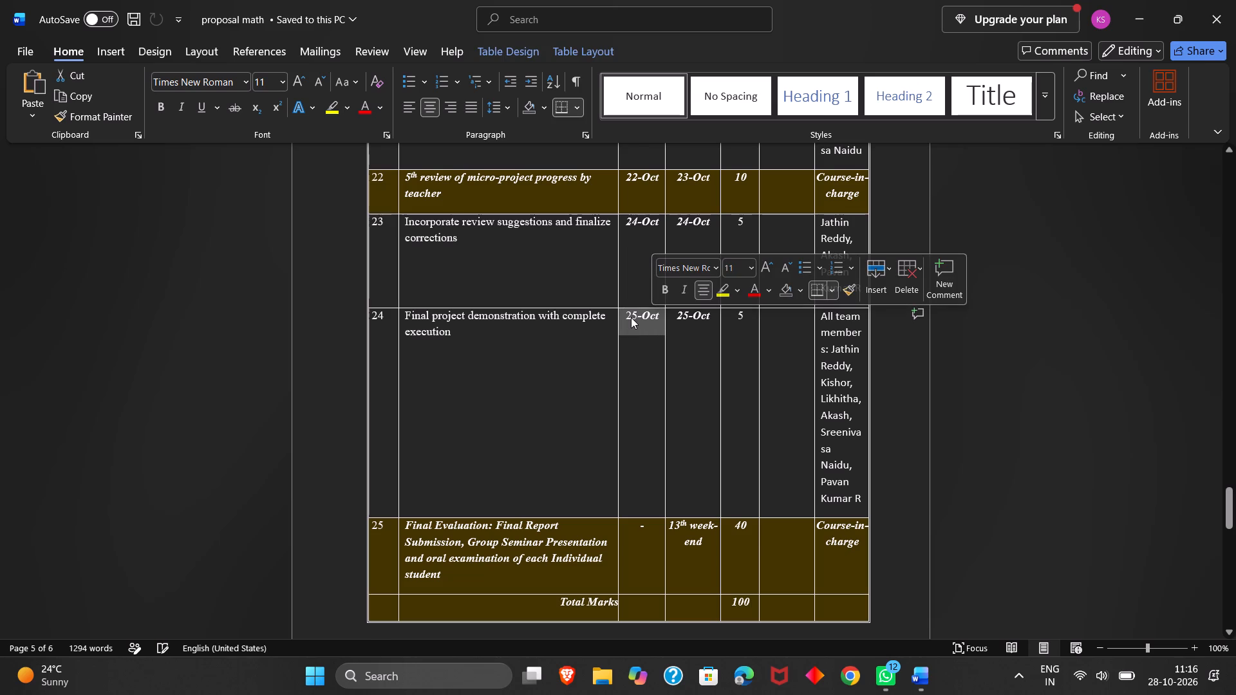
{"action": "left_click", "coordinate": [657, 315]}
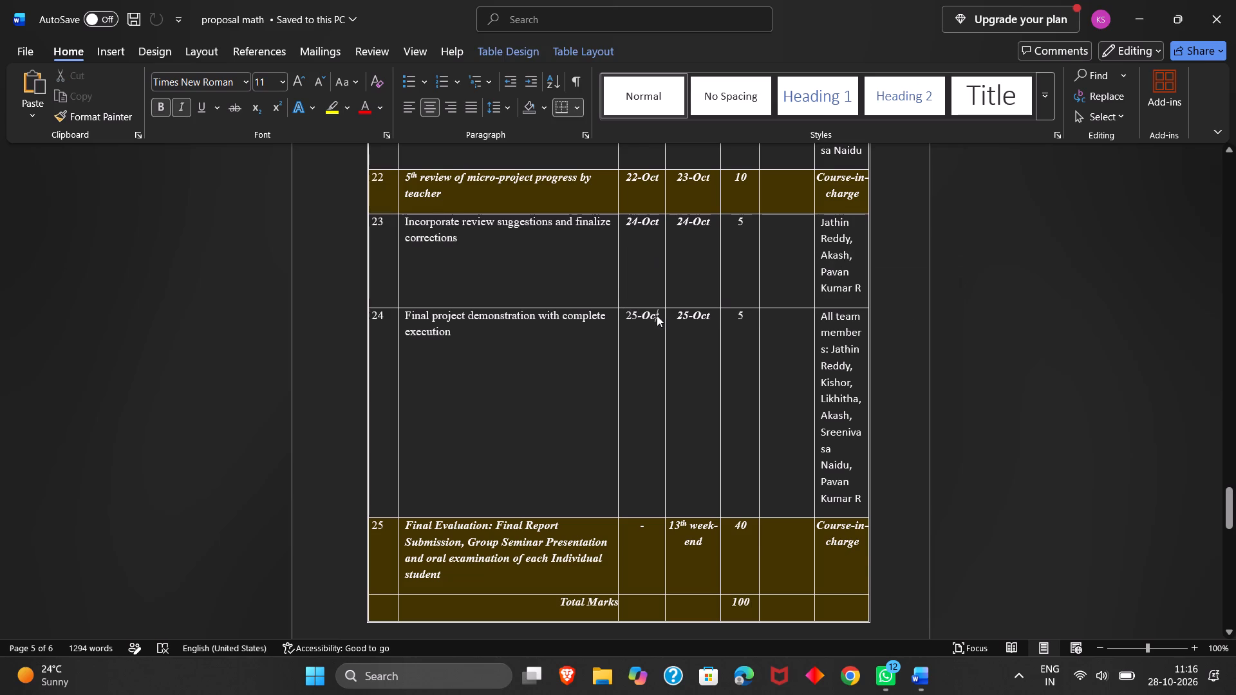
{"action": "left_click", "coordinate": [657, 315]}
{"action": "left_click_drag", "start_coordinate": [657, 315], "coordinate": [628, 311]}
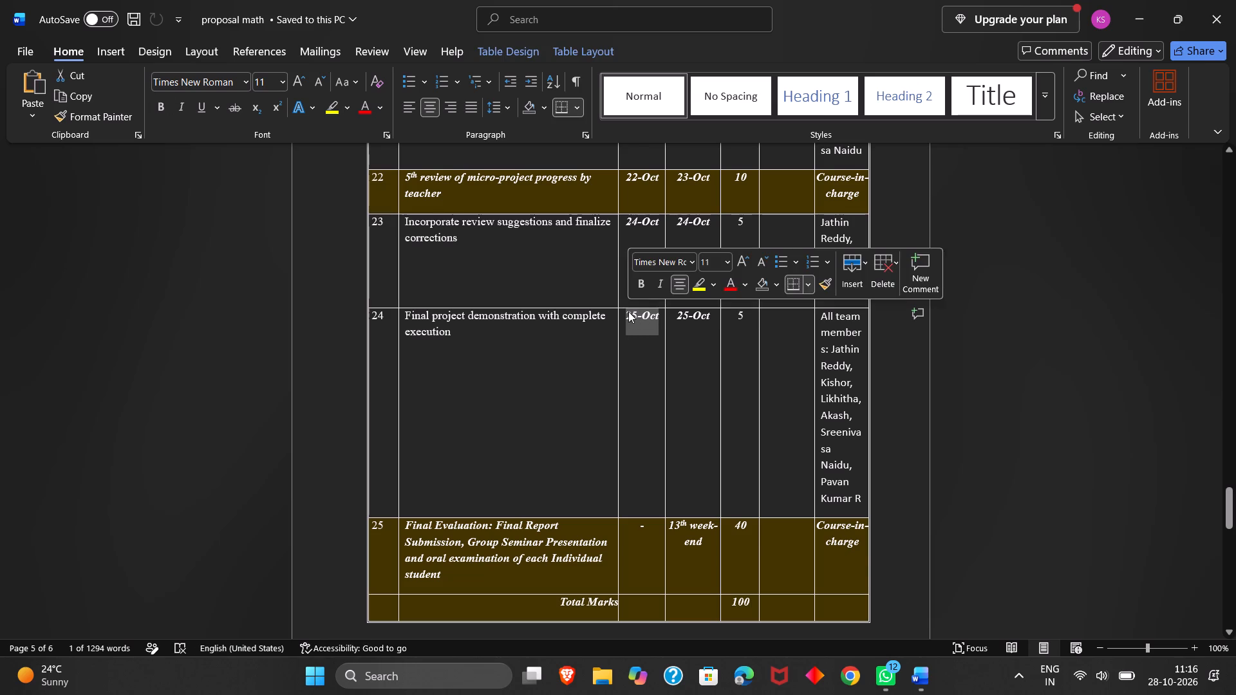
{"action": "key", "text": "BackSpace"}
{"action": "key", "text": "ctrl+v"}
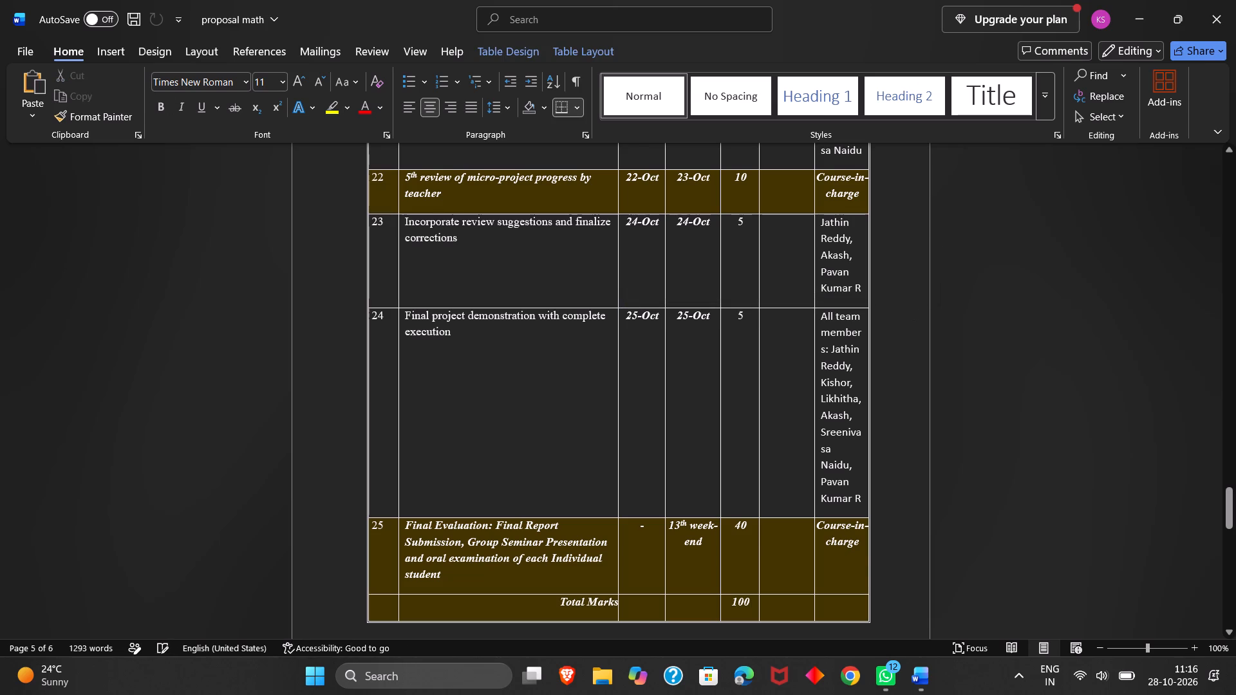
Replace the start date of activity 18, the program performance optimization row, with the copied bold italic date 25-Oct.
{"action": "scroll", "coordinate": [641, 245], "scroll_direction": "up", "scroll_amount": 1}
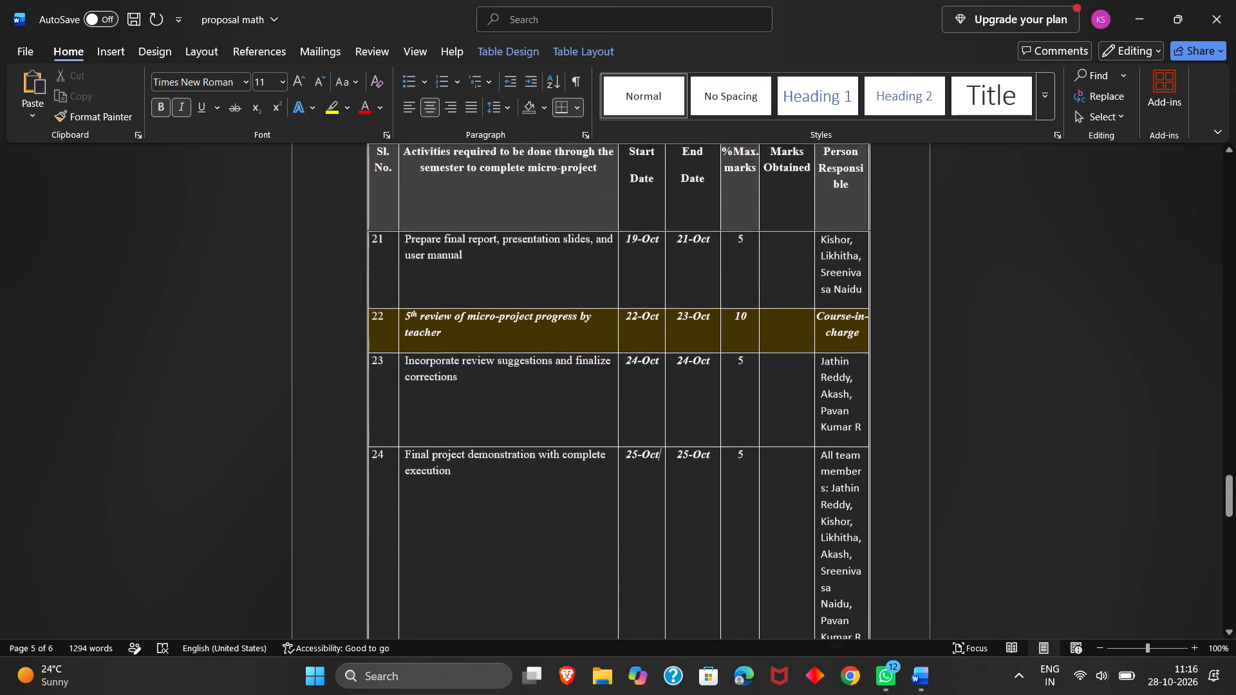
{"action": "scroll", "coordinate": [641, 245], "scroll_direction": "up", "scroll_amount": 3}
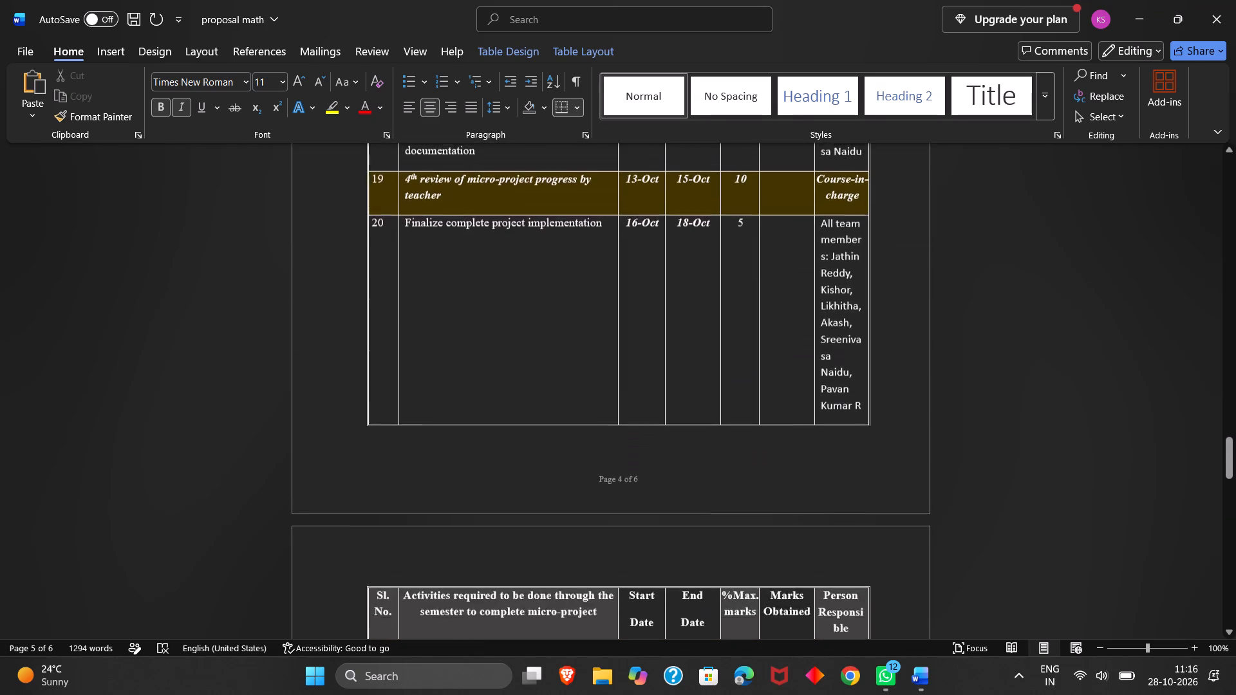
{"action": "scroll", "coordinate": [641, 245], "scroll_direction": "up", "scroll_amount": 2}
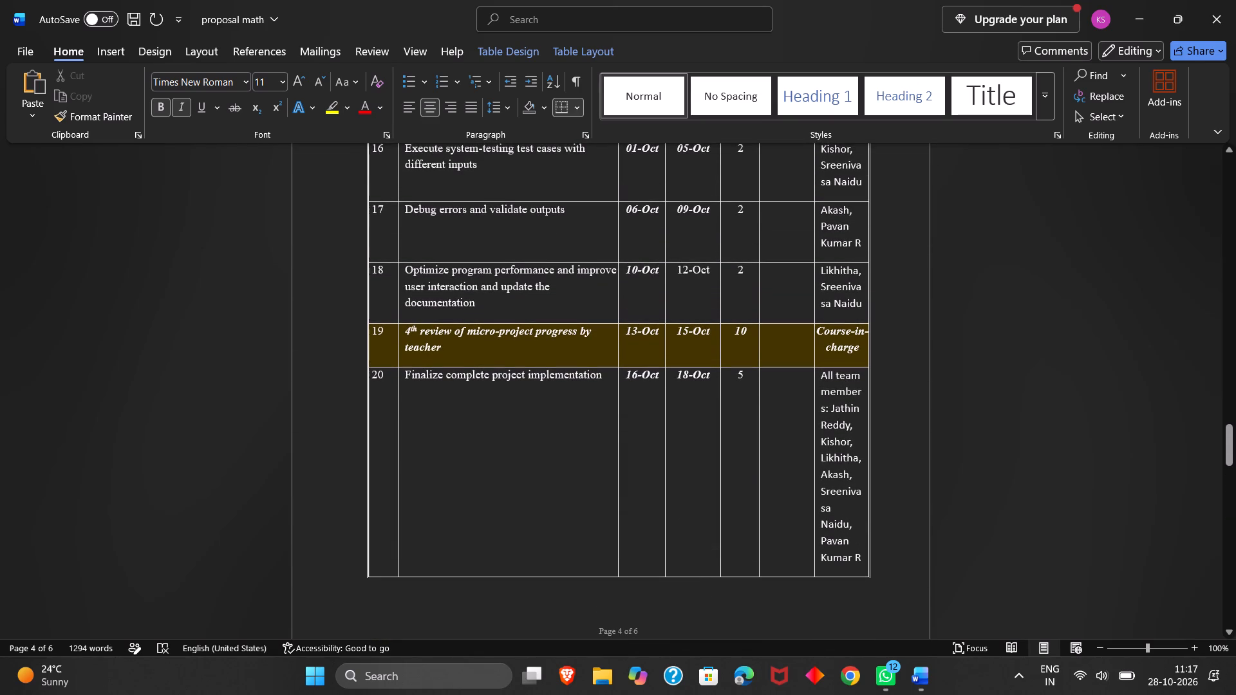
{"action": "left_click", "coordinate": [712, 274]}
{"action": "left_click_drag", "start_coordinate": [712, 274], "coordinate": [685, 272]}
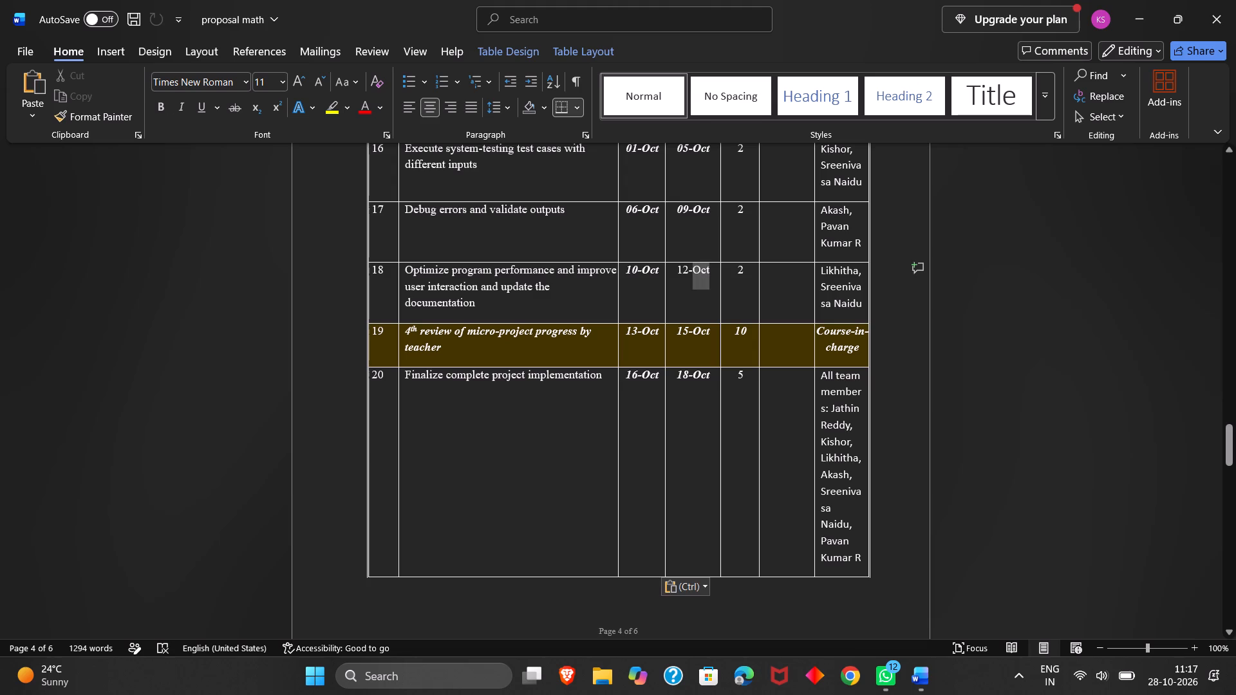
{"action": "left_click_drag", "start_coordinate": [685, 272], "coordinate": [679, 271]}
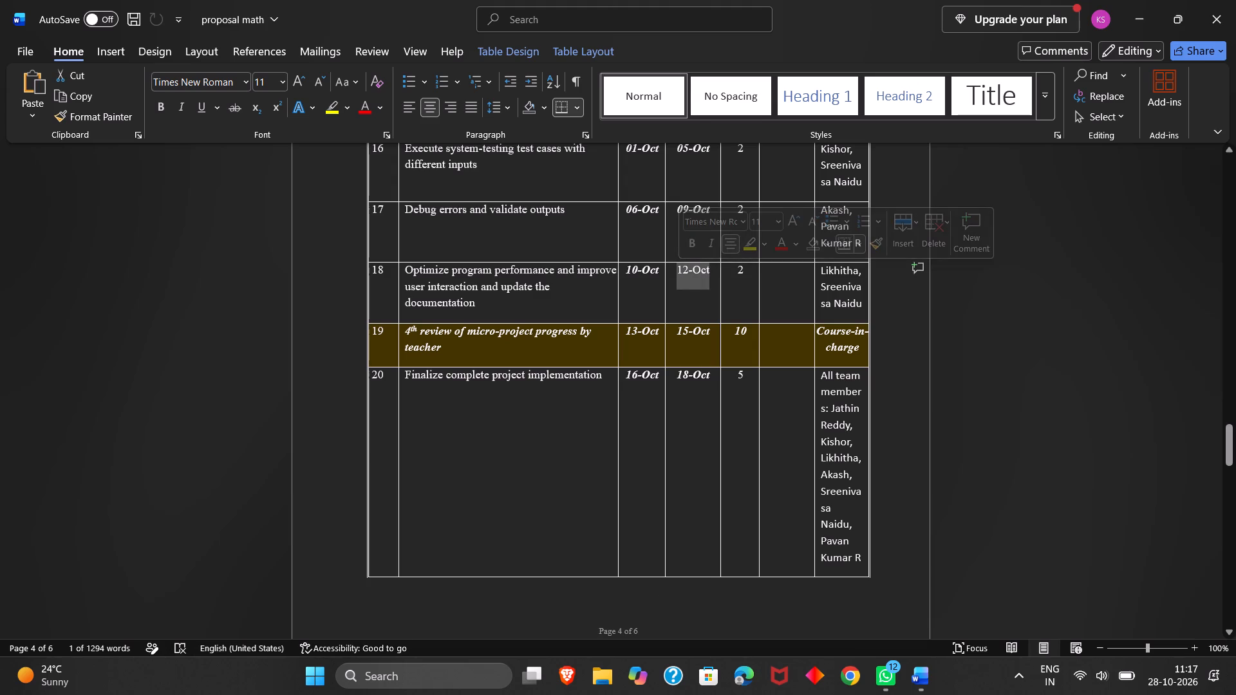
{"action": "left_click_drag", "start_coordinate": [659, 270], "coordinate": [624, 271]}
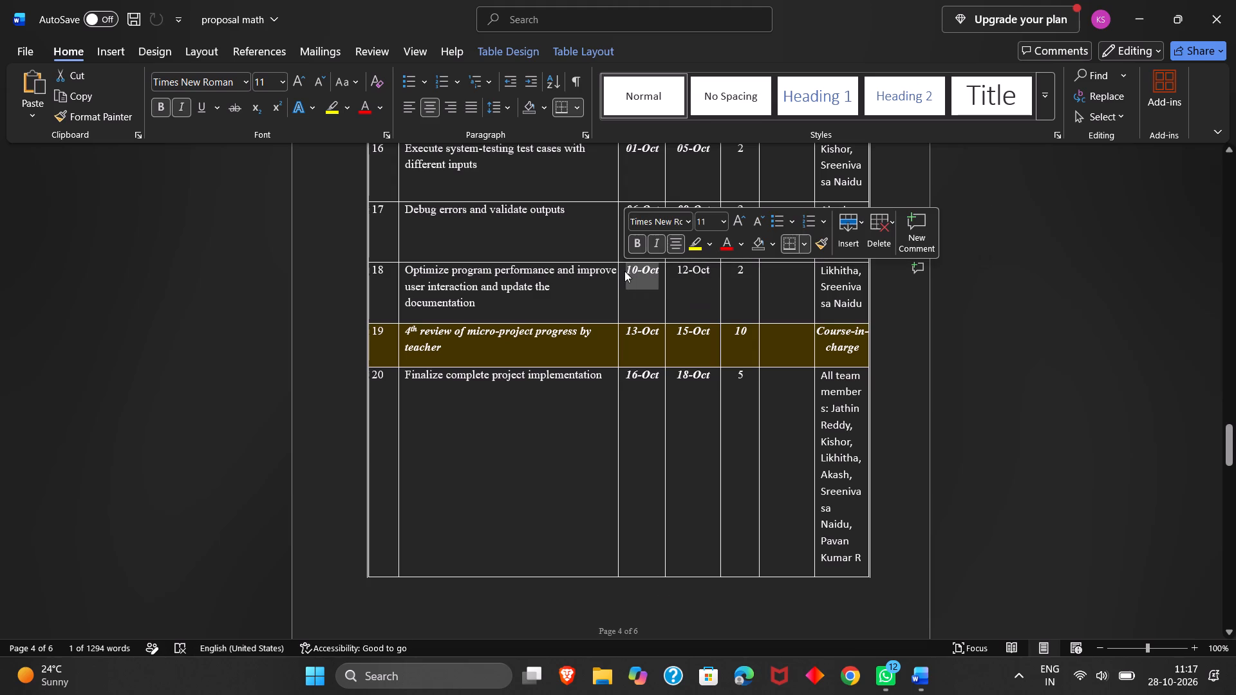
{"action": "left_click", "coordinate": [624, 271]}
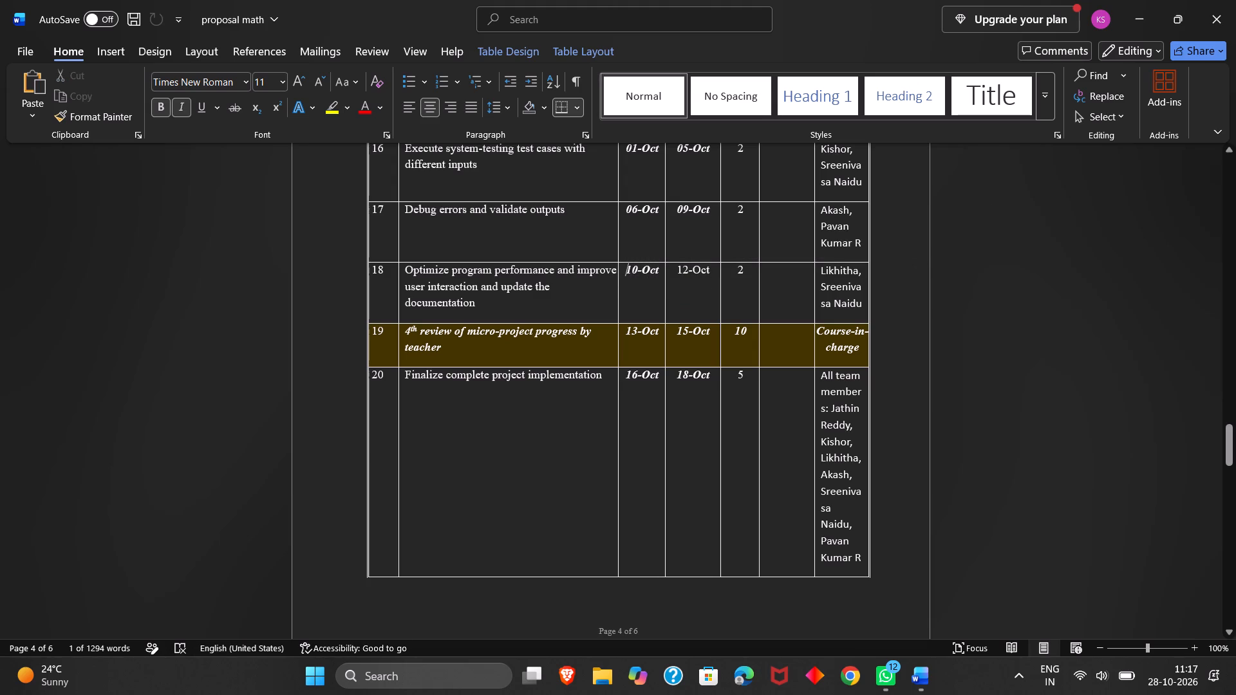
{"action": "left_click_drag", "start_coordinate": [628, 270], "coordinate": [662, 268]}
{"action": "key", "text": "ctrl+v"}
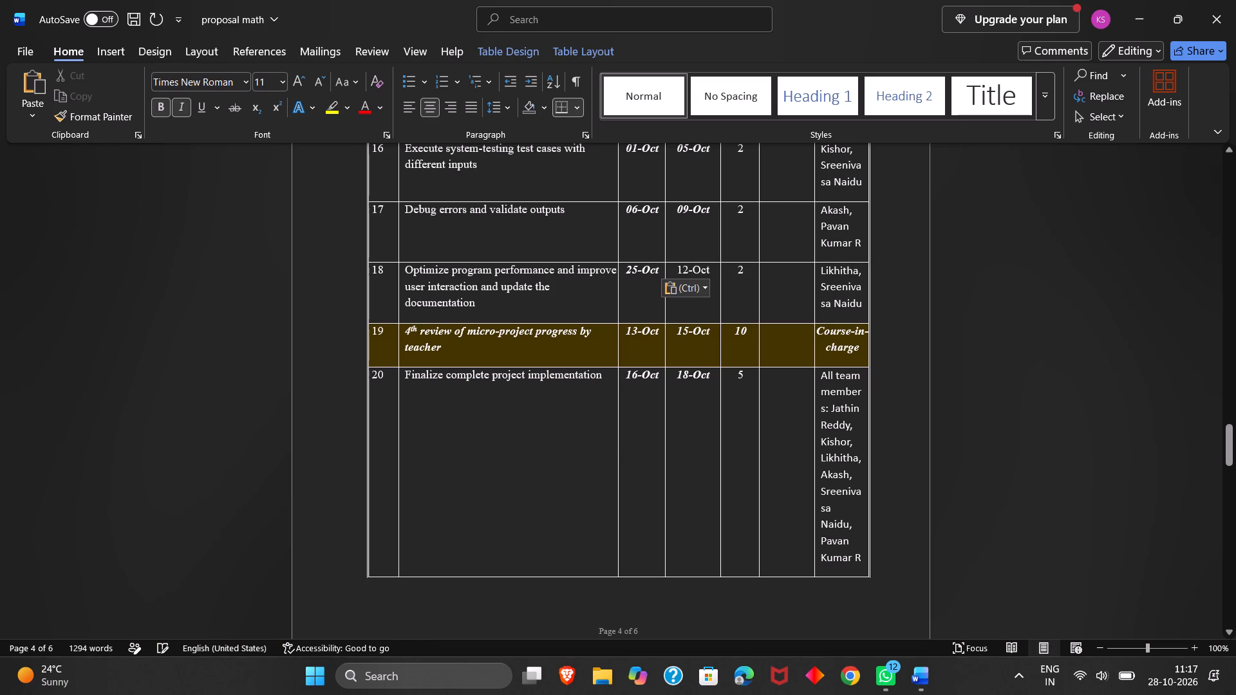
Replace the end date of activity 18 with the copied bold italic date, changing its day so it reads 12-Oct.
{"action": "left_click_drag", "start_coordinate": [709, 268], "coordinate": [679, 270]}
{"action": "key", "text": "BackSpace"}
{"action": "key", "text": "ctrl+v"}
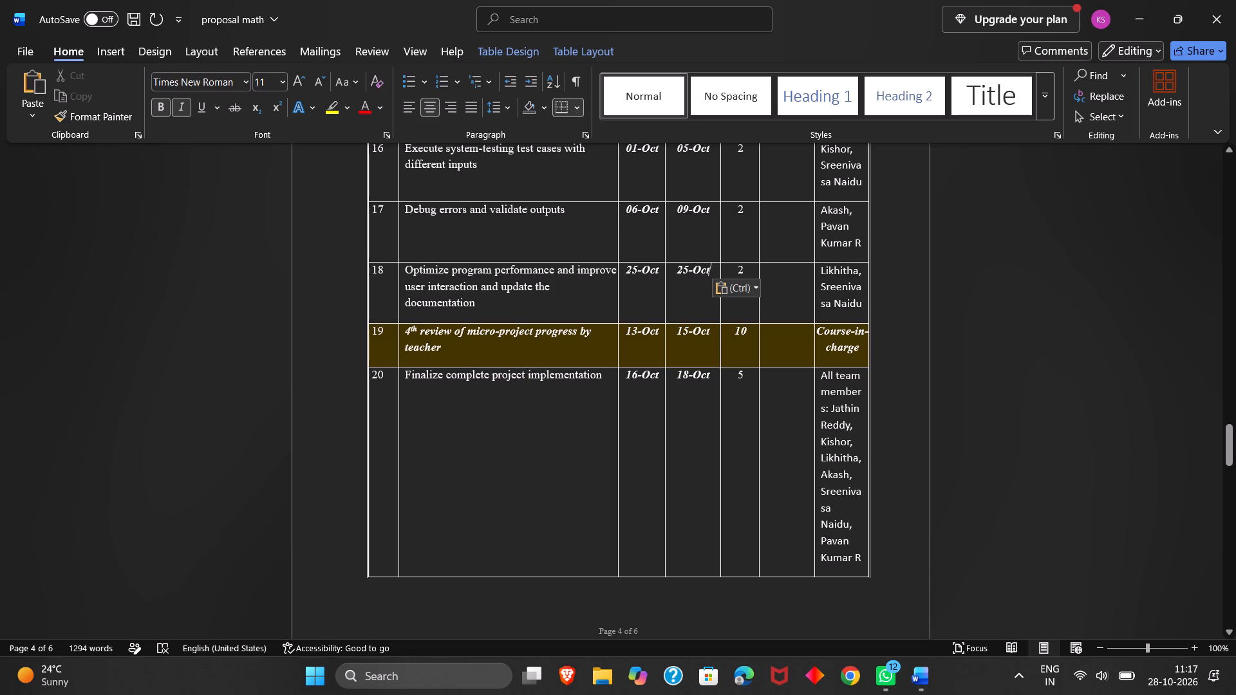
{"action": "left_click", "coordinate": [693, 268]}
{"action": "left_click", "coordinate": [691, 270]}
{"action": "key", "text": "BackSpace"}
{"action": "key", "text": "BackSpace"}
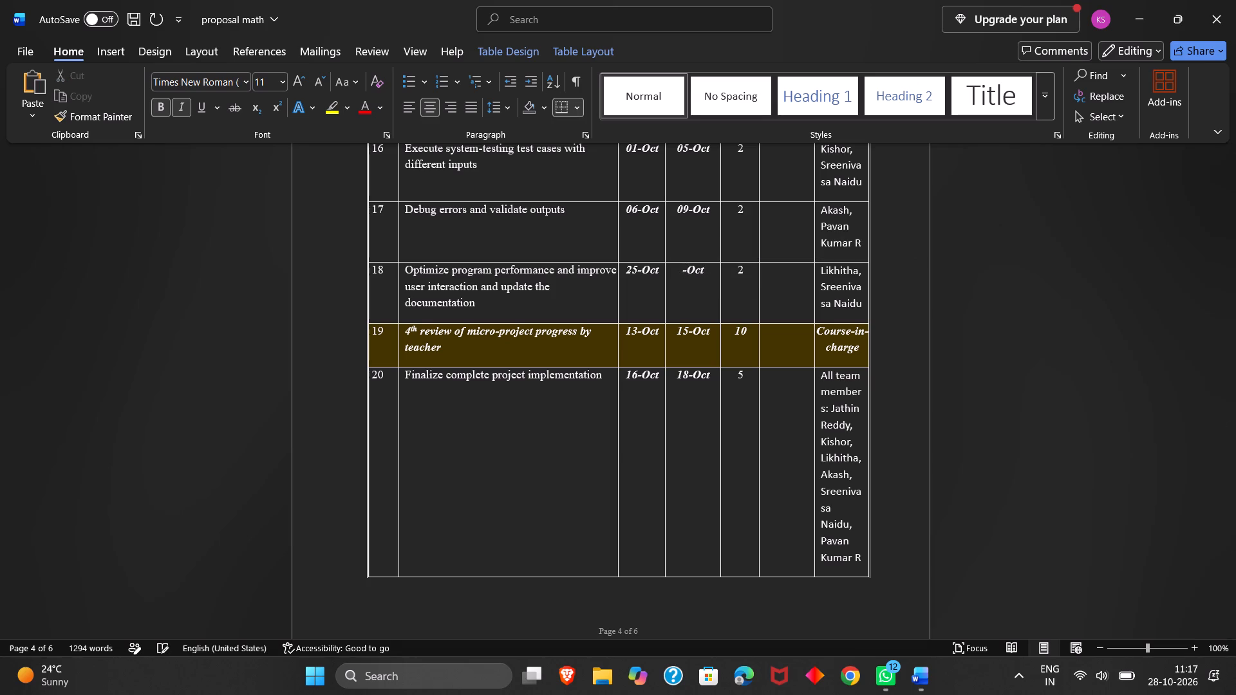
{"action": "type", "text": "12"}
{"action": "left_click", "coordinate": [696, 294]}
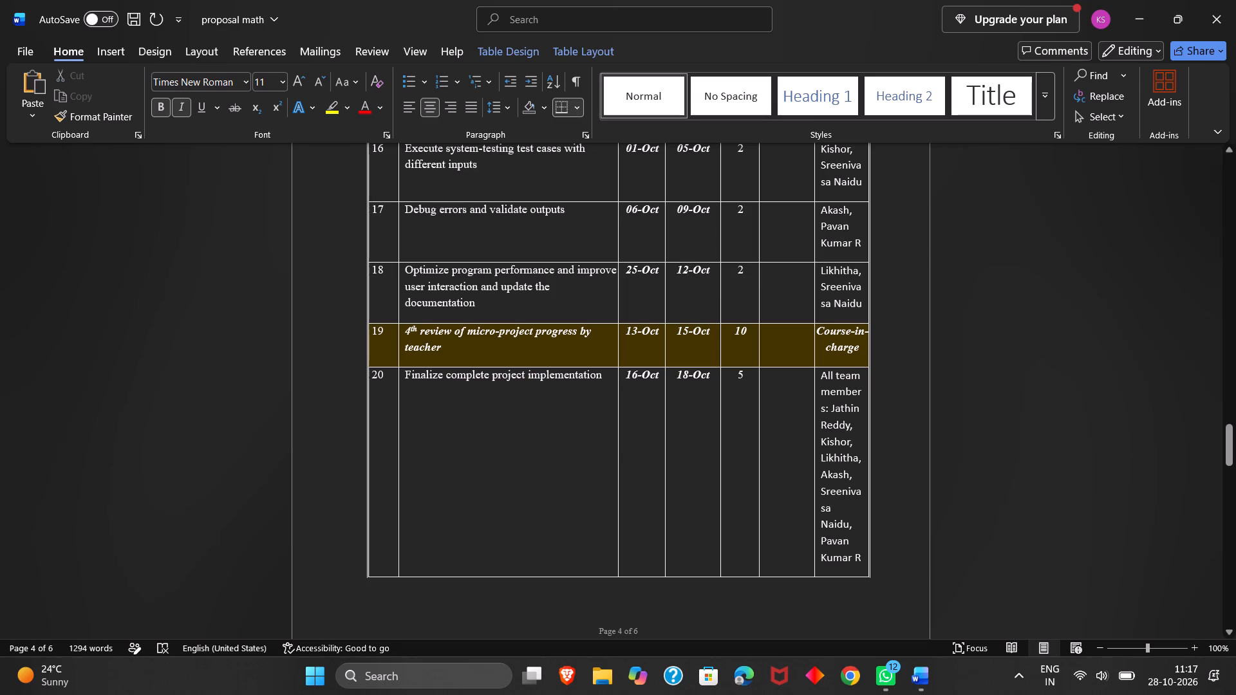
Look back over the document from the Action Plan table up to the title page.
{"action": "scroll", "coordinate": [694, 230], "scroll_direction": "up", "scroll_amount": 1}
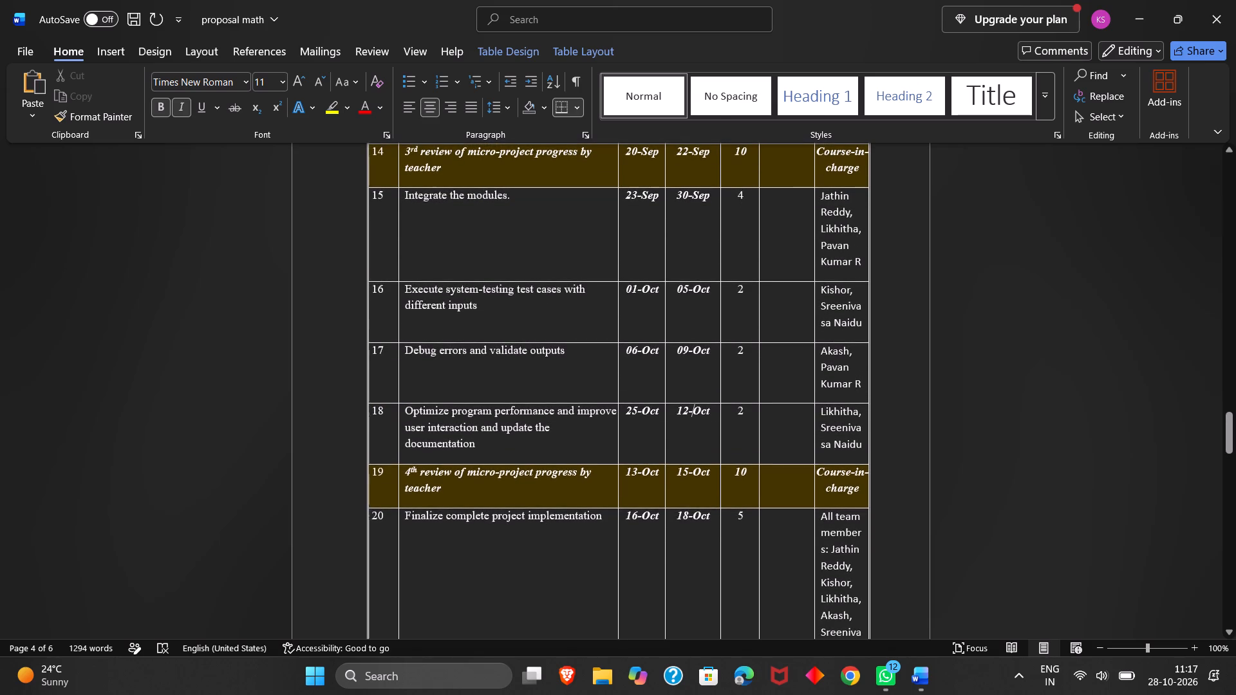
{"action": "scroll", "coordinate": [694, 289], "scroll_direction": "up", "scroll_amount": 4}
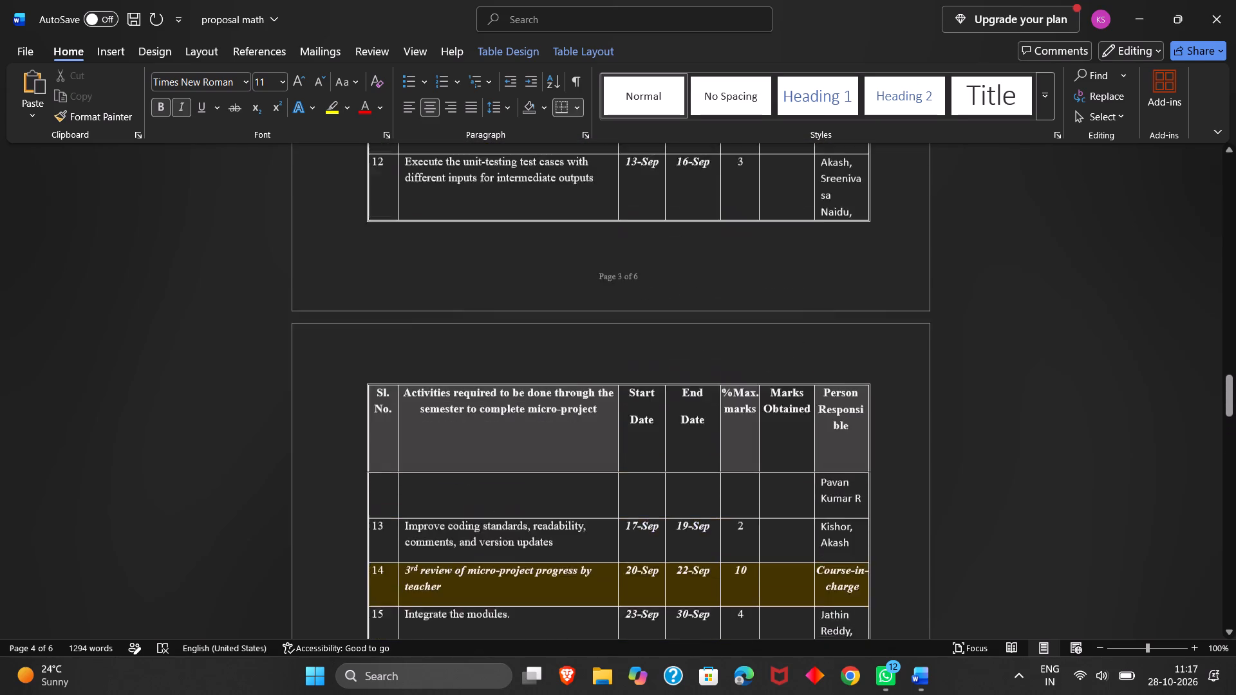
{"action": "scroll", "coordinate": [694, 289], "scroll_direction": "up", "scroll_amount": 8}
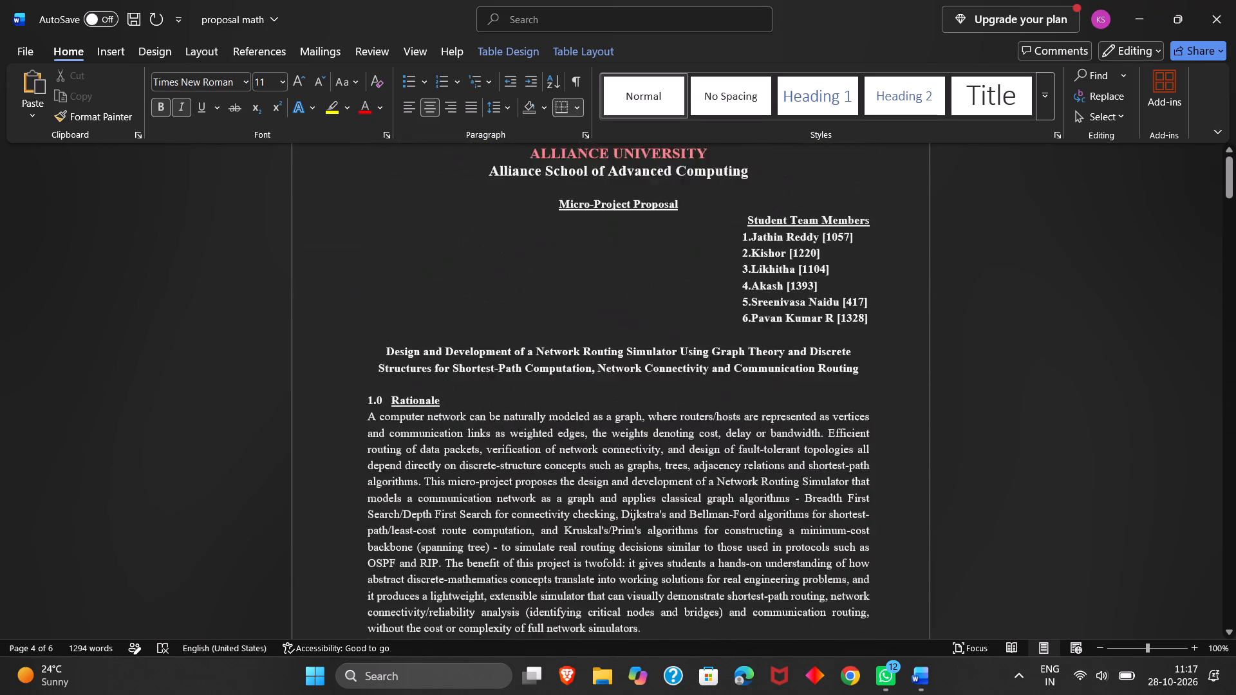
{"action": "scroll", "coordinate": [694, 289], "scroll_direction": "up", "scroll_amount": 2}
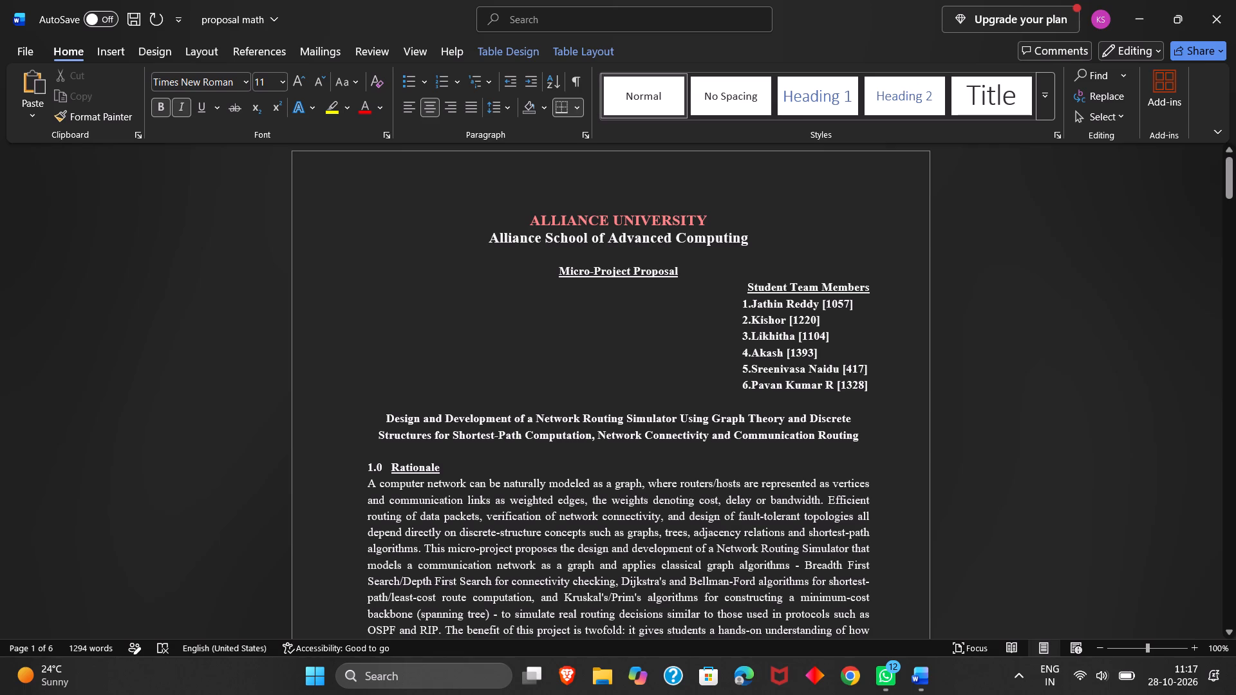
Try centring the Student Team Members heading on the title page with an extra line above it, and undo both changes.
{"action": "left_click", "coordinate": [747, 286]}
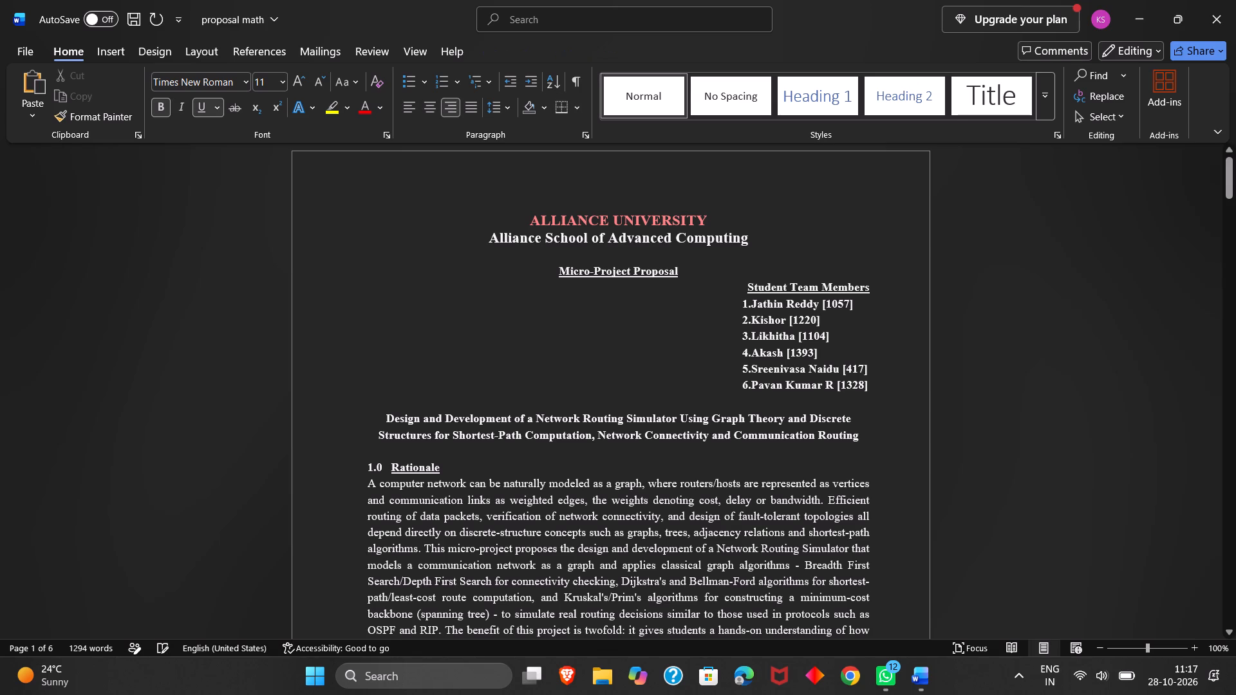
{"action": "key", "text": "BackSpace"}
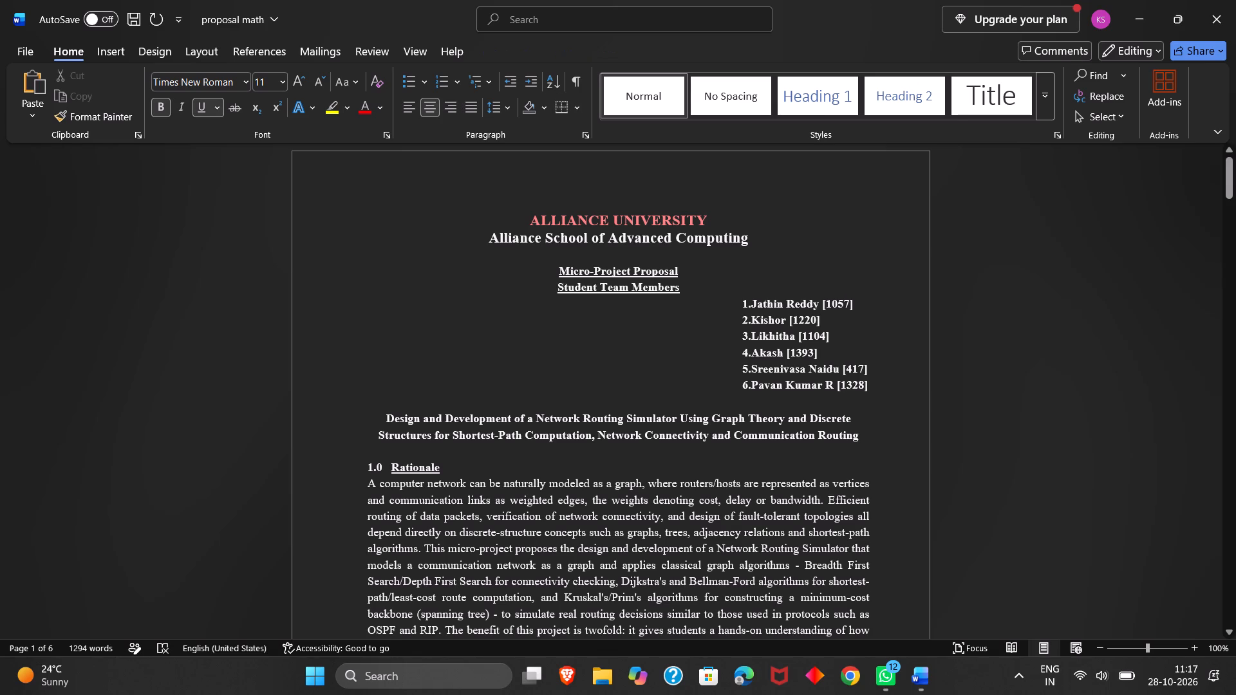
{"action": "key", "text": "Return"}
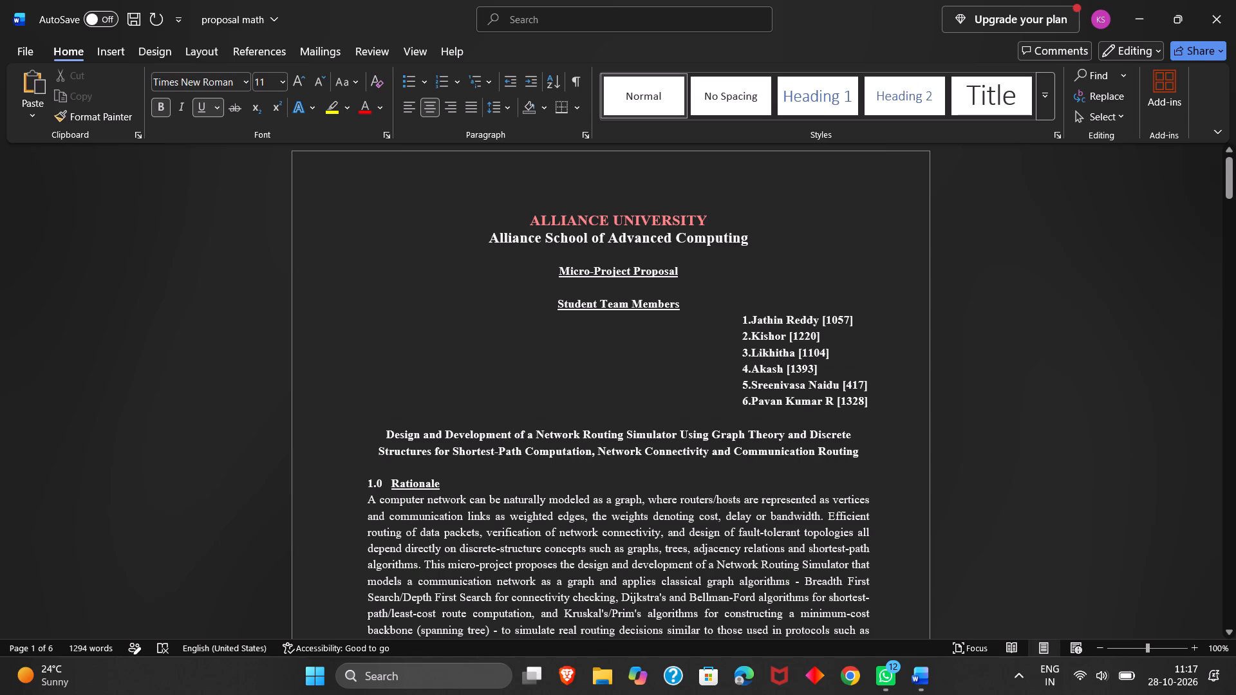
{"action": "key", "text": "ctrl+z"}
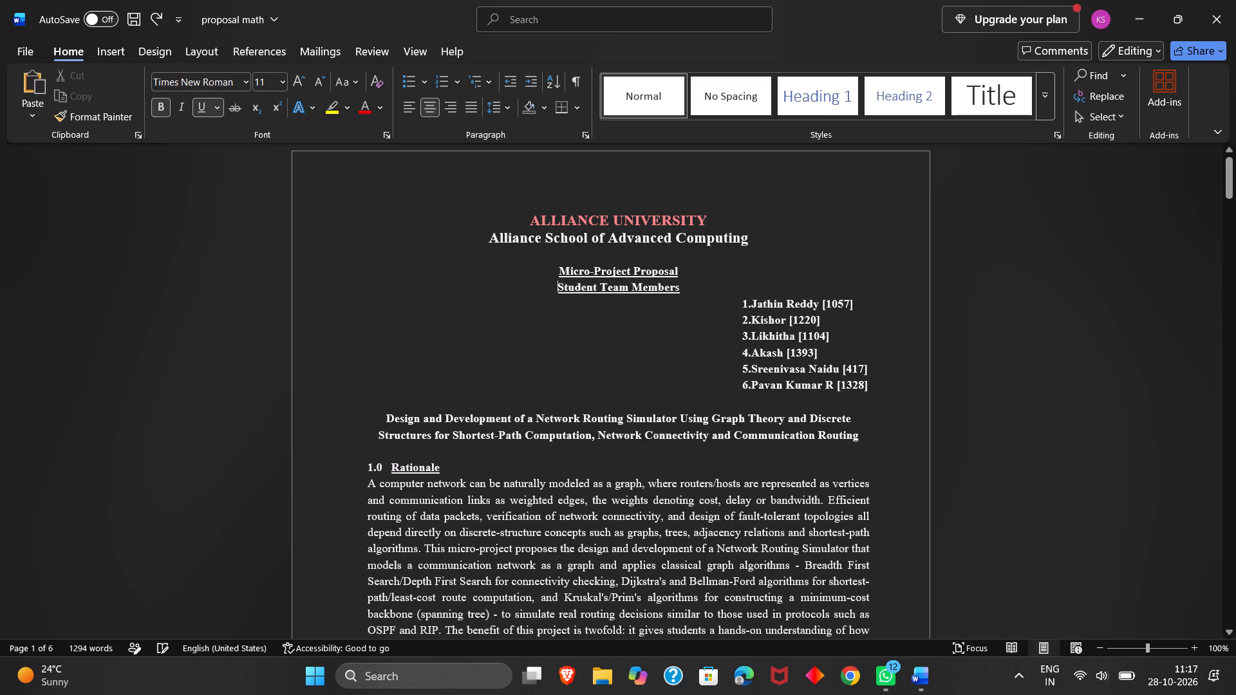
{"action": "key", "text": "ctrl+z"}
Save the changes to the proposal document under its current name.
{"action": "scroll", "coordinate": [571, 416], "scroll_direction": "down", "scroll_amount": 2}
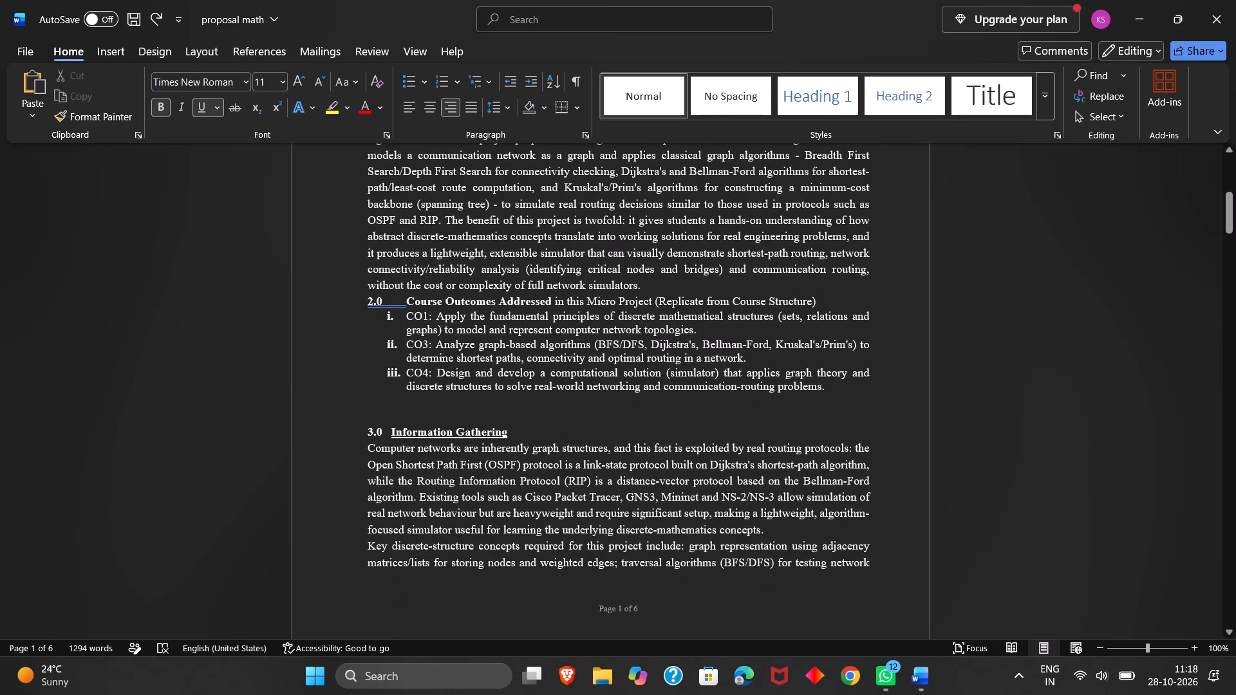
{"action": "key", "text": "ctrl+s"}
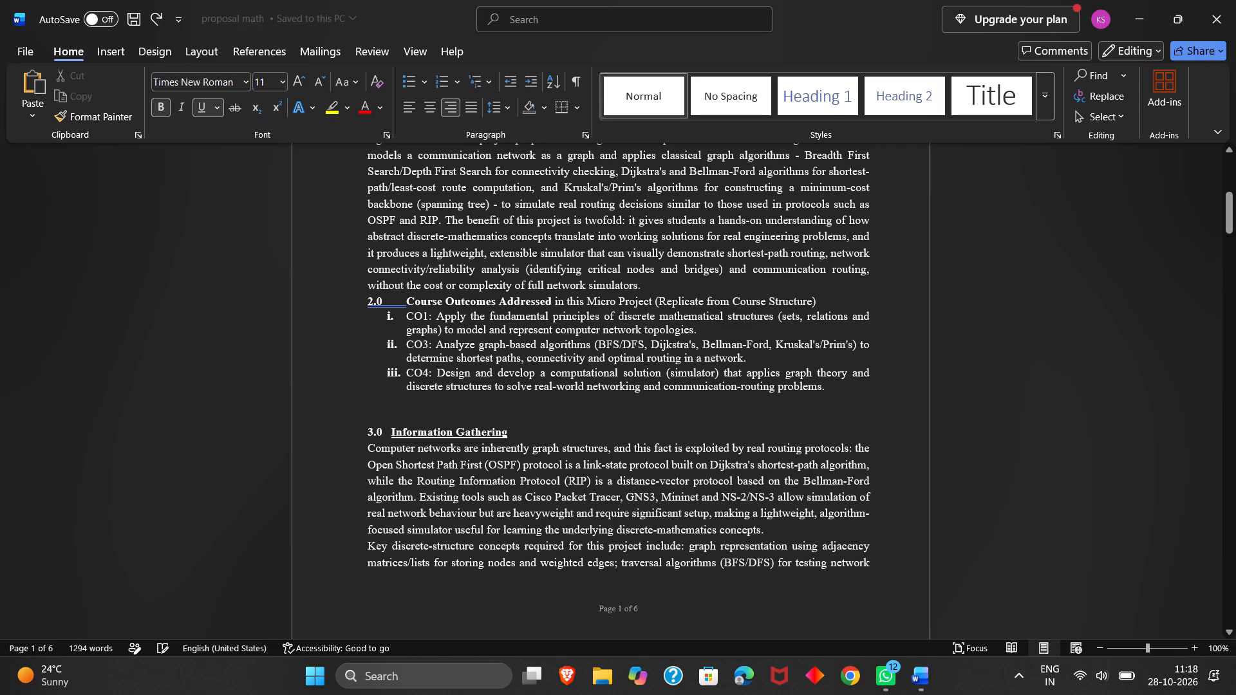
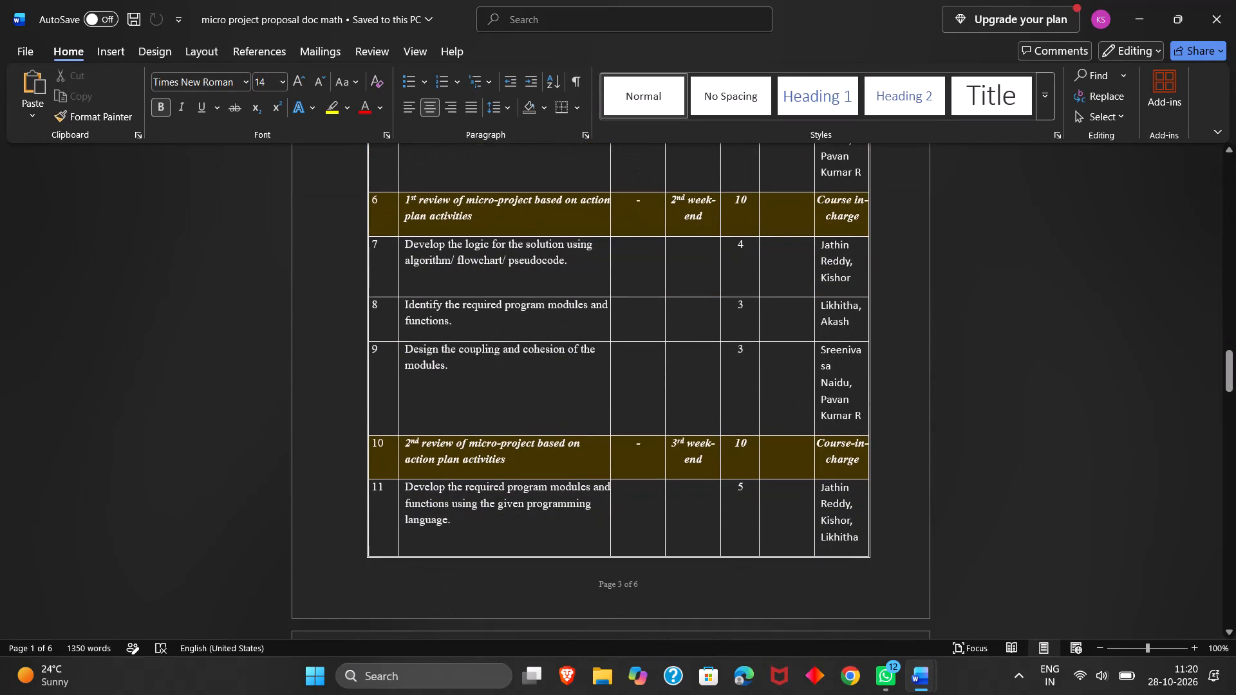
Look over the open "micro project proposal doc math" document and switch to the "proposal math" document.
{"action": "scroll", "coordinate": [599, 369], "scroll_direction": "up", "scroll_amount": 1}
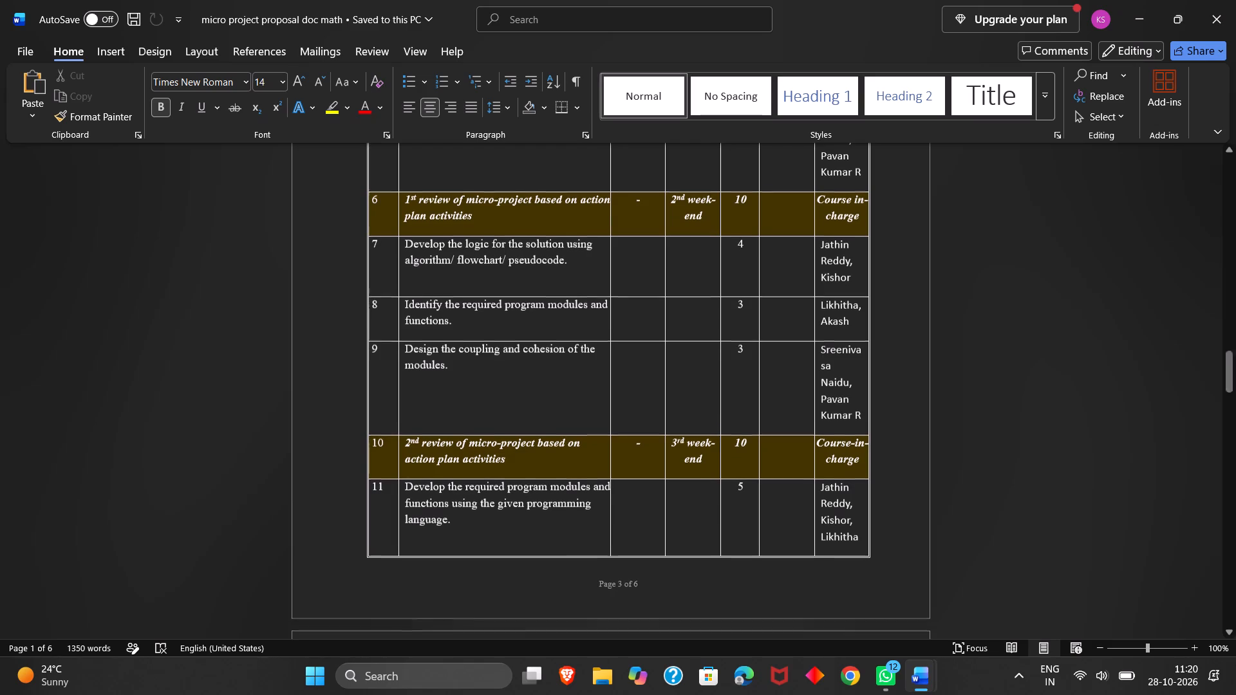
{"action": "scroll", "coordinate": [599, 369], "scroll_direction": "up", "scroll_amount": 2}
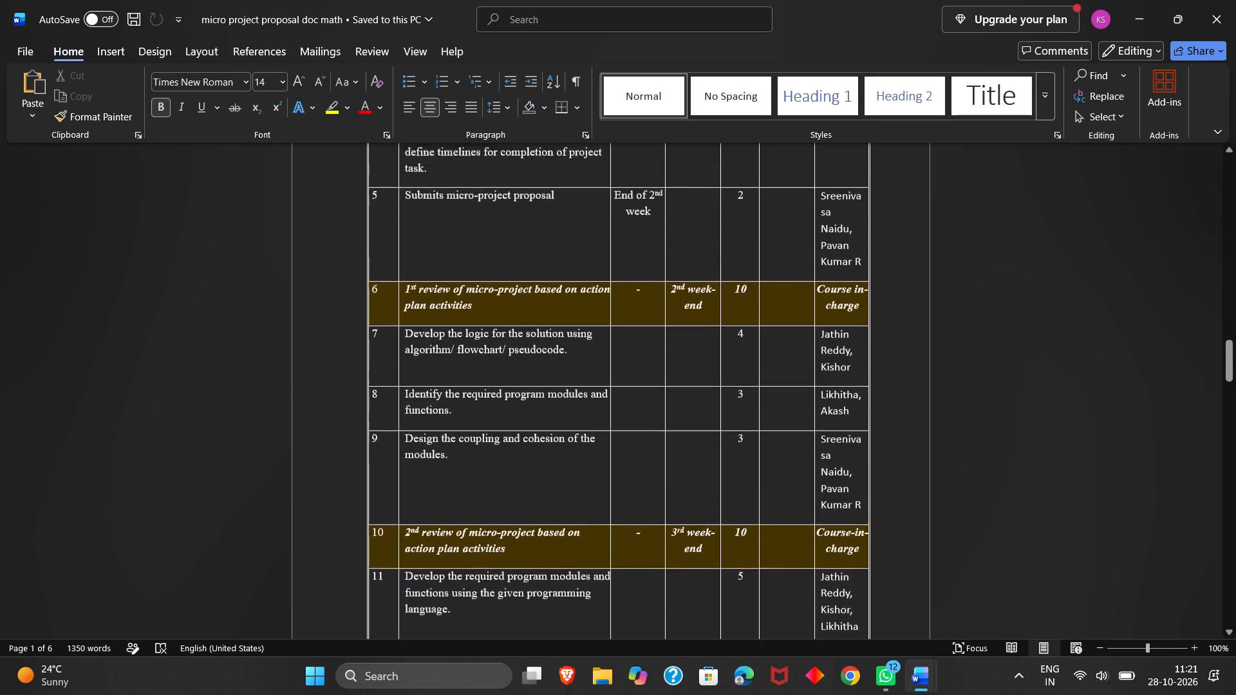
{"action": "scroll", "coordinate": [599, 369], "scroll_direction": "up", "scroll_amount": 10}
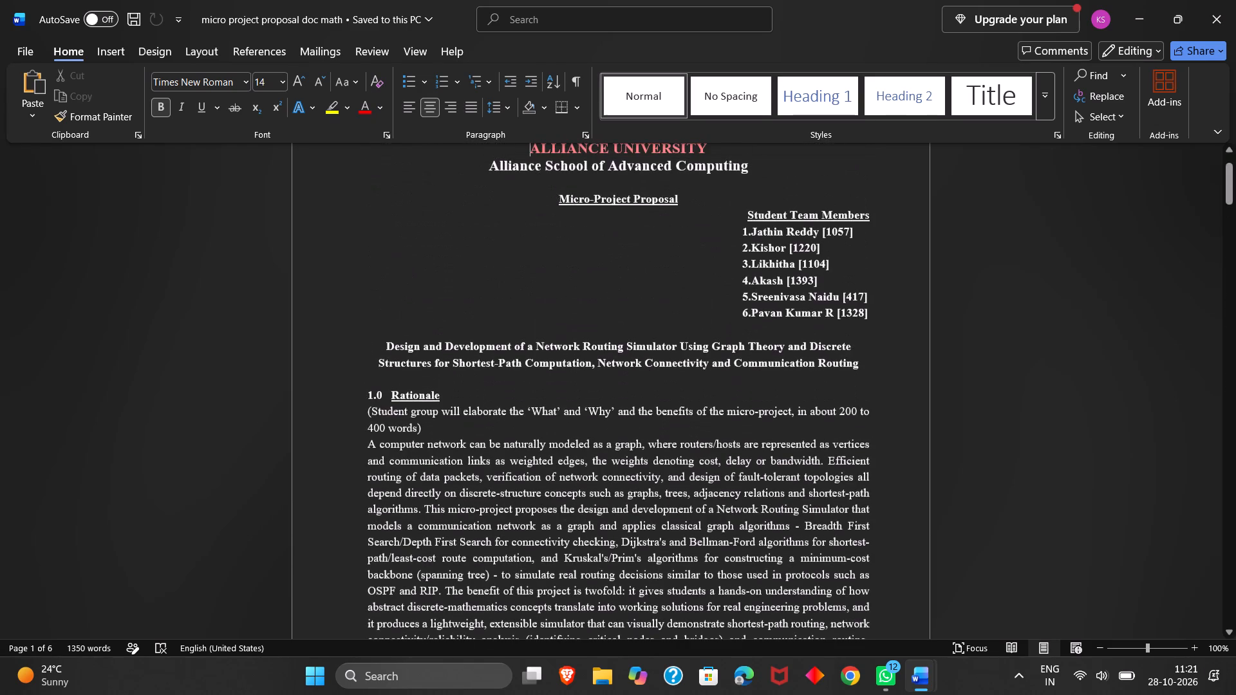
{"action": "scroll", "coordinate": [599, 369], "scroll_direction": "down", "scroll_amount": 6}
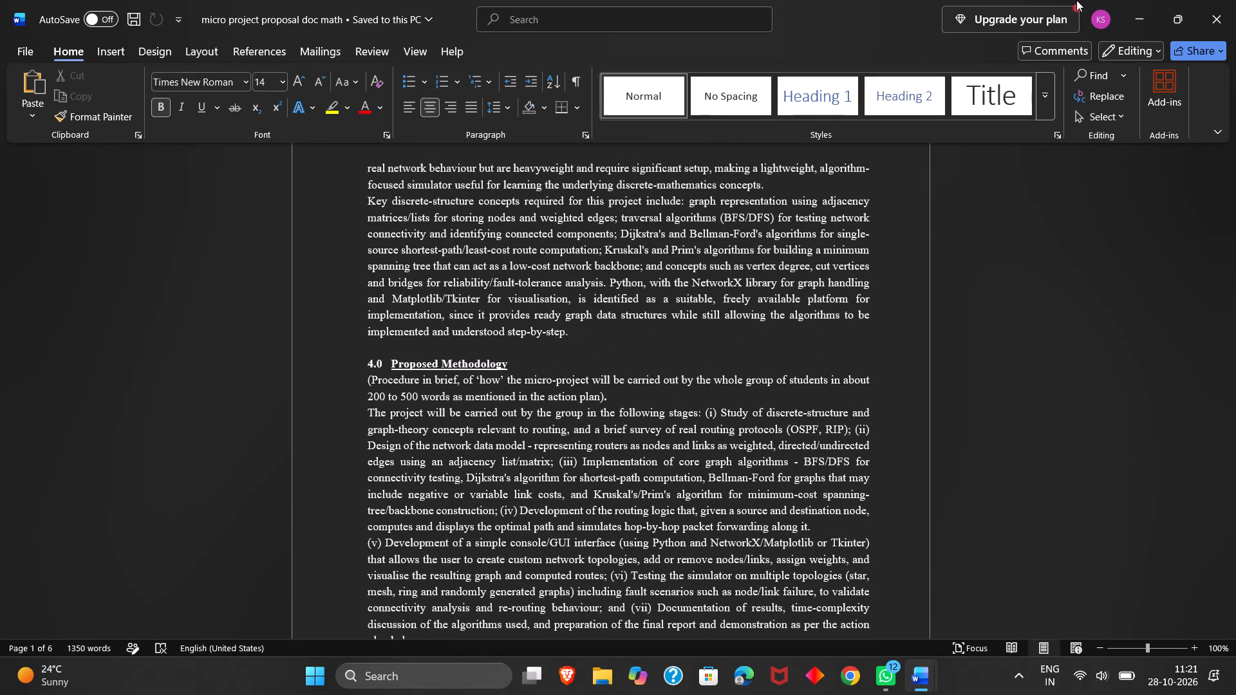
{"action": "left_click", "coordinate": [1147, 2]}
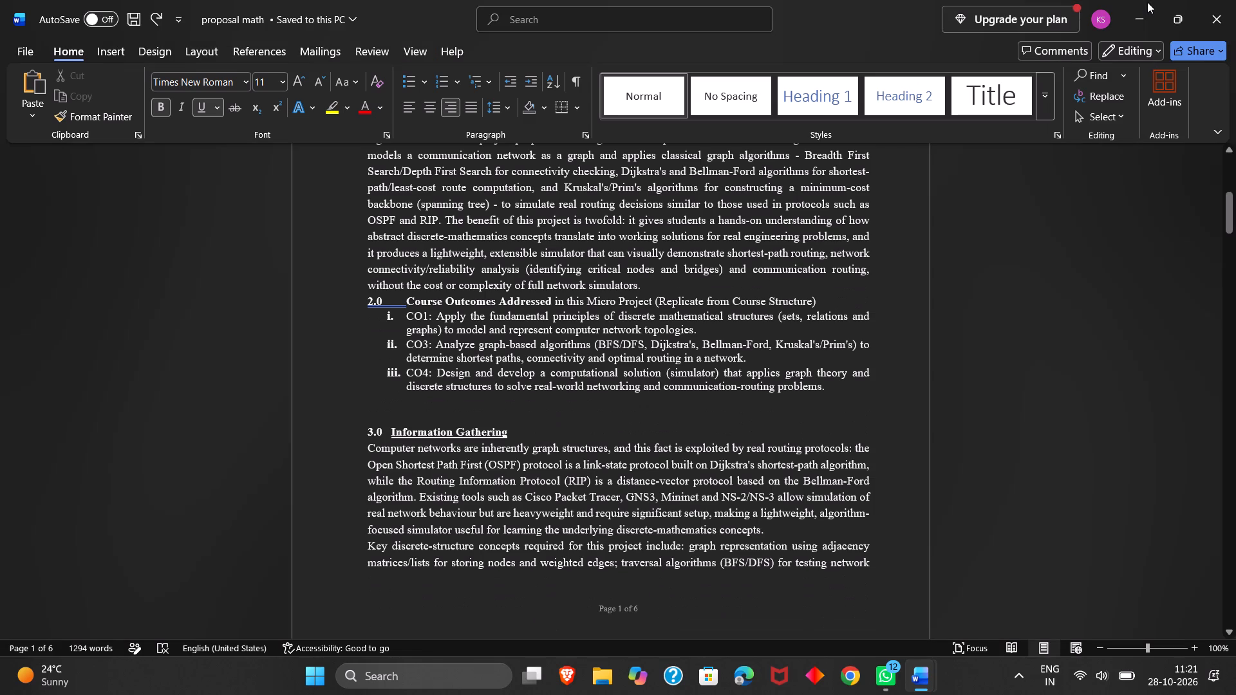
Review the "proposal math" document from the title page through the Action Plan to the resources table.
{"action": "scroll", "coordinate": [1013, 251], "scroll_direction": "up", "scroll_amount": 5}
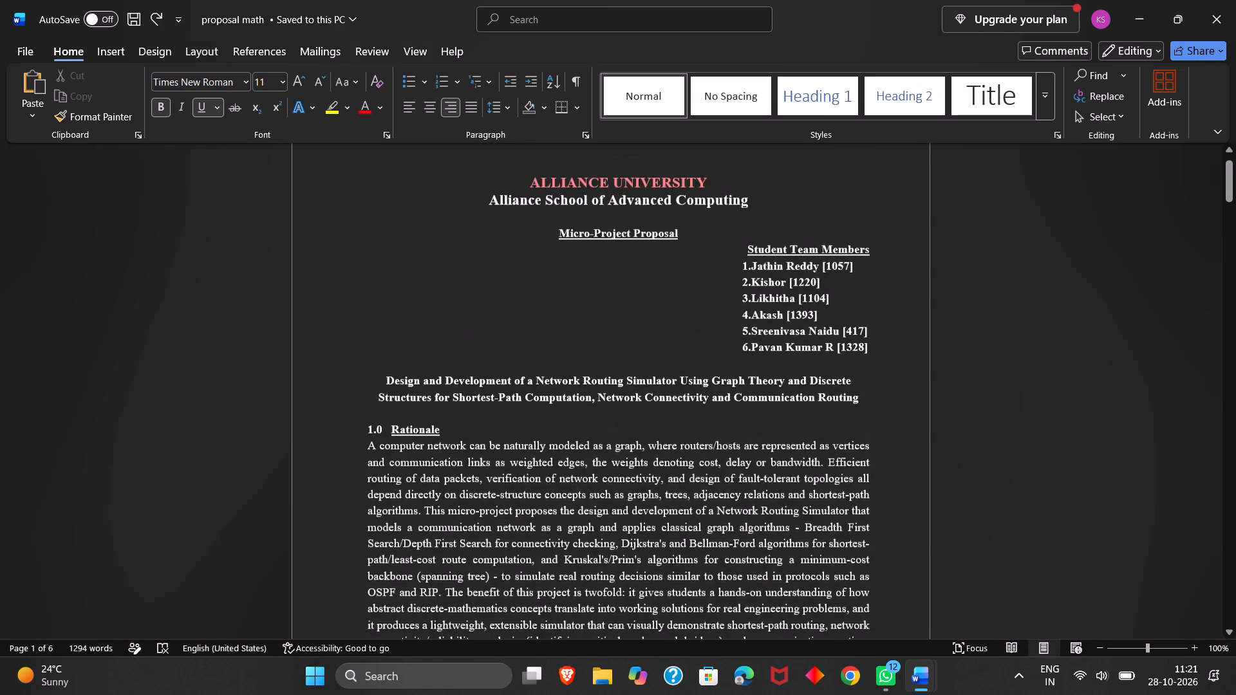
{"action": "scroll", "coordinate": [1013, 251], "scroll_direction": "down", "scroll_amount": 3}
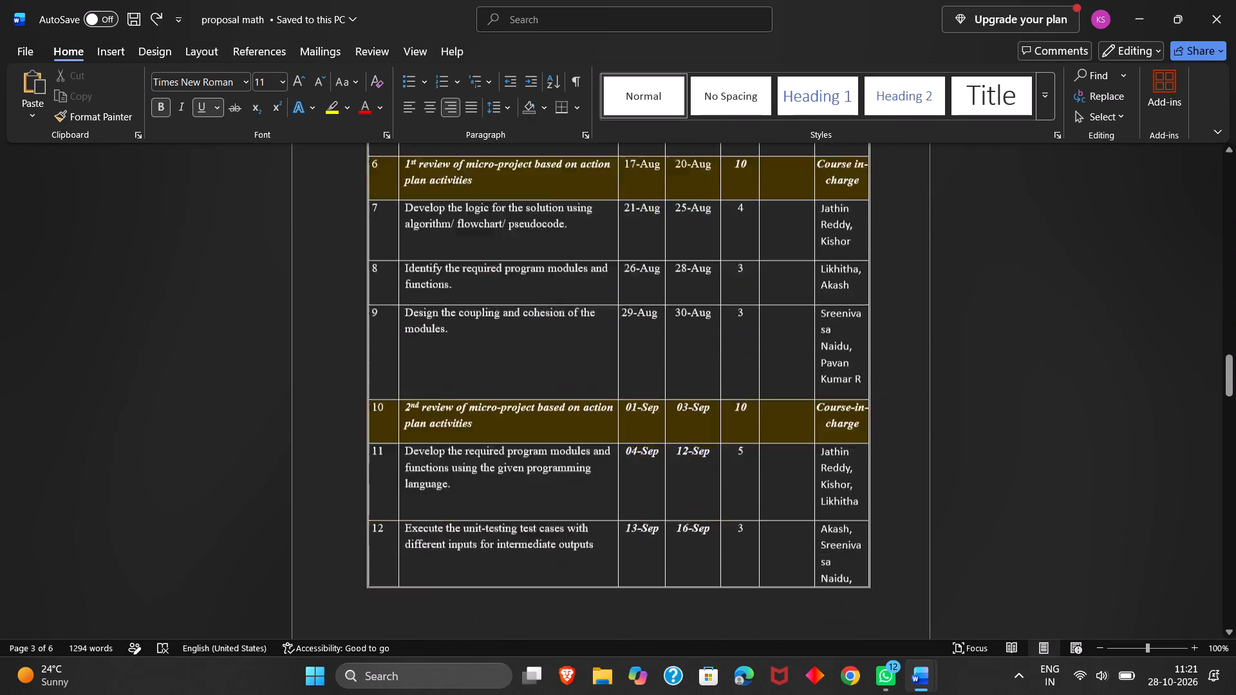
{"action": "scroll", "coordinate": [1013, 251], "scroll_direction": "down", "scroll_amount": 3}
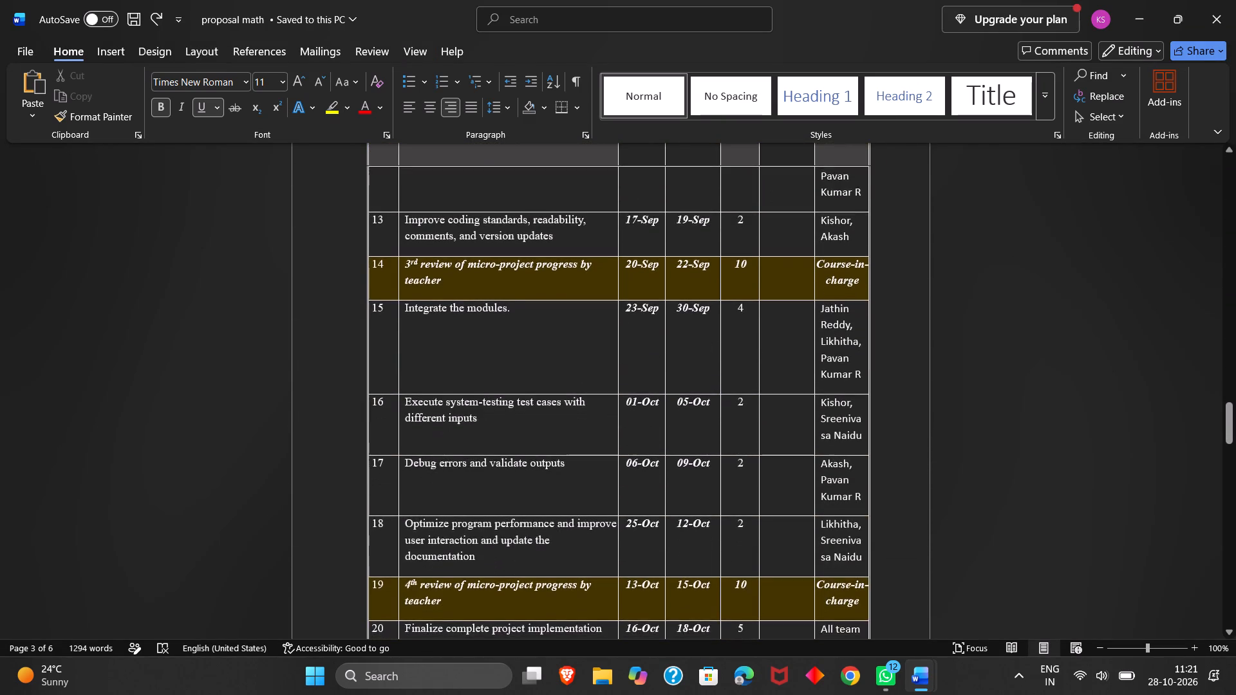
{"action": "scroll", "coordinate": [1013, 251], "scroll_direction": "down", "scroll_amount": 7}
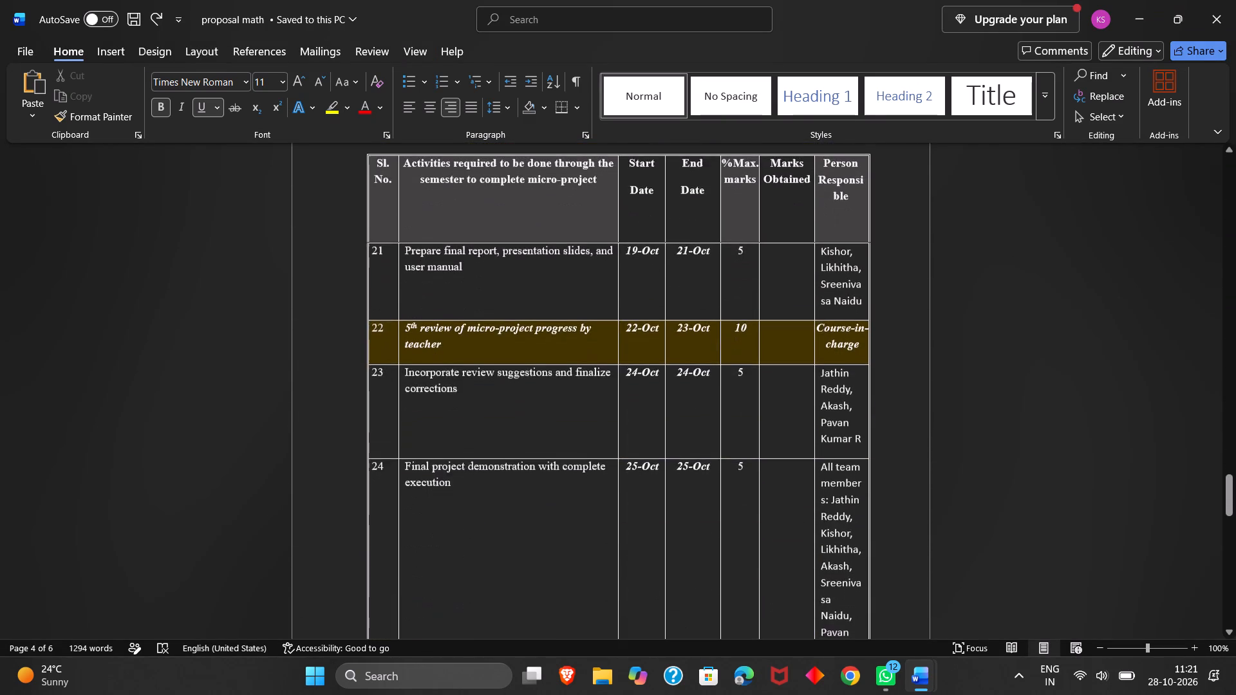
{"action": "scroll", "coordinate": [1013, 251], "scroll_direction": "down", "scroll_amount": 4}
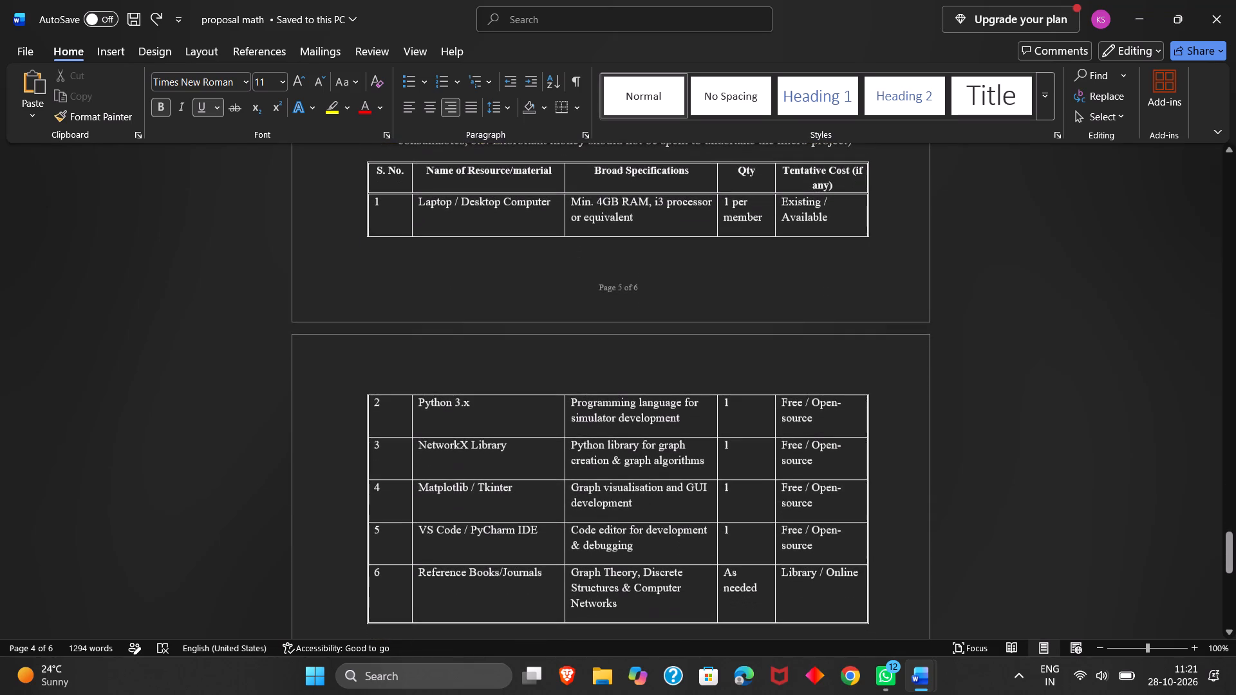
{"action": "scroll", "coordinate": [1013, 251], "scroll_direction": "down", "scroll_amount": 2}
Re-examine the start and end dates in the Action Plan table for inconsistent formatting.
{"action": "scroll", "coordinate": [1013, 251], "scroll_direction": "up", "scroll_amount": 5}
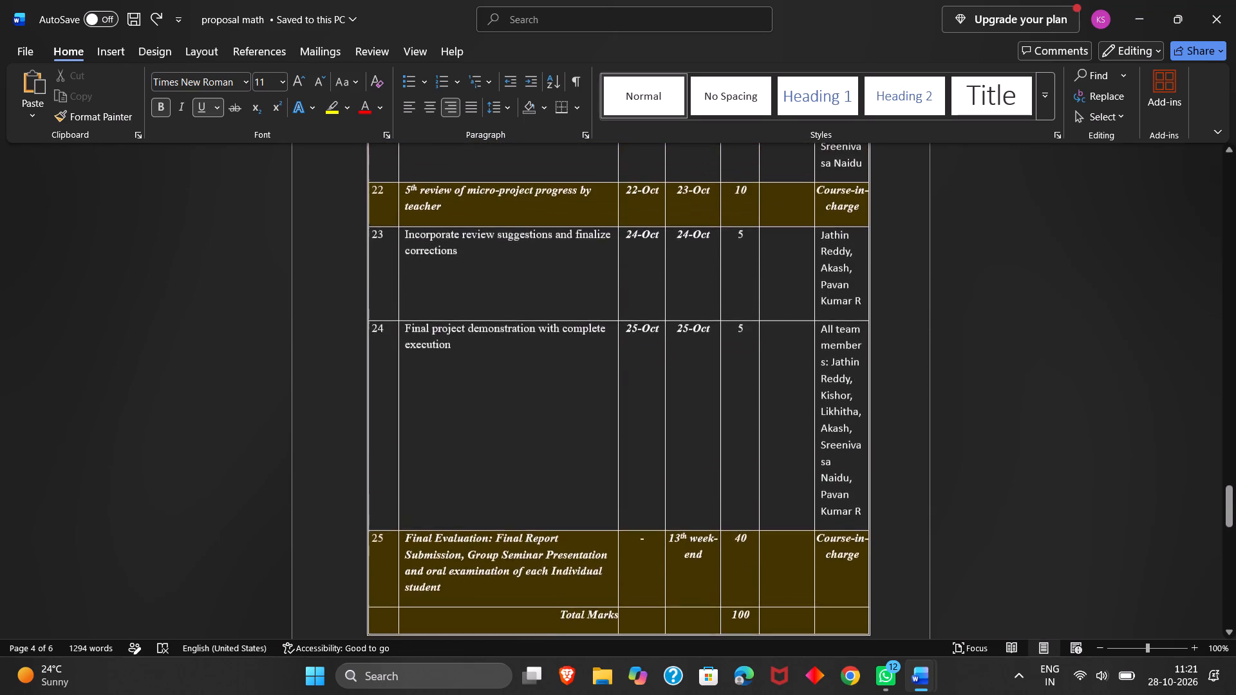
{"action": "scroll", "coordinate": [1013, 251], "scroll_direction": "up", "scroll_amount": 5}
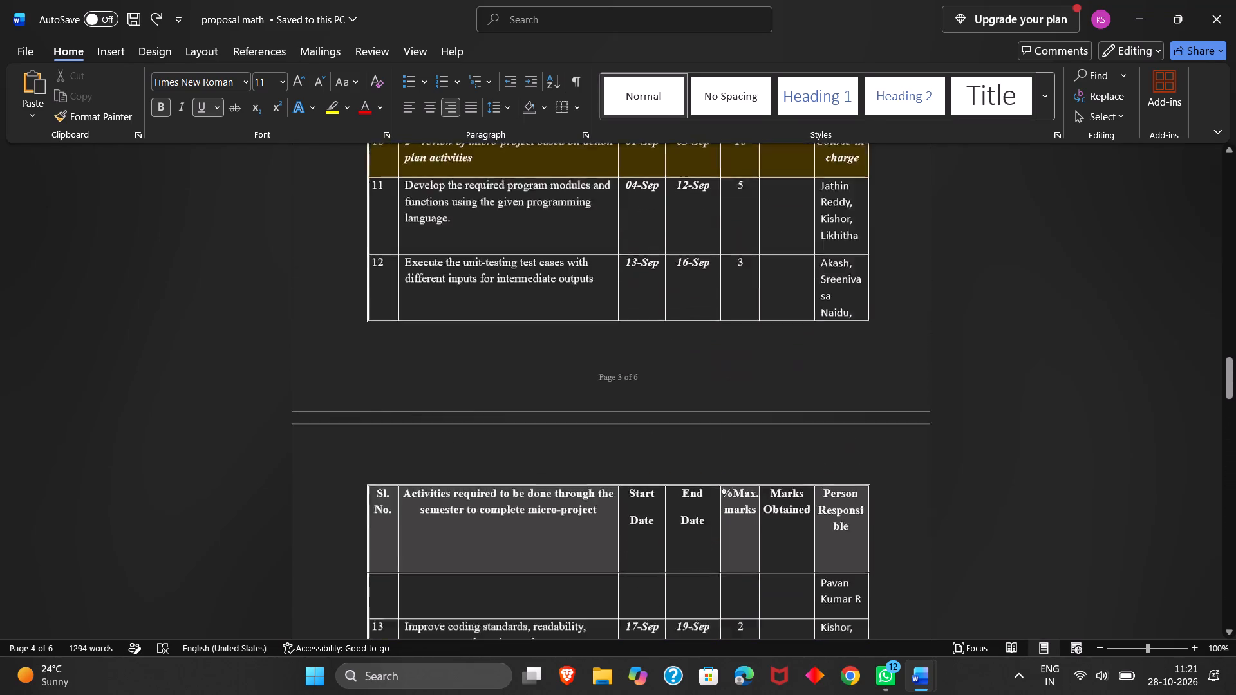
{"action": "scroll", "coordinate": [1013, 251], "scroll_direction": "up", "scroll_amount": 5}
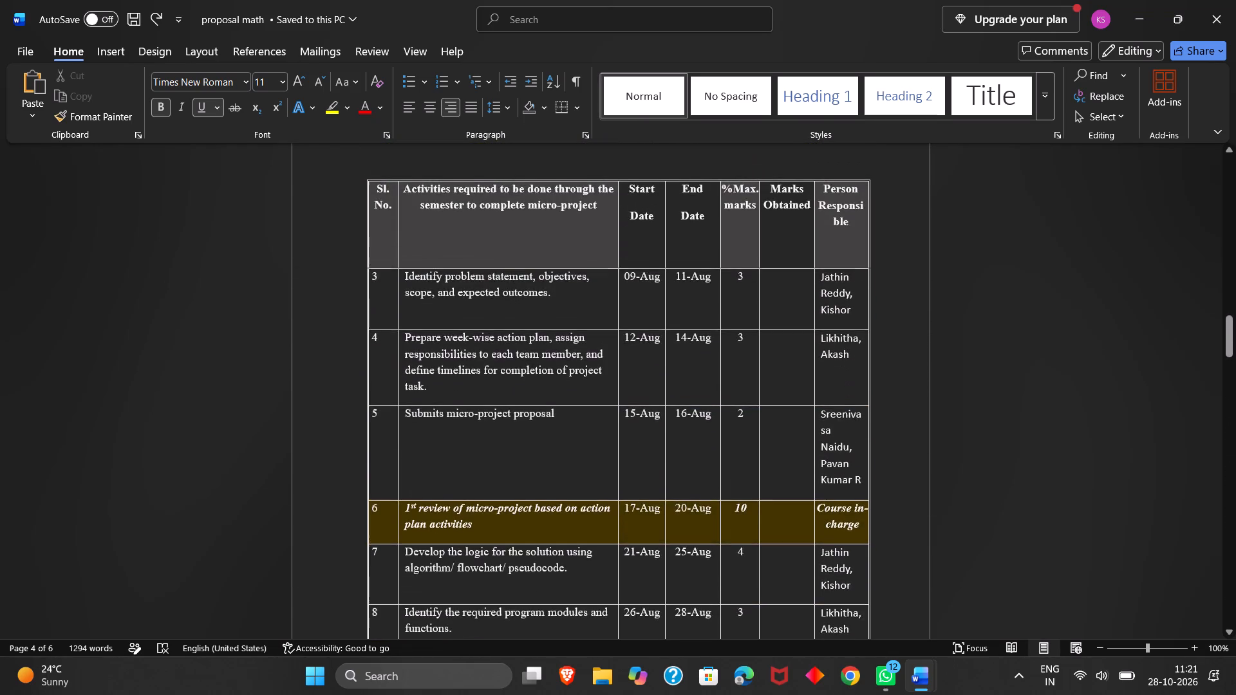
{"action": "scroll", "coordinate": [1013, 251], "scroll_direction": "up", "scroll_amount": 1}
{"action": "scroll", "coordinate": [1013, 251], "scroll_direction": "down", "scroll_amount": 2}
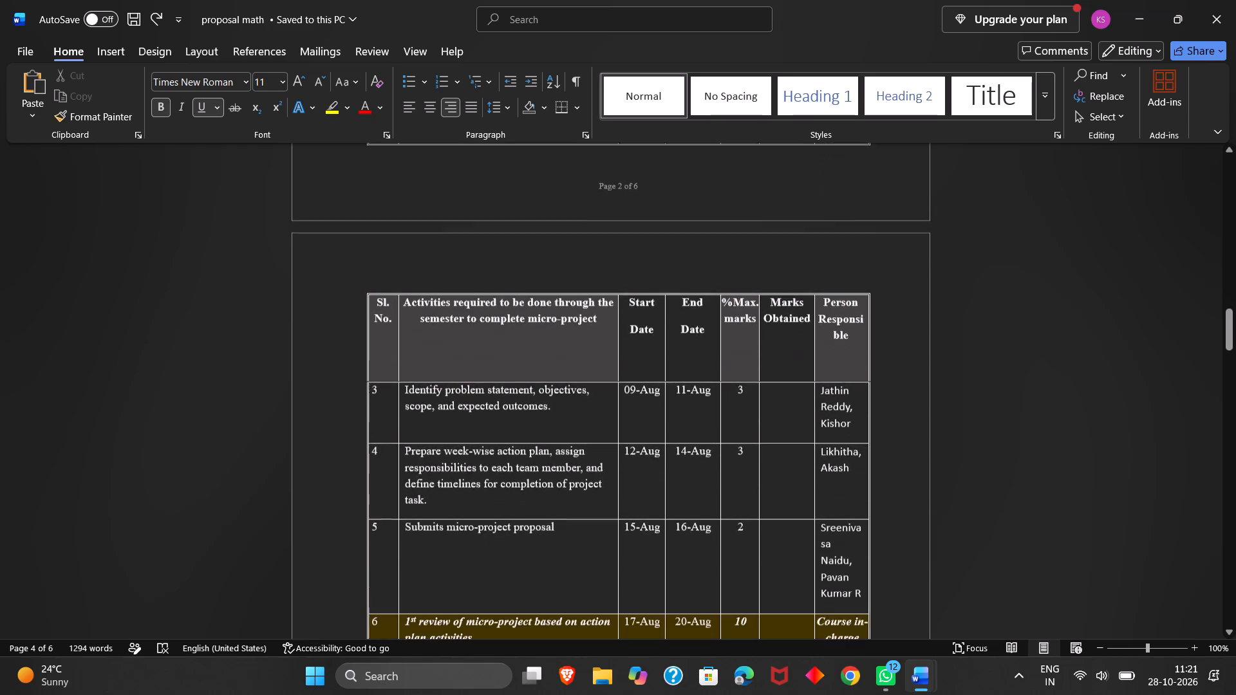
{"action": "scroll", "coordinate": [1013, 251], "scroll_direction": "down", "scroll_amount": 4}
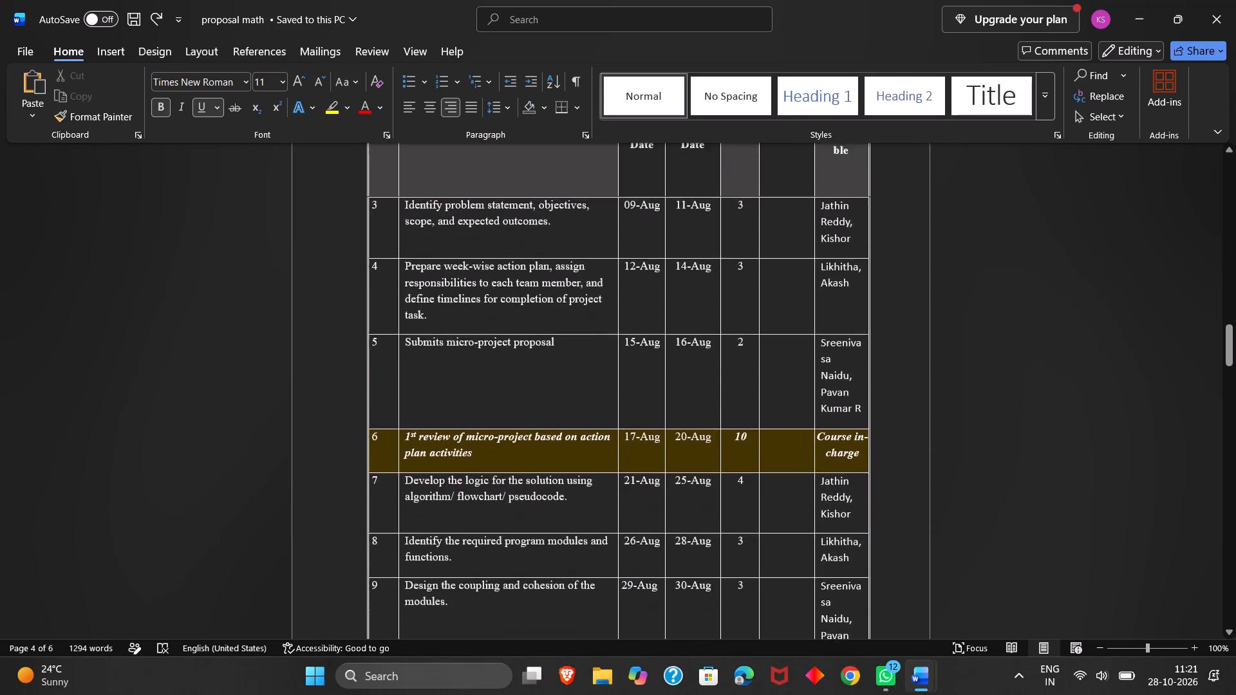
{"action": "scroll", "coordinate": [1013, 251], "scroll_direction": "down", "scroll_amount": 1}
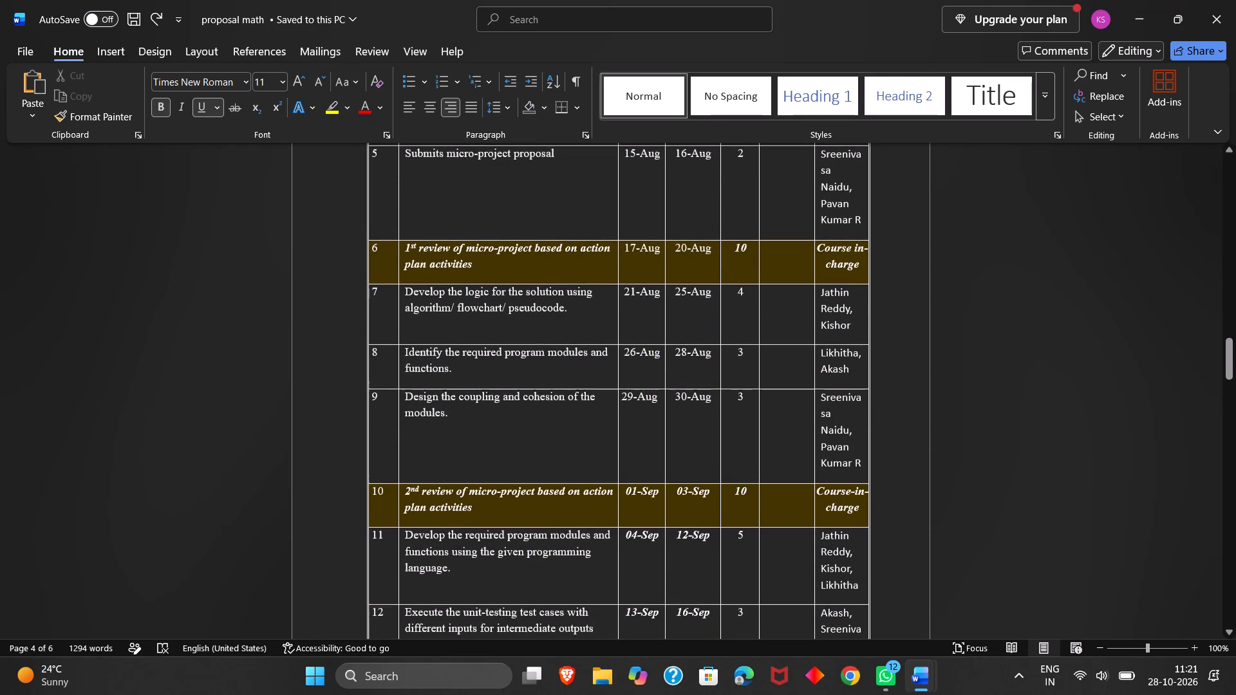
{"action": "scroll", "coordinate": [1013, 251], "scroll_direction": "up", "scroll_amount": 2}
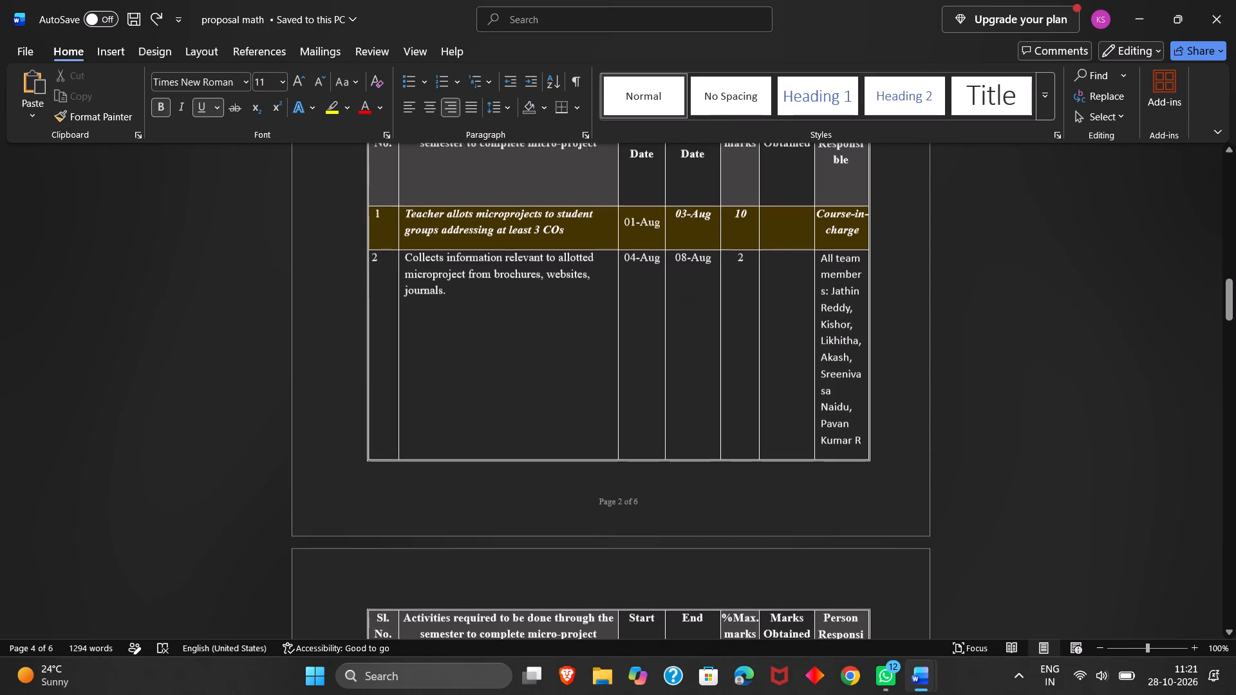
Make the end date and the start date of activity 3 in the Action Plan table bold.
{"action": "scroll", "coordinate": [1006, 199], "scroll_direction": "down", "scroll_amount": 2}
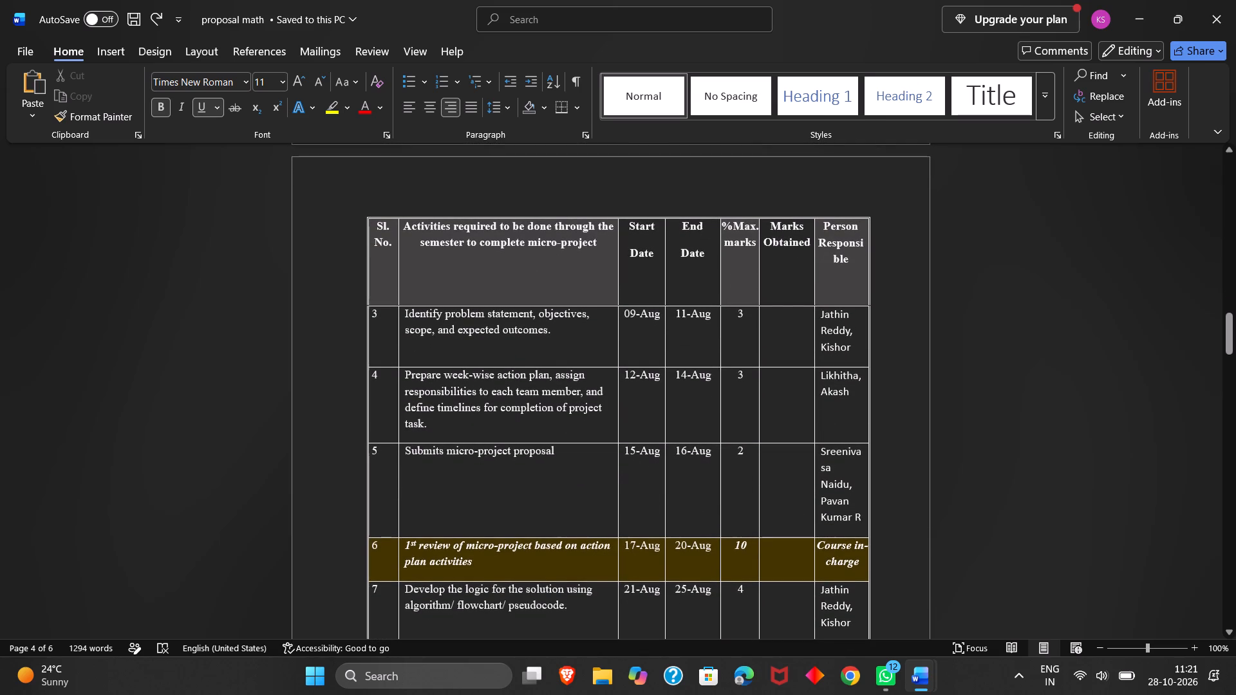
{"action": "left_click_drag", "start_coordinate": [713, 316], "coordinate": [680, 317]}
{"action": "left_click_drag", "start_coordinate": [680, 317], "coordinate": [680, 315]}
{"action": "left_click", "coordinate": [691, 295]}
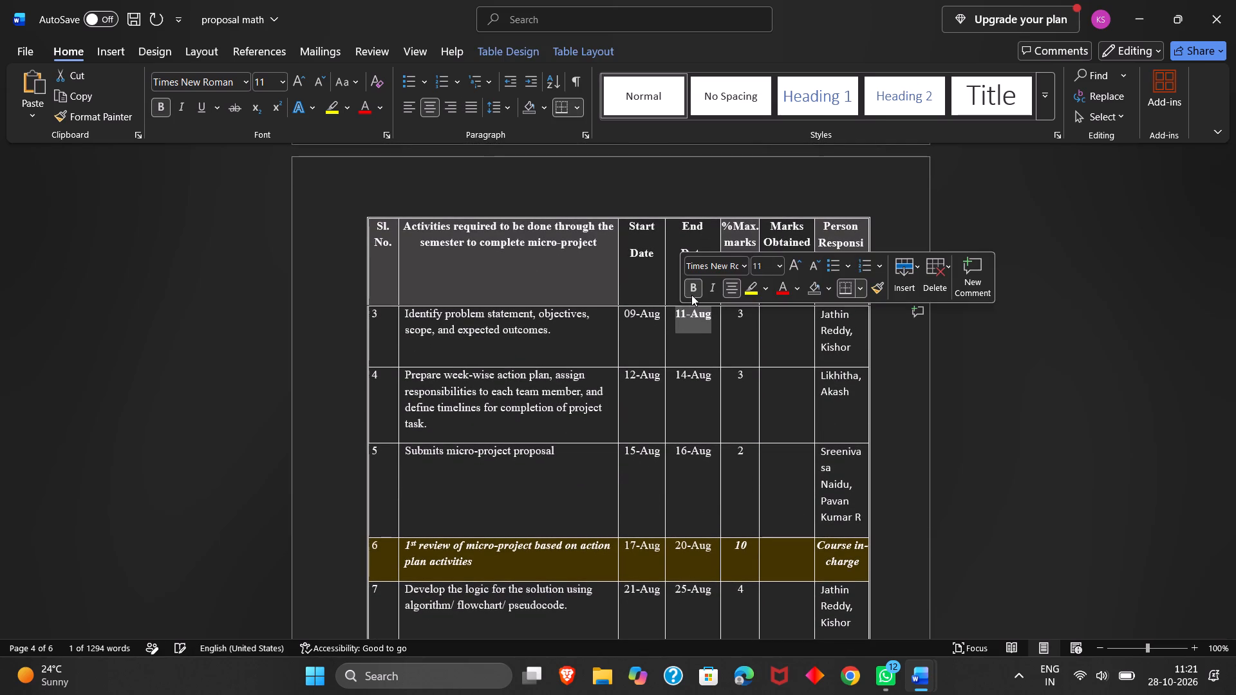
{"action": "left_click_drag", "start_coordinate": [661, 319], "coordinate": [648, 317]}
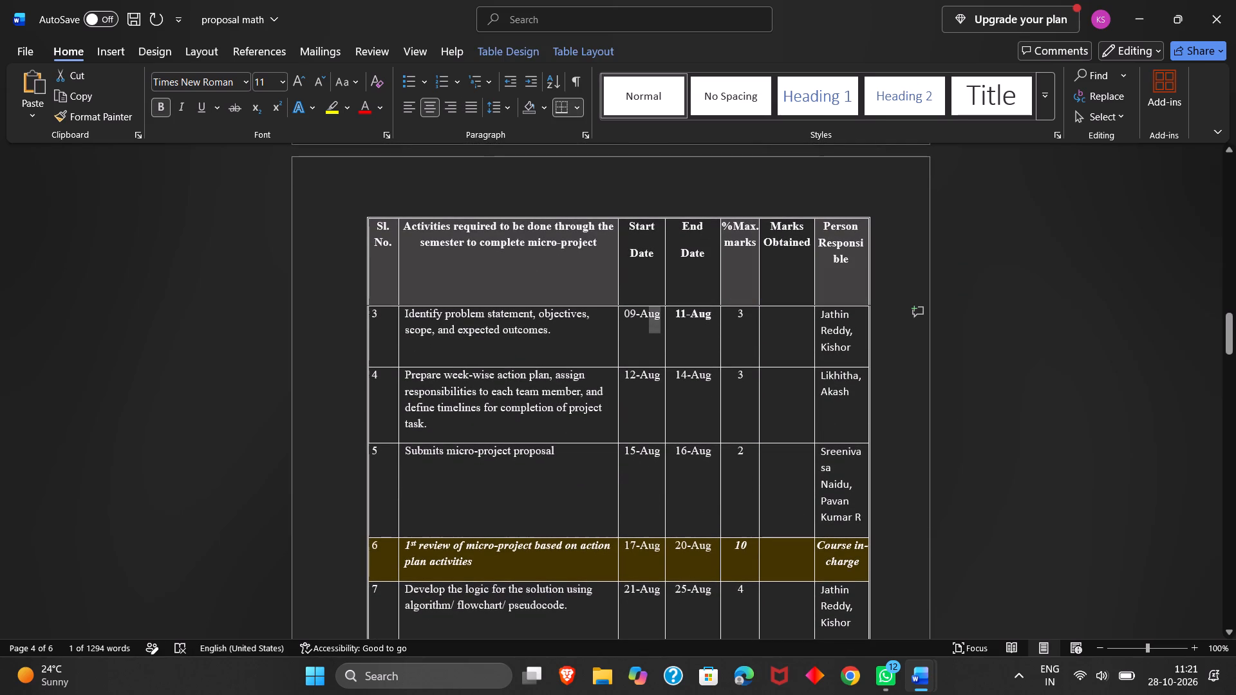
{"action": "left_click_drag", "start_coordinate": [648, 317], "coordinate": [631, 317]}
{"action": "left_click", "coordinate": [646, 293]}
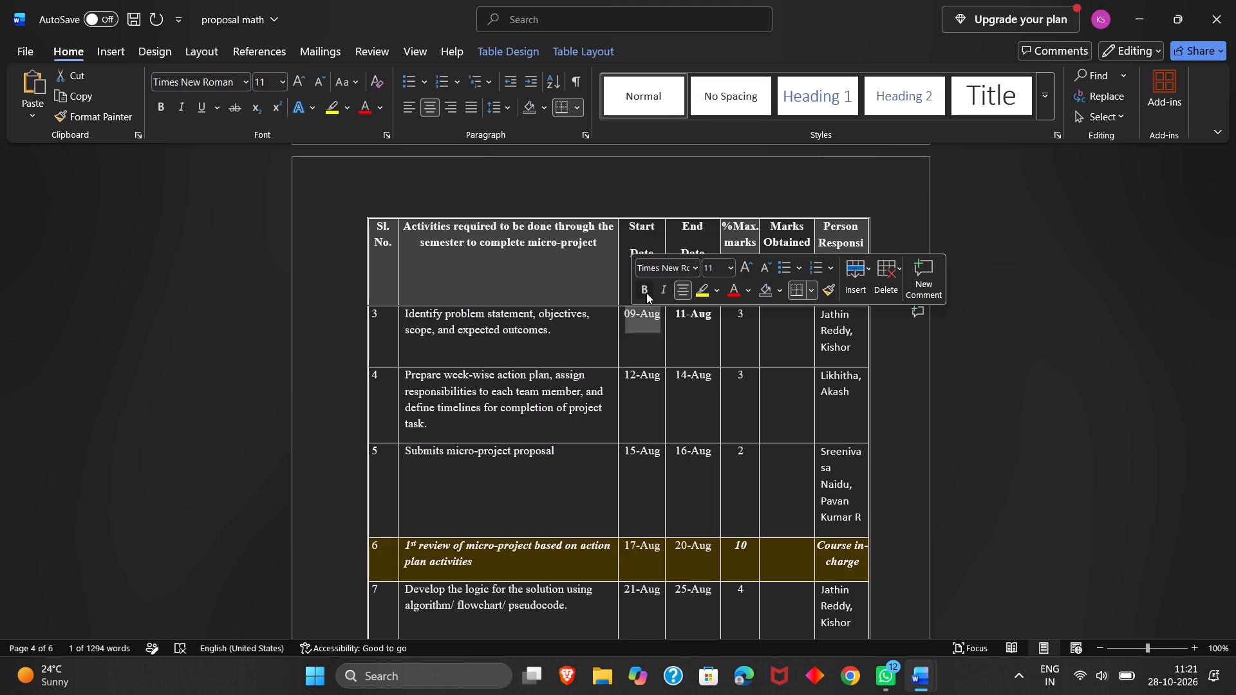
Make the start date and the end date of activity 4 in the Action Plan table bold.
{"action": "left_click_drag", "start_coordinate": [661, 377], "coordinate": [641, 378]}
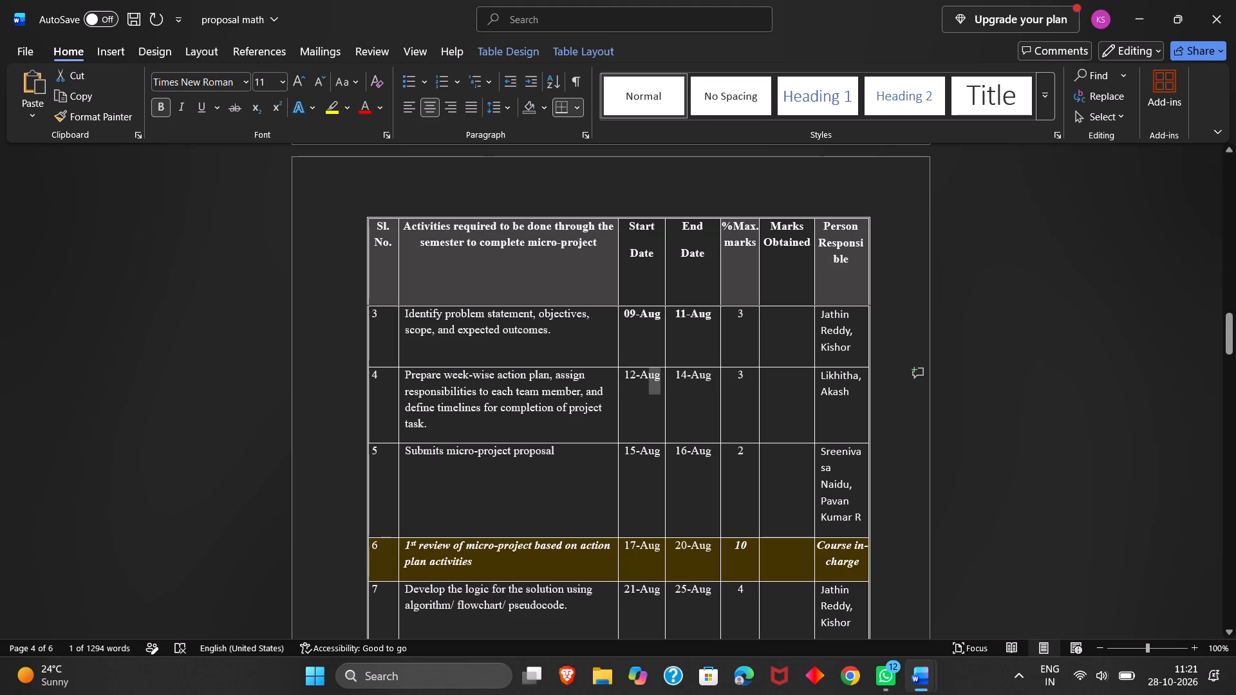
{"action": "left_click_drag", "start_coordinate": [641, 378], "coordinate": [628, 378]}
{"action": "left_click", "coordinate": [638, 355]}
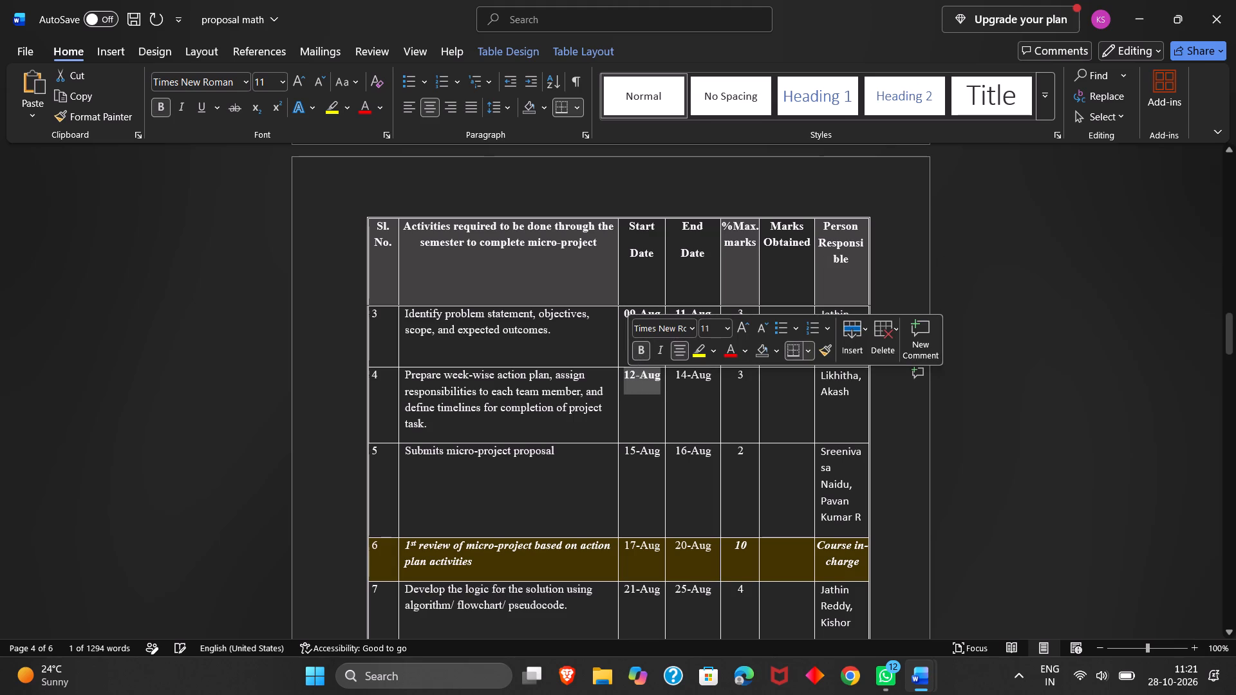
{"action": "left_click_drag", "start_coordinate": [713, 382], "coordinate": [672, 377]}
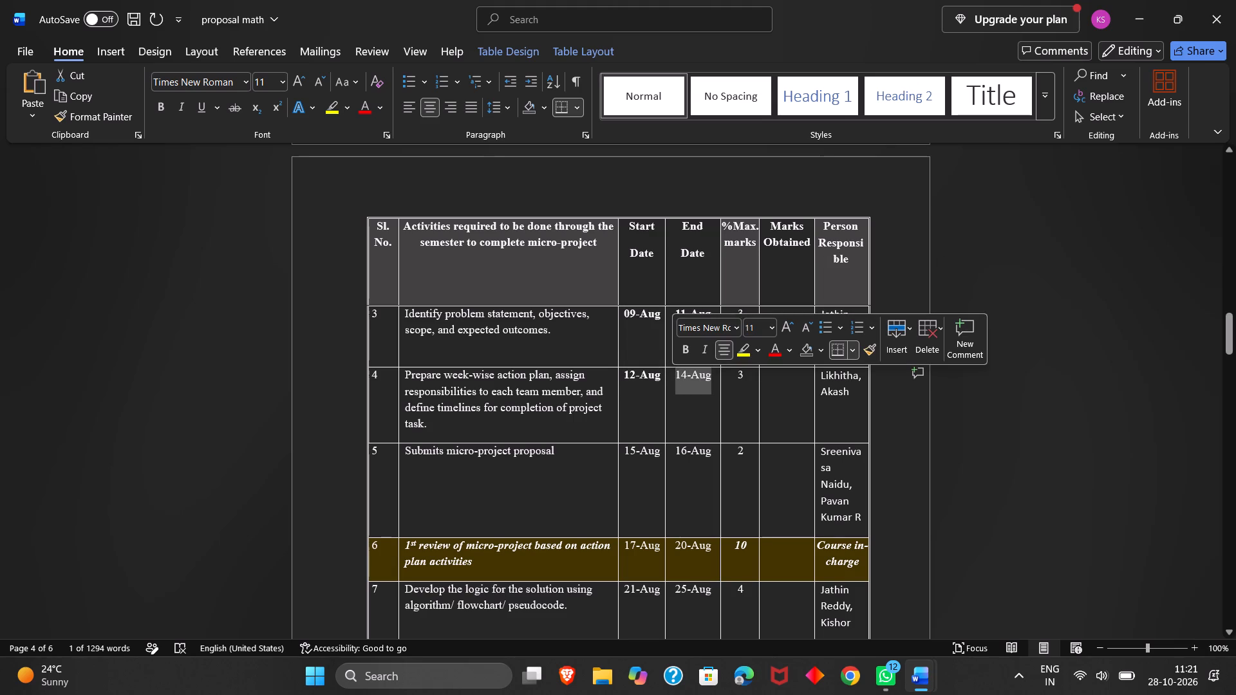
{"action": "left_click", "coordinate": [684, 357]}
Make the start date and the end date of activity 5 in the Action Plan table bold.
{"action": "left_click_drag", "start_coordinate": [660, 454], "coordinate": [627, 450]}
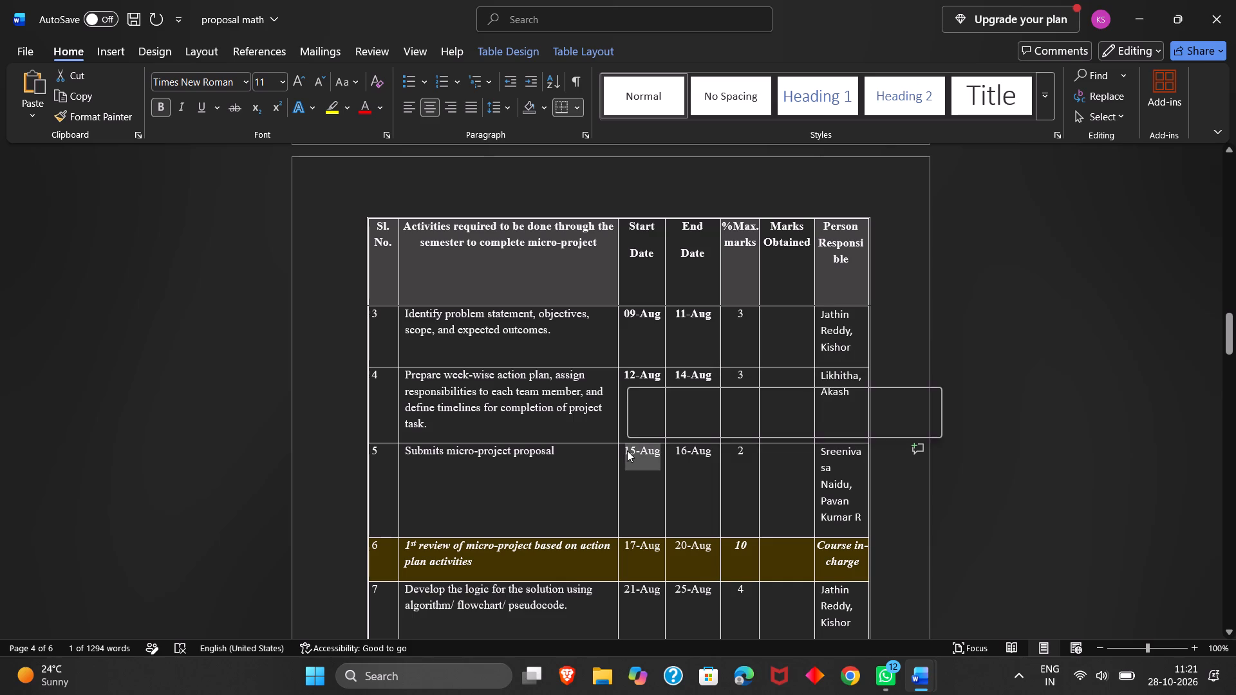
{"action": "left_click", "coordinate": [635, 429]}
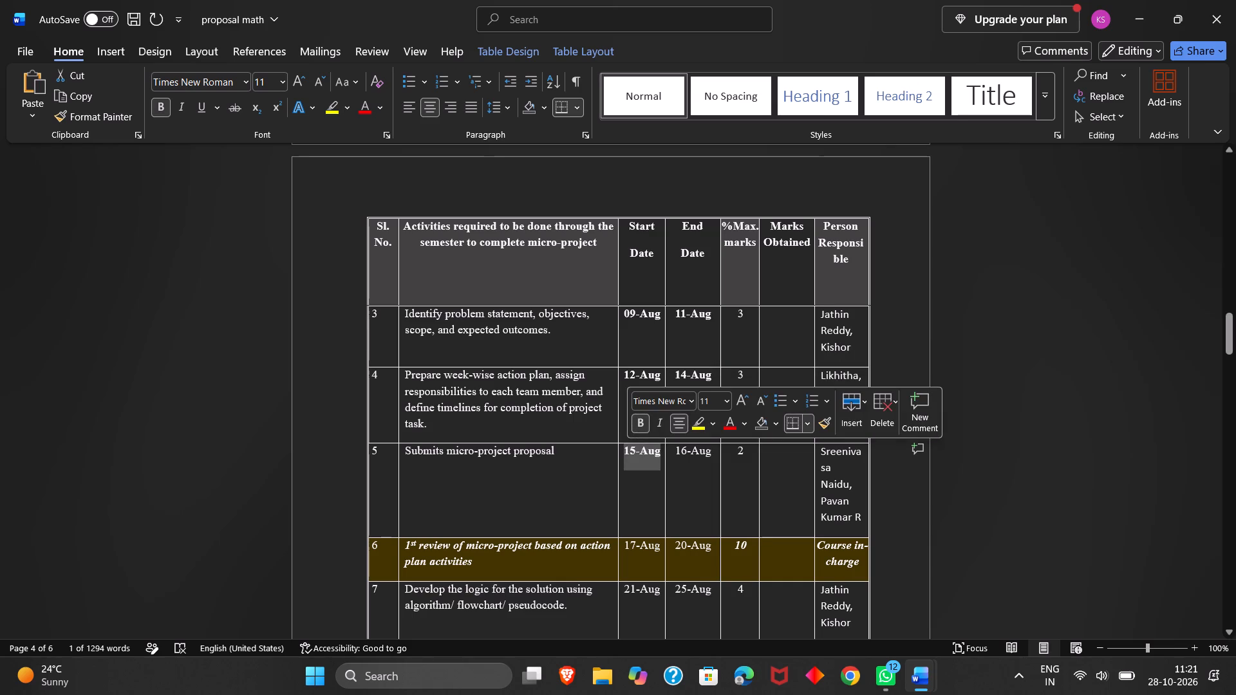
{"action": "left_click_drag", "start_coordinate": [713, 454], "coordinate": [678, 454]}
{"action": "left_click", "coordinate": [691, 436]}
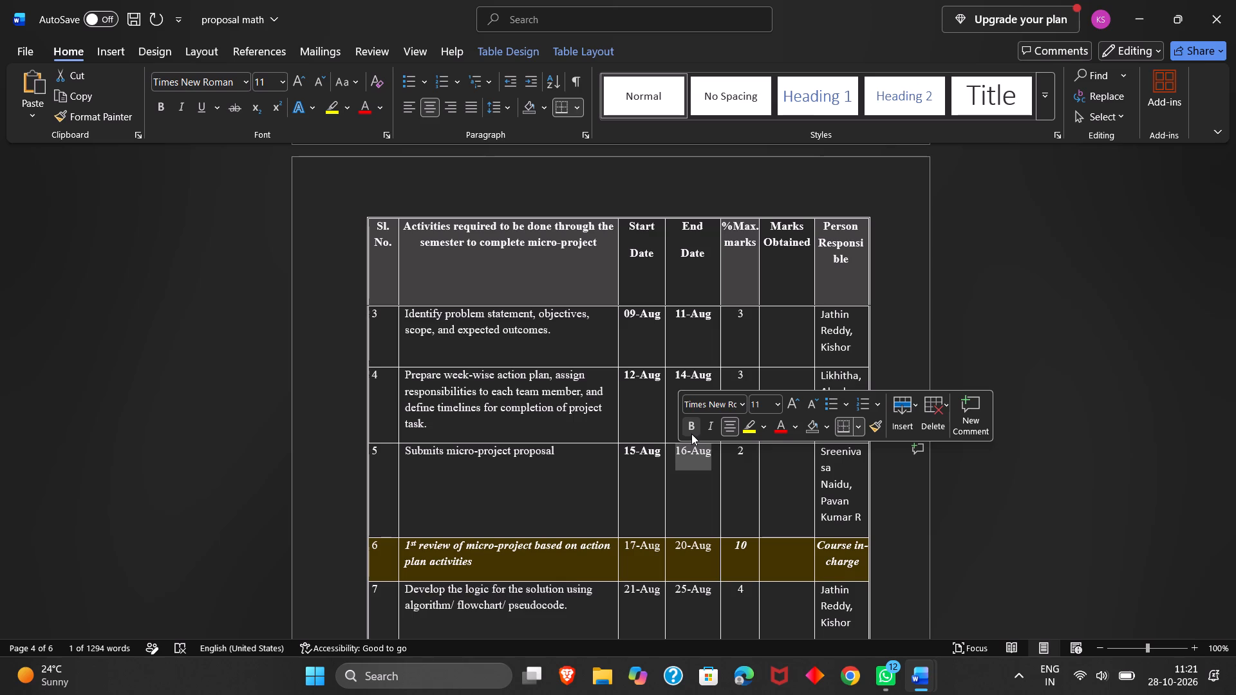
{"action": "left_click", "coordinate": [691, 434]}
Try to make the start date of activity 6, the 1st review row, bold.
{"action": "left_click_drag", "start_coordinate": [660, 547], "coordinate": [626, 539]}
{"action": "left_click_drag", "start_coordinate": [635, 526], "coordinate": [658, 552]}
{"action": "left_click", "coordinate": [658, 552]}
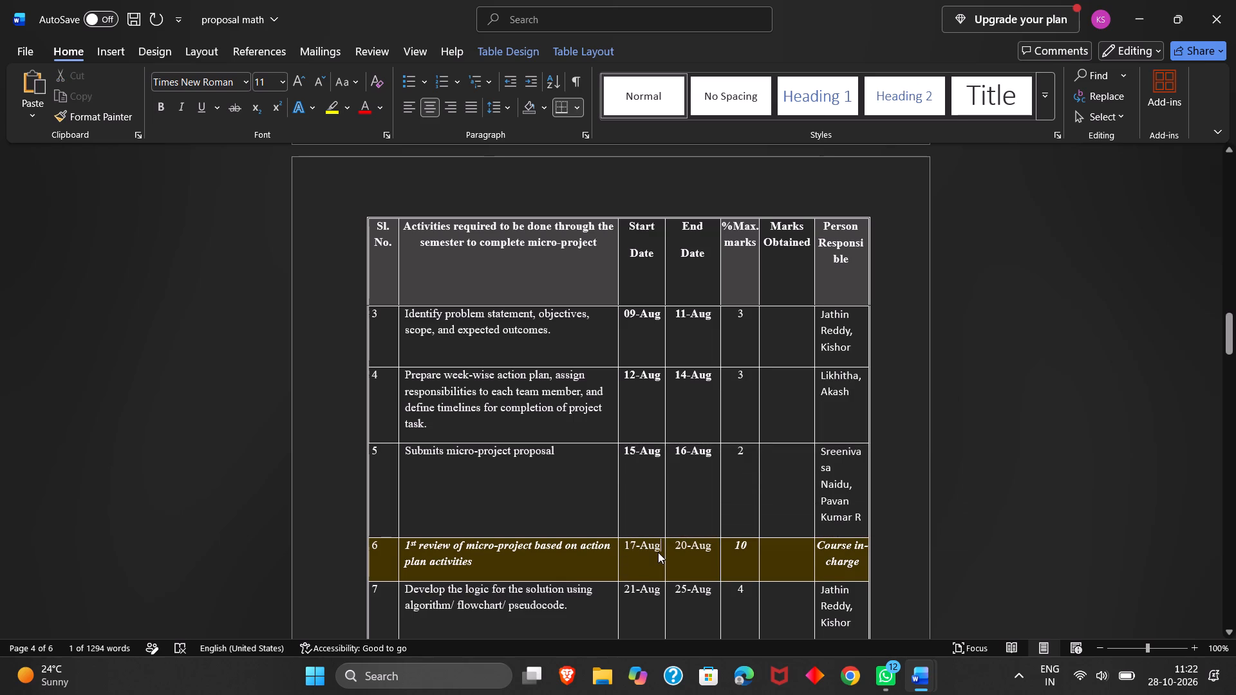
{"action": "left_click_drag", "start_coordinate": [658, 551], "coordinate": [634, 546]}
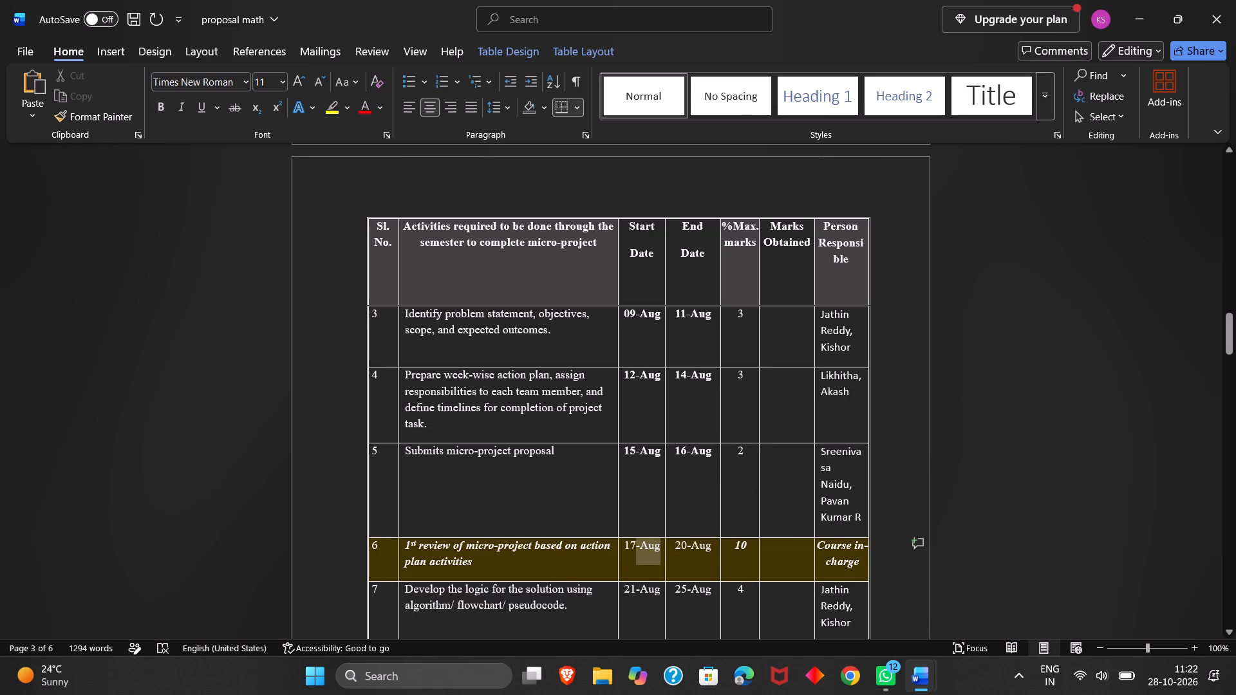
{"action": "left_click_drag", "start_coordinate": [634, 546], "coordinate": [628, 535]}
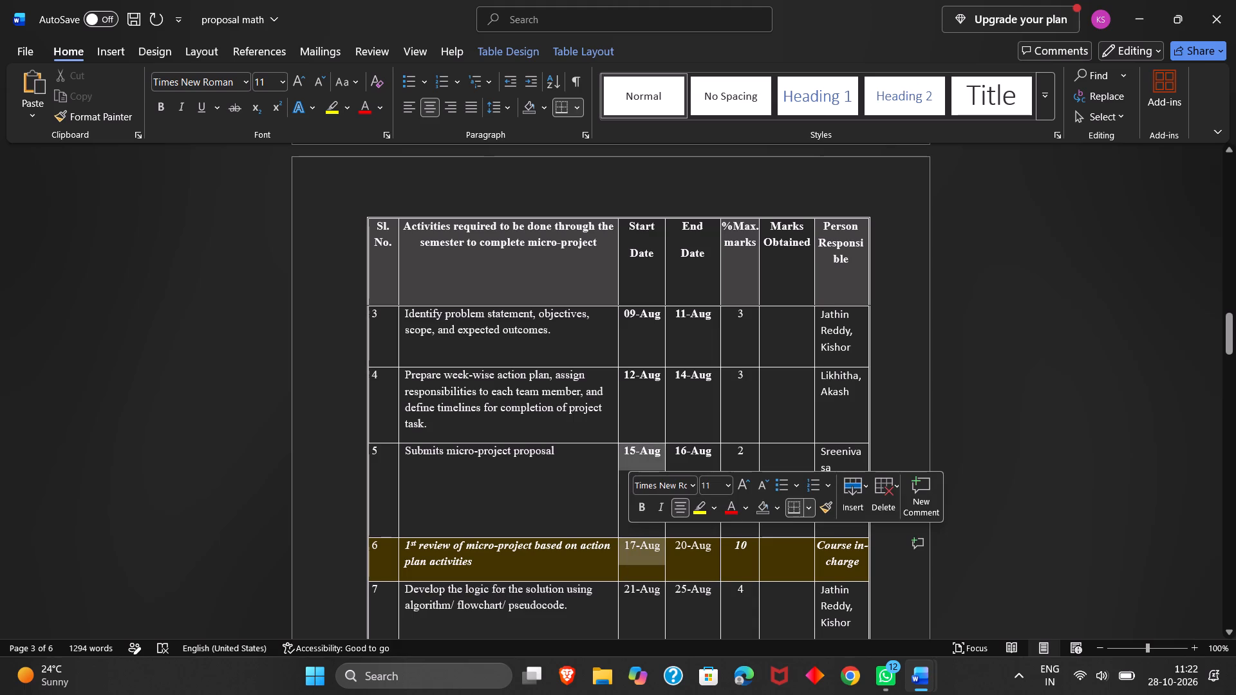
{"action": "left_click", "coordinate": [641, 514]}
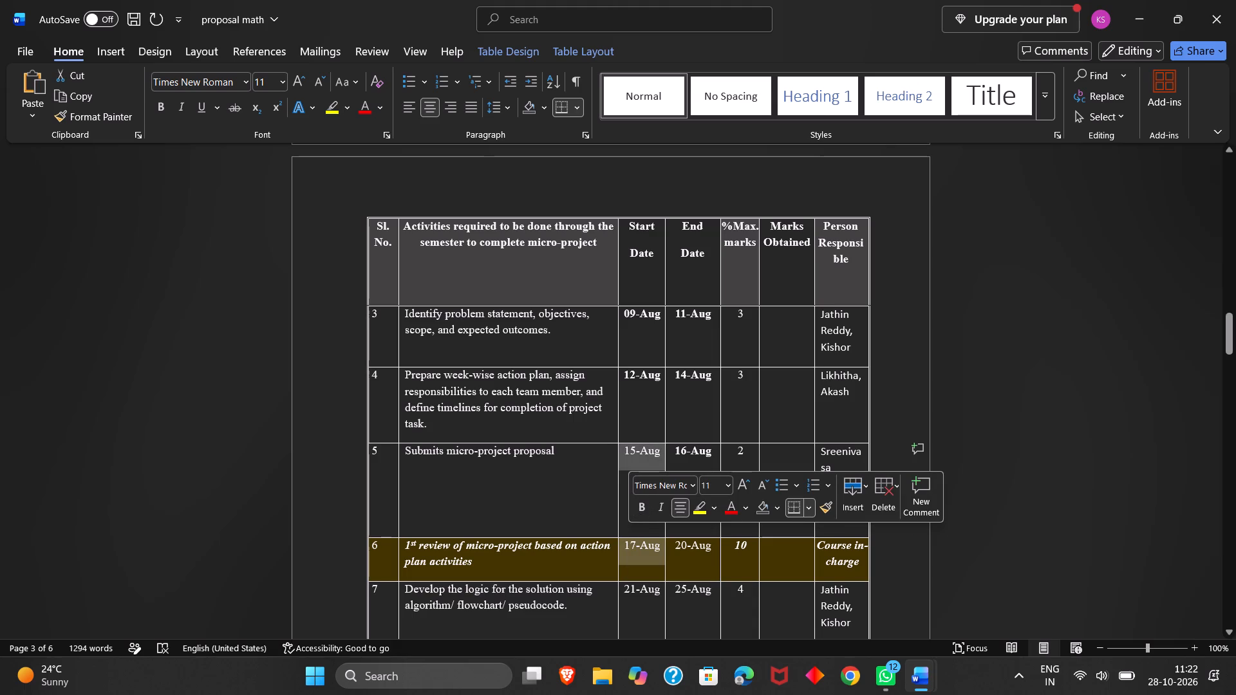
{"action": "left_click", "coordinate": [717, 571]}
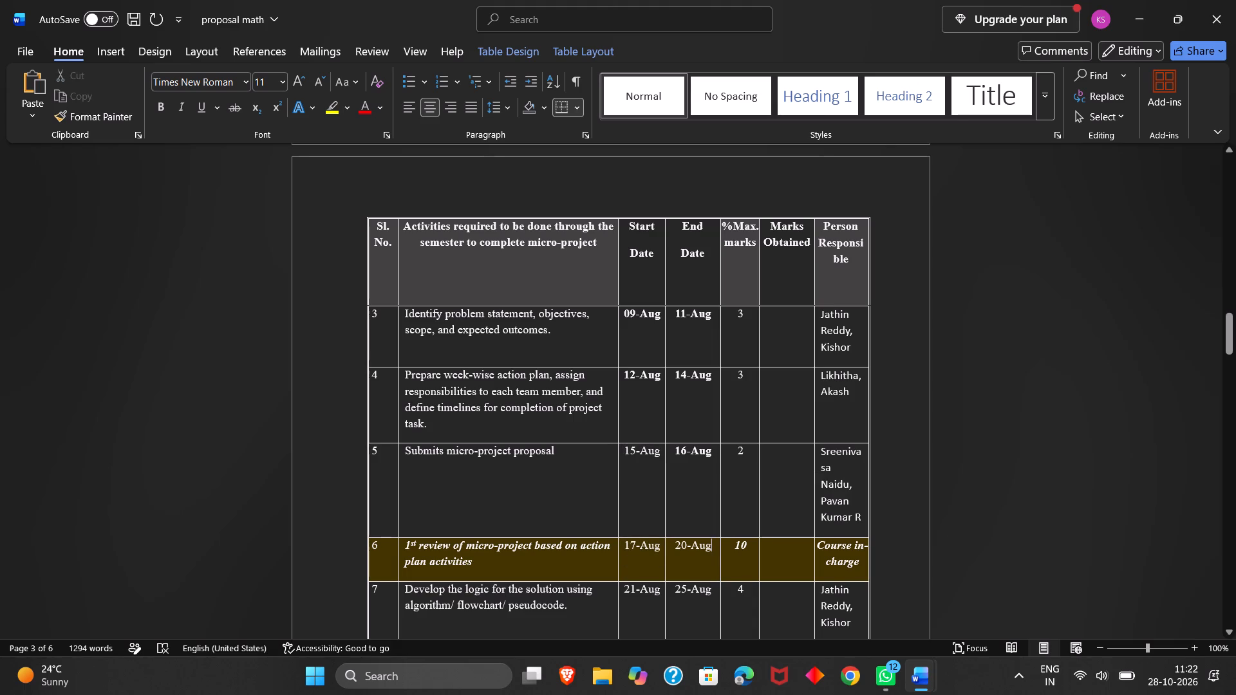
Make the start date of activity 5, Submits micro-project proposal, bold in the Action Plan table.
{"action": "left_click_drag", "start_coordinate": [660, 449], "coordinate": [627, 449]}
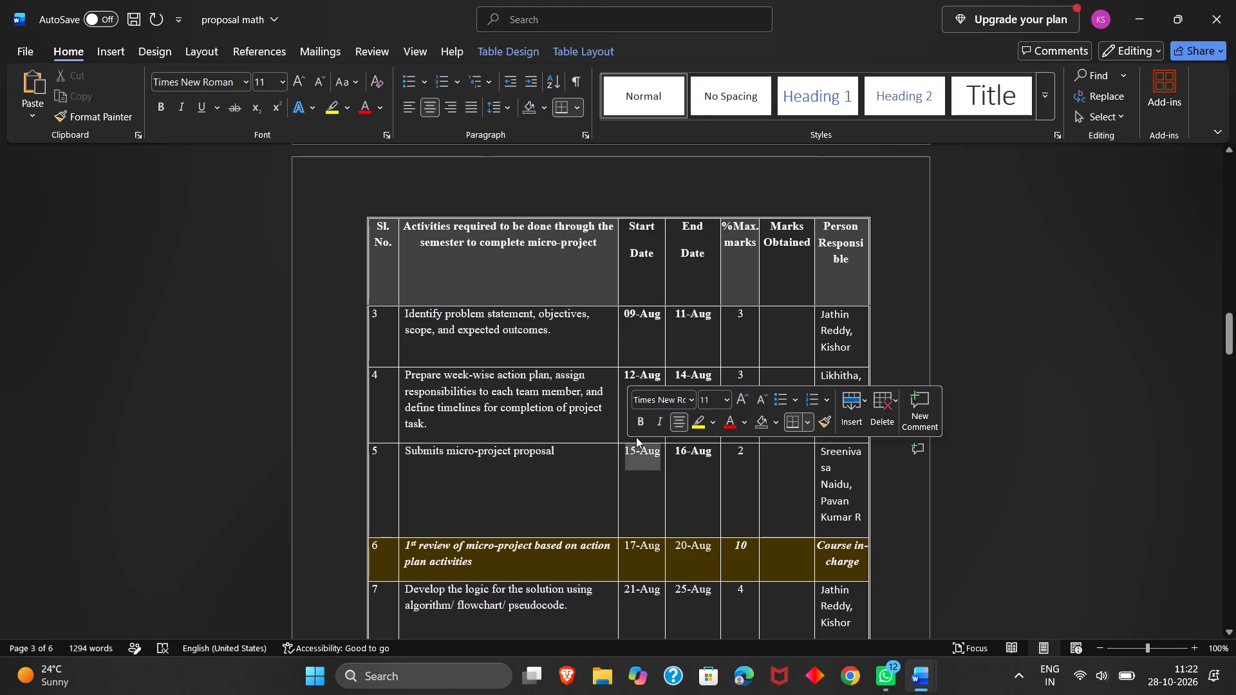
{"action": "left_click_drag", "start_coordinate": [637, 435], "coordinate": [638, 427]}
{"action": "left_click", "coordinate": [638, 427]}
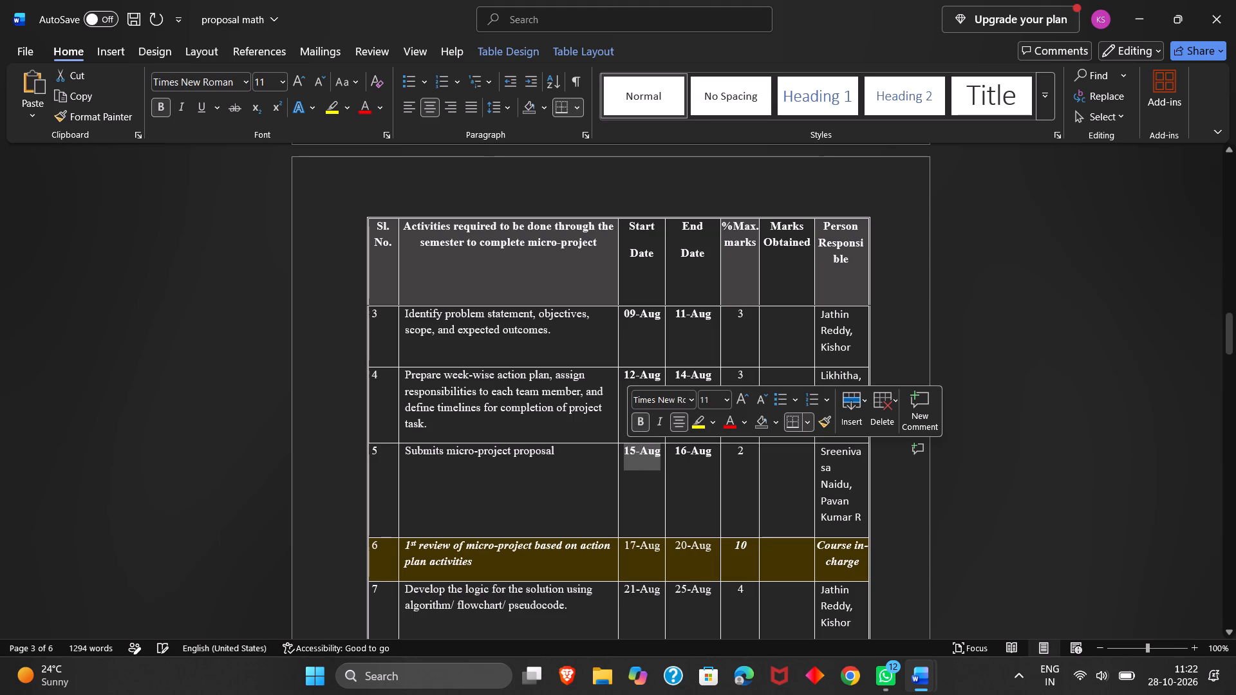
Make the start date and the end date of activity 6, the 1st review row, bold.
{"action": "left_click_drag", "start_coordinate": [655, 550], "coordinate": [632, 546]}
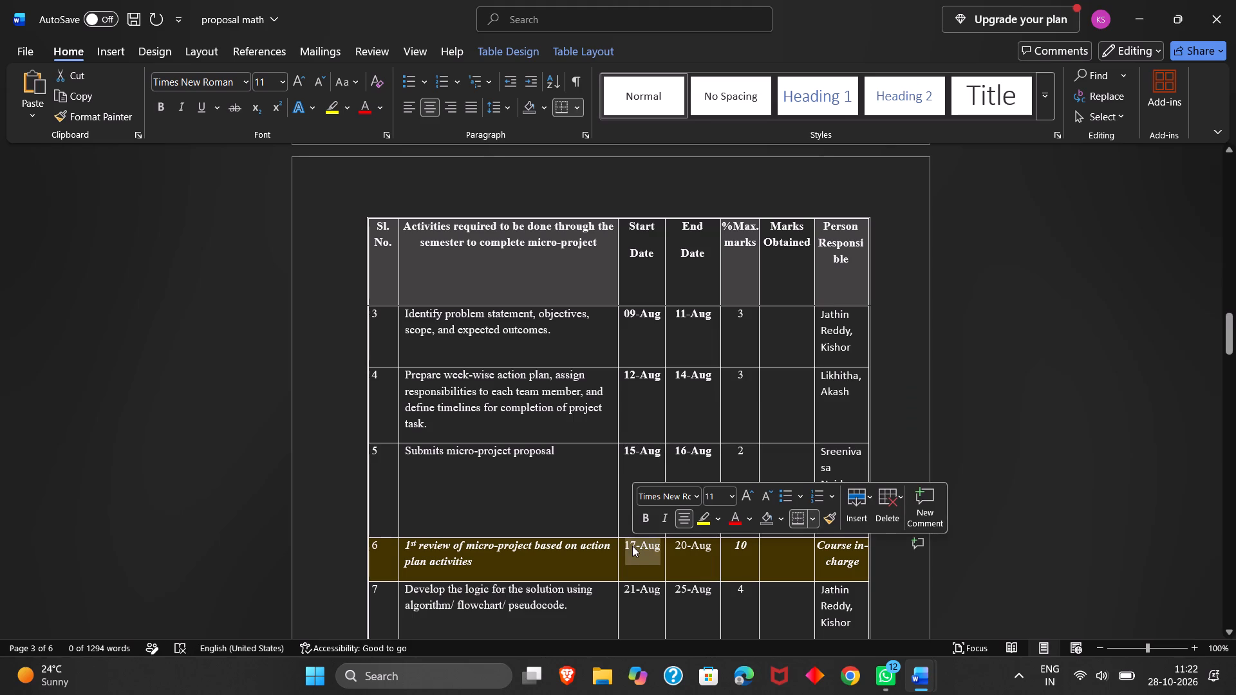
{"action": "left_click", "coordinate": [646, 517]}
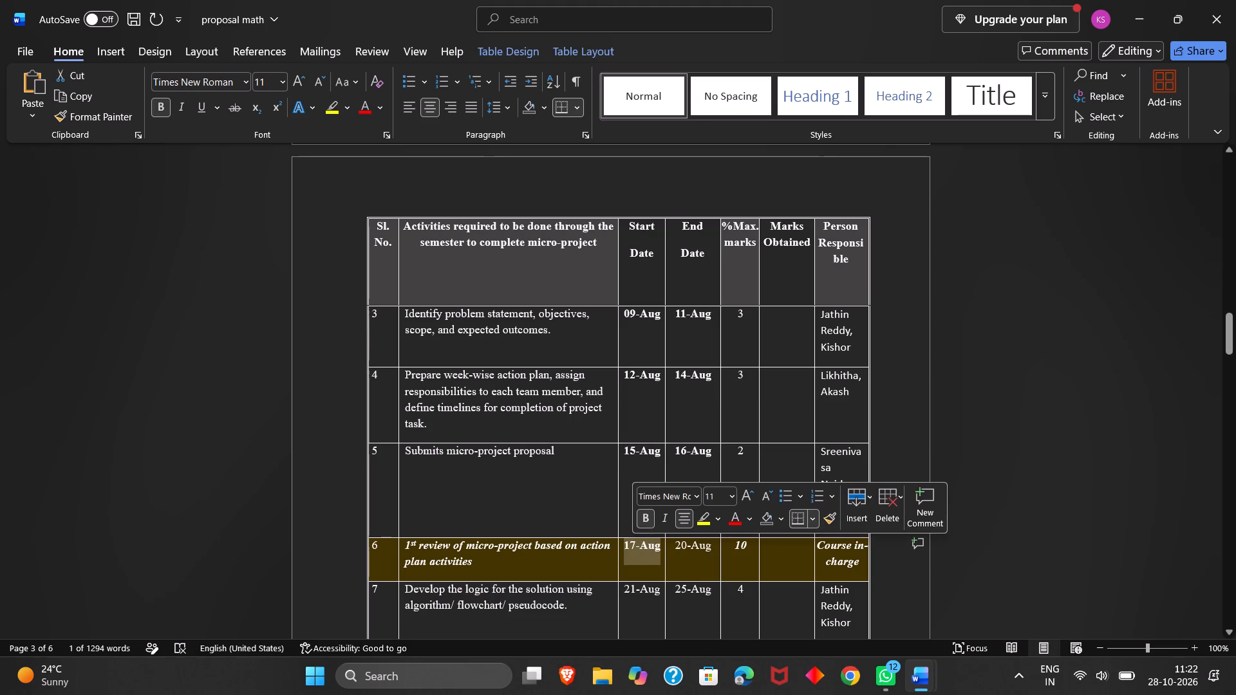
{"action": "left_click", "coordinate": [713, 550]}
{"action": "left_click_drag", "start_coordinate": [713, 550], "coordinate": [680, 544]}
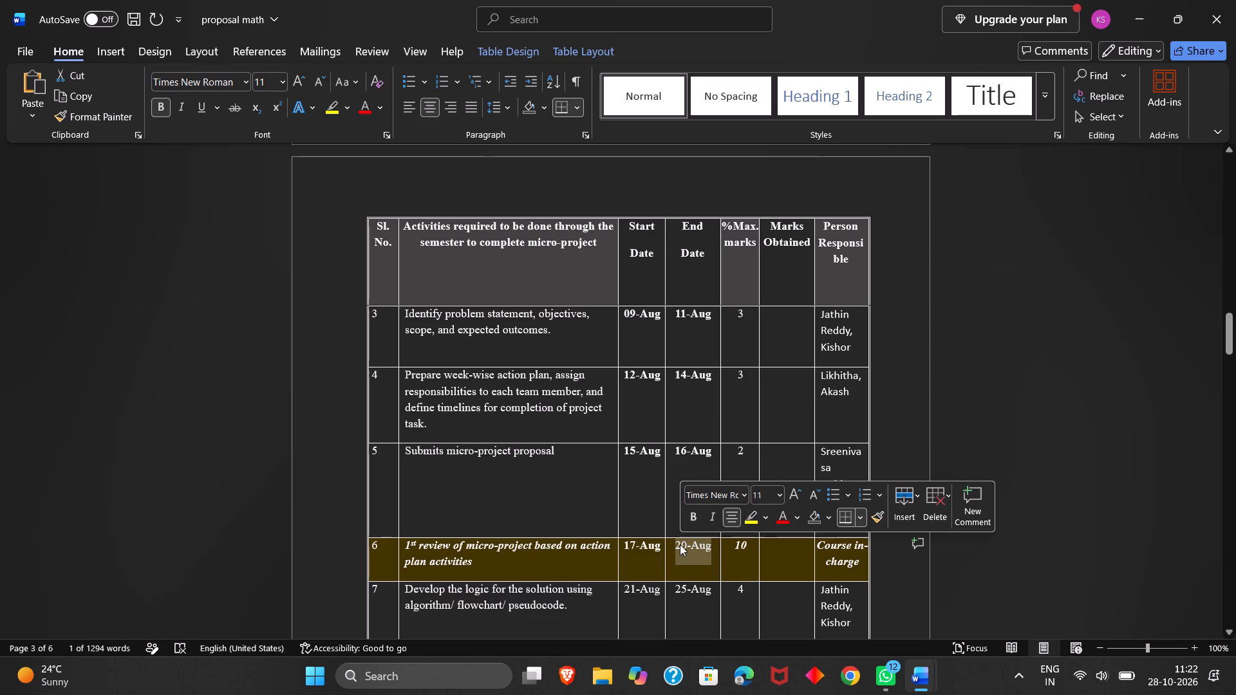
{"action": "left_click", "coordinate": [691, 521]}
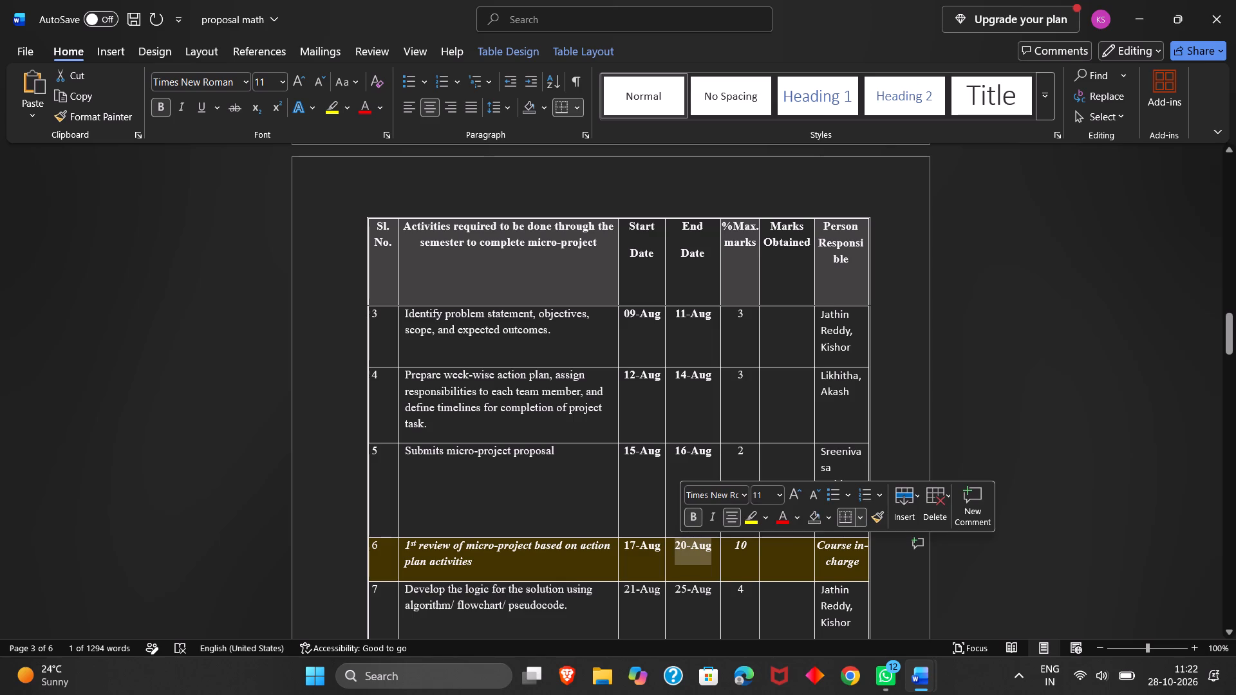
Make the start date and the end date of activity 7, the solution logic row, bold.
{"action": "left_click", "coordinate": [639, 627]}
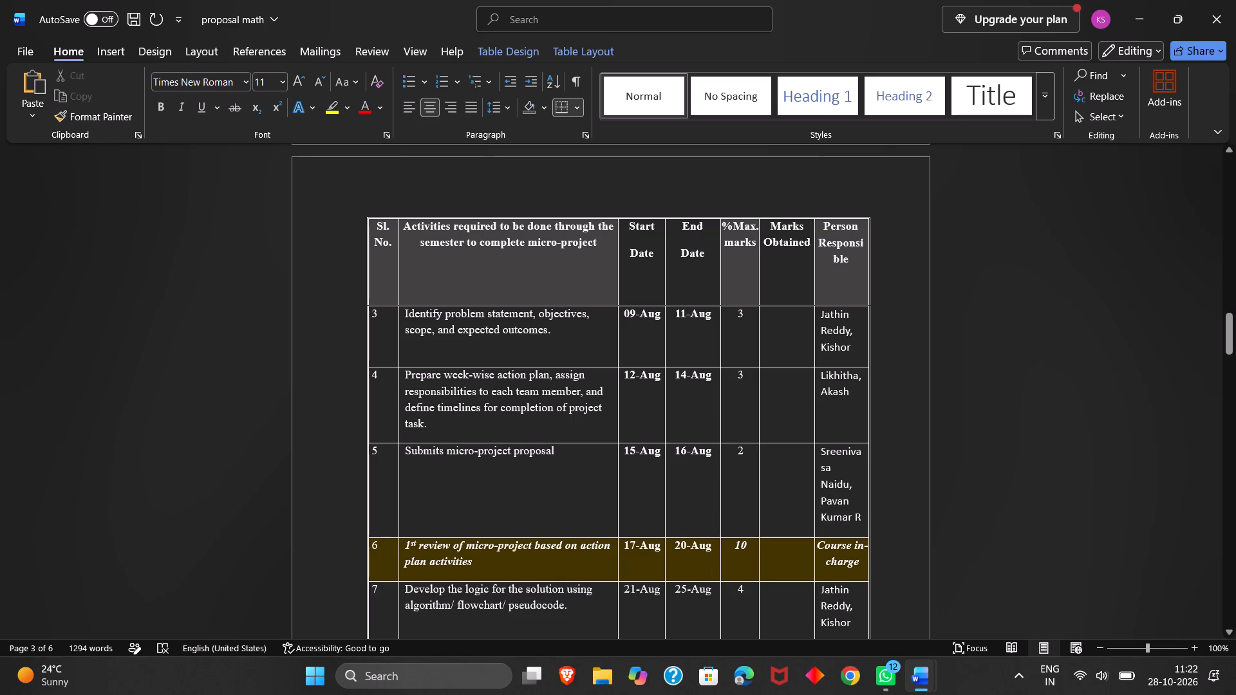
{"action": "left_click_drag", "start_coordinate": [662, 586], "coordinate": [653, 586]}
{"action": "left_click_drag", "start_coordinate": [653, 586], "coordinate": [629, 584]}
{"action": "left_click", "coordinate": [647, 561]}
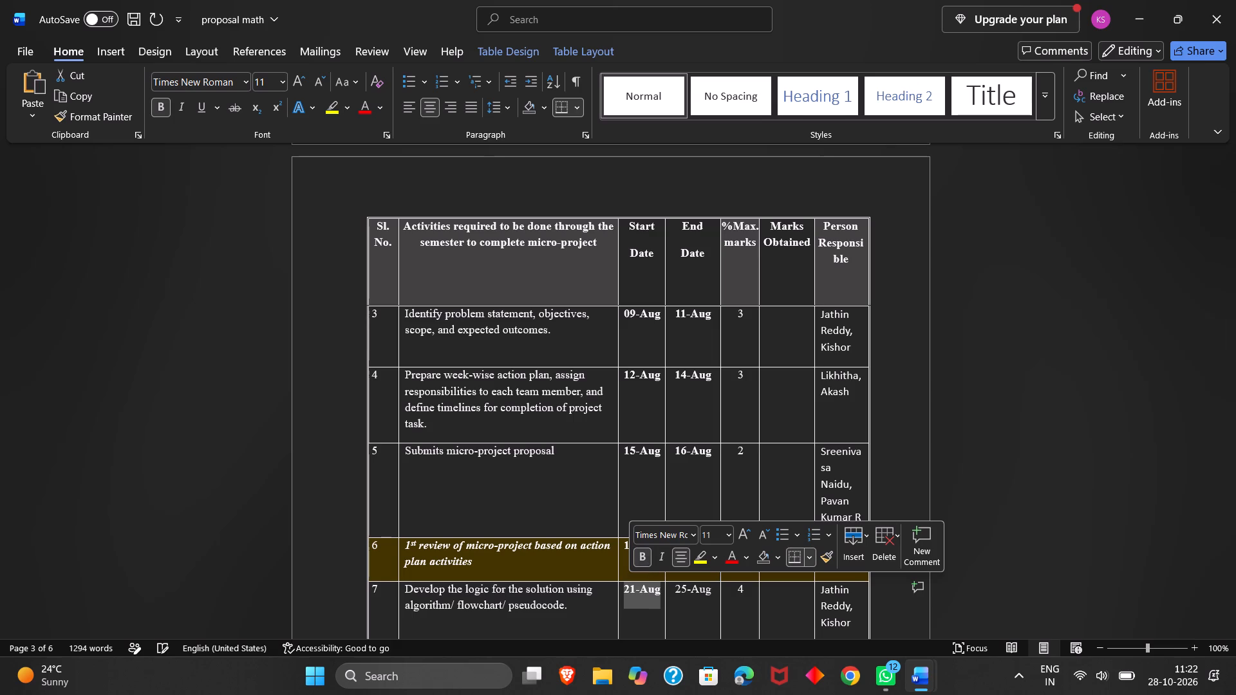
{"action": "left_click_drag", "start_coordinate": [714, 591], "coordinate": [679, 582]}
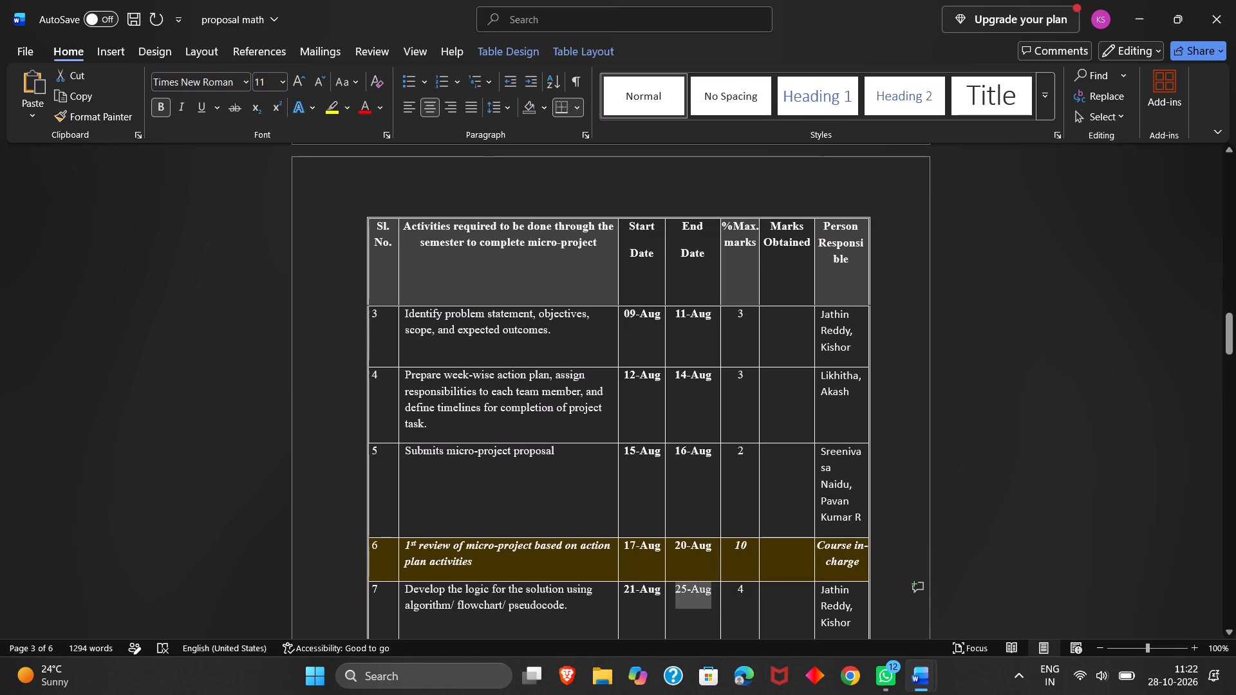
{"action": "left_click", "coordinate": [689, 567]}
{"action": "left_click", "coordinate": [690, 558]}
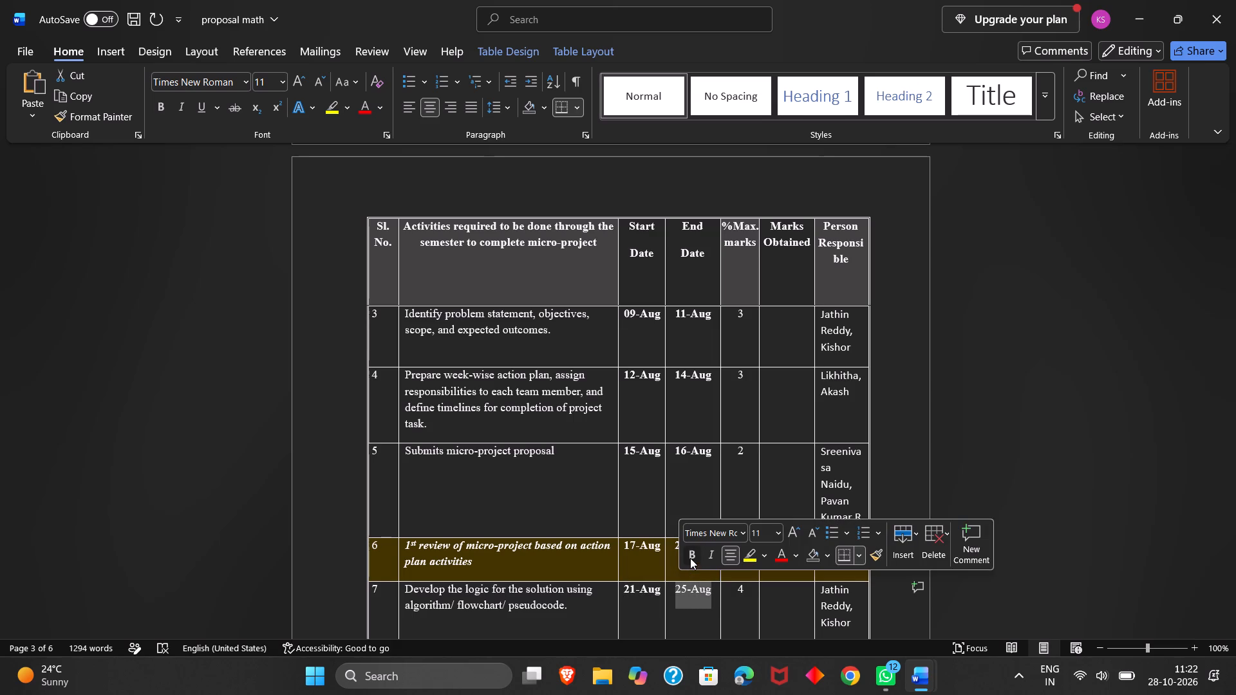
Make the start date and the end date of activity 8, the program modules row, bold.
{"action": "scroll", "coordinate": [690, 558], "scroll_direction": "down", "scroll_amount": 2}
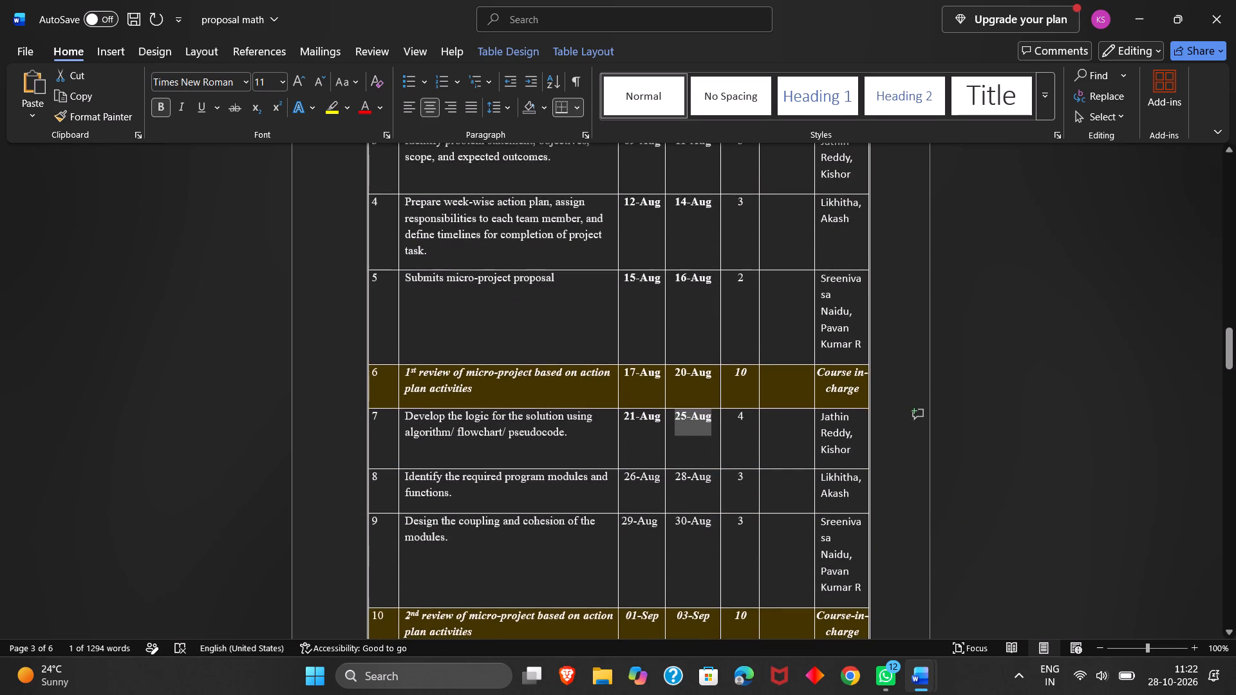
{"action": "scroll", "coordinate": [697, 527], "scroll_direction": "down", "scroll_amount": 1}
{"action": "scroll", "coordinate": [697, 527], "scroll_direction": "up", "scroll_amount": 2}
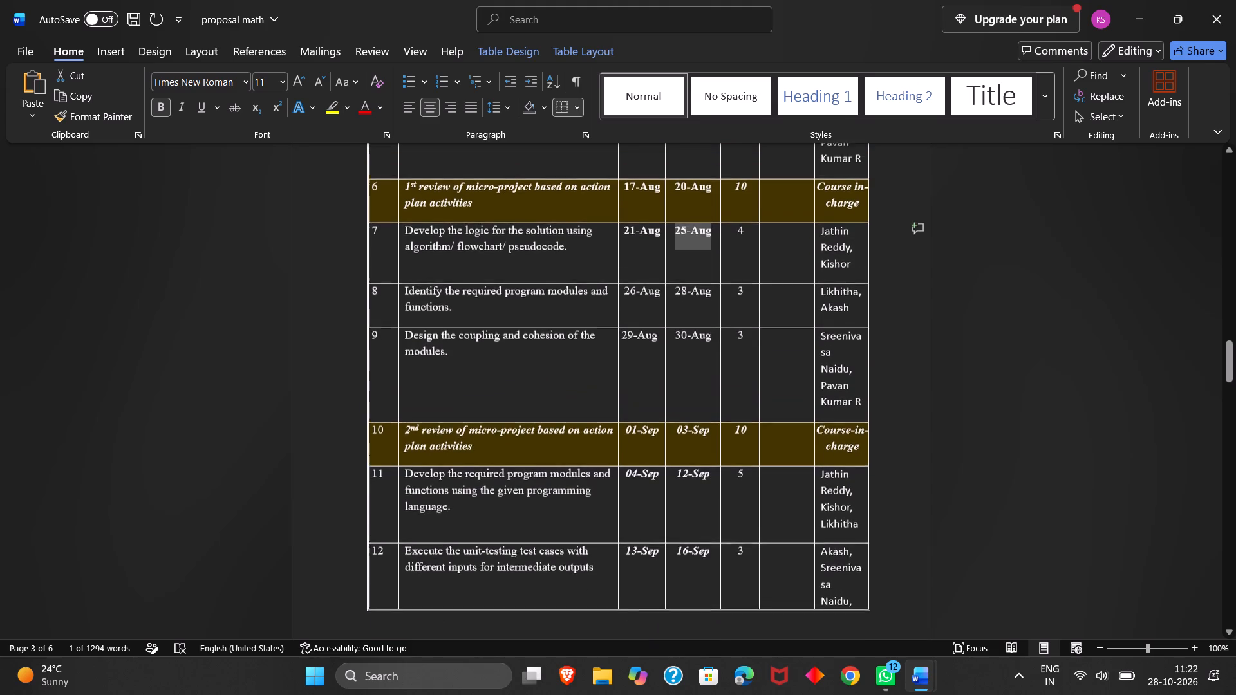
{"action": "scroll", "coordinate": [697, 527], "scroll_direction": "up", "scroll_amount": 1}
{"action": "left_click_drag", "start_coordinate": [659, 360], "coordinate": [653, 359]}
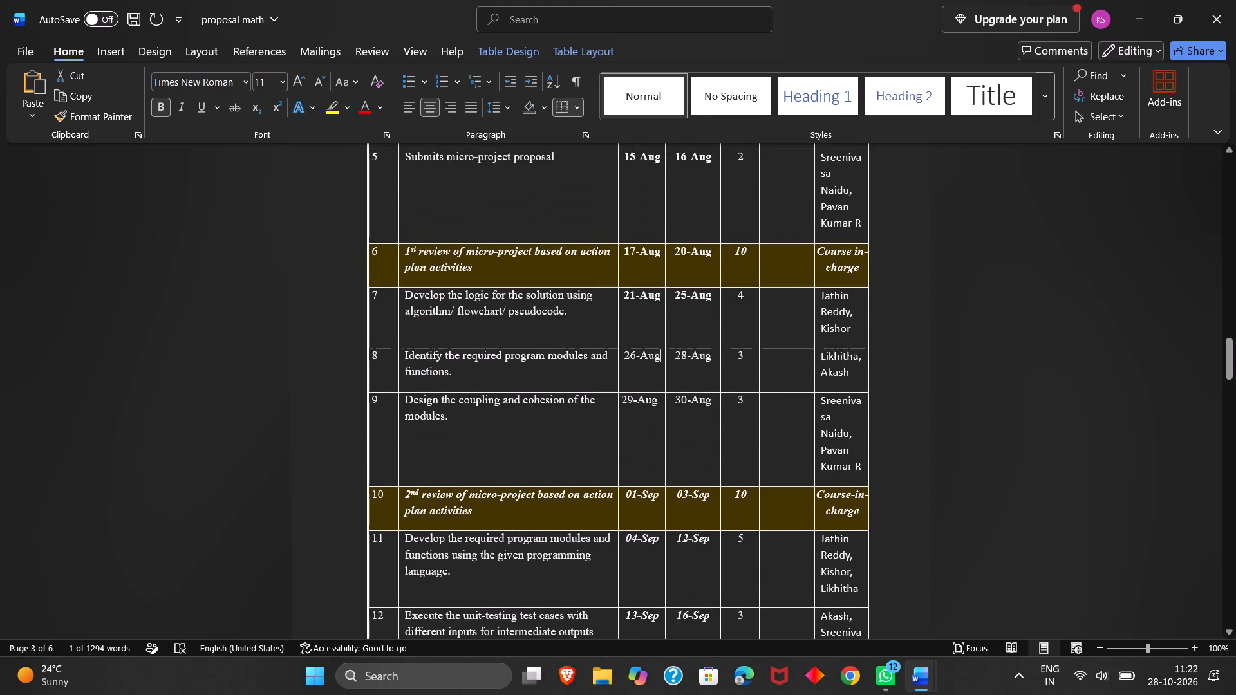
{"action": "left_click_drag", "start_coordinate": [653, 359], "coordinate": [626, 353]}
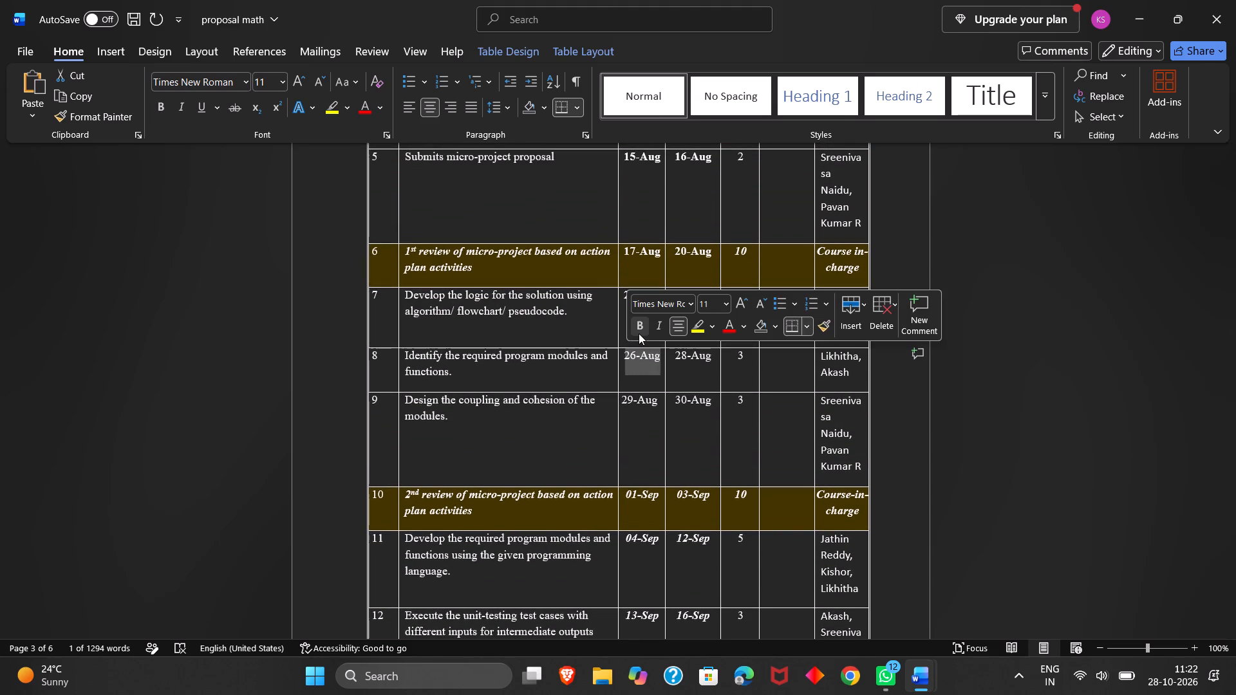
{"action": "left_click", "coordinate": [639, 333]}
{"action": "left_click_drag", "start_coordinate": [716, 358], "coordinate": [676, 353]}
{"action": "left_click", "coordinate": [686, 331]}
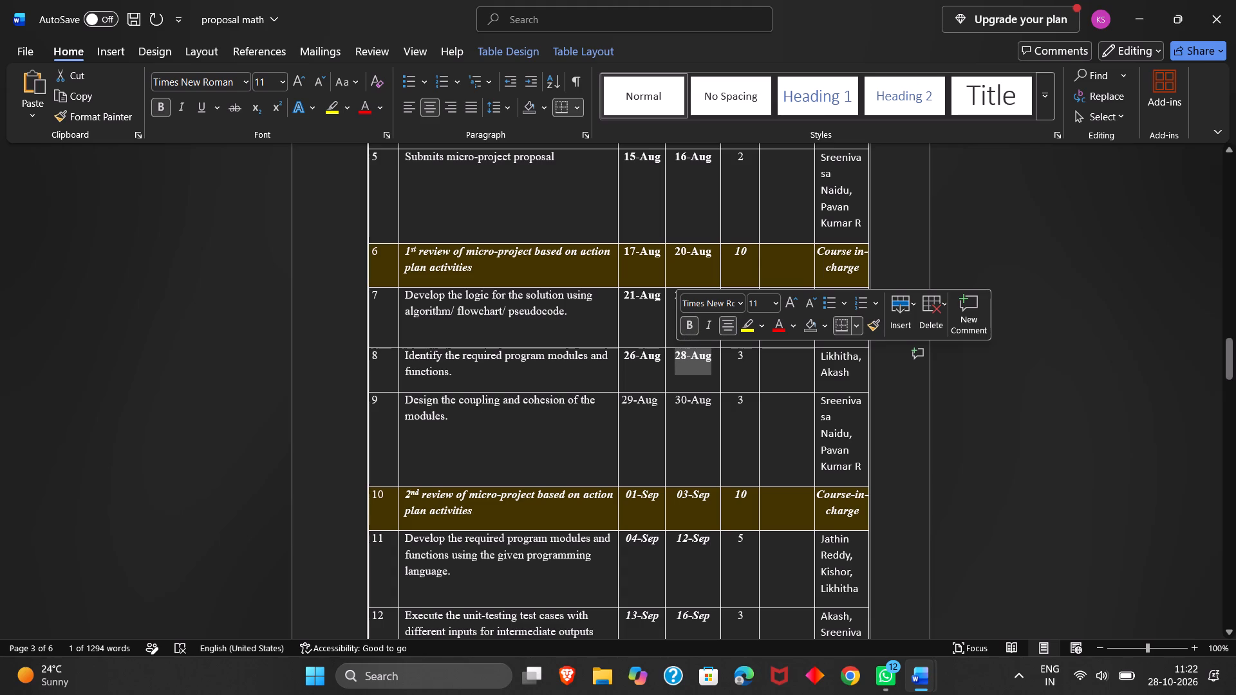
Make the start date and the end date of activity 9, the coupling and cohesion row, bold.
{"action": "left_click_drag", "start_coordinate": [662, 404], "coordinate": [620, 397]}
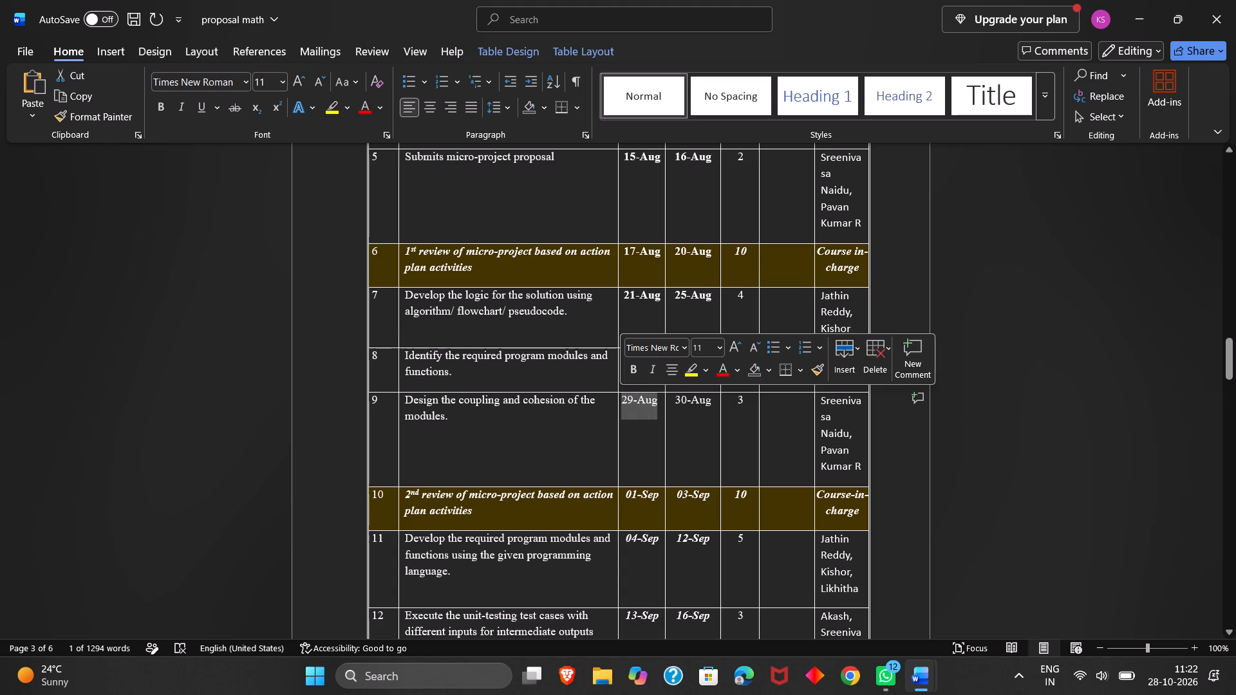
{"action": "left_click", "coordinate": [635, 375]}
{"action": "left_click_drag", "start_coordinate": [713, 404], "coordinate": [677, 400]}
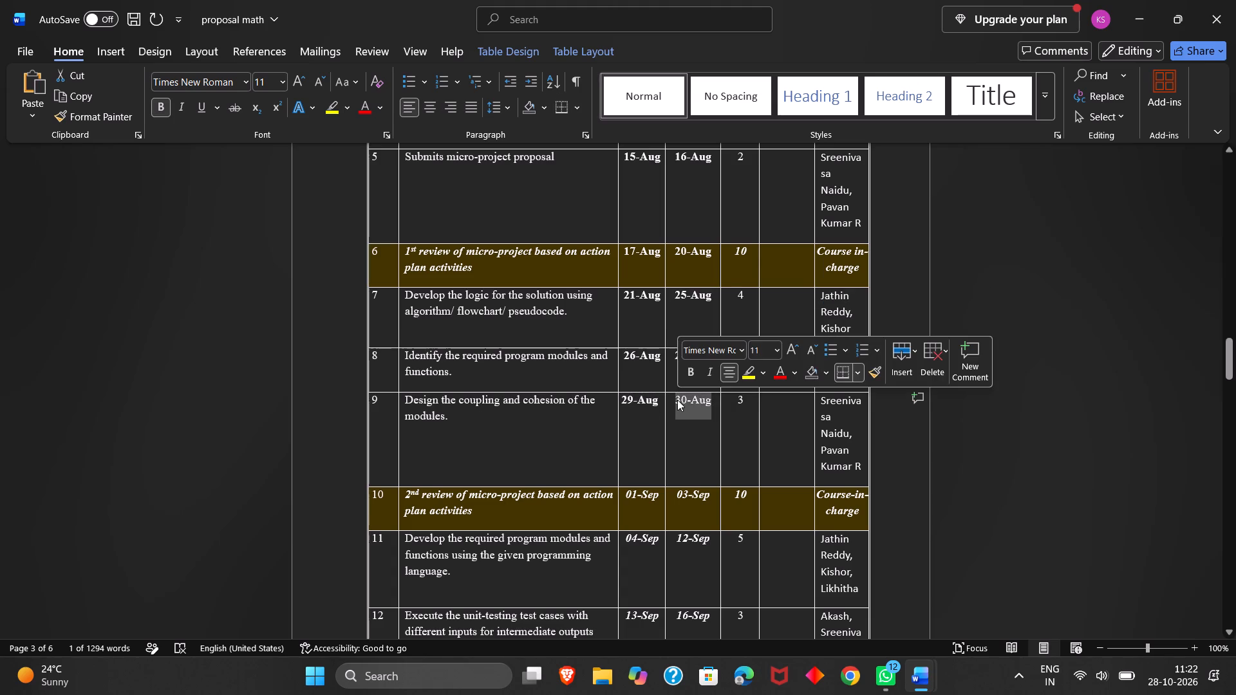
{"action": "left_click", "coordinate": [687, 380]}
Copy the end date 03-Aug of activity 1, the microproject allotment row, in the Action Plan table.
{"action": "scroll", "coordinate": [664, 497], "scroll_direction": "down", "scroll_amount": 1}
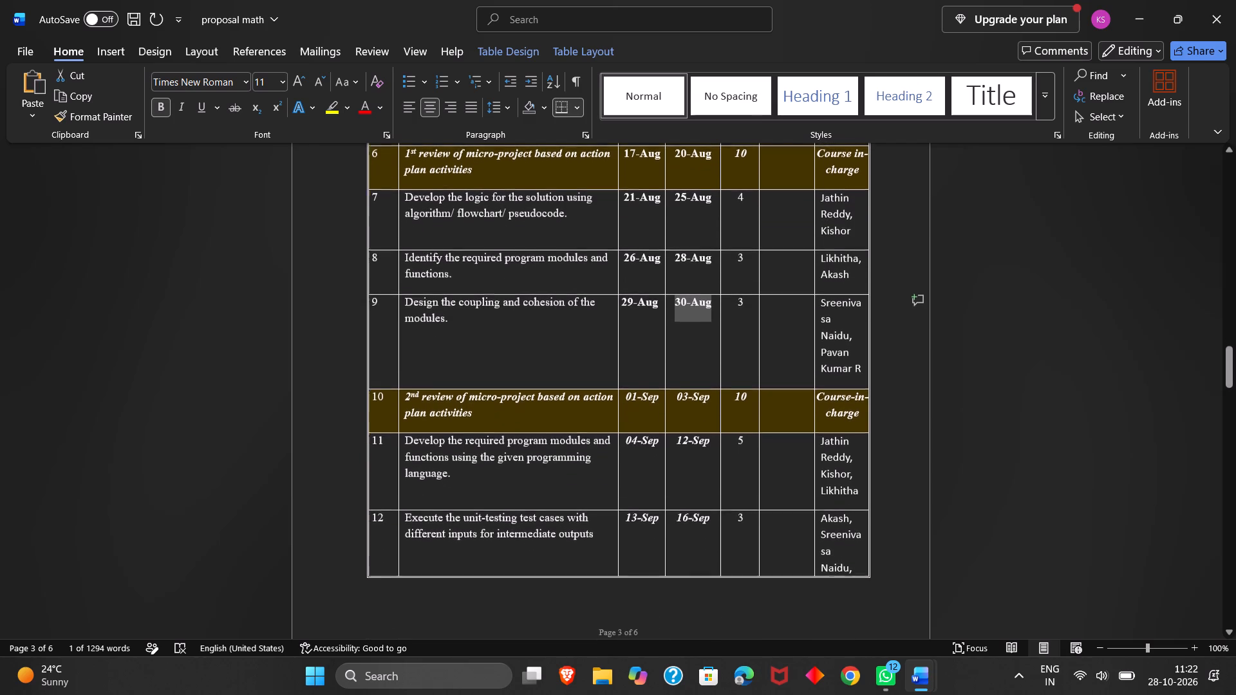
{"action": "left_click", "coordinate": [637, 348]}
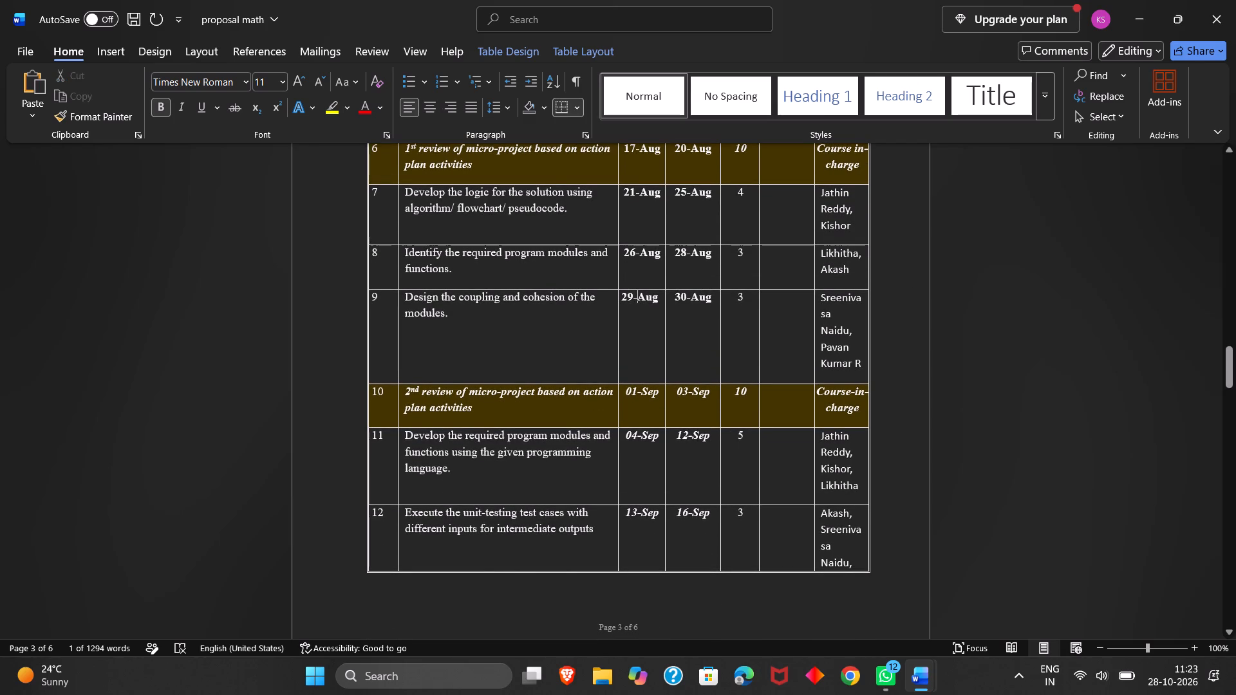
{"action": "scroll", "coordinate": [637, 348], "scroll_direction": "up", "scroll_amount": 4}
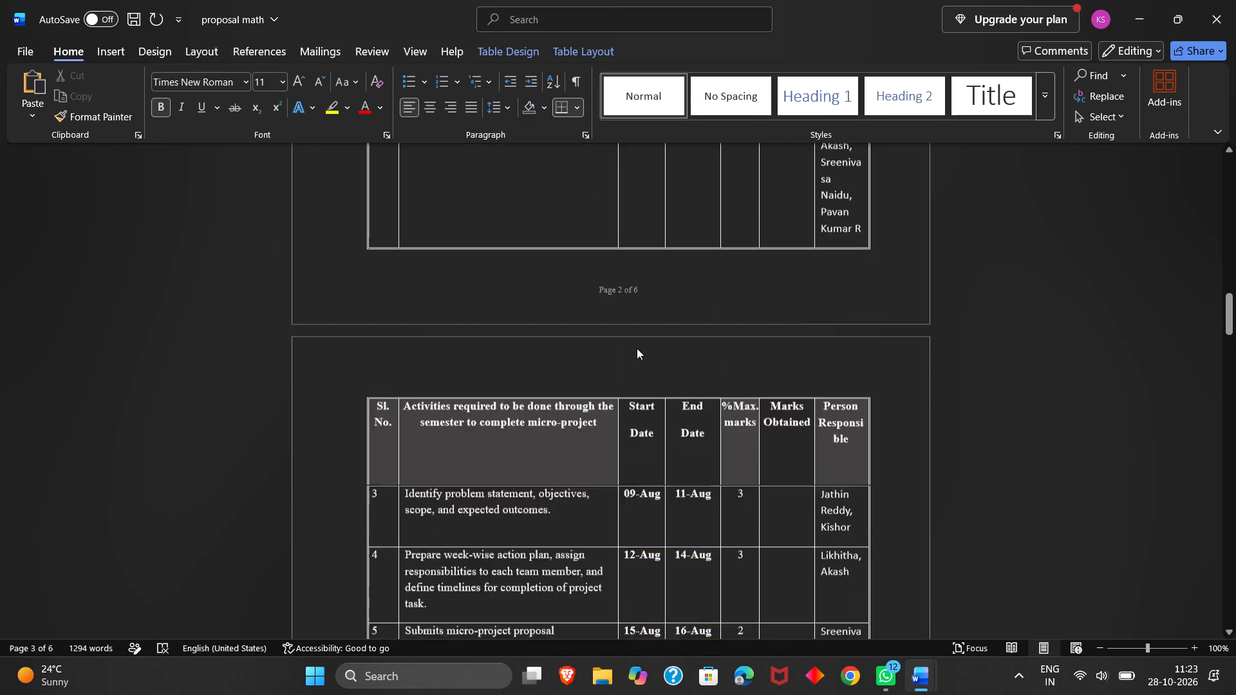
{"action": "scroll", "coordinate": [637, 348], "scroll_direction": "up", "scroll_amount": 1}
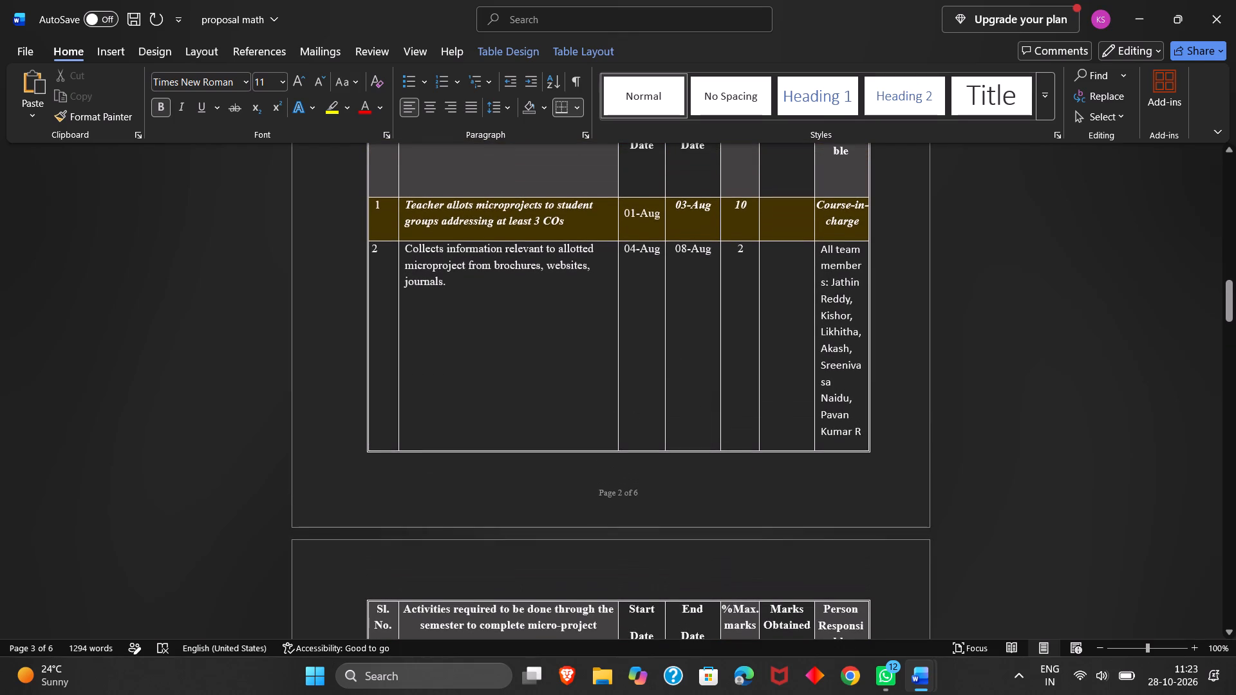
{"action": "scroll", "coordinate": [662, 268], "scroll_direction": "up", "scroll_amount": 1}
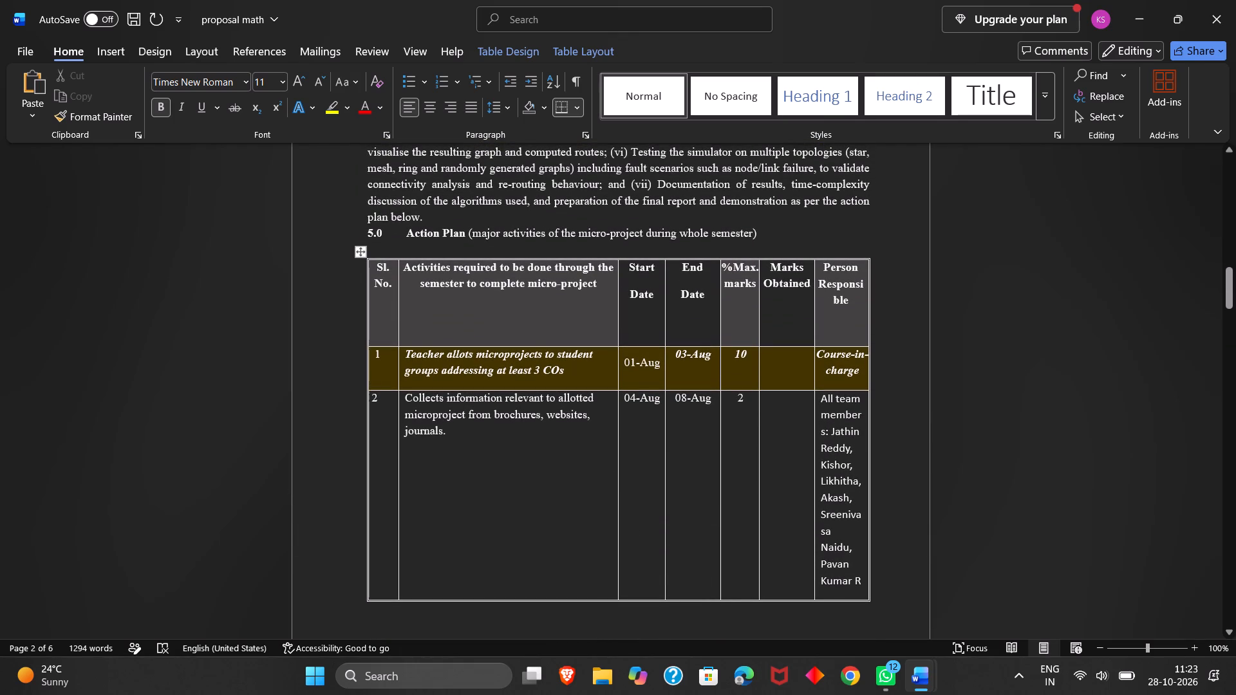
{"action": "left_click_drag", "start_coordinate": [662, 362], "coordinate": [680, 357]}
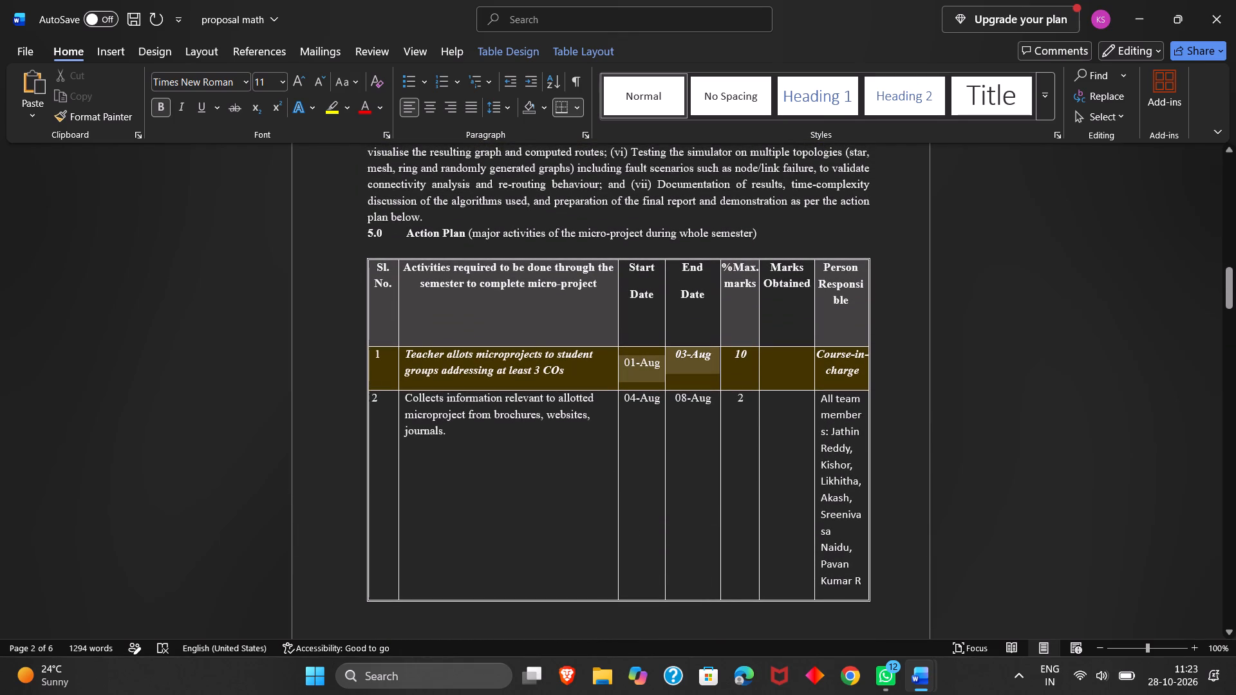
{"action": "left_click_drag", "start_coordinate": [680, 357], "coordinate": [682, 356]}
{"action": "left_click", "coordinate": [682, 356]}
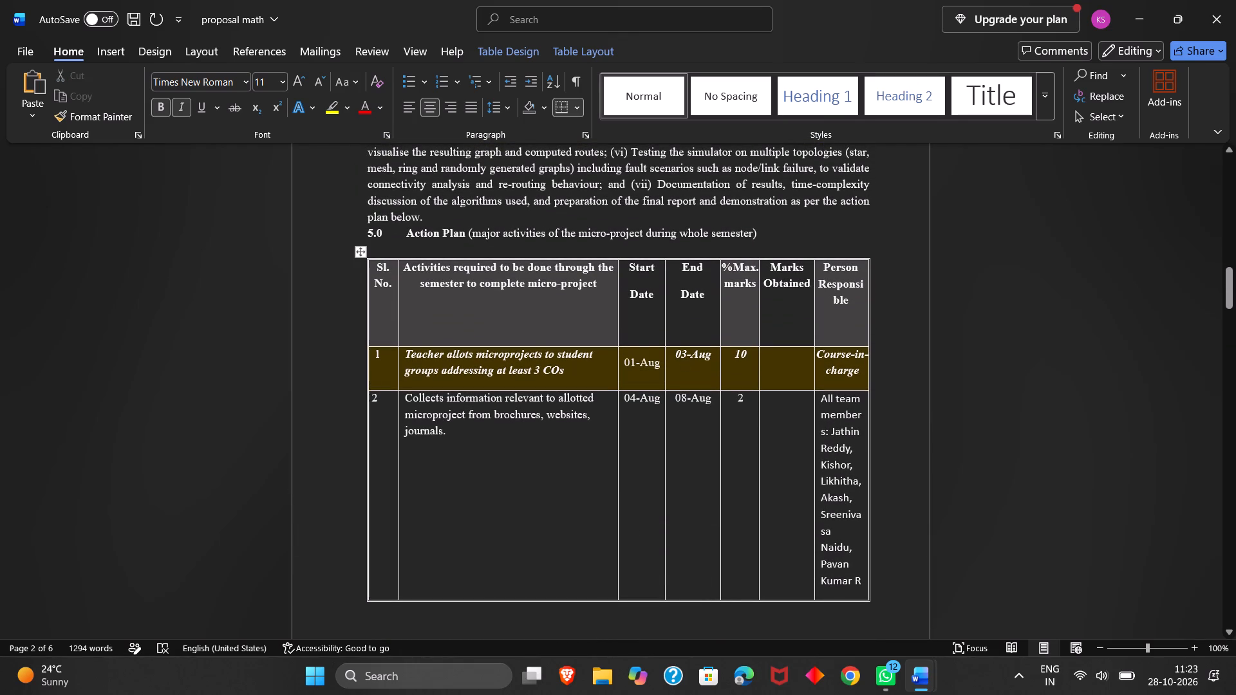
{"action": "left_click", "coordinate": [688, 371]}
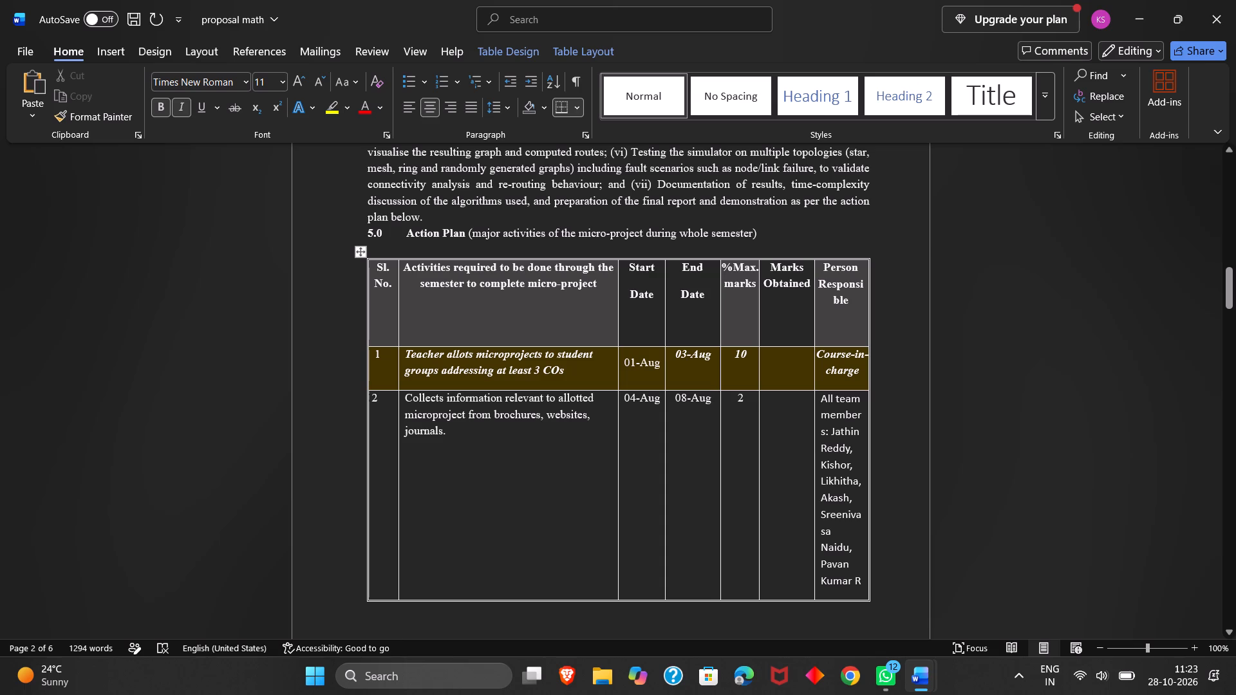
{"action": "left_click", "coordinate": [661, 362]}
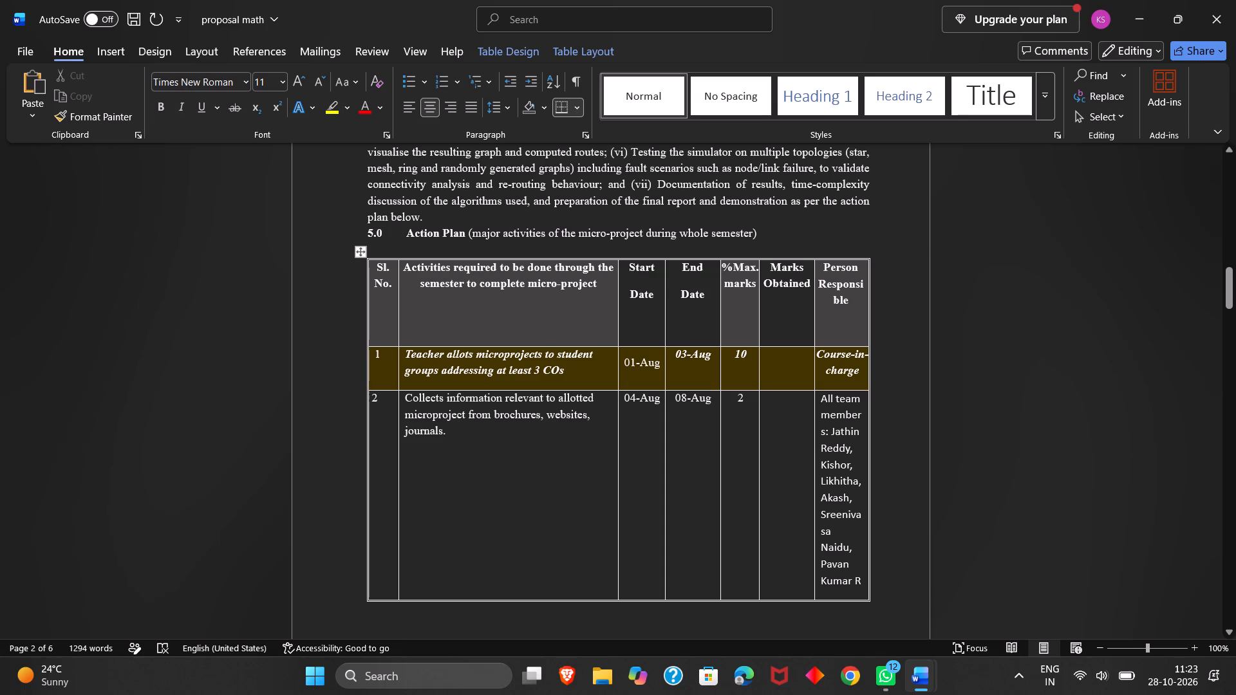
{"action": "left_click", "coordinate": [715, 357]}
{"action": "left_click_drag", "start_coordinate": [715, 357], "coordinate": [685, 357]}
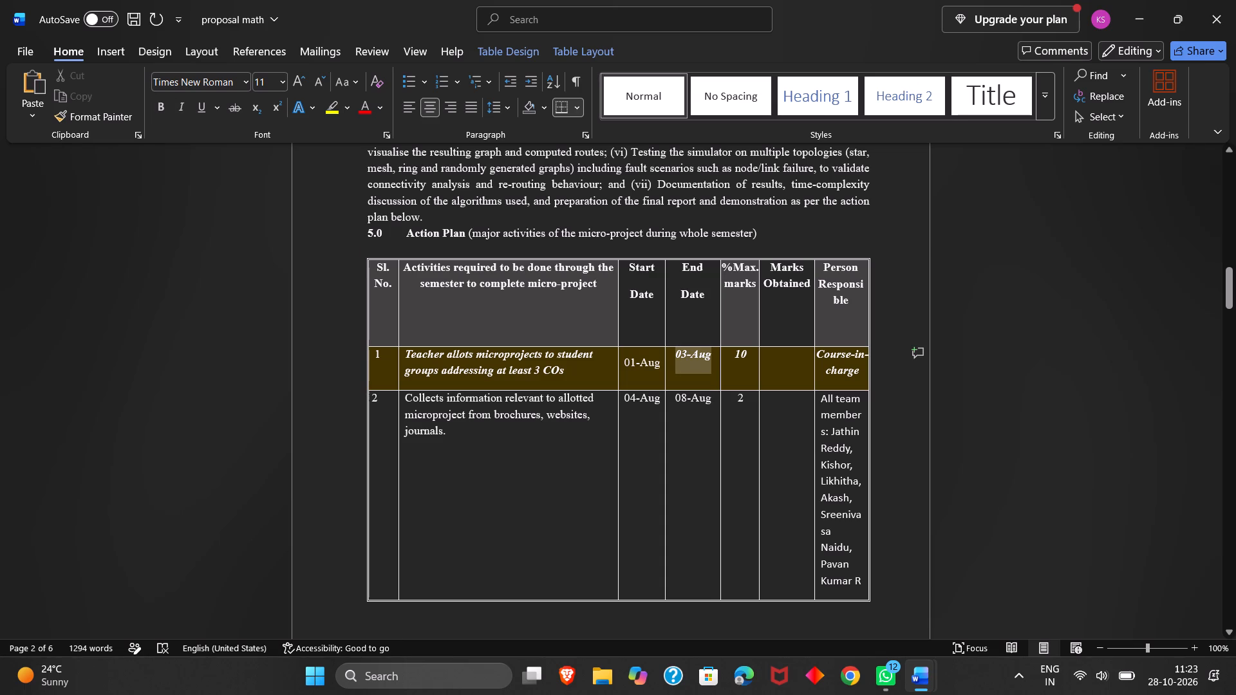
{"action": "left_click_drag", "start_coordinate": [685, 357], "coordinate": [682, 355]}
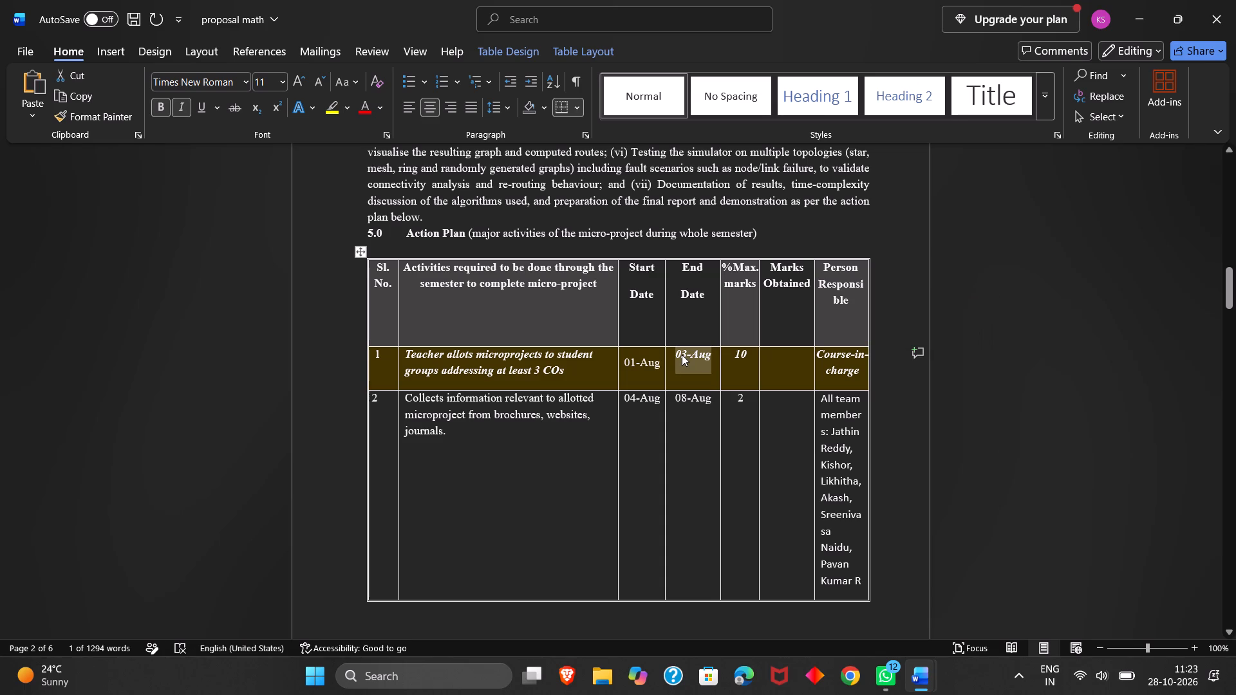
{"action": "key", "text": "ctrl+c"}
Replace the start date of activity 1, the microproject allotment row, with the copied bold italic date 03-Aug.
{"action": "left_click", "coordinate": [661, 366]}
{"action": "left_click", "coordinate": [661, 366]}
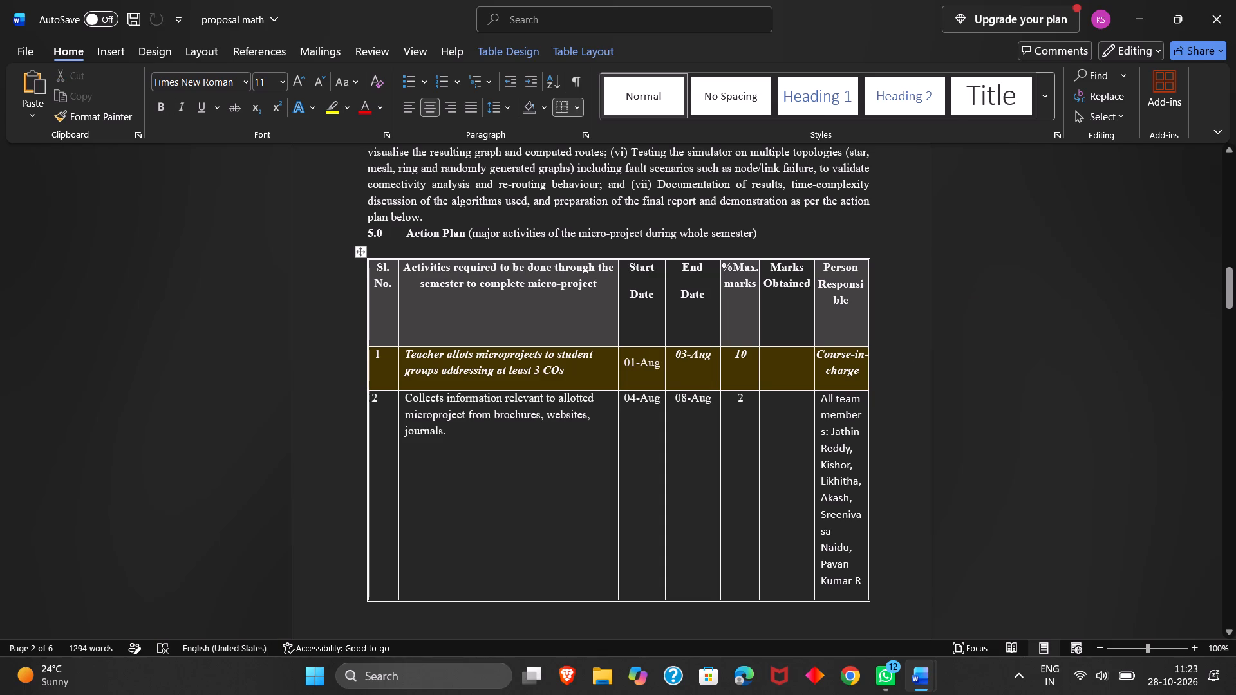
{"action": "key", "text": "BackSpace"}
{"action": "key", "text": "BackSpace"}
{"action": "key", "text": "BackSpace"}
{"action": "key", "text": "BackSpace"}
{"action": "key", "text": "BackSpace"}
{"action": "key", "text": "BackSpace"}
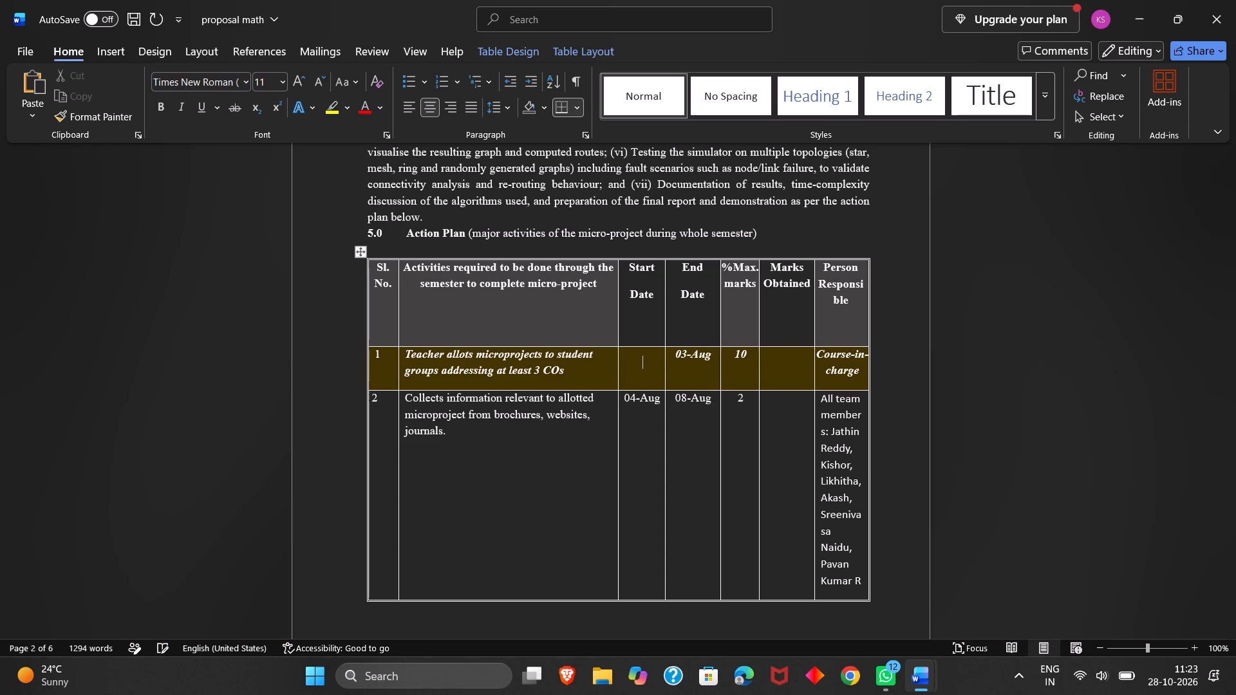
{"action": "left_click", "coordinate": [652, 355]}
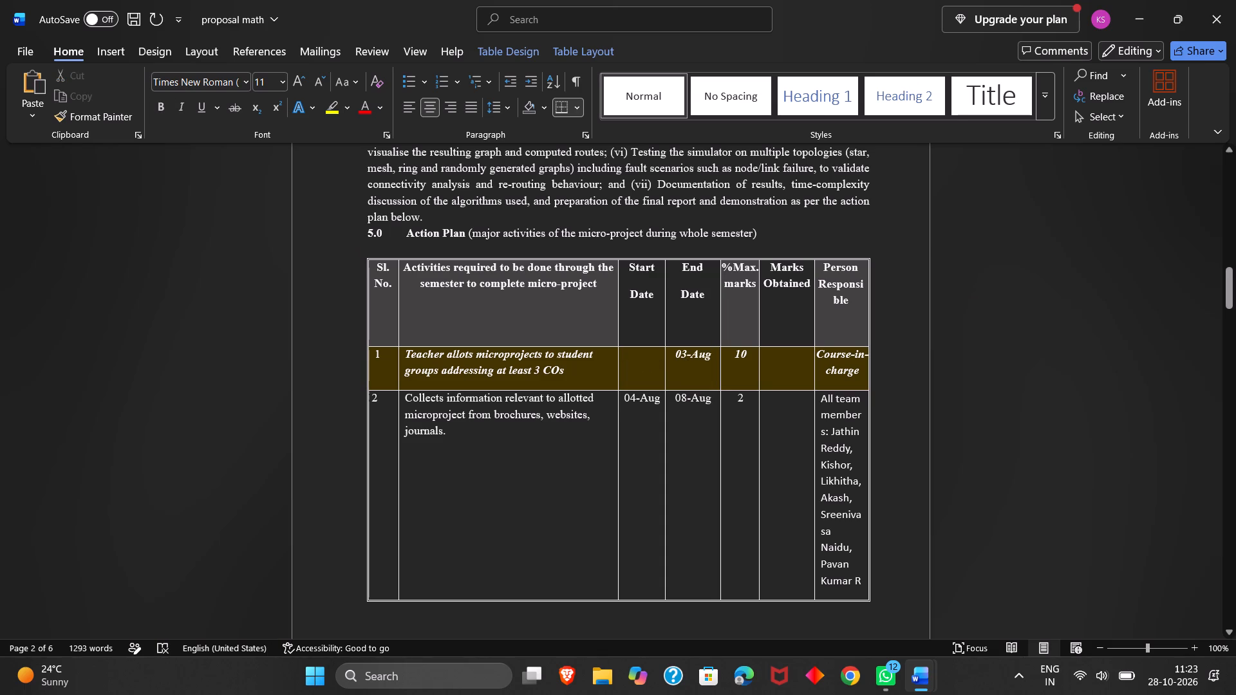
{"action": "key", "text": "ctrl+v"}
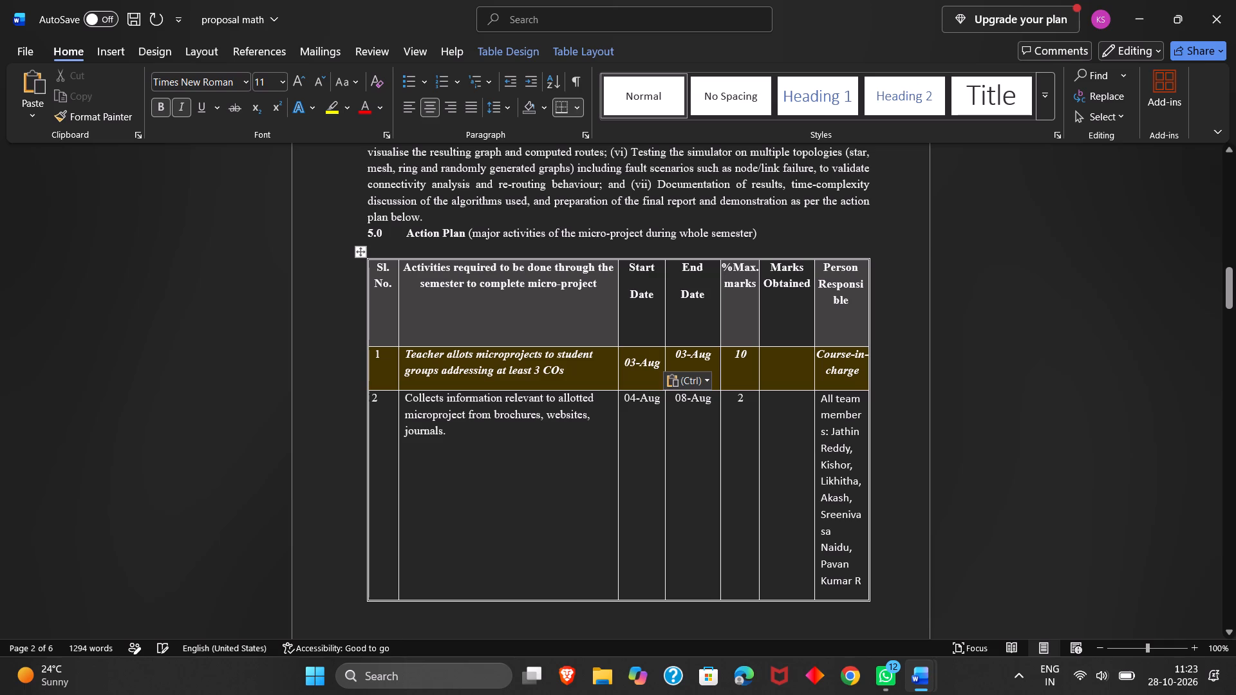
Change the day in the start date of activity 1 so that it reads 01-Aug.
{"action": "left_click", "coordinate": [641, 360]}
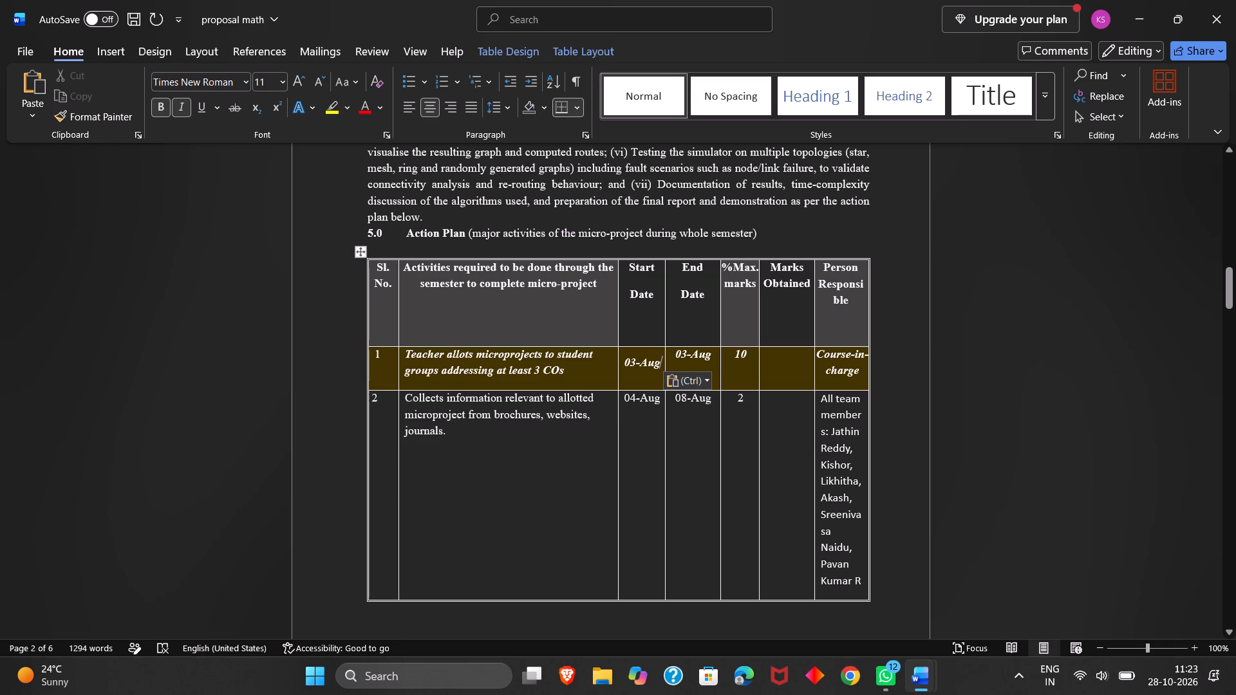
{"action": "left_click", "coordinate": [641, 360]}
{"action": "left_click", "coordinate": [636, 362]}
{"action": "key", "text": "BackSpace"}
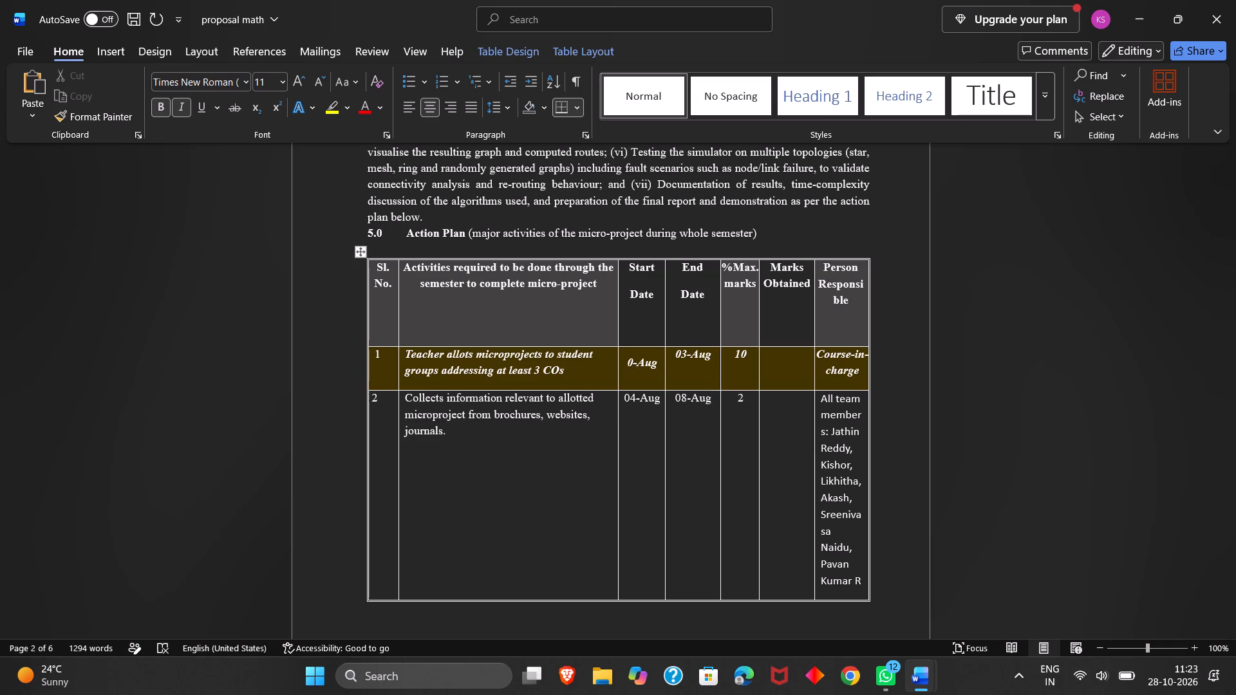
{"action": "key", "text": "1"}
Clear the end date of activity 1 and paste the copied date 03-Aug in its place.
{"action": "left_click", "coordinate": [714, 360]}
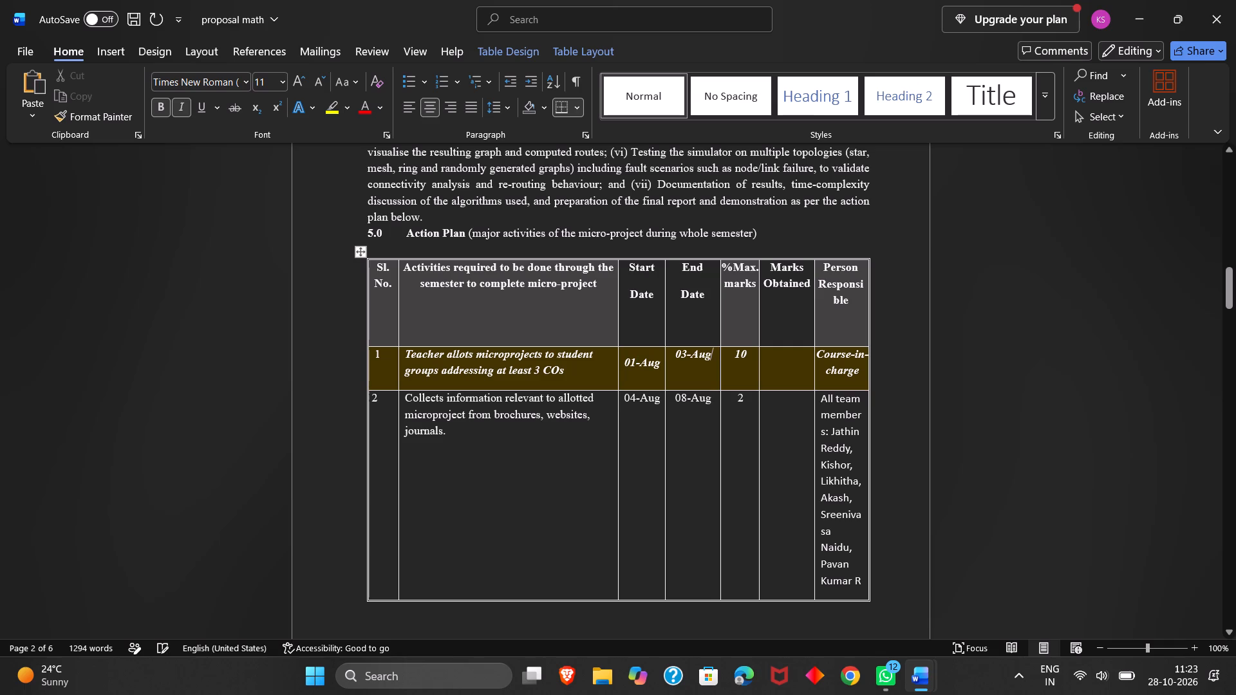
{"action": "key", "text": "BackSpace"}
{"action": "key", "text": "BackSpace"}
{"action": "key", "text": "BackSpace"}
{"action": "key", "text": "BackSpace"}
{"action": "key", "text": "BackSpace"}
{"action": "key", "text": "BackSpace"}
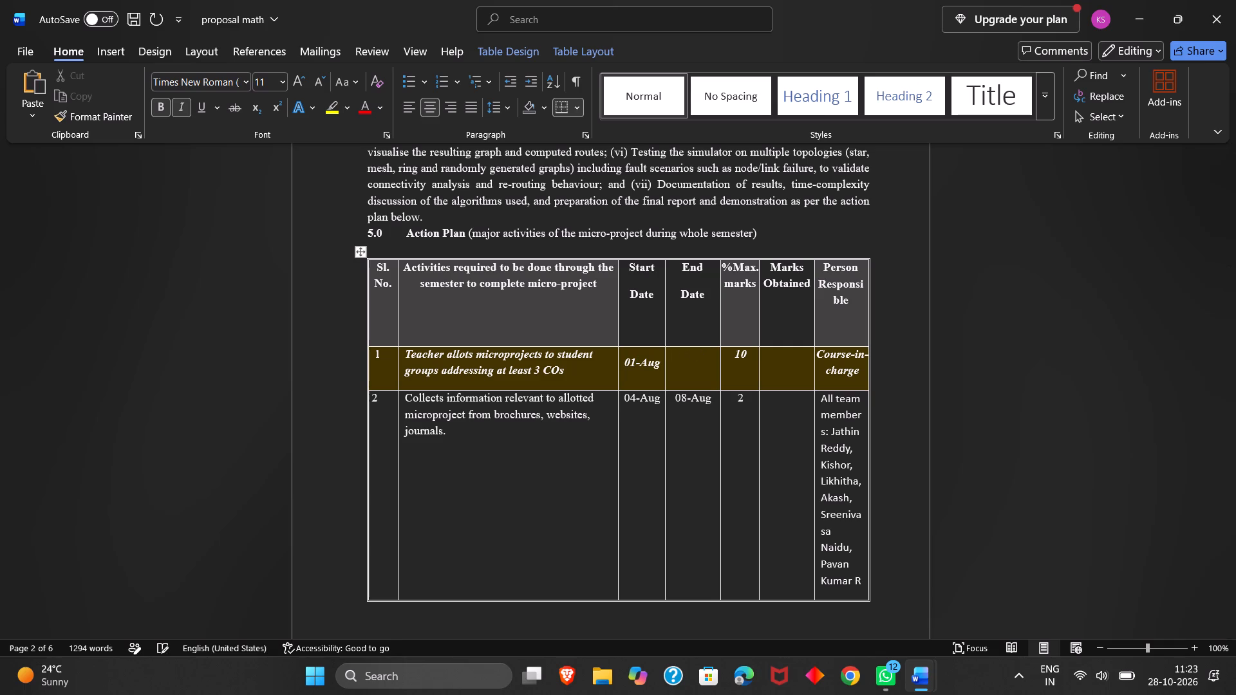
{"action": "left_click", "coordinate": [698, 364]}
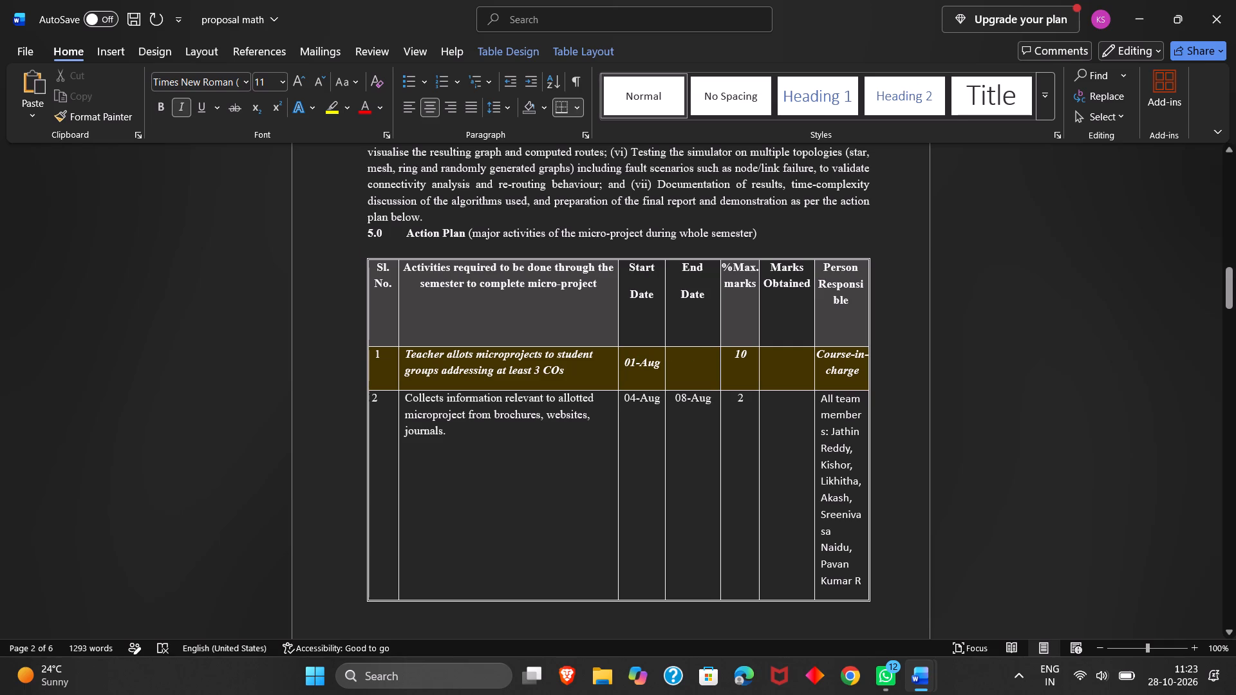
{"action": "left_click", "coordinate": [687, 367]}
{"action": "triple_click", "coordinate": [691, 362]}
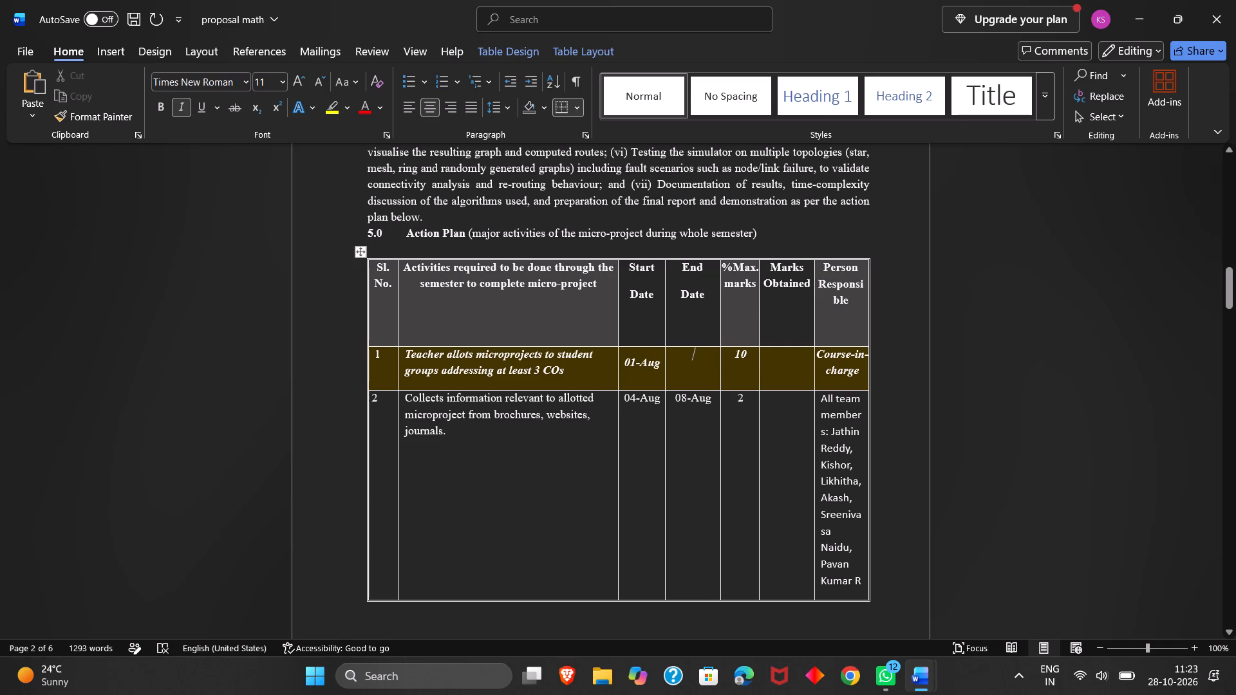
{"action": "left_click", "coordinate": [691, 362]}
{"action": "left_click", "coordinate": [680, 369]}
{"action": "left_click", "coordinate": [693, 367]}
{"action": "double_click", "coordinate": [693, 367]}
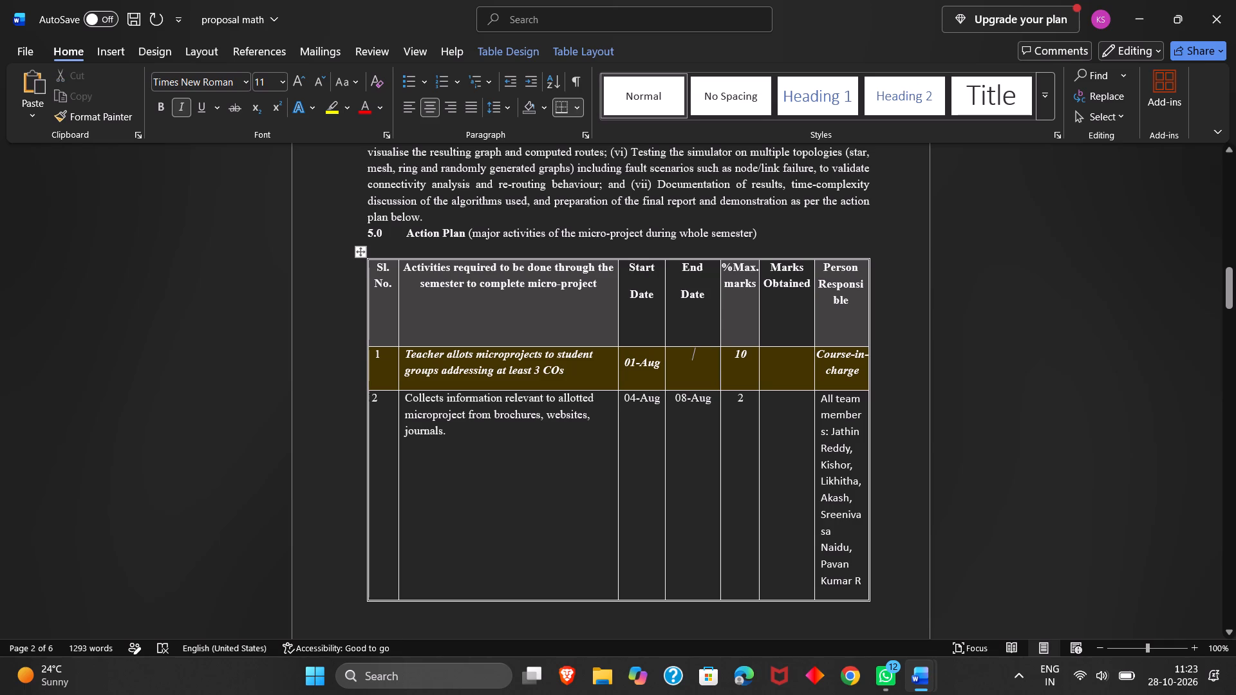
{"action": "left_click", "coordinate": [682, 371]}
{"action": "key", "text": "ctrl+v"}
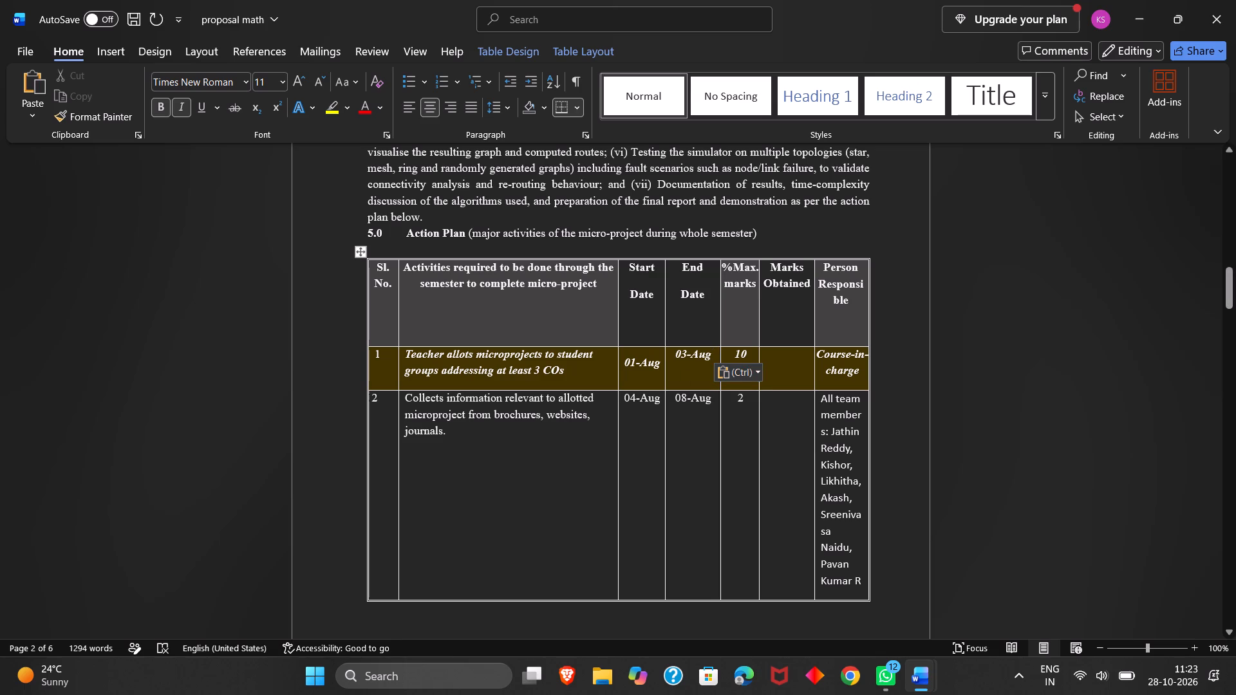
Add a line break after the start date 01-Aug of activity 1 to align it with the end date.
{"action": "left_click", "coordinate": [644, 350]}
{"action": "left_click", "coordinate": [660, 362]}
{"action": "key", "text": "Return"}
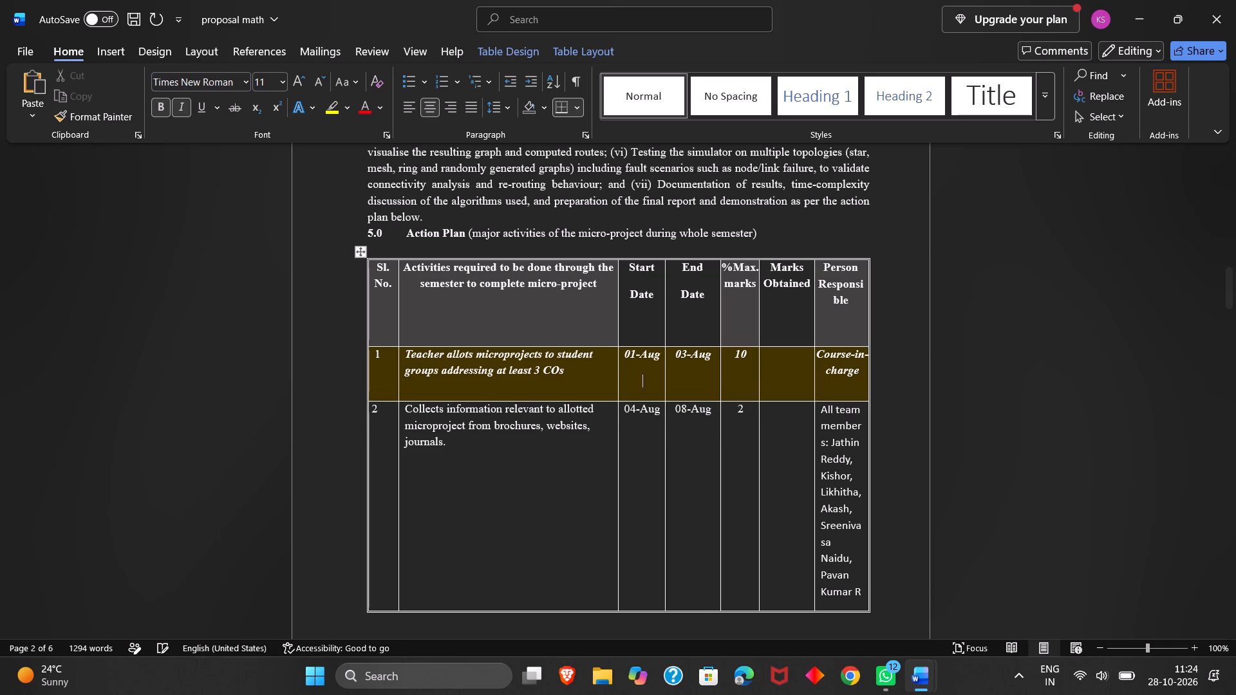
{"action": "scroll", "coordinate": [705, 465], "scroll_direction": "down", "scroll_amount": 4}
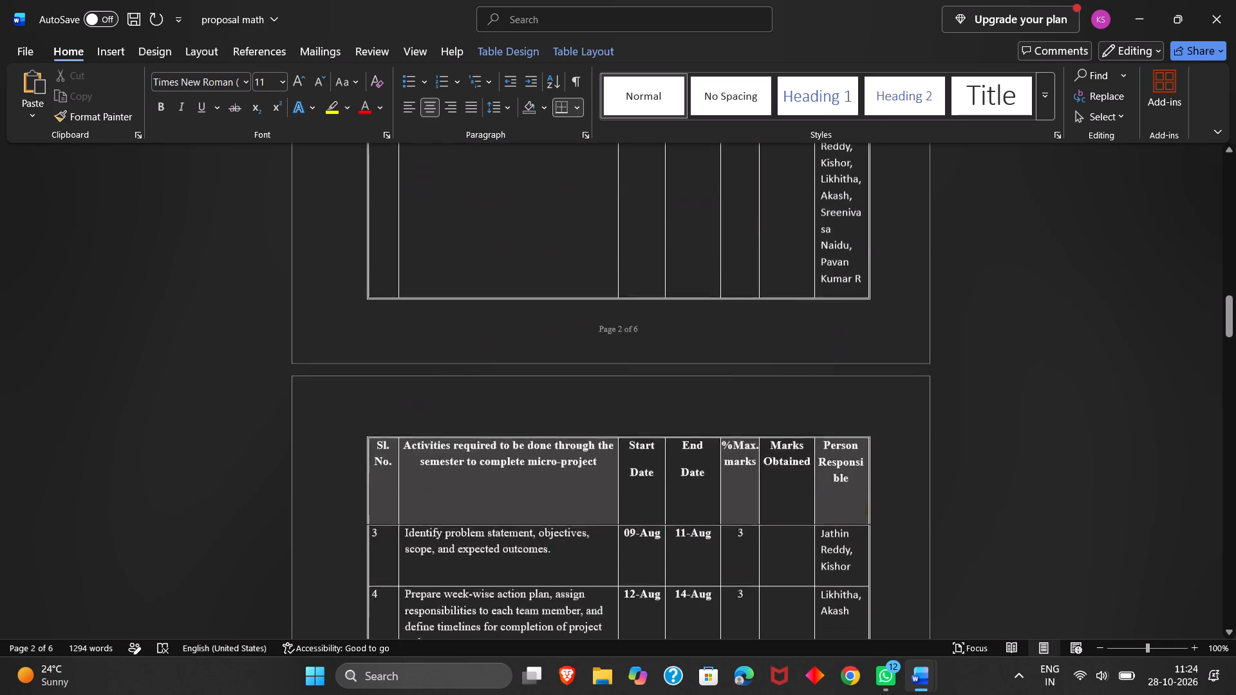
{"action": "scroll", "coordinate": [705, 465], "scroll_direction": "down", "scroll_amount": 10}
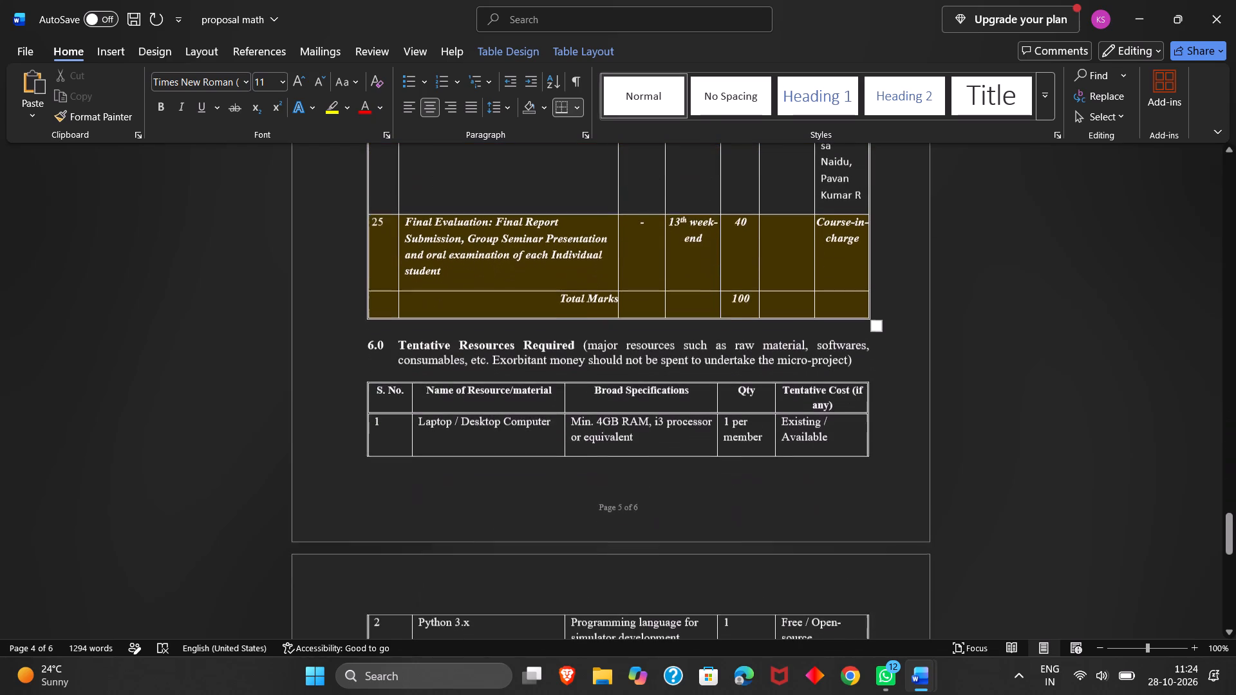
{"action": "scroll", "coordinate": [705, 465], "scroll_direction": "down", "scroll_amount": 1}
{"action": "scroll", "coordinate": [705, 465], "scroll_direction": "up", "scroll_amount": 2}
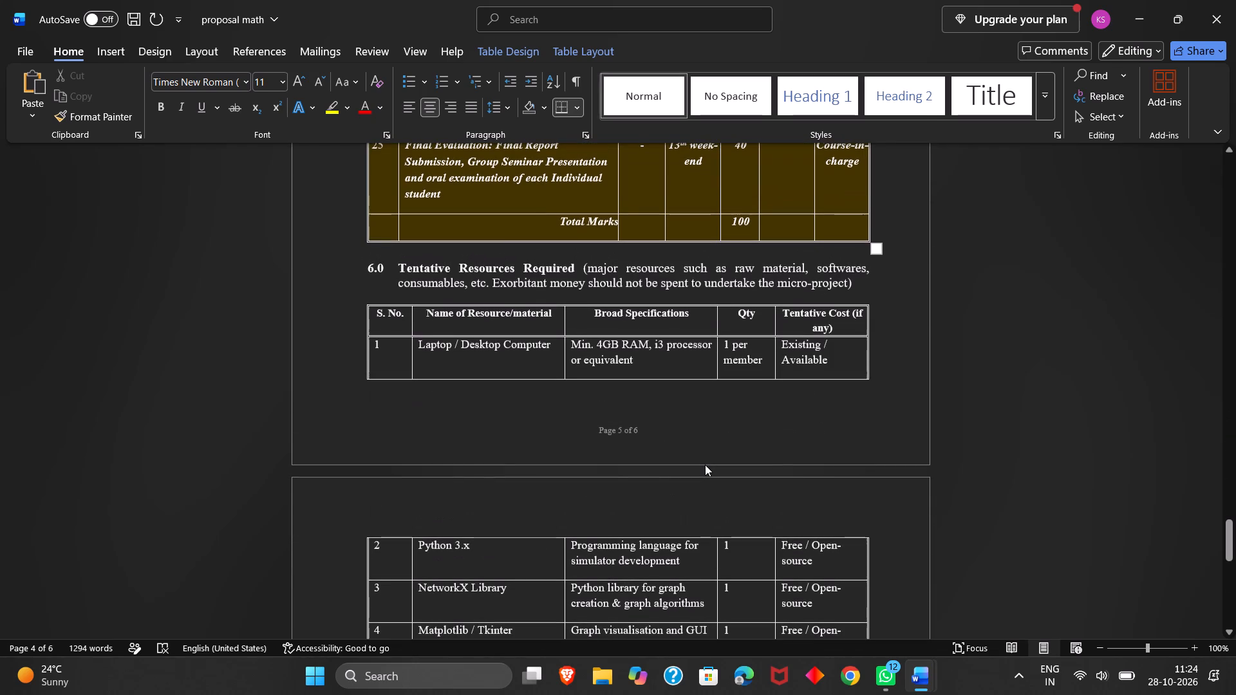
Choose the Downloads folder on this PC as the location for saving a copy of the document.
{"action": "left_click", "coordinate": [26, 58]}
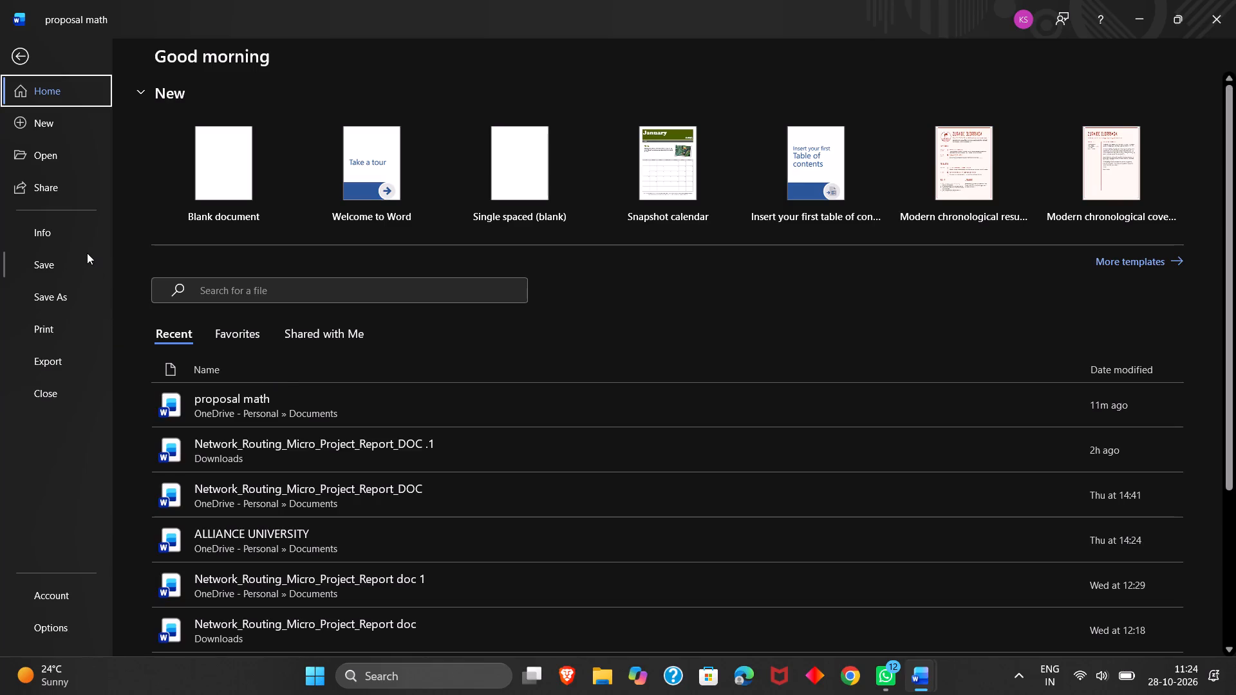
{"action": "left_click", "coordinate": [65, 297]}
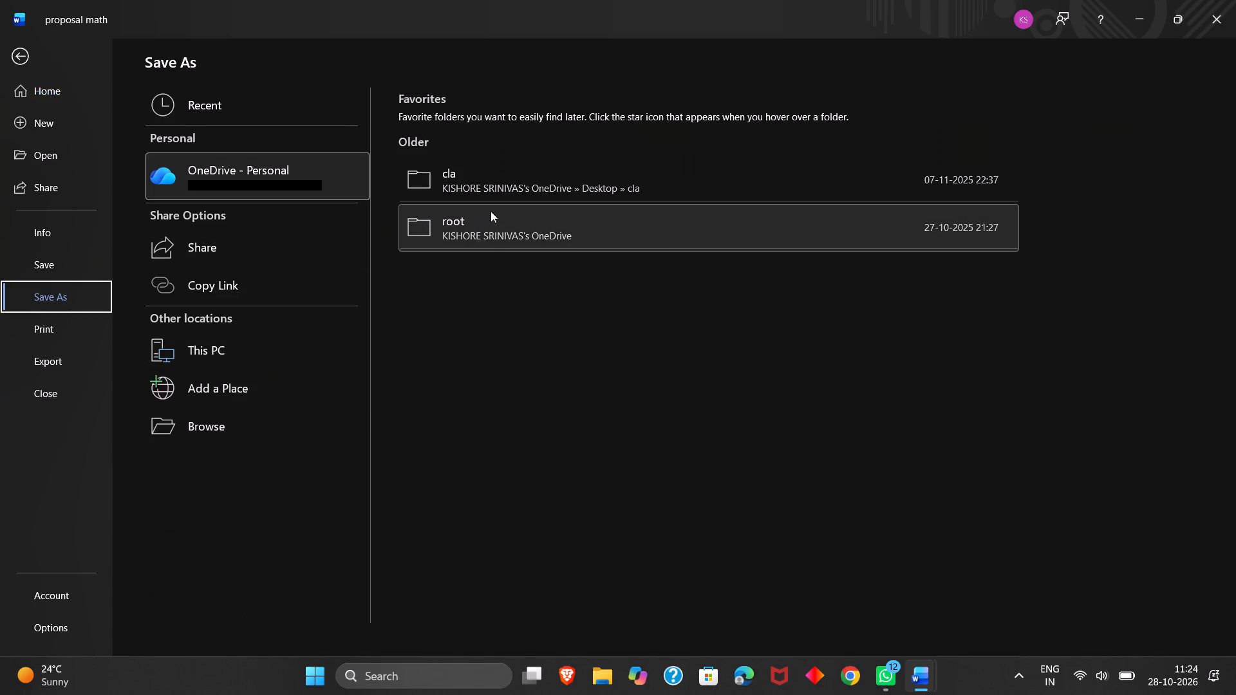
{"action": "left_click", "coordinate": [319, 337]}
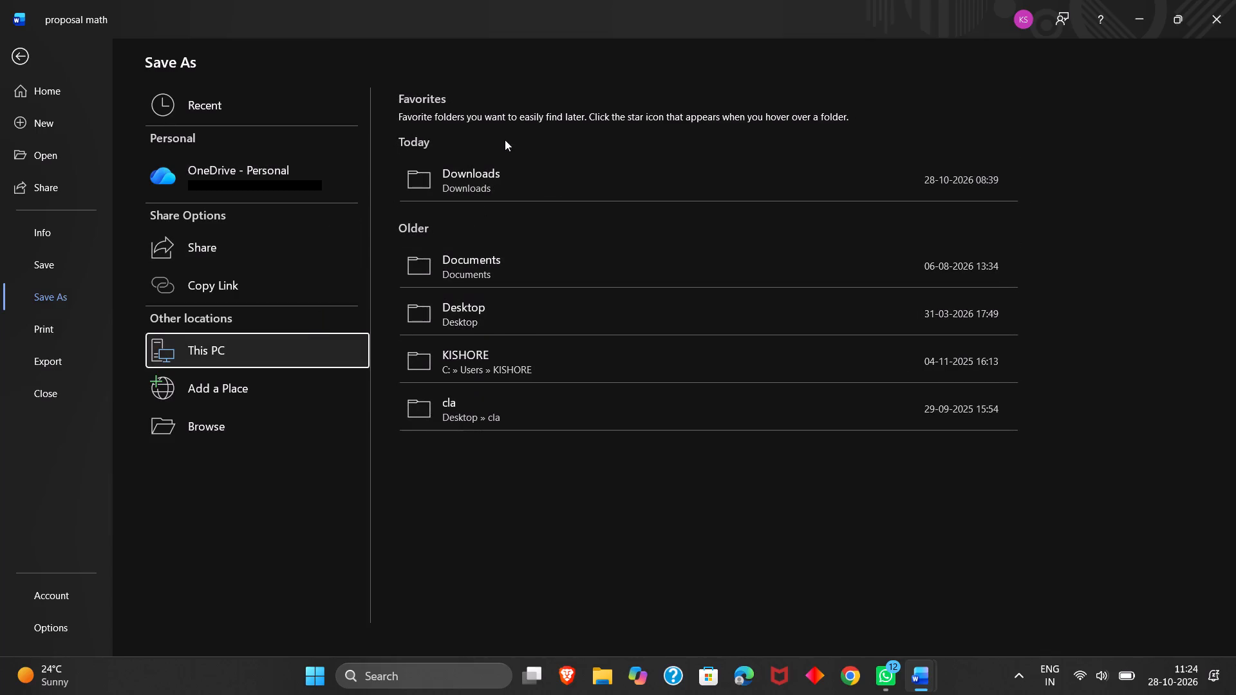
{"action": "double_click", "coordinate": [494, 169]}
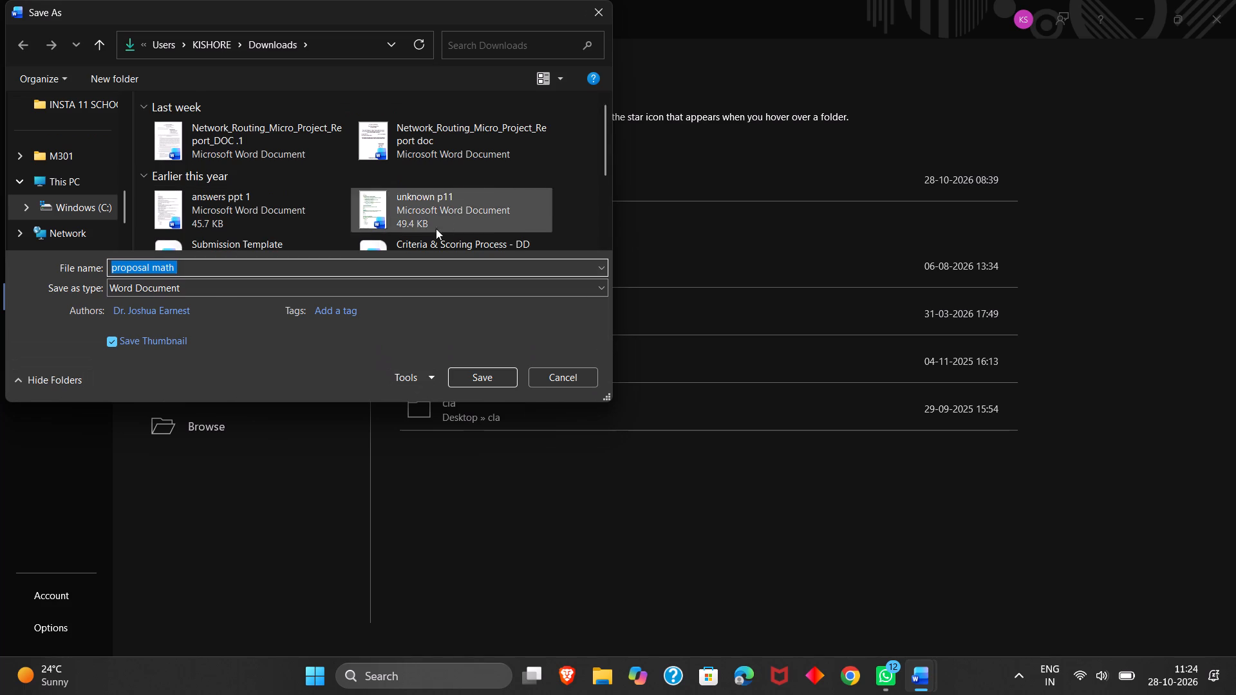
Name the copy "micro project math .1" and save it as a Word Document.
{"action": "left_click", "coordinate": [295, 261]}
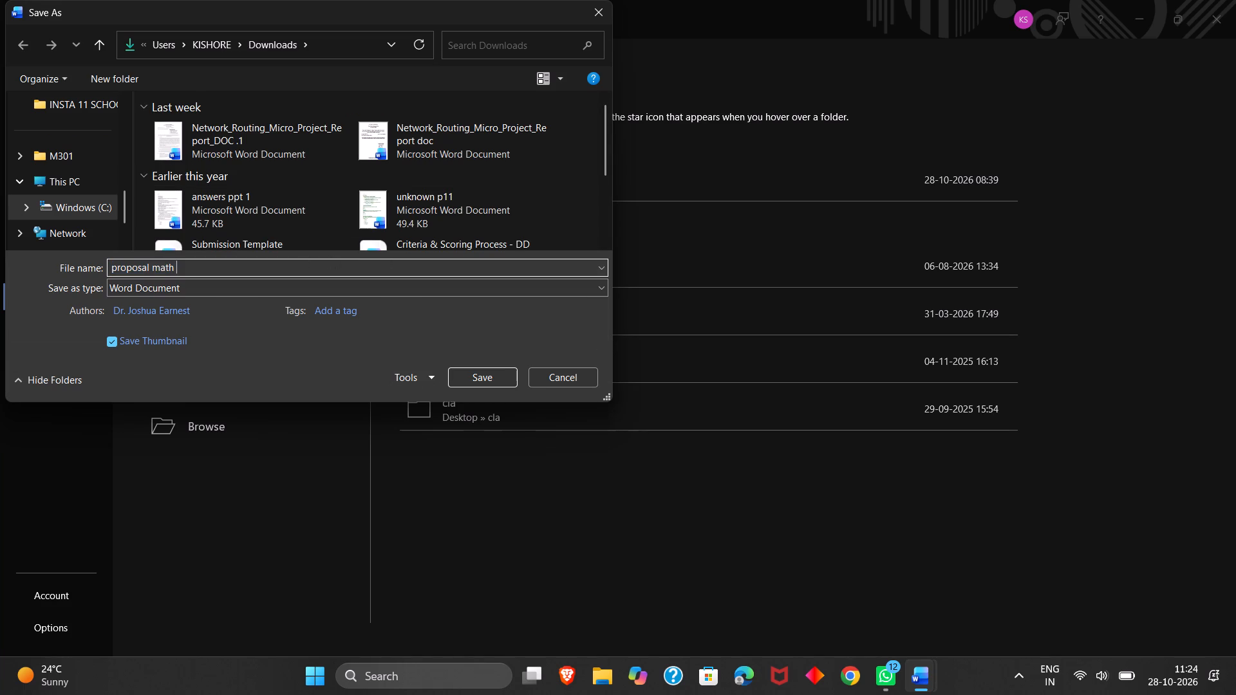
{"action": "key", "text": "BackSpace"}
{"action": "key", "text": "BackSpace"}
{"action": "key", "text": "BackSpace"}
{"action": "key", "text": "BackSpace"}
{"action": "key", "text": "BackSpace"}
{"action": "key", "text": "BackSpace"}
{"action": "key", "text": "BackSpace"}
{"action": "key", "text": "BackSpace"}
{"action": "key", "text": "BackSpace"}
{"action": "key", "text": "BackSpace"}
{"action": "key", "text": "BackSpace"}
{"action": "key", "text": "BackSpace"}
{"action": "key", "text": "BackSpace"}
{"action": "key", "text": "BackSpace"}
{"action": "key", "text": "BackSpace"}
{"action": "key", "text": "BackSpace"}
{"action": "key", "text": "BackSpace"}
{"action": "key", "text": "BackSpace"}
{"action": "key", "text": "BackSpace"}
{"action": "key", "text": "BackSpace"}
{"action": "type", "text": "mi"}
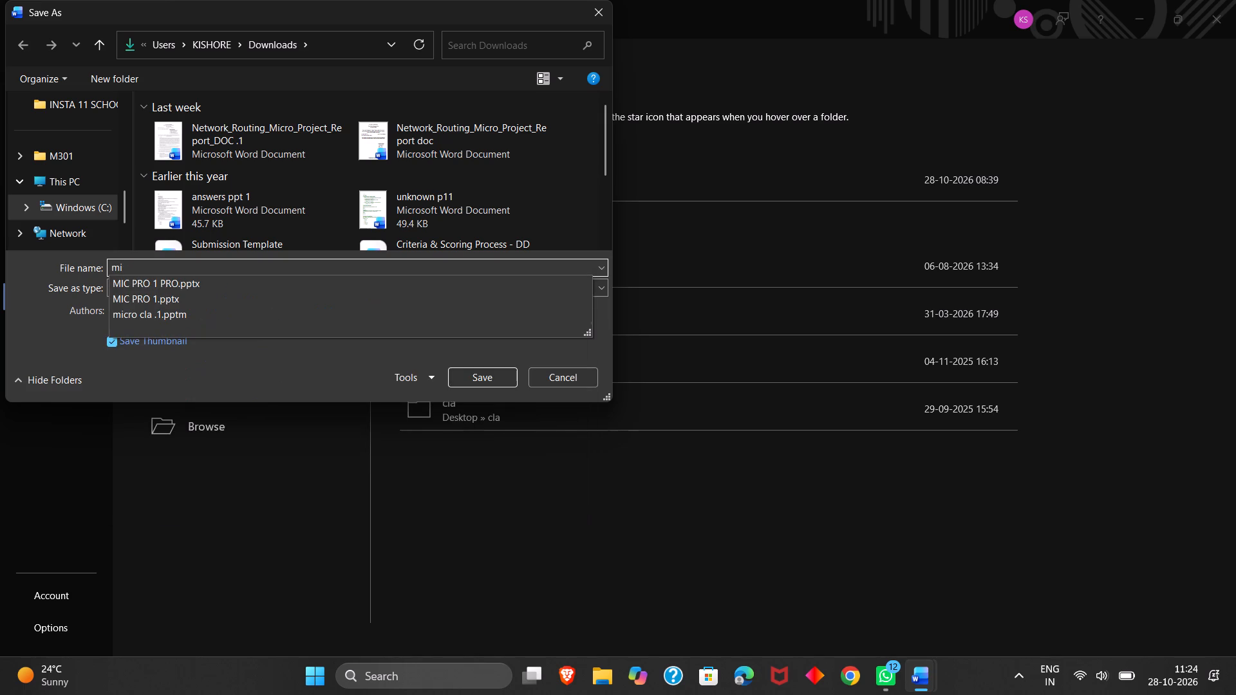
{"action": "type", "text": "ce"}
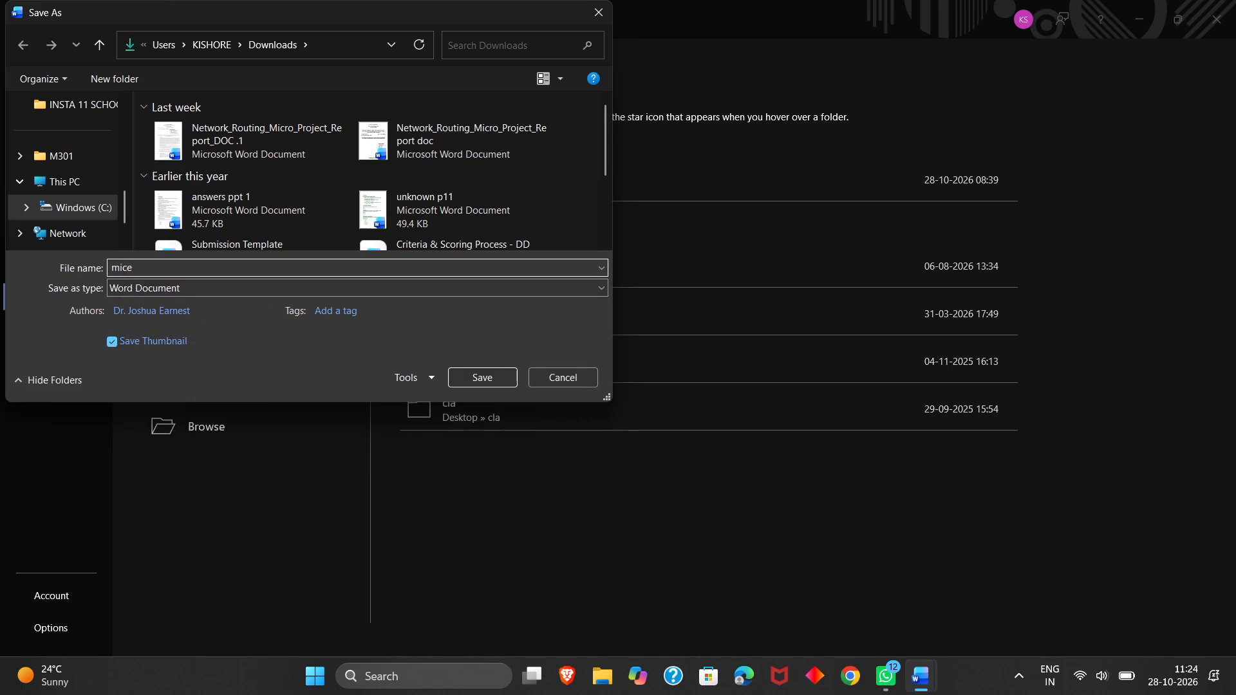
{"action": "key", "text": "BackSpace"}
{"action": "type", "text": "ro"}
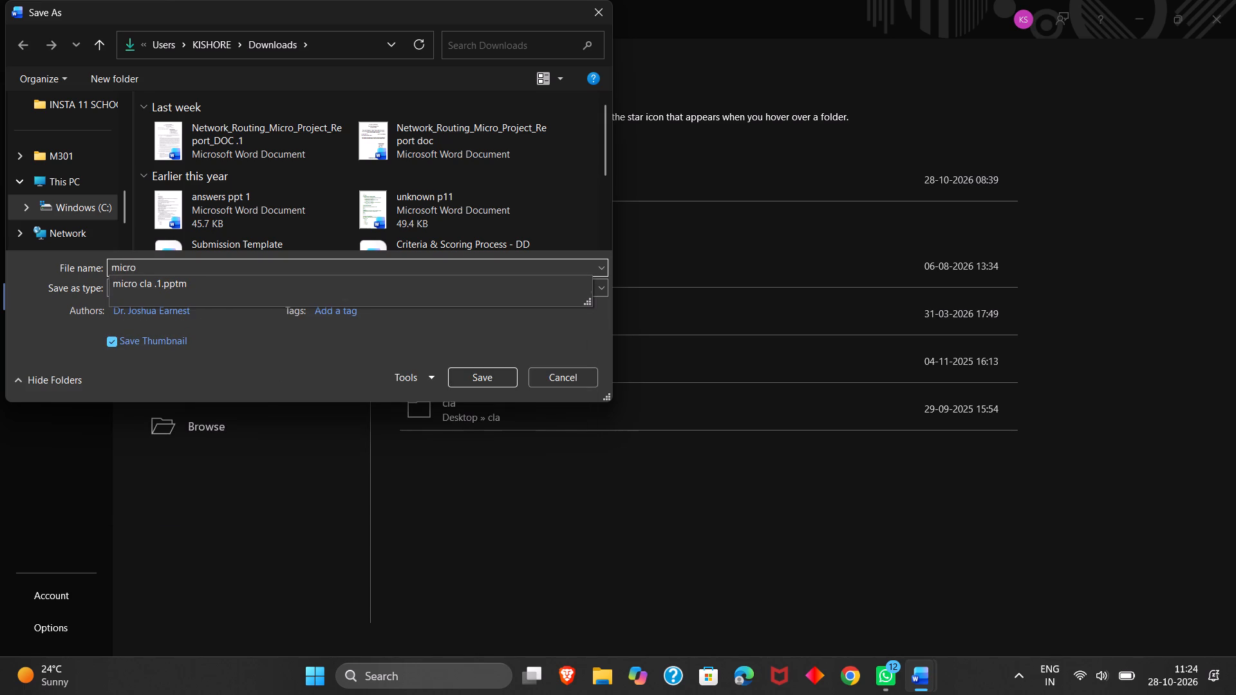
{"action": "key", "text": "space"}
{"action": "type", "text": "pf"}
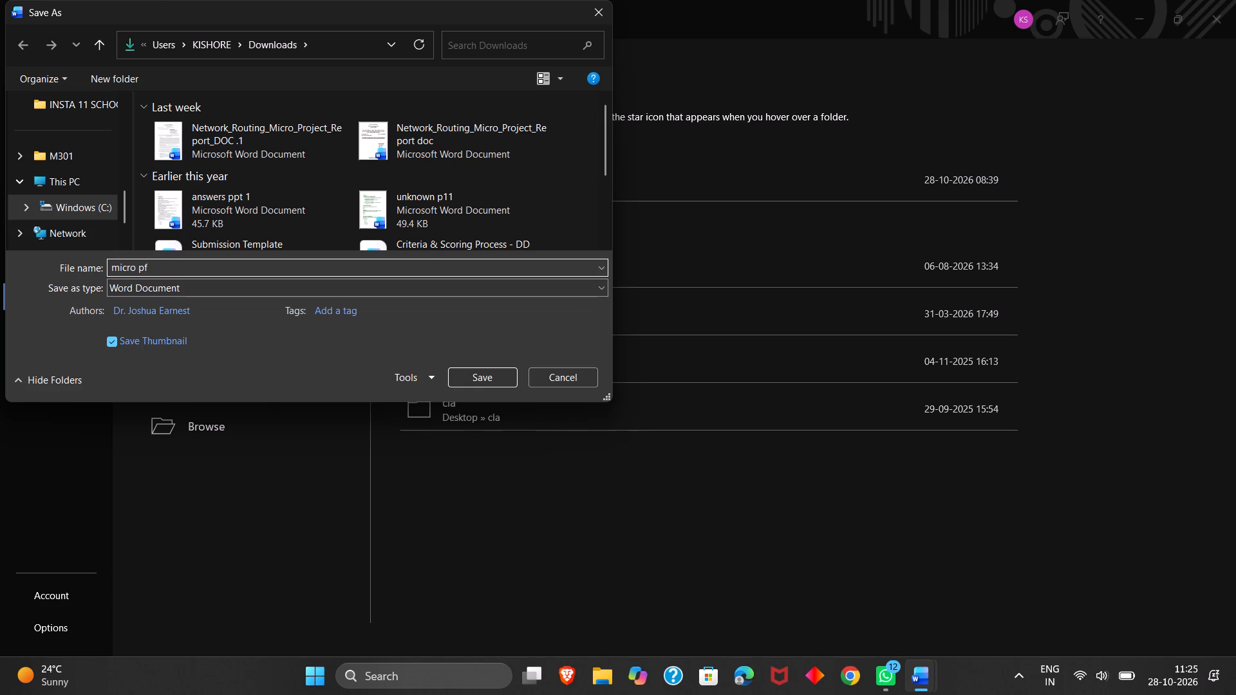
{"action": "key", "text": "BackSpace"}
{"action": "key", "text": "r"}
{"action": "type", "text": "ojecr"}
{"action": "key", "text": "BackSpace"}
{"action": "type", "text": "t"}
{"action": "key", "text": "space"}
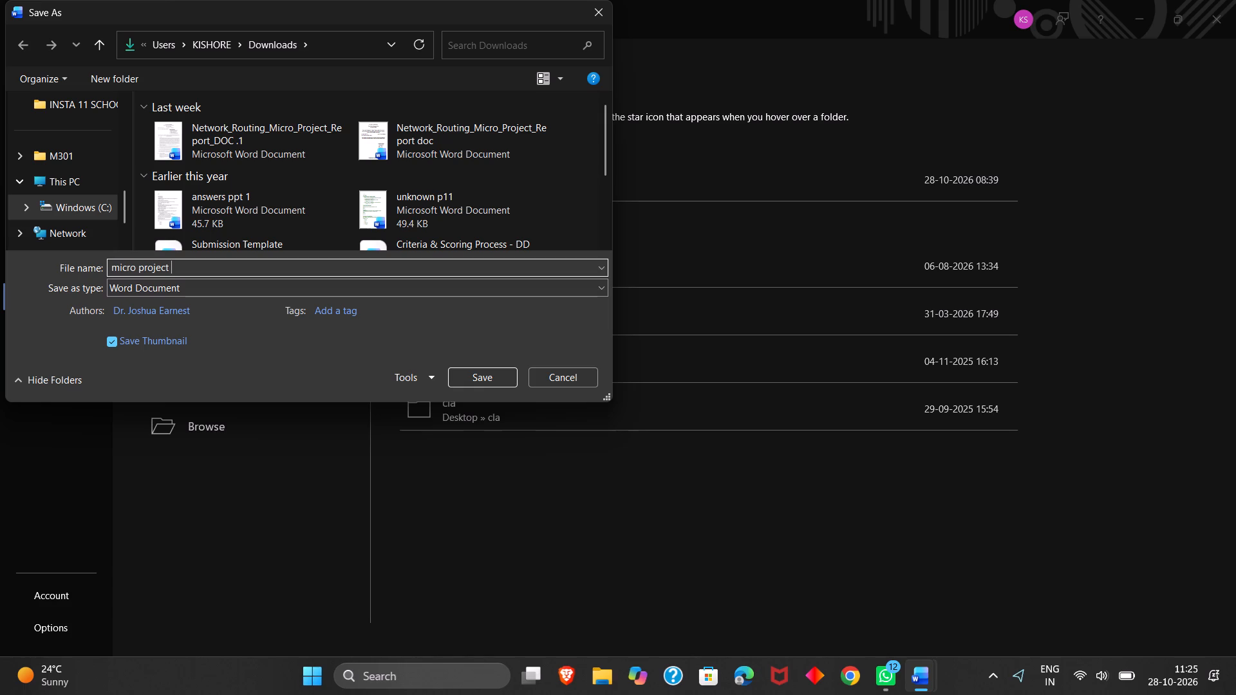
{"action": "type", "text": "math"}
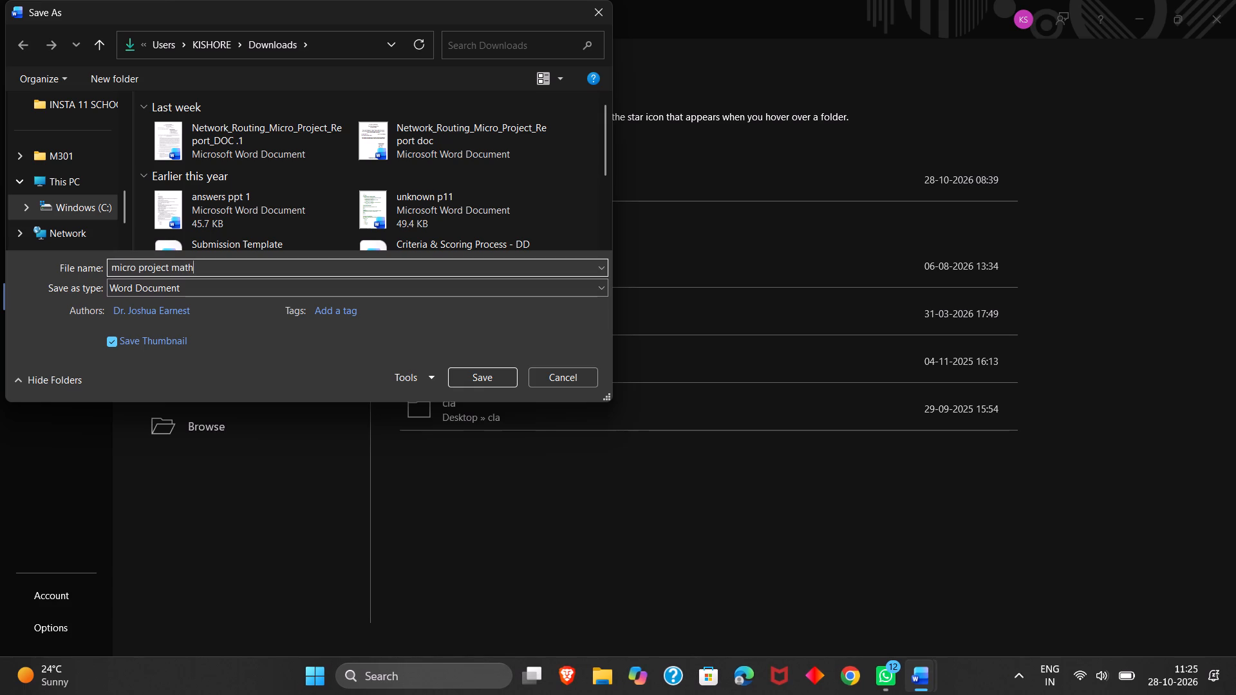
{"action": "key", "text": "space"}
{"action": "type", "text": "."}
{"action": "key", "text": "1"}
{"action": "key", "text": "Return"}
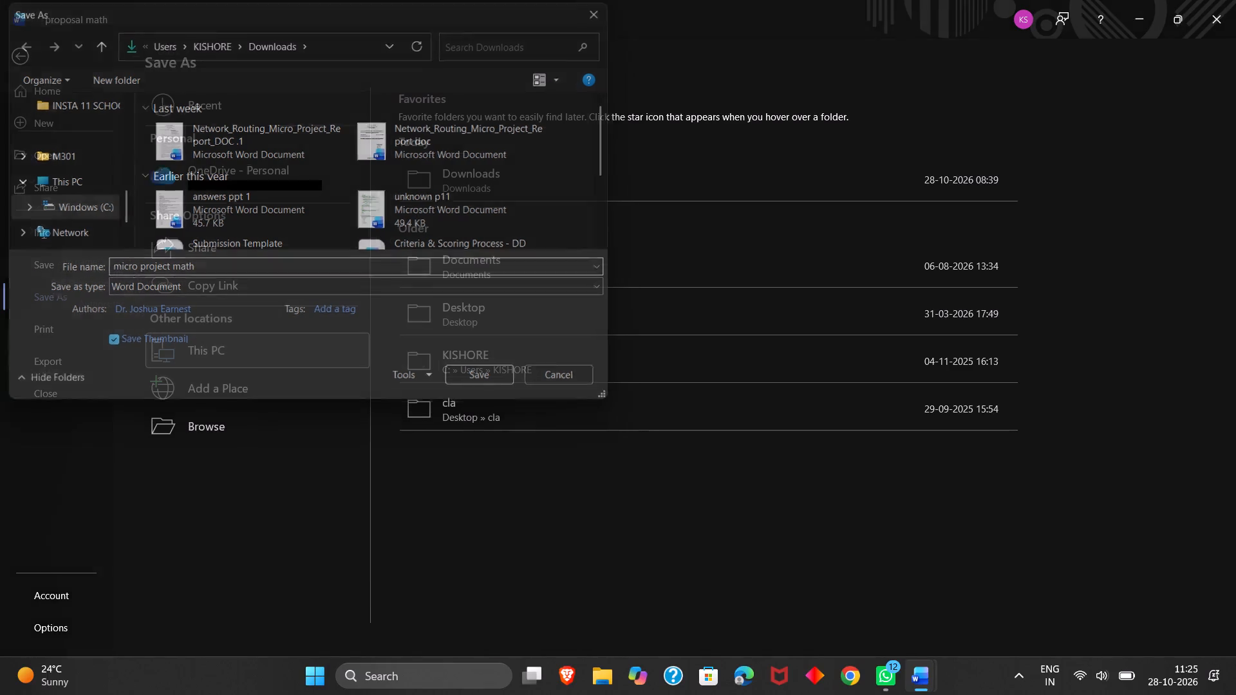
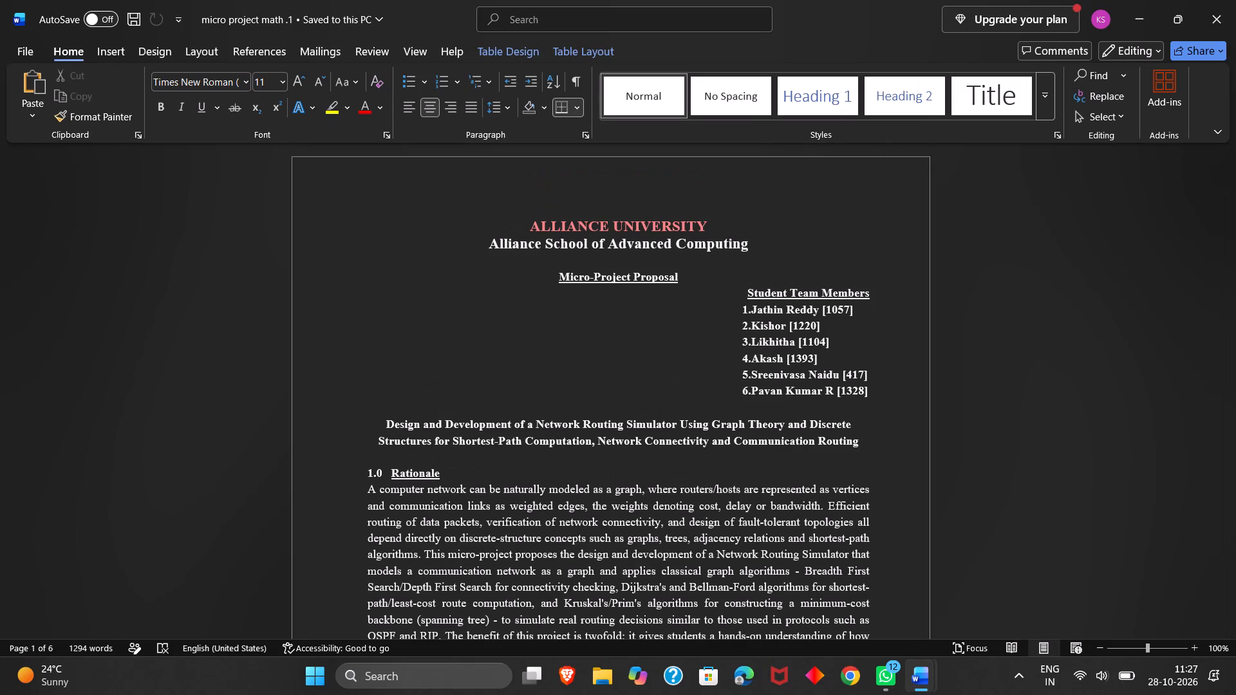
Review the saved copy from the title page through to the dates in the Action Plan table.
{"action": "scroll", "coordinate": [643, 340], "scroll_direction": "down", "scroll_amount": 1}
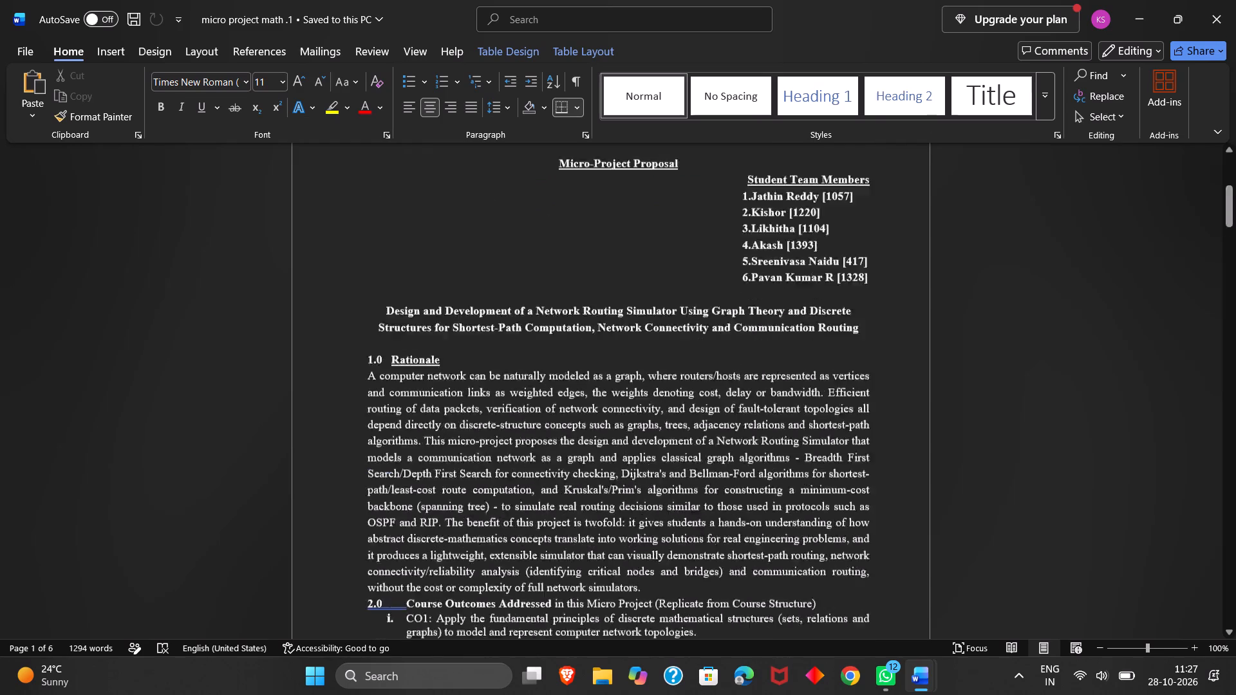
{"action": "scroll", "coordinate": [643, 340], "scroll_direction": "down", "scroll_amount": 7}
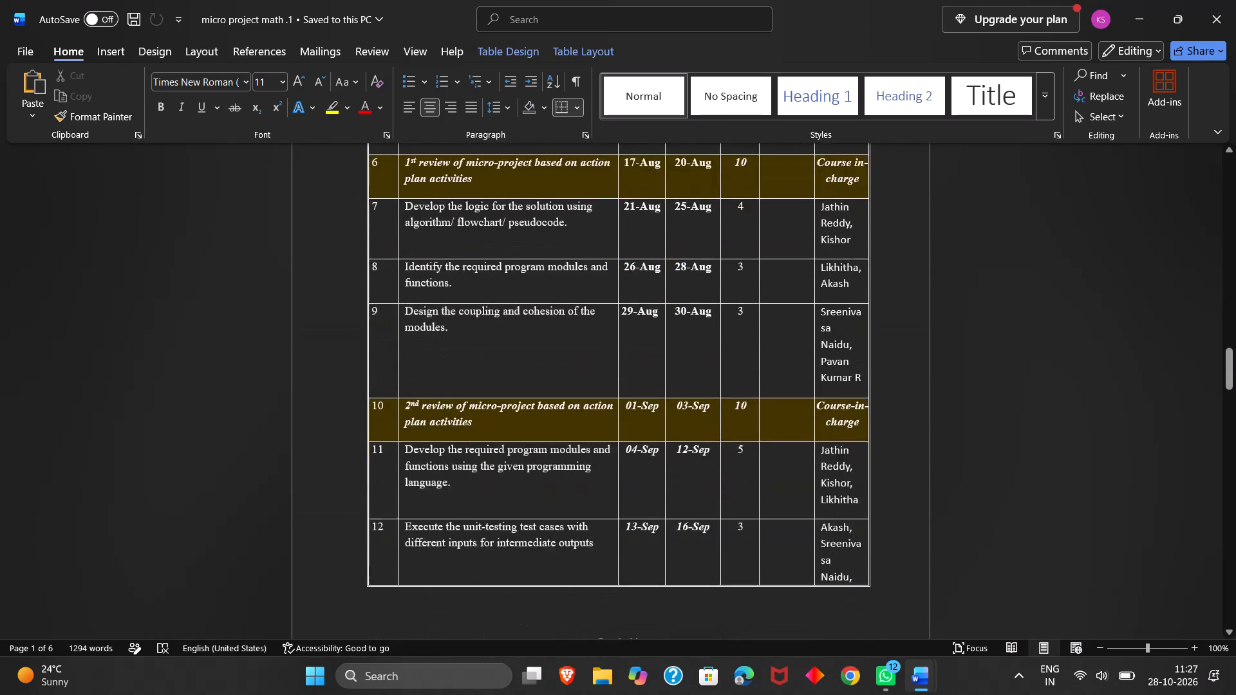
Examine the remaining Action Plan dates, from the first review to the final evaluation, and the Tentative Resources Required table.
{"action": "scroll", "coordinate": [643, 340], "scroll_direction": "down", "scroll_amount": 3}
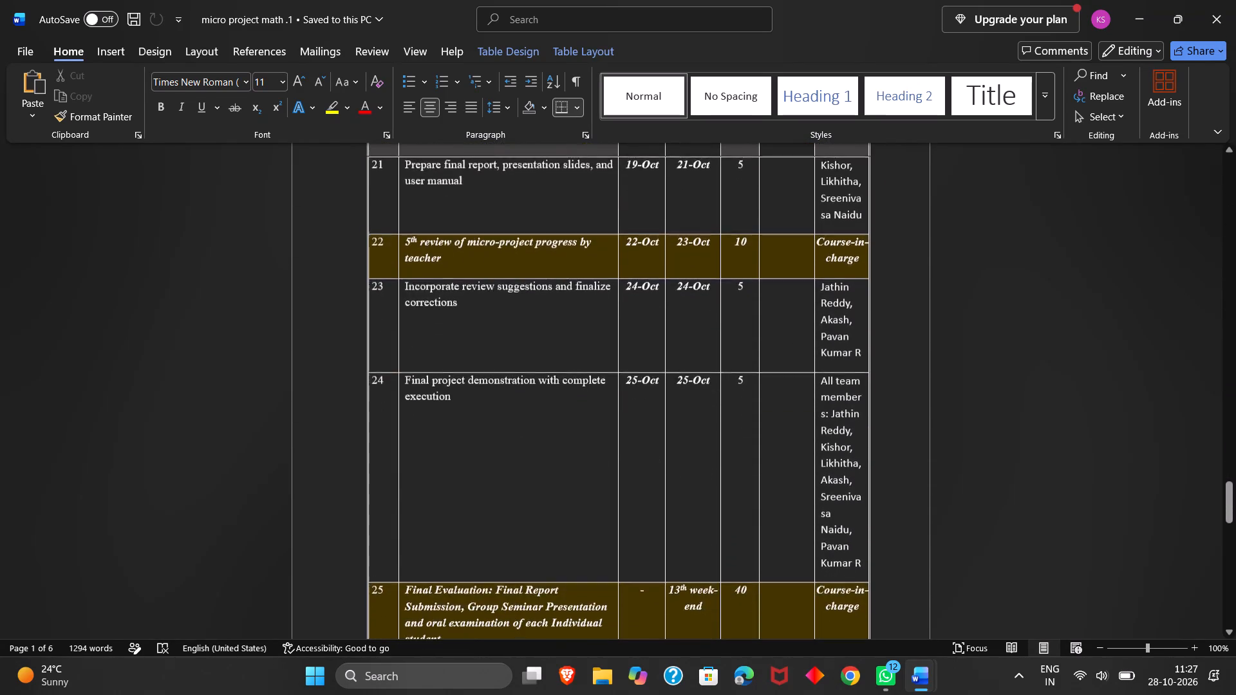
{"action": "scroll", "coordinate": [643, 340], "scroll_direction": "down", "scroll_amount": 2}
{"action": "scroll", "coordinate": [643, 340], "scroll_direction": "up", "scroll_amount": 1}
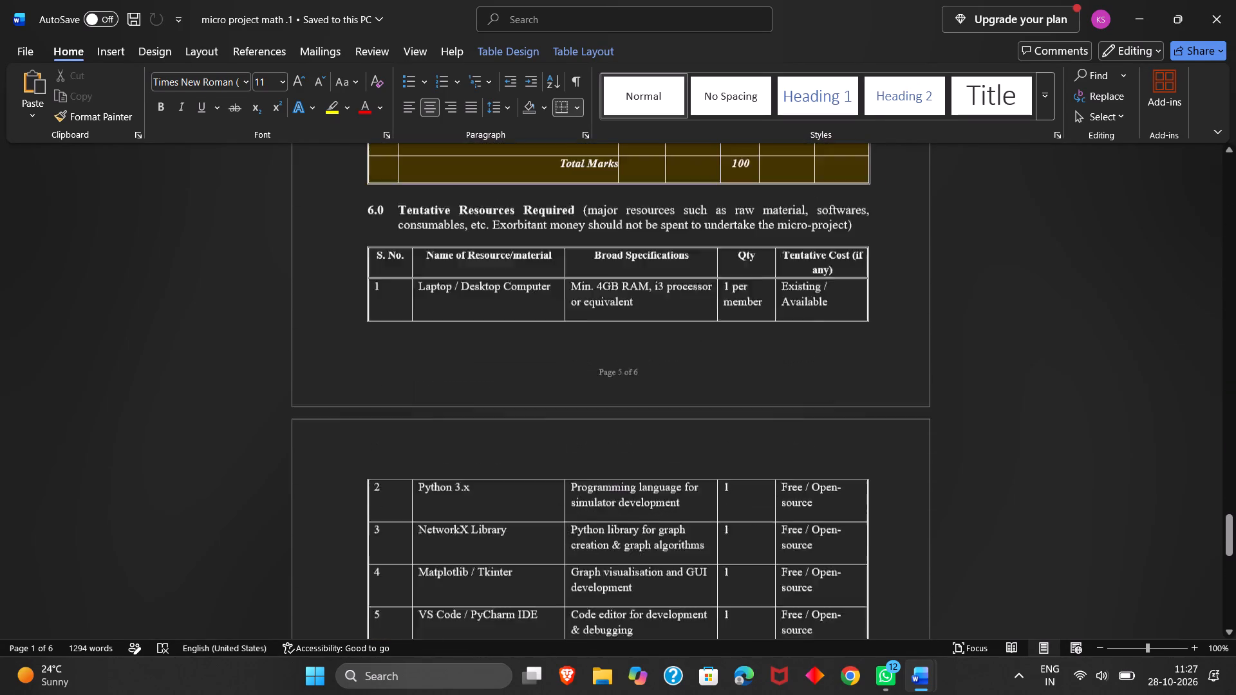
{"action": "scroll", "coordinate": [643, 340], "scroll_direction": "up", "scroll_amount": 4}
{"action": "scroll", "coordinate": [643, 340], "scroll_direction": "down", "scroll_amount": 1}
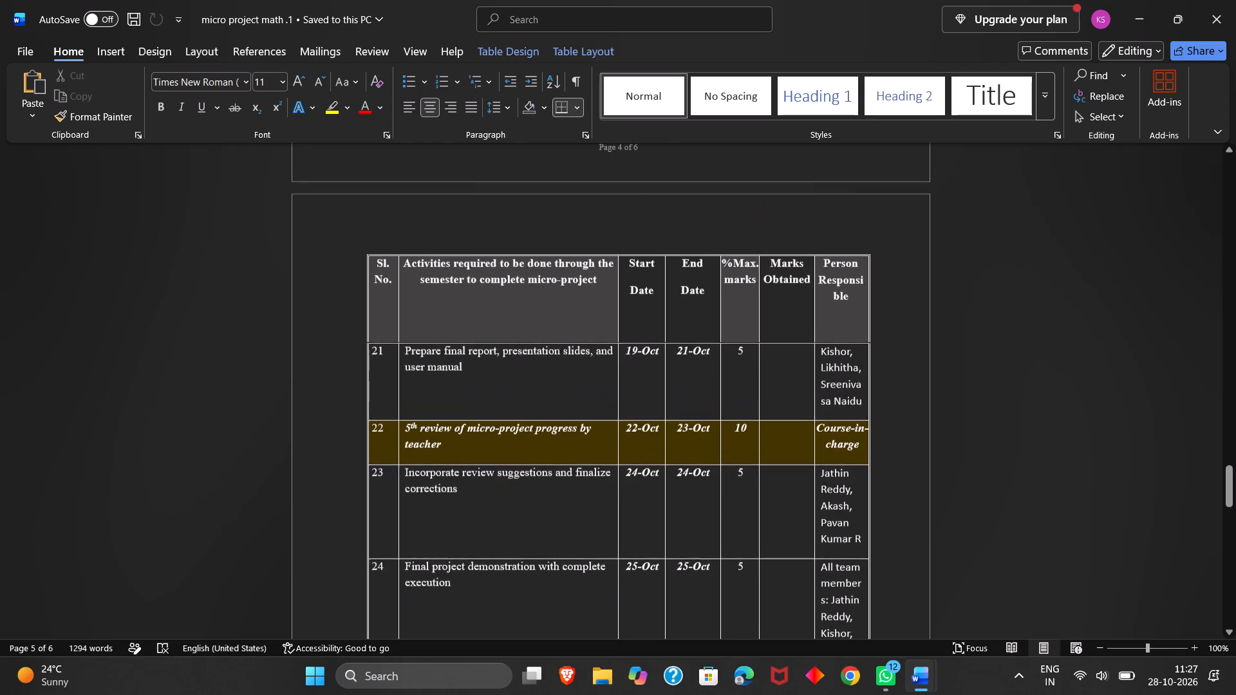
{"action": "scroll", "coordinate": [643, 340], "scroll_direction": "down", "scroll_amount": 1}
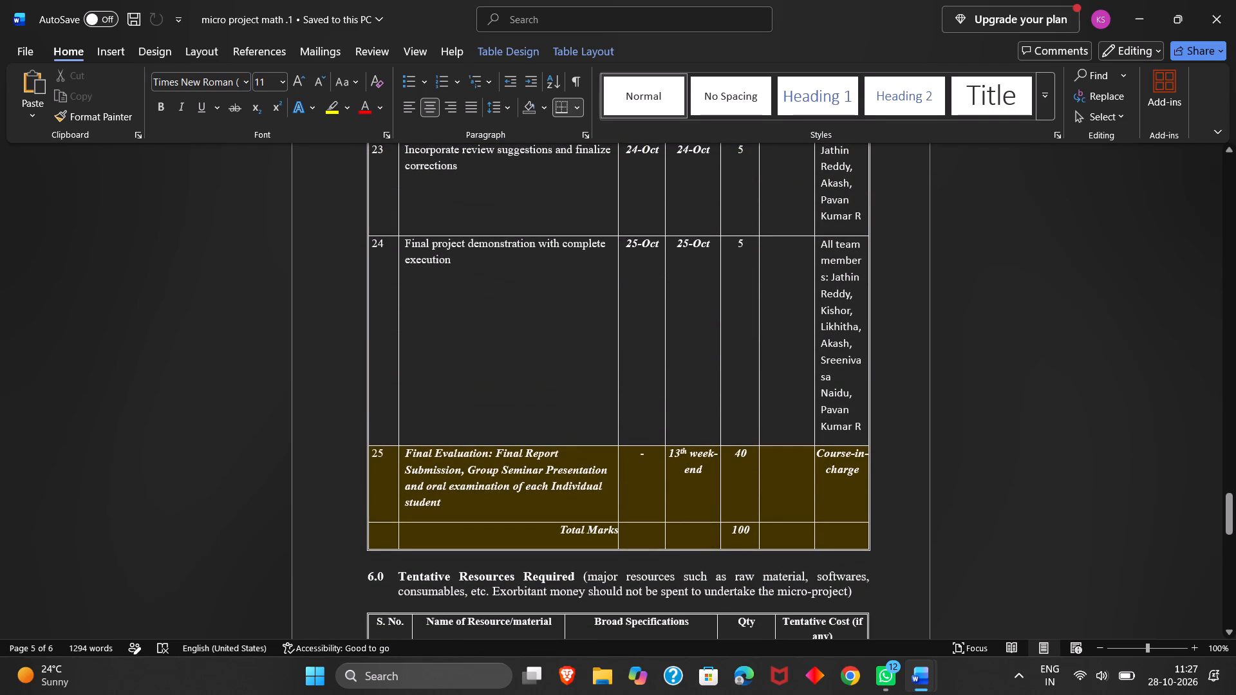
{"action": "scroll", "coordinate": [641, 509], "scroll_direction": "up", "scroll_amount": 16}
{"action": "scroll", "coordinate": [641, 509], "scroll_direction": "up", "scroll_amount": 9}
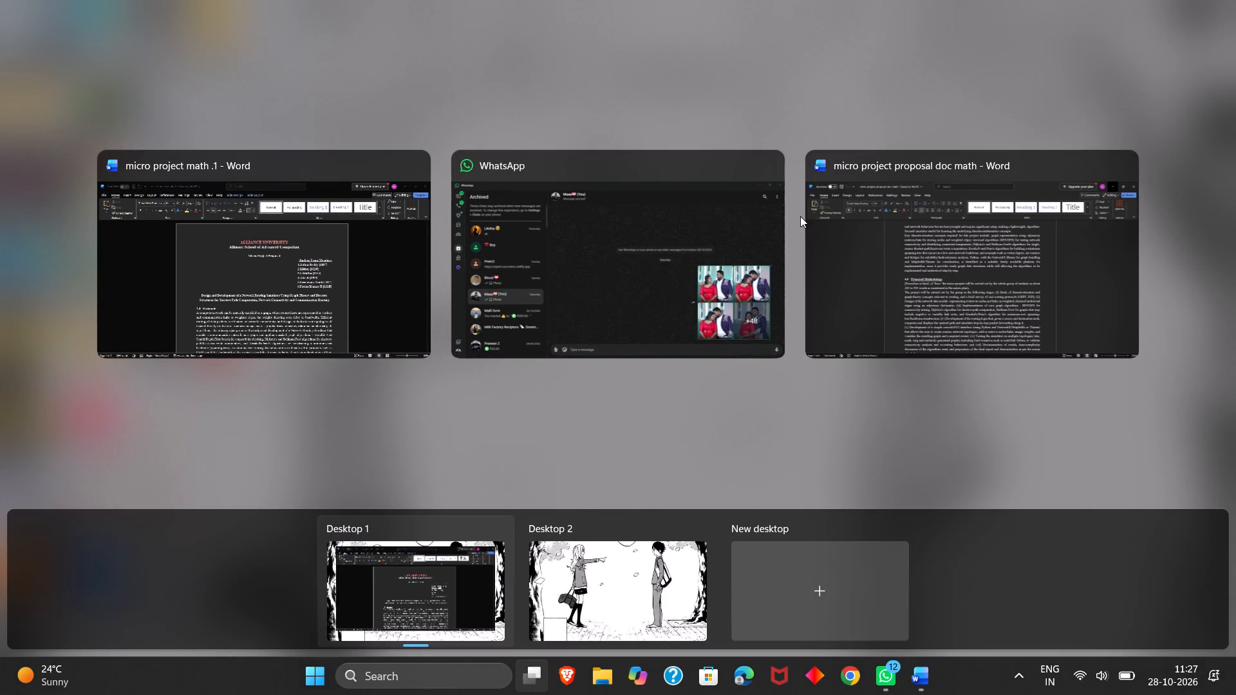
Check the open windows and switch from the saved copy to the "micro project proposal doc math" document.
{"action": "left_click", "coordinate": [180, 218]}
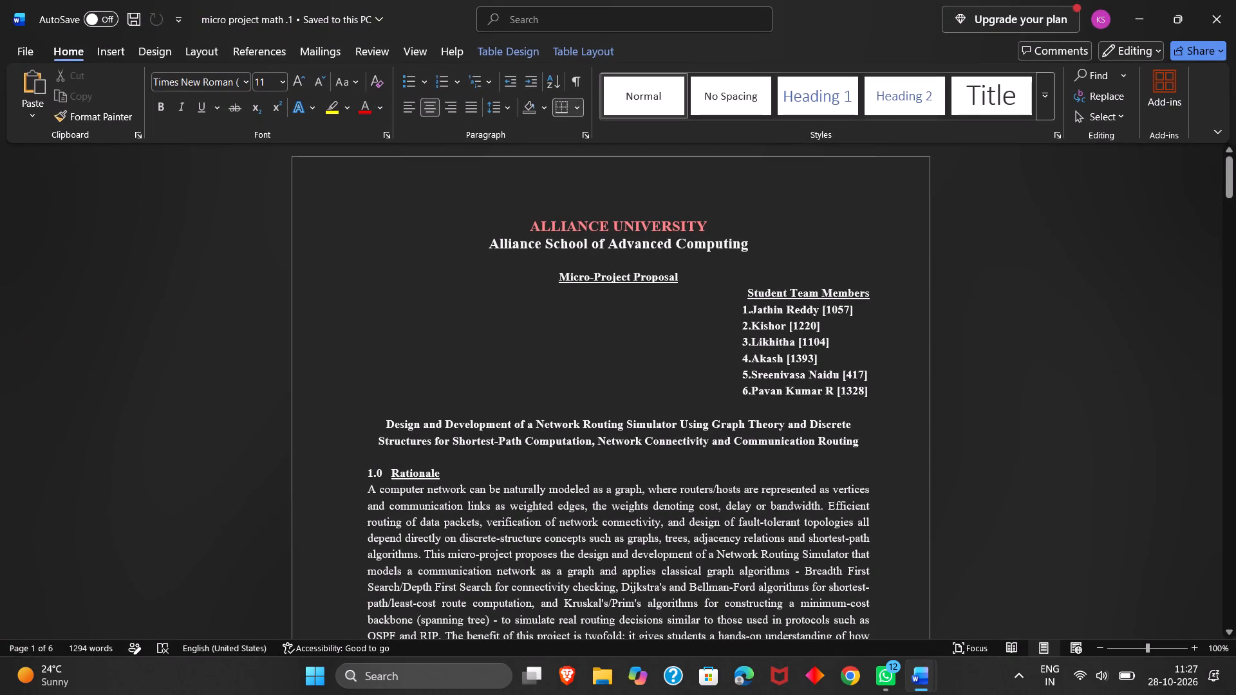
{"action": "left_click", "coordinate": [911, 243]}
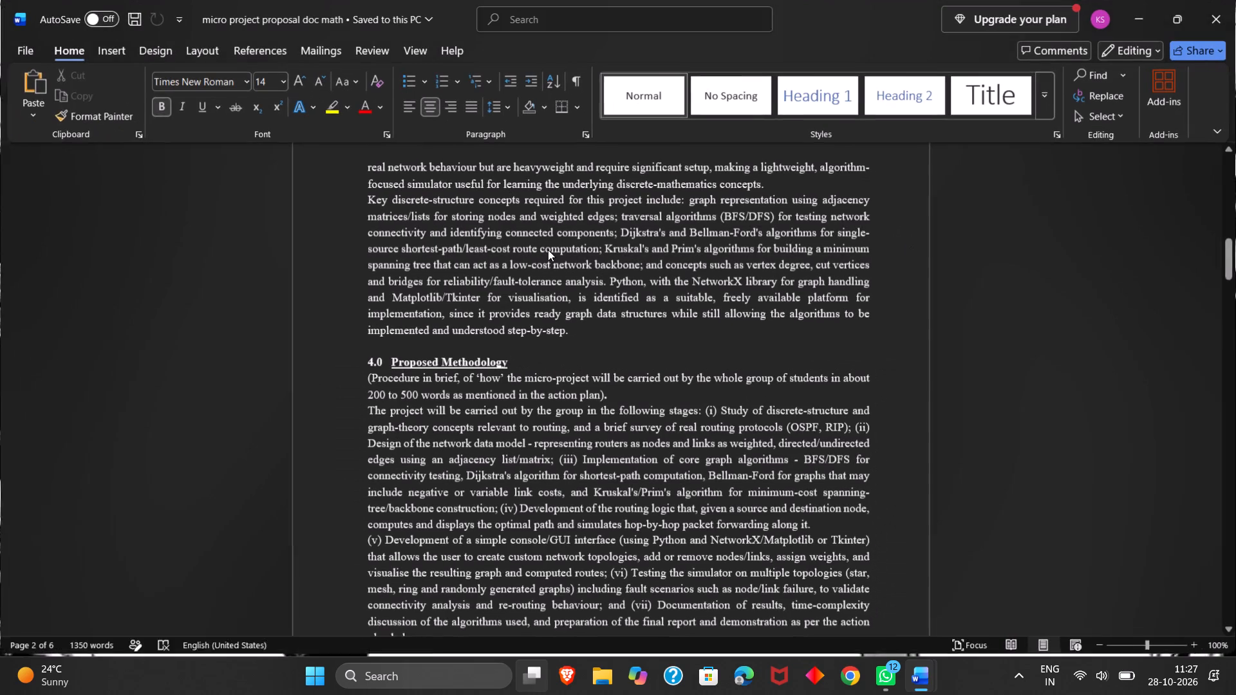
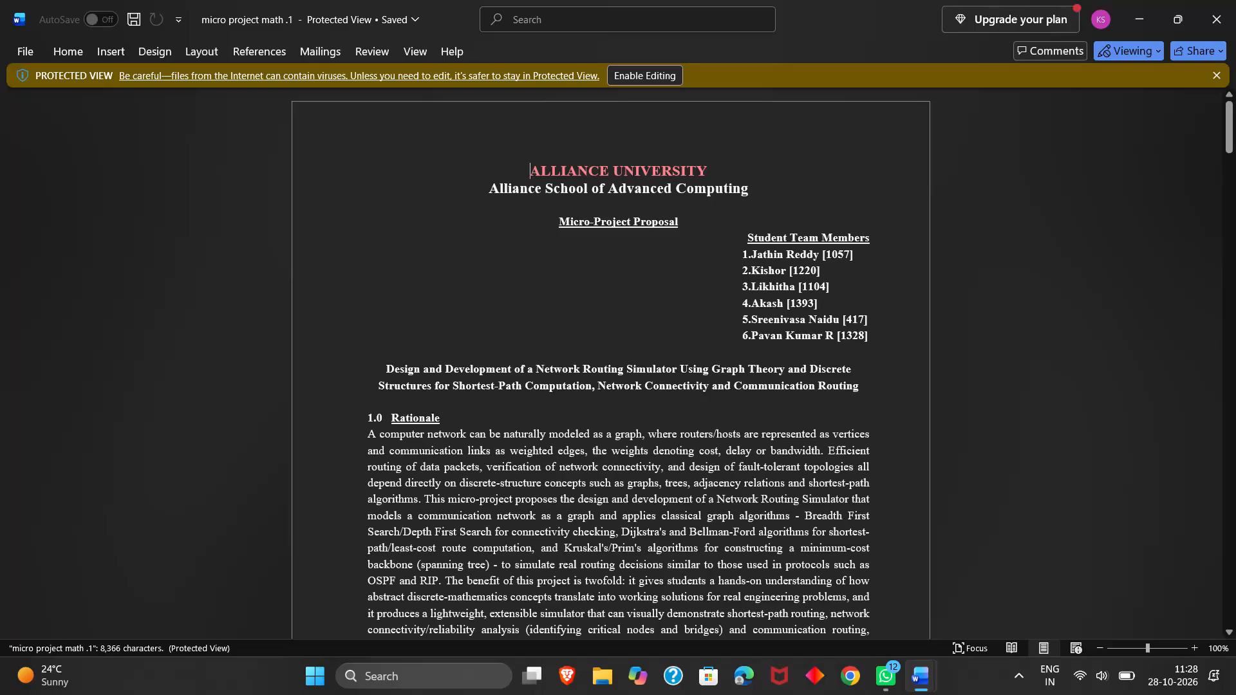
Review the copy from the title page to the last page, checking the Action Plan dates through to the Final Evaluation row.
{"action": "scroll", "coordinate": [927, 462], "scroll_direction": "down", "scroll_amount": 5}
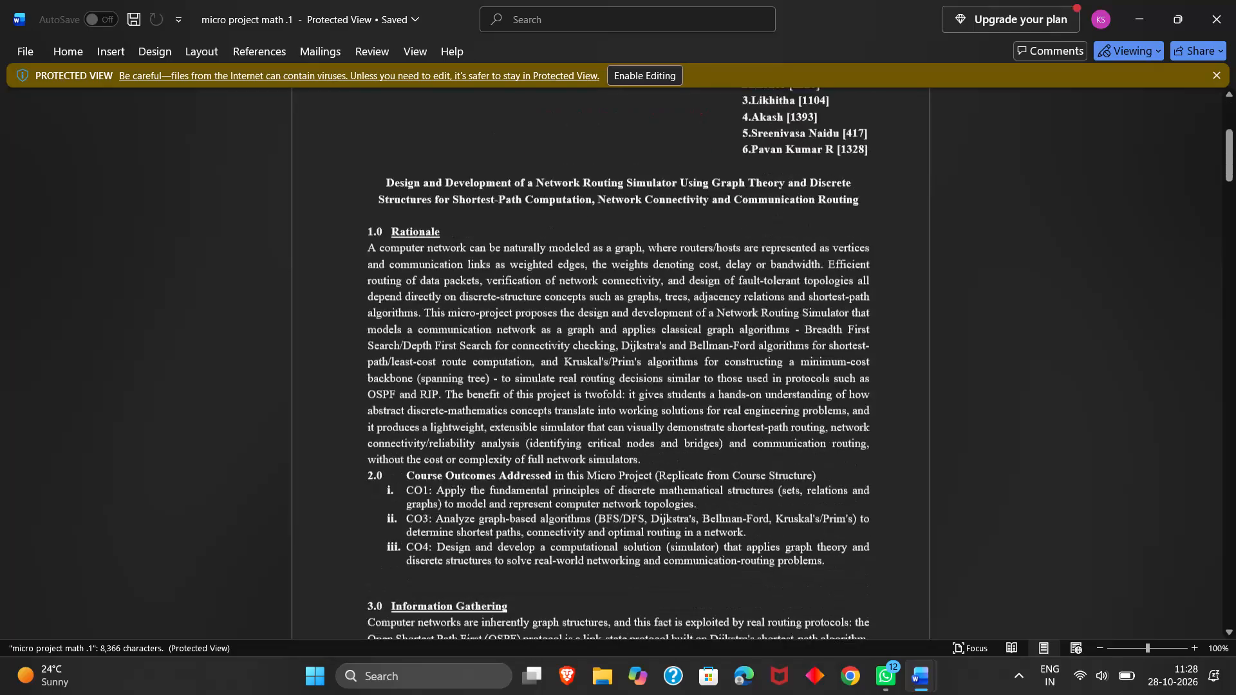
{"action": "scroll", "coordinate": [927, 462], "scroll_direction": "down", "scroll_amount": 12}
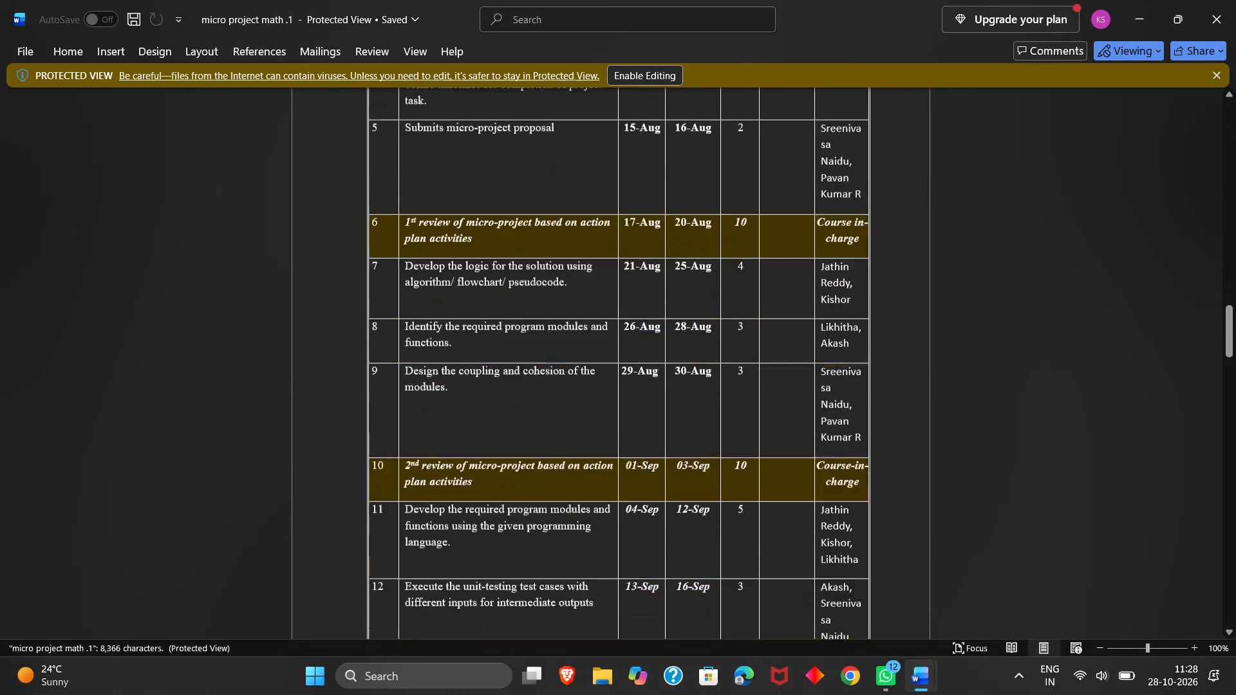
{"action": "scroll", "coordinate": [928, 479], "scroll_direction": "down", "scroll_amount": 8}
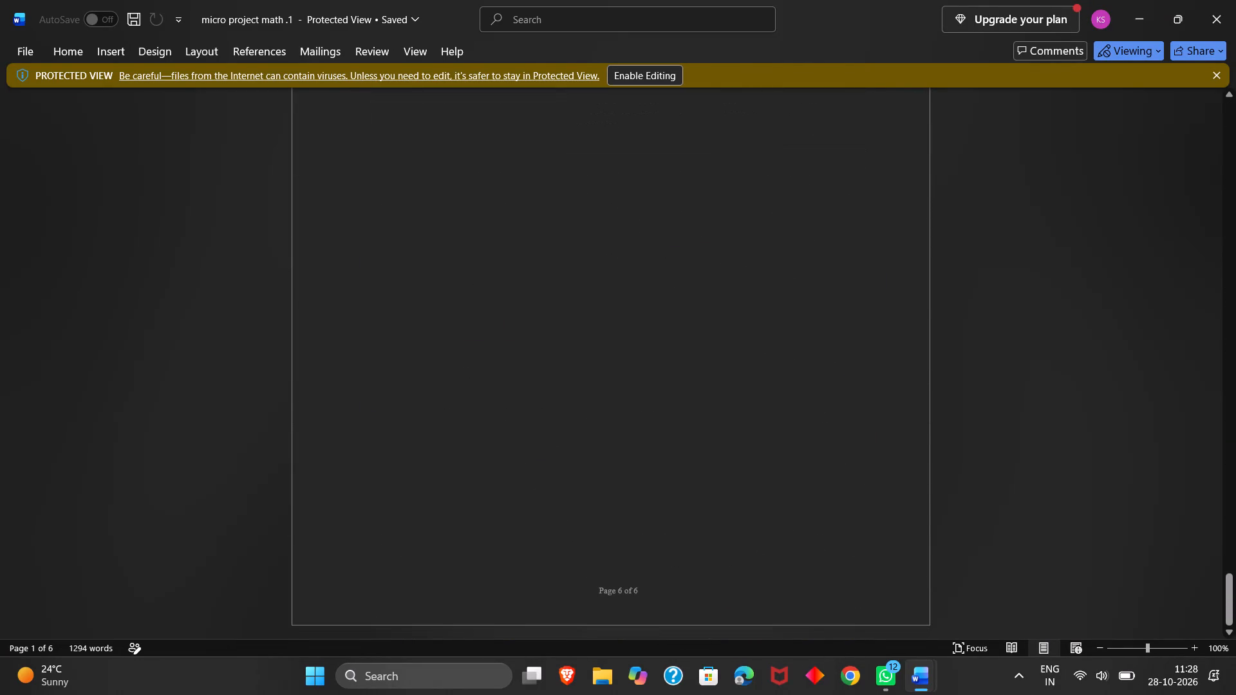
{"action": "scroll", "coordinate": [928, 479], "scroll_direction": "up", "scroll_amount": 12}
{"action": "scroll", "coordinate": [928, 479], "scroll_direction": "down", "scroll_amount": 2}
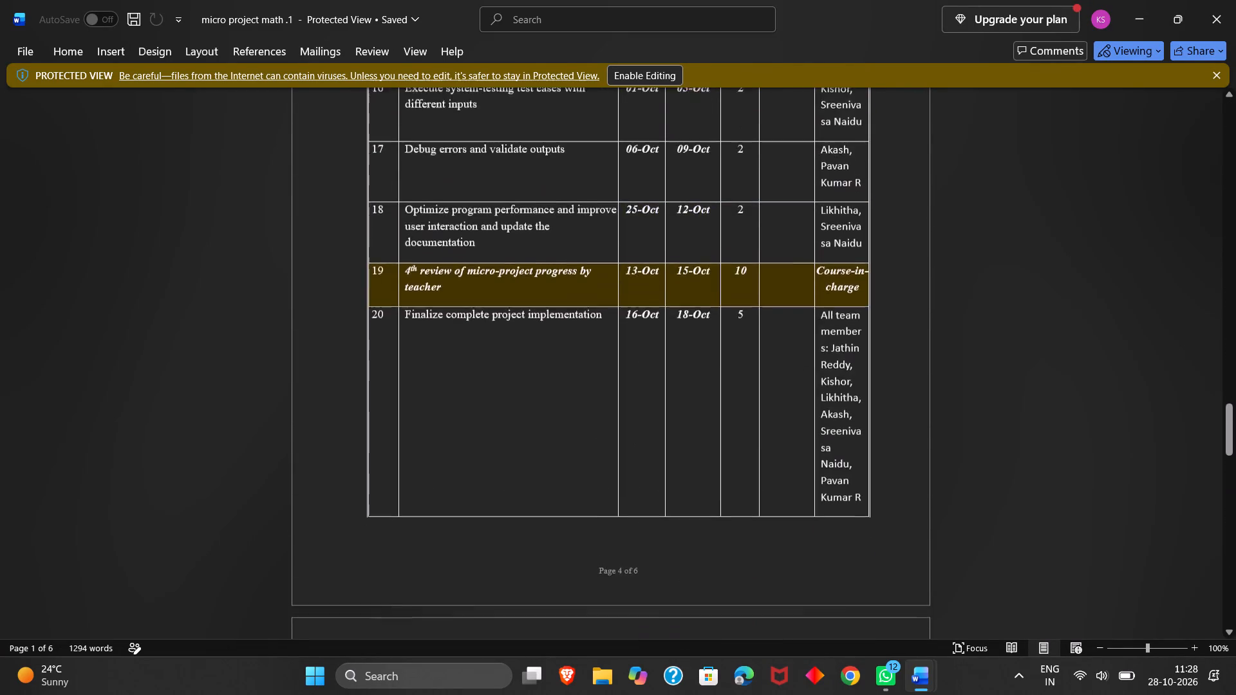
{"action": "scroll", "coordinate": [928, 479], "scroll_direction": "down", "scroll_amount": 3}
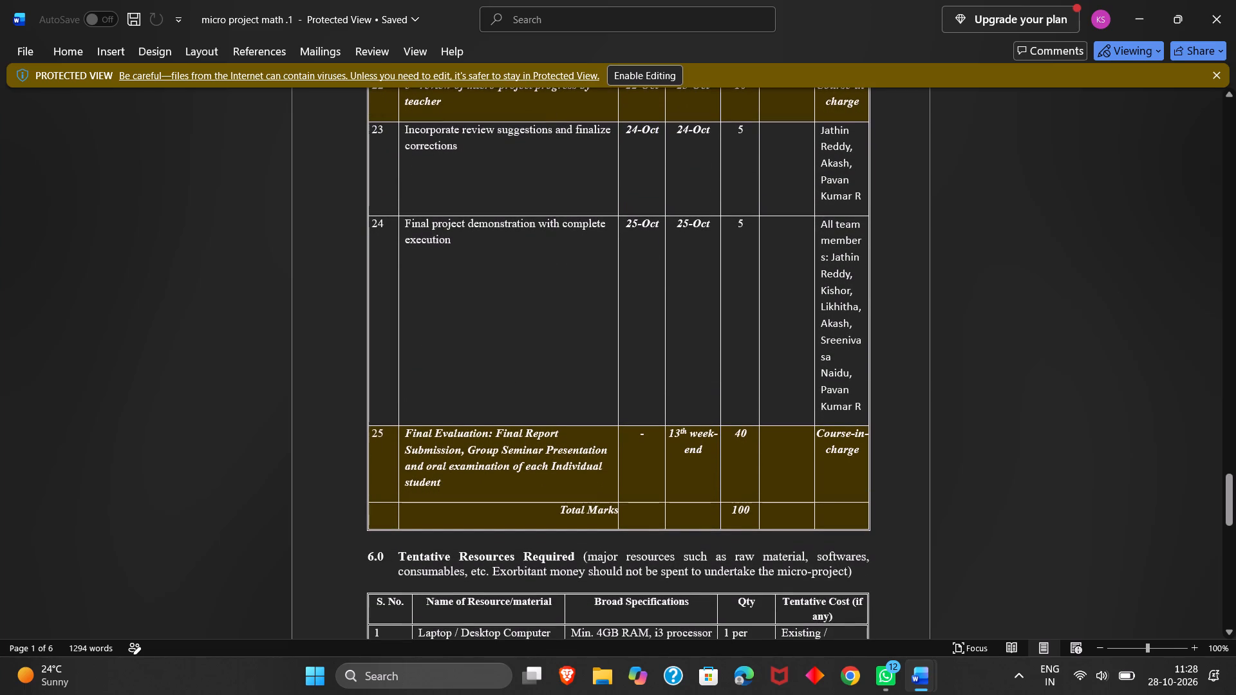
Try to delete the dash in the start date cell of activity 25, Final Evaluation, and enable editing of the protected document.
{"action": "left_click", "coordinate": [656, 440]}
{"action": "key", "text": "BackSpace"}
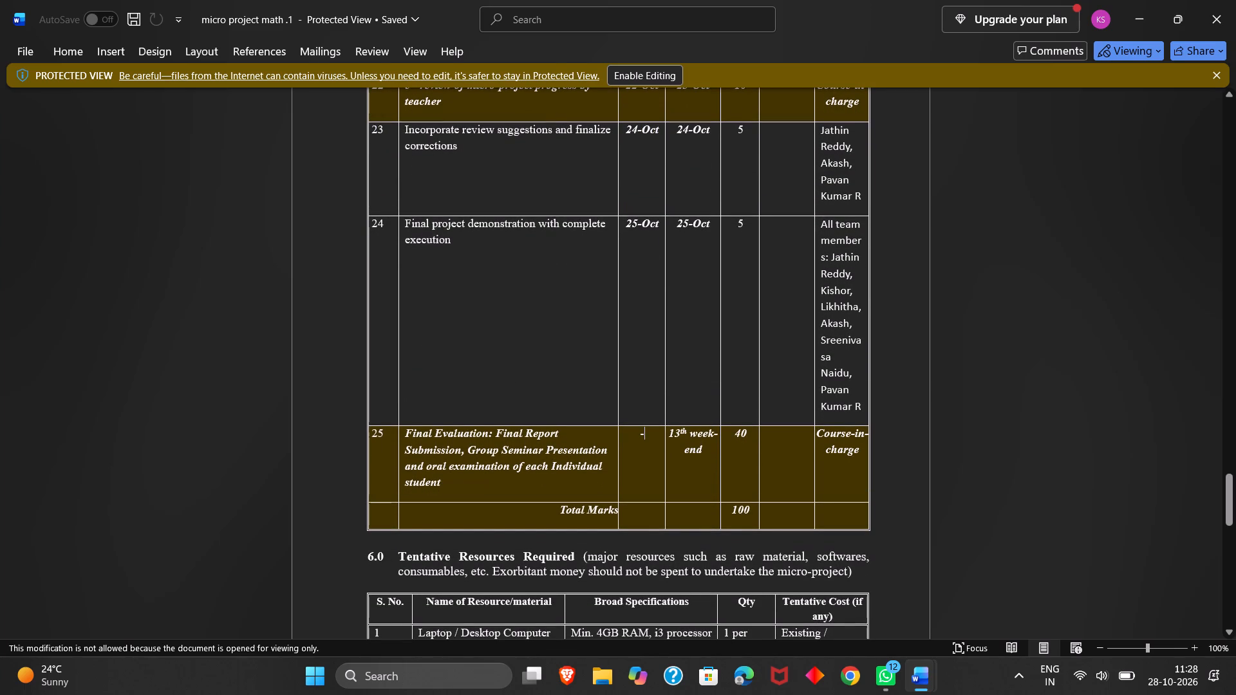
{"action": "left_click", "coordinate": [649, 71]}
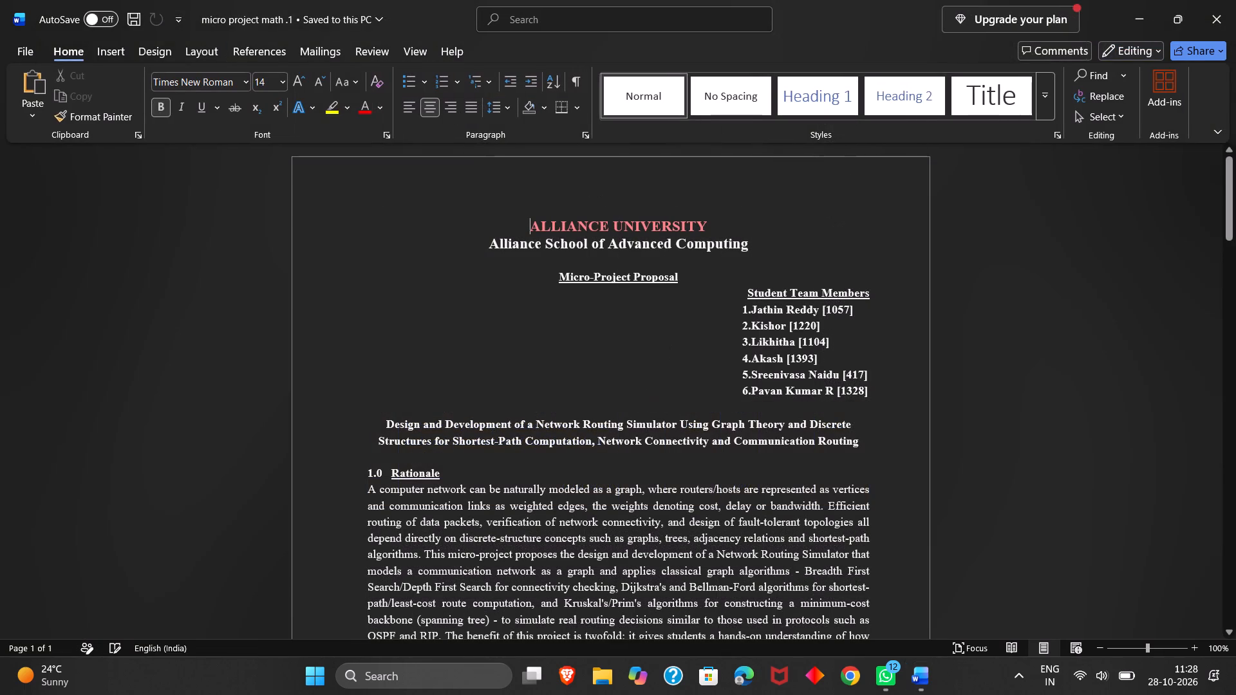
Replace the Final Evaluation row's start date in the Action Plan table with 25-Oct, copied from row 24's start date.
{"action": "scroll", "coordinate": [679, 384], "scroll_direction": "down", "scroll_amount": 20}
{"action": "scroll", "coordinate": [679, 384], "scroll_direction": "down", "scroll_amount": 5}
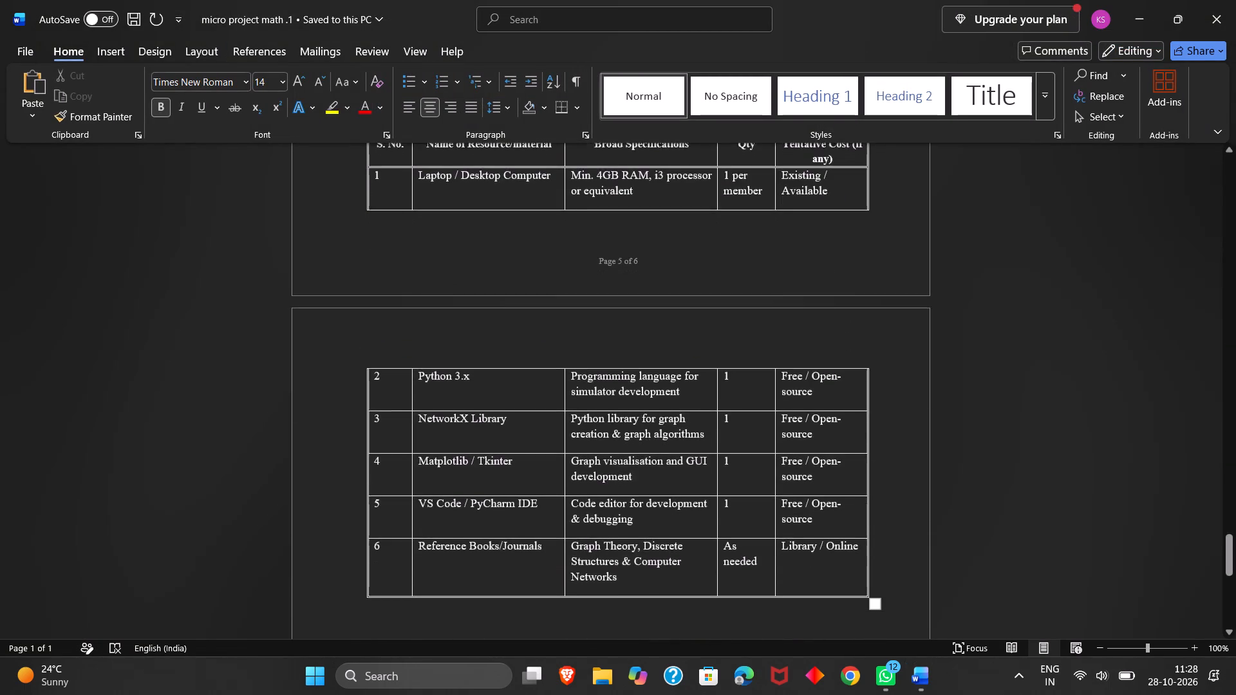
{"action": "scroll", "coordinate": [679, 384], "scroll_direction": "down", "scroll_amount": 3}
{"action": "scroll", "coordinate": [679, 384], "scroll_direction": "up", "scroll_amount": 11}
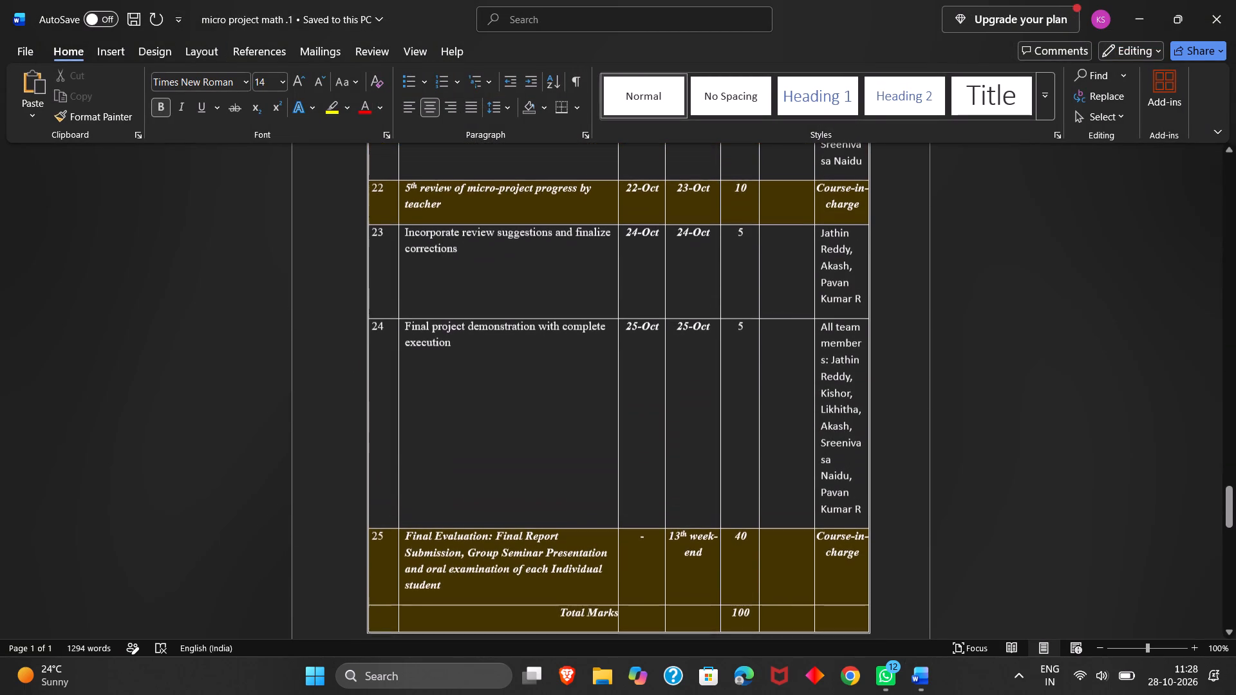
{"action": "left_click", "coordinate": [649, 536]}
{"action": "key", "text": "BackSpace"}
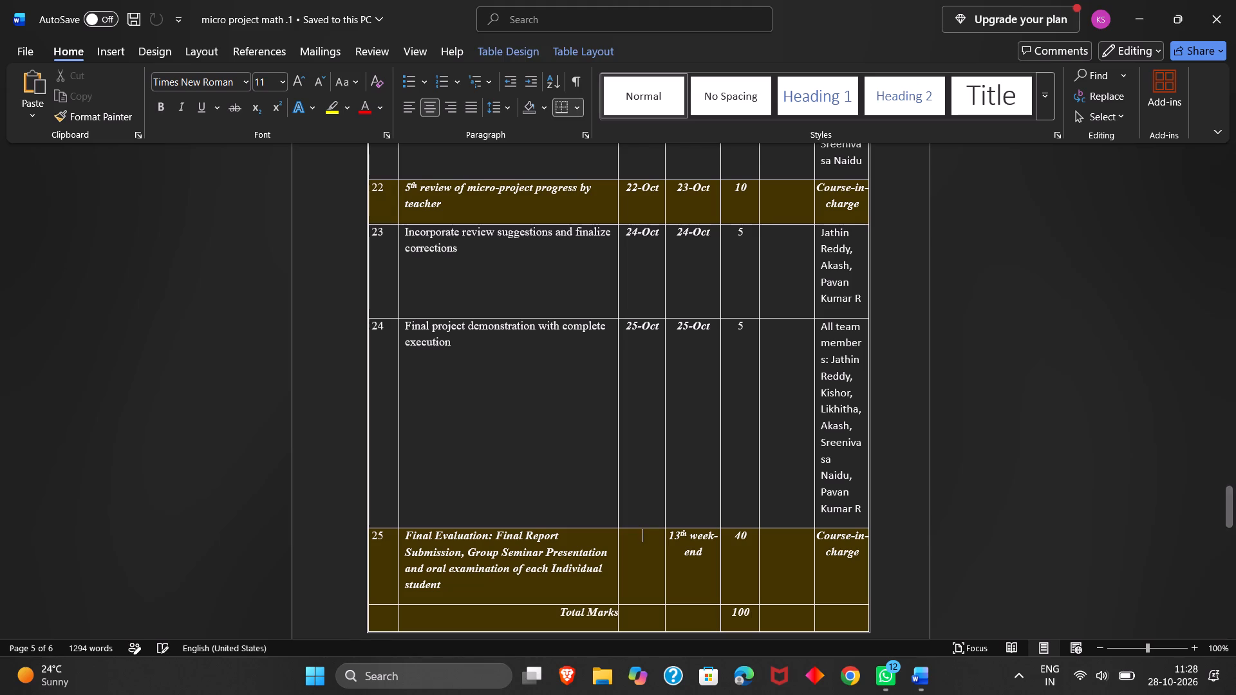
{"action": "left_click_drag", "start_coordinate": [658, 329], "coordinate": [632, 328]}
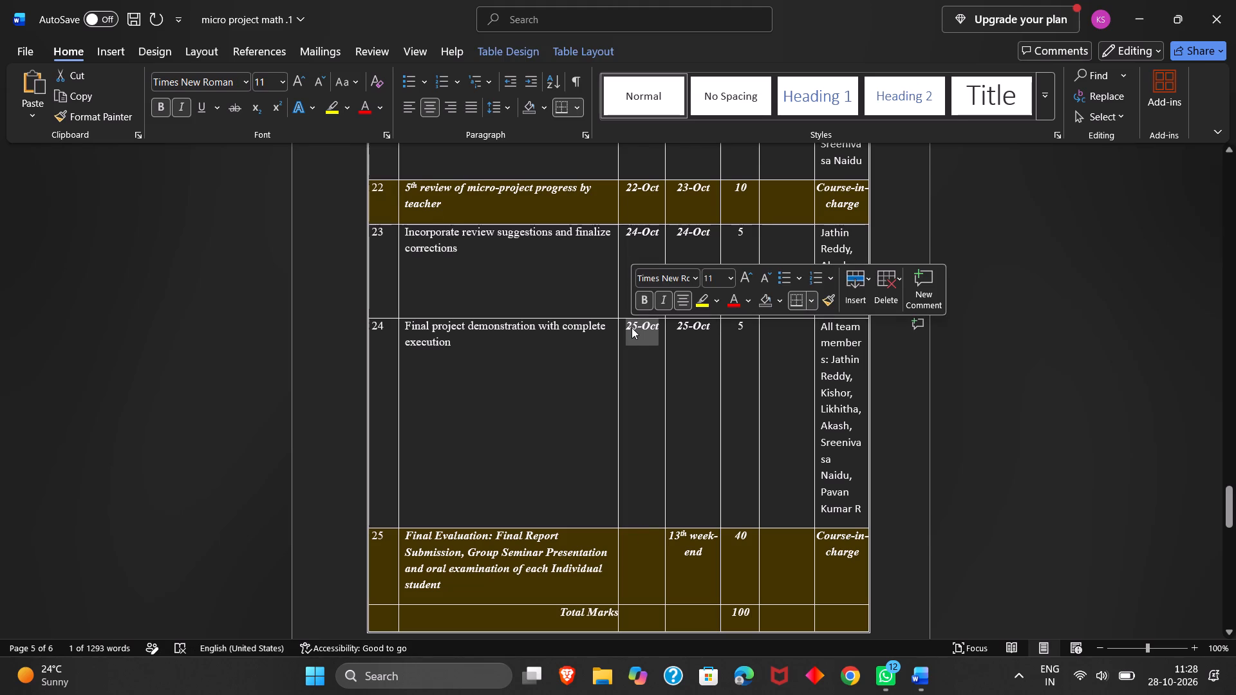
{"action": "key", "text": "ctrl+c"}
{"action": "left_click", "coordinate": [650, 551]}
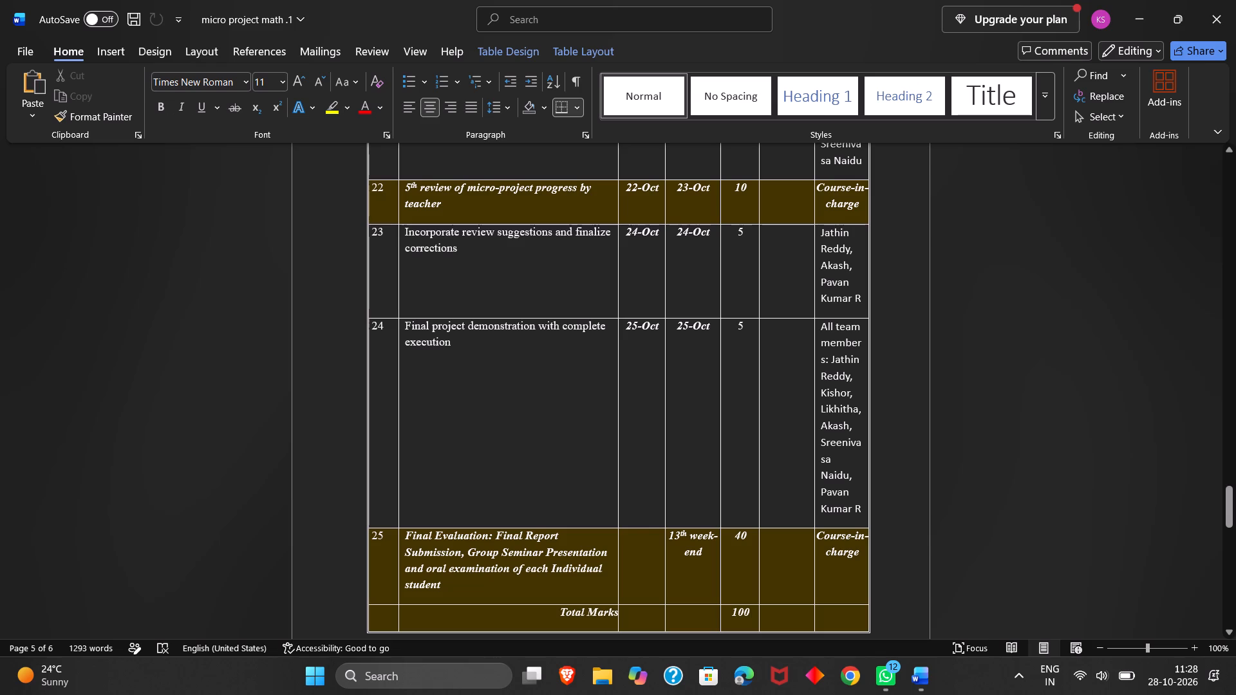
{"action": "key", "text": "ctrl+v"}
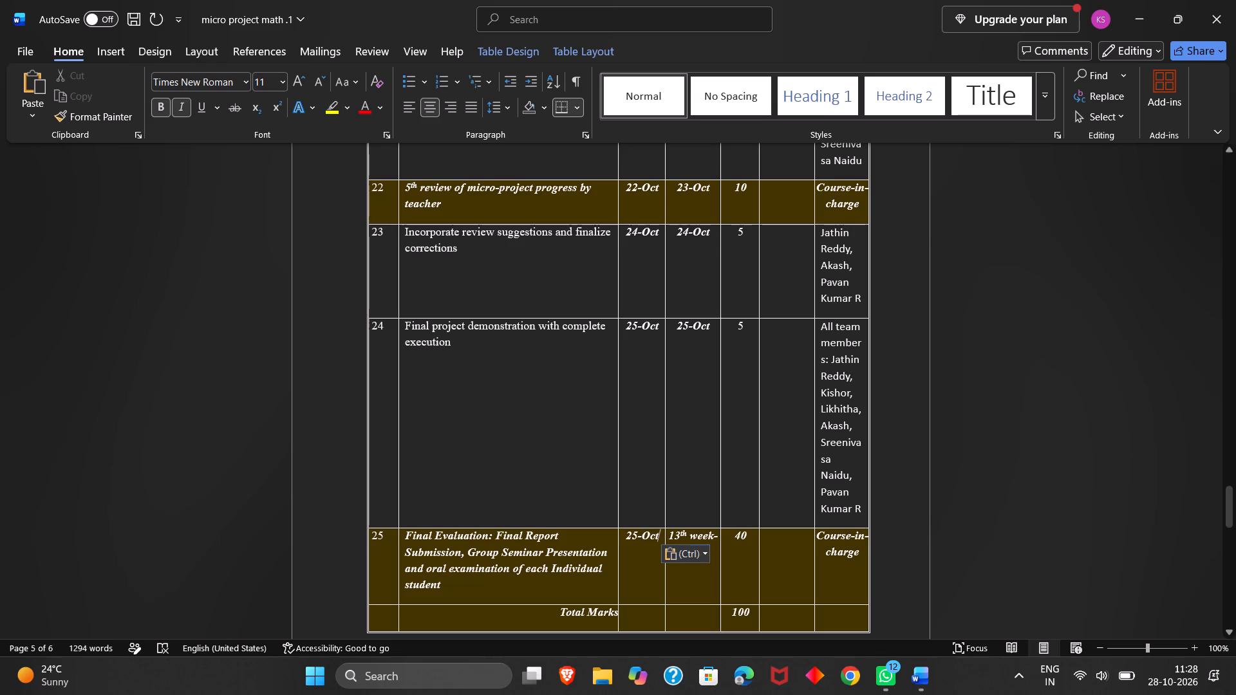
Replace the Final Evaluation row's end date with the copied 25-Oct and save the document.
{"action": "left_click", "coordinate": [718, 537]}
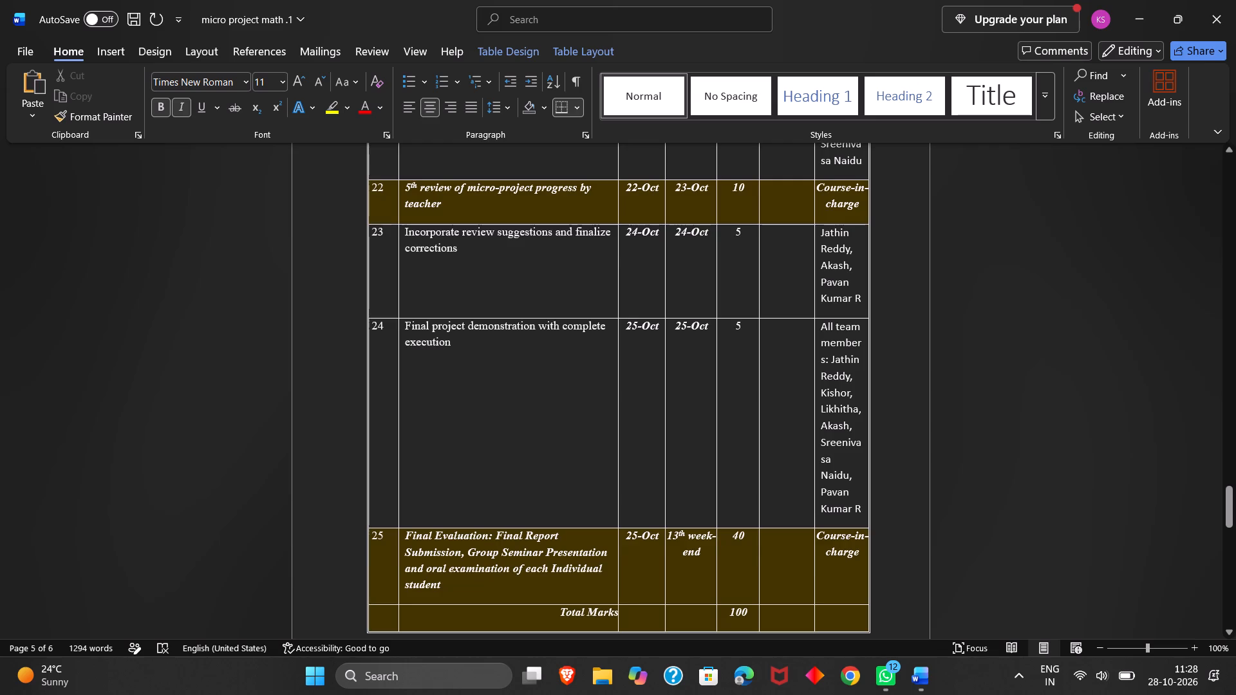
{"action": "scroll", "coordinate": [715, 539], "scroll_direction": "up", "scroll_amount": 3}
{"action": "scroll", "coordinate": [715, 539], "scroll_direction": "down", "scroll_amount": 1}
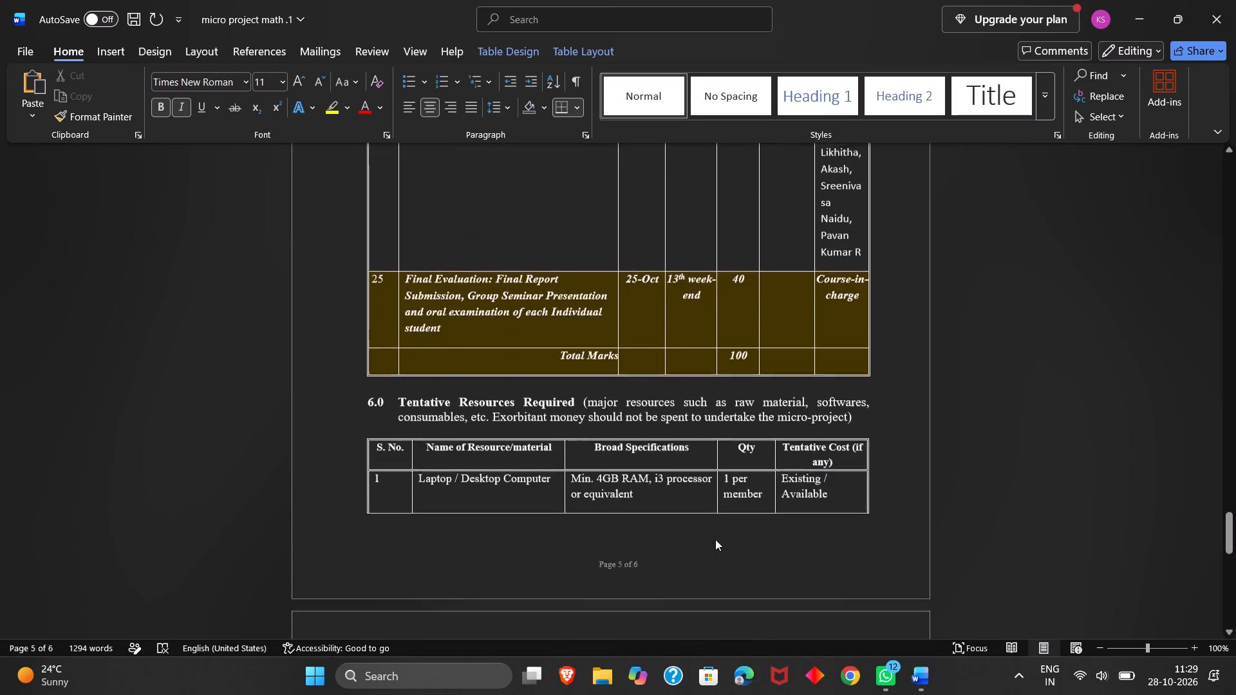
{"action": "left_click", "coordinate": [707, 248]}
{"action": "left_click_drag", "start_coordinate": [707, 248], "coordinate": [682, 234]}
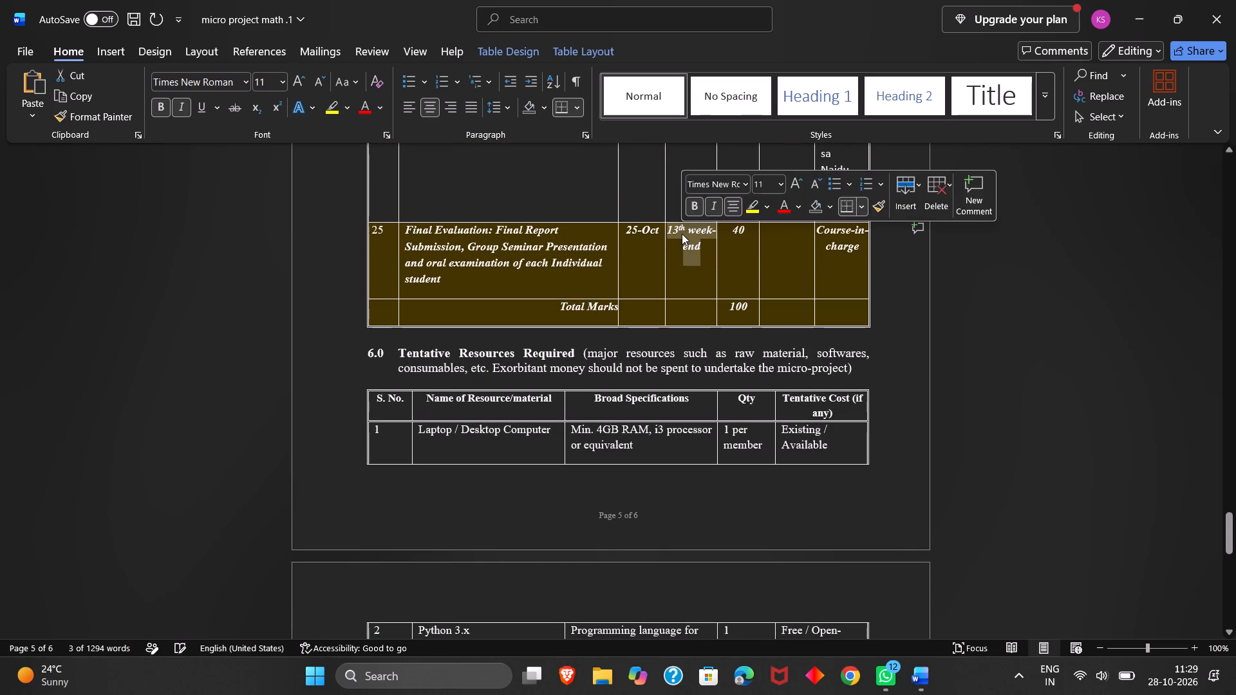
{"action": "key", "text": "BackSpace"}
{"action": "key", "text": "ctrl+v"}
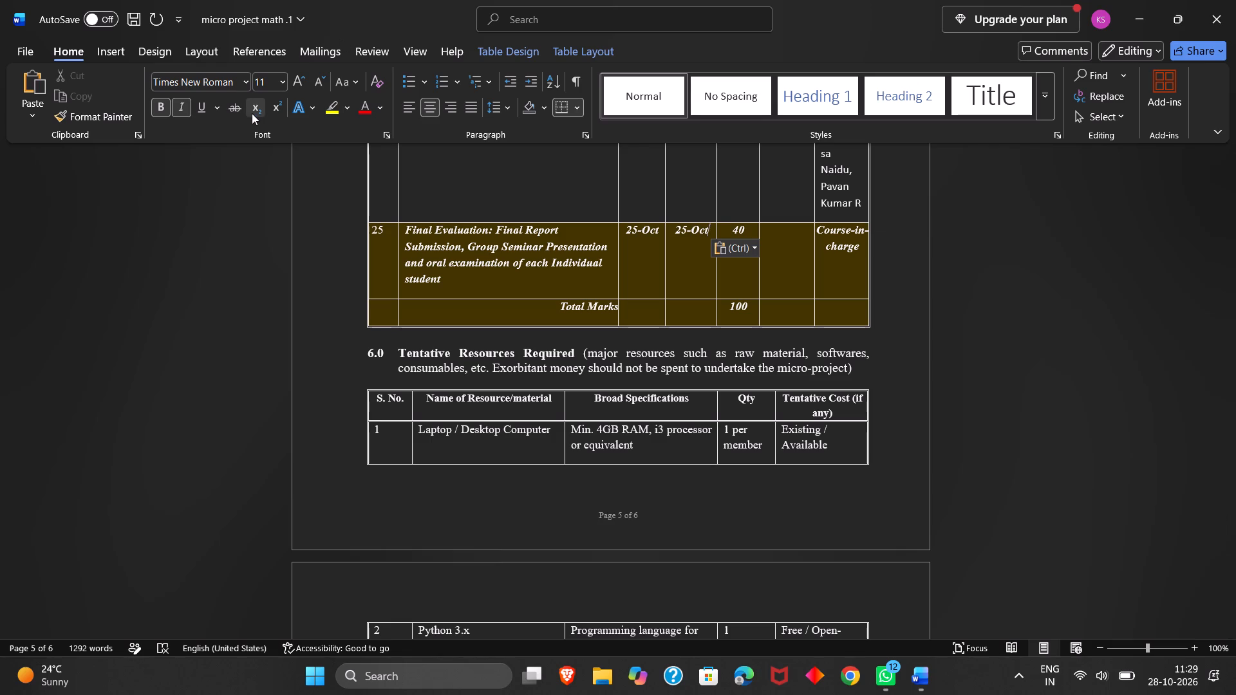
{"action": "key", "text": "ctrl+s"}
Save a copy of the proposal in the Downloads folder as a Word Document named micro project math 01.
{"action": "left_click", "coordinate": [39, 48]}
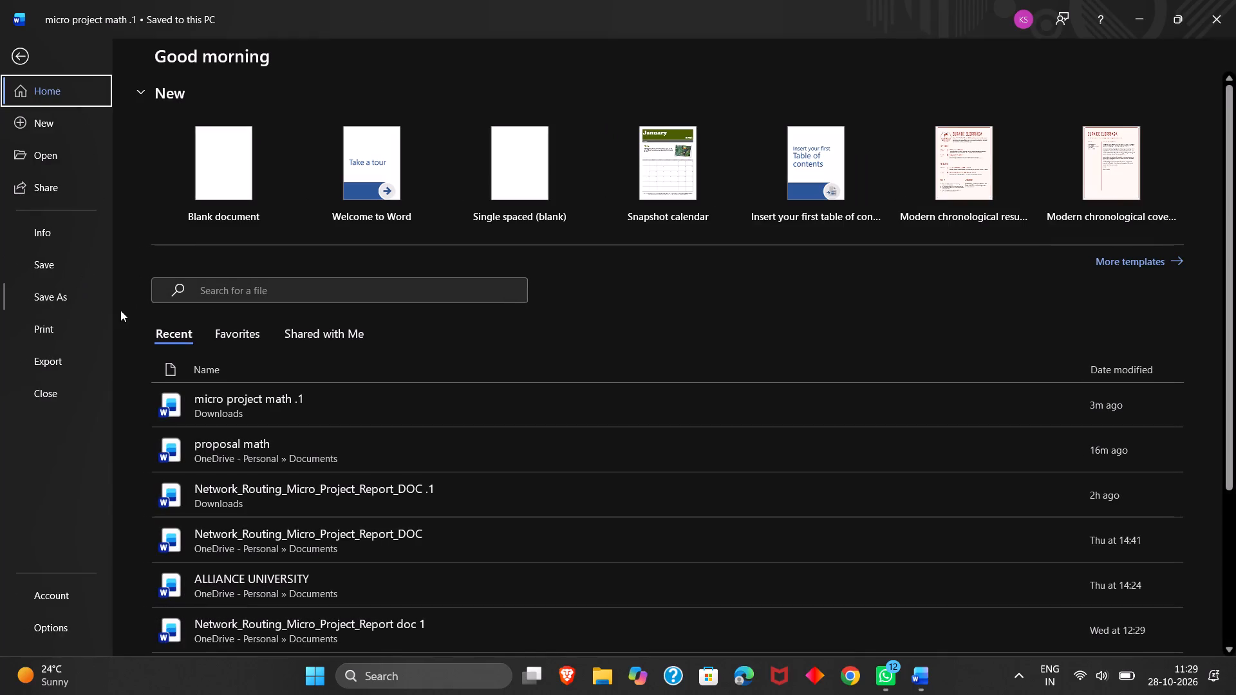
{"action": "left_click", "coordinate": [71, 300]}
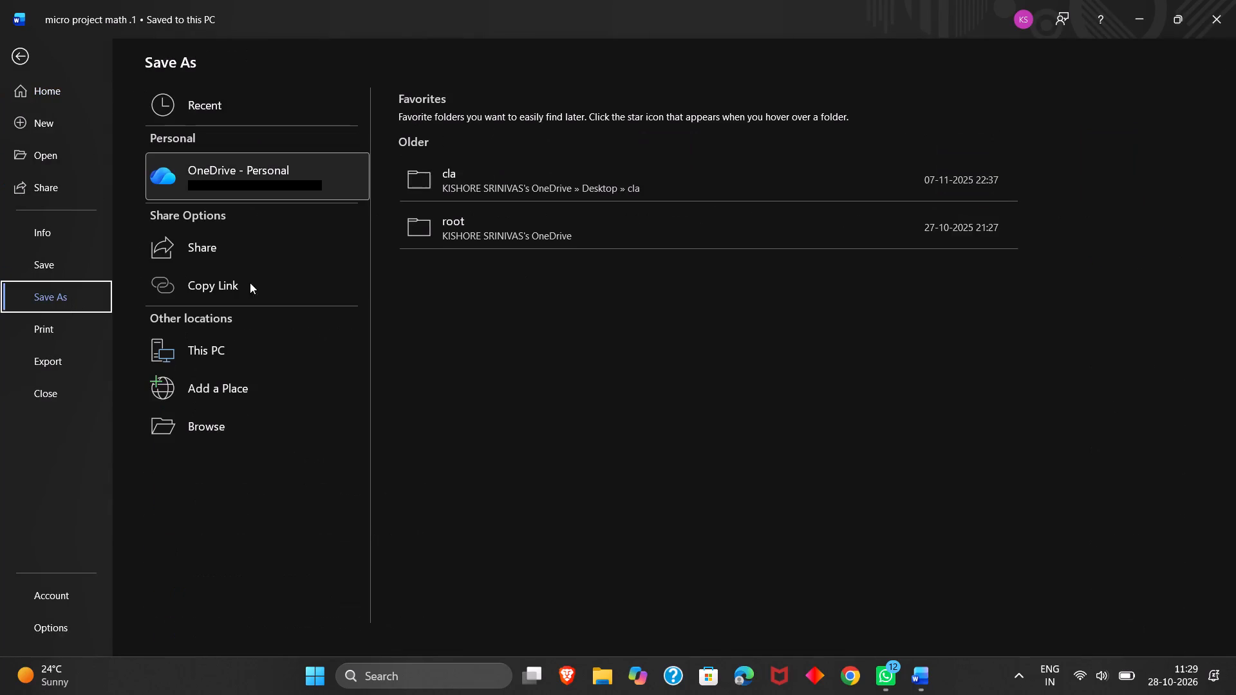
{"action": "left_click", "coordinate": [267, 351]}
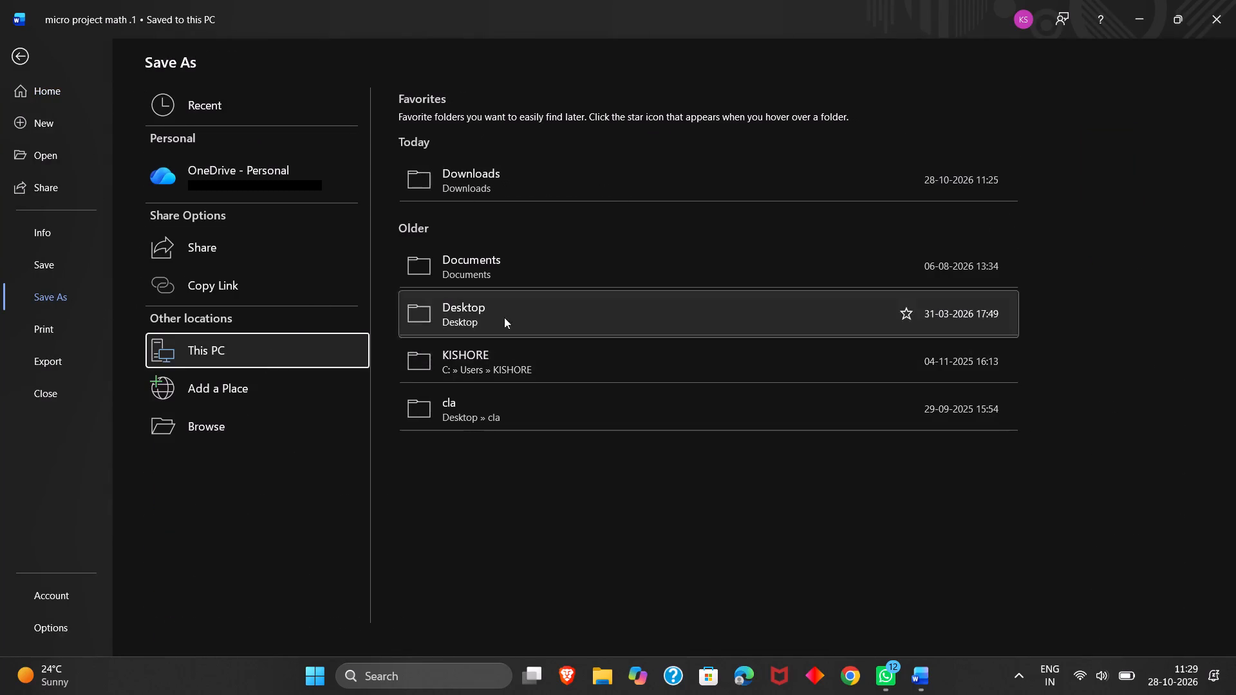
{"action": "double_click", "coordinate": [540, 183]}
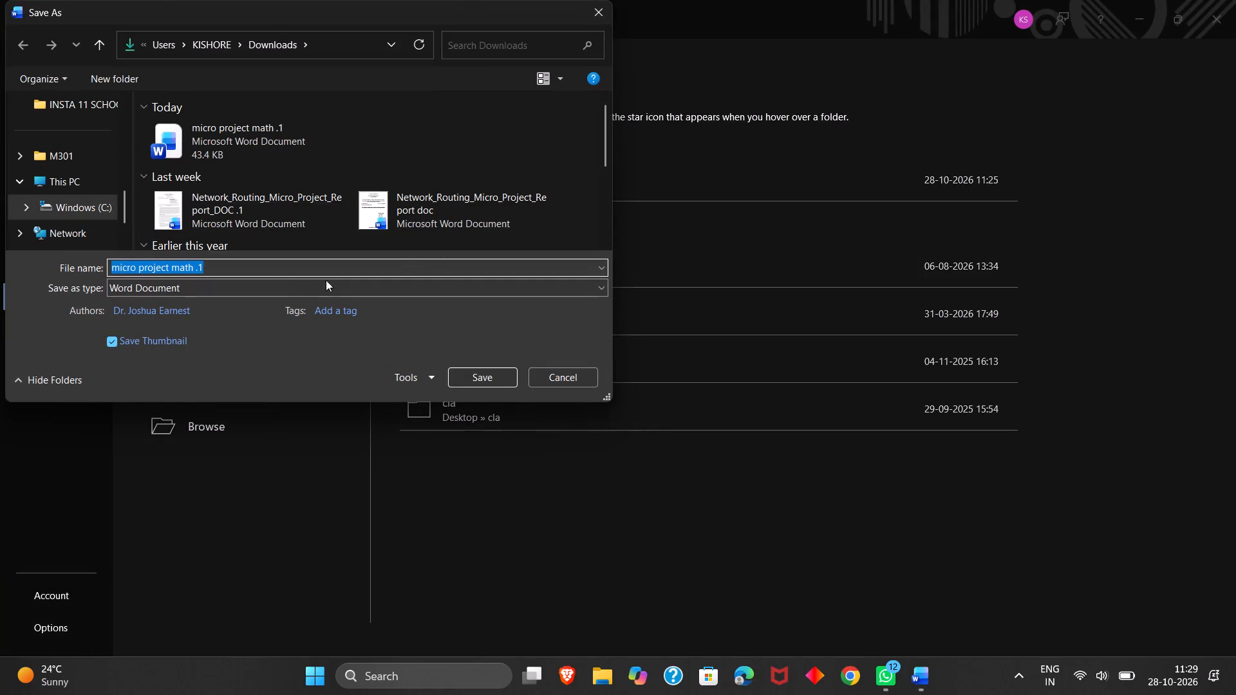
{"action": "left_click", "coordinate": [272, 273]}
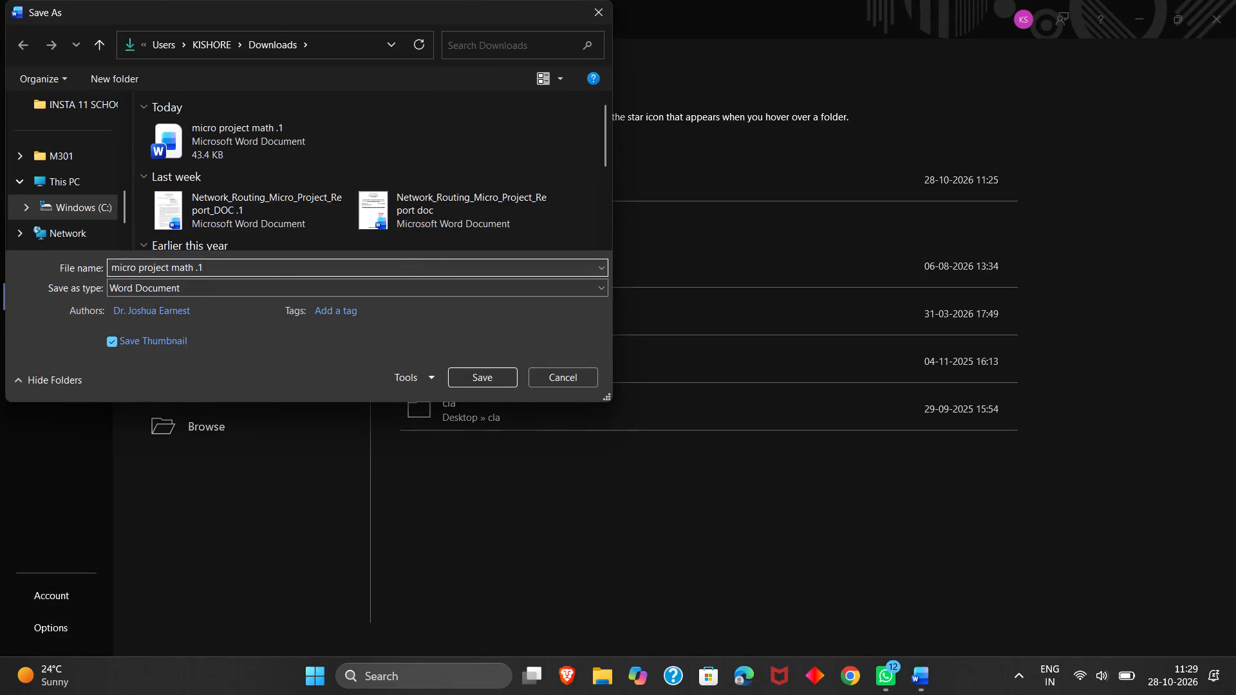
{"action": "key", "text": "BackSpace"}
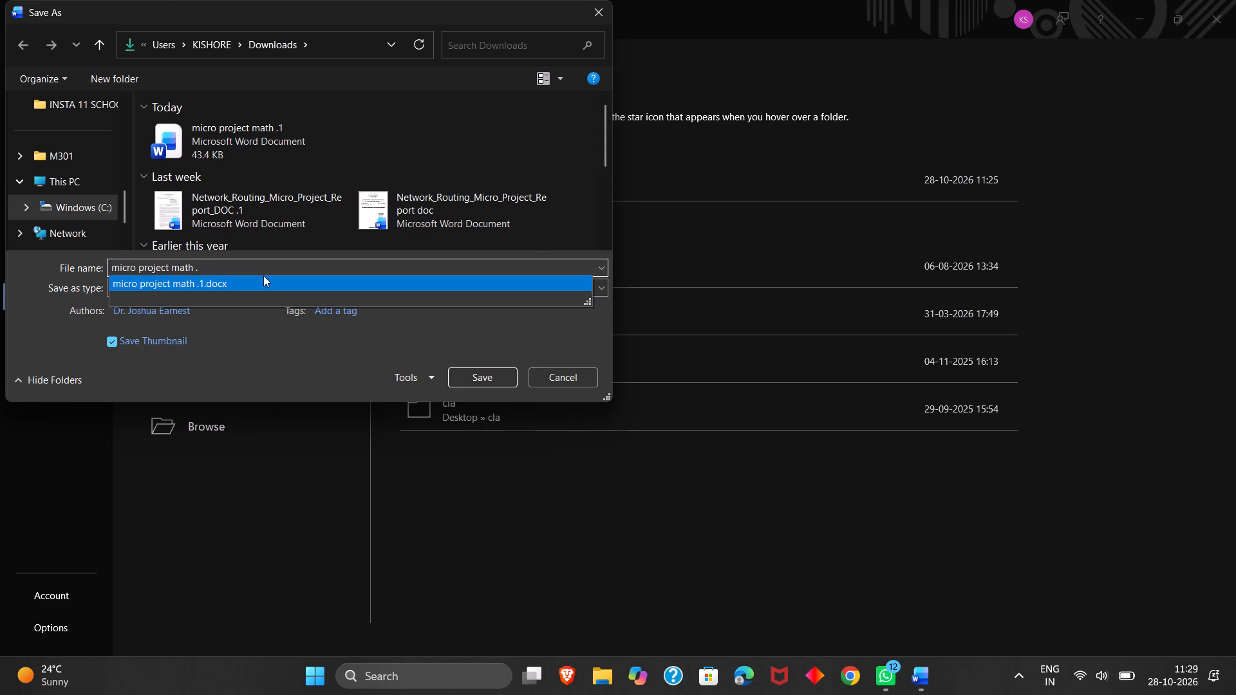
{"action": "key", "text": "BackSpace"}
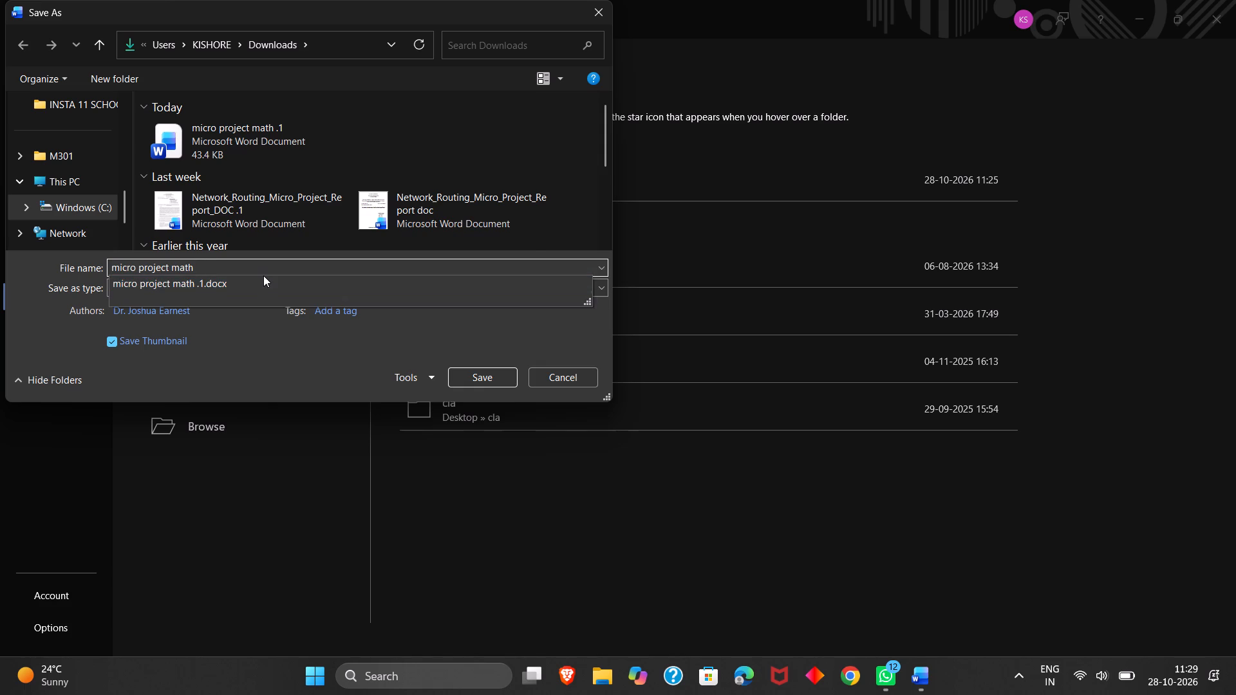
{"action": "key", "text": "0"}
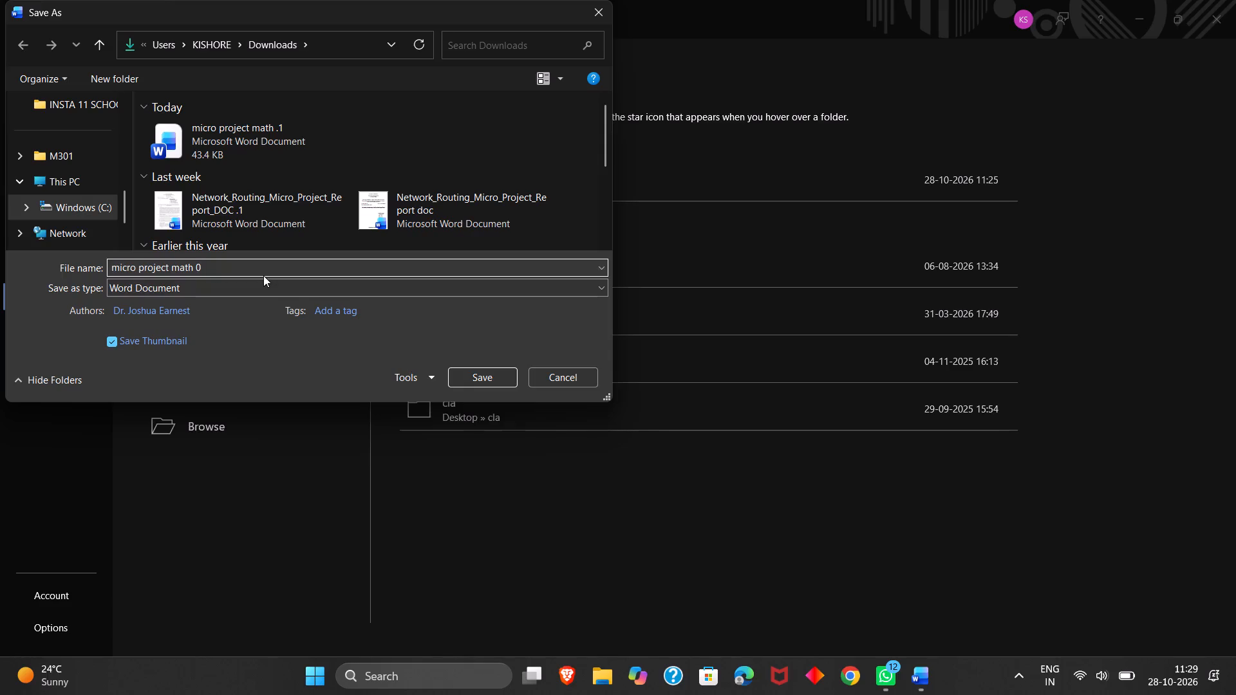
{"action": "key", "text": "1"}
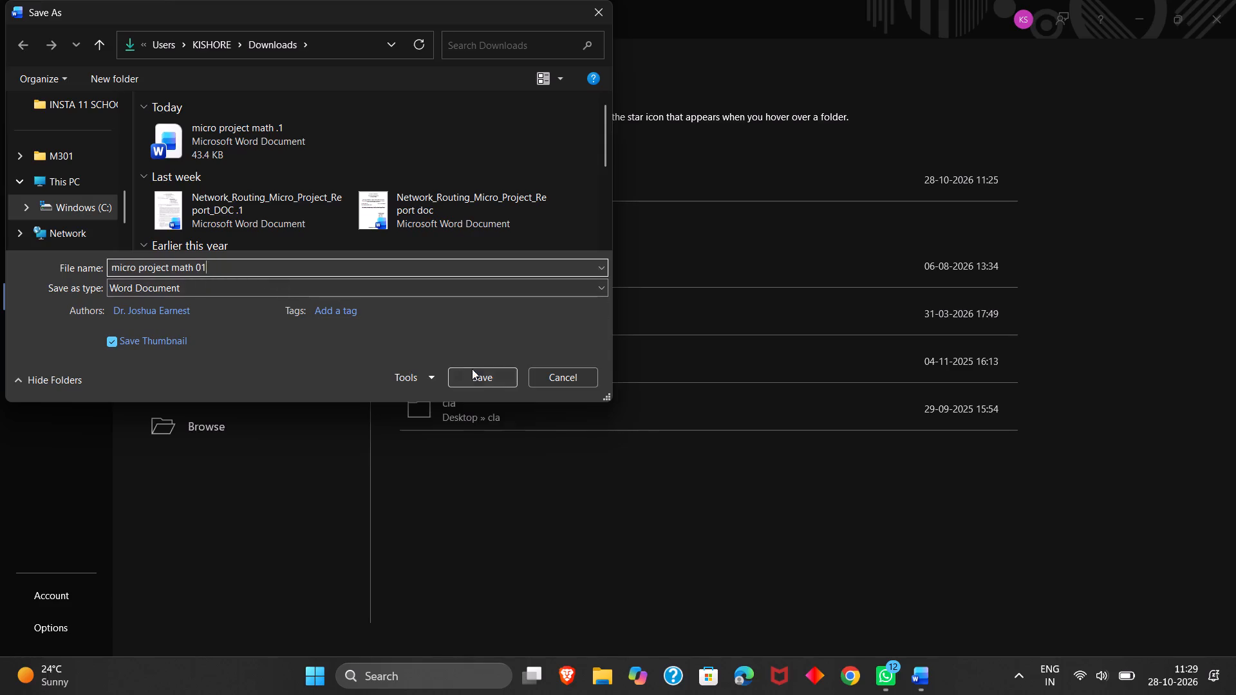
{"action": "left_click", "coordinate": [473, 372]}
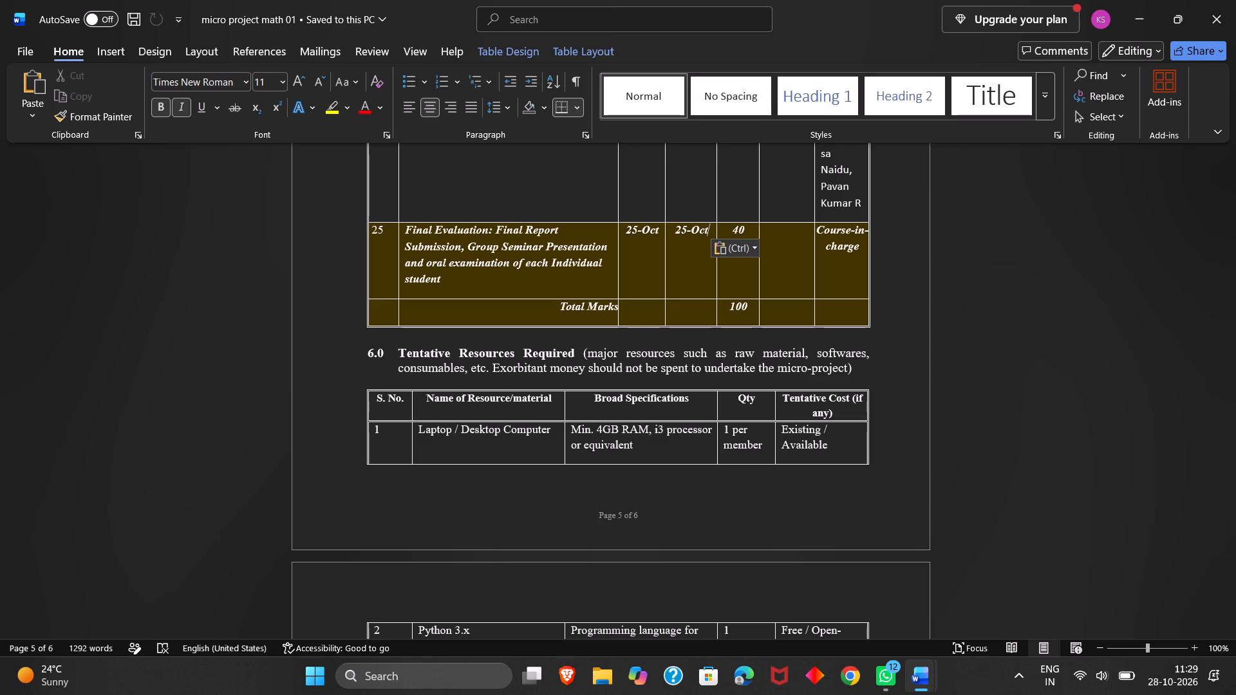
Review the new copy from the title page down through the first rows of the Action Plan table, checking date formatting.
{"action": "scroll", "coordinate": [473, 372], "scroll_direction": "up", "scroll_amount": 6}
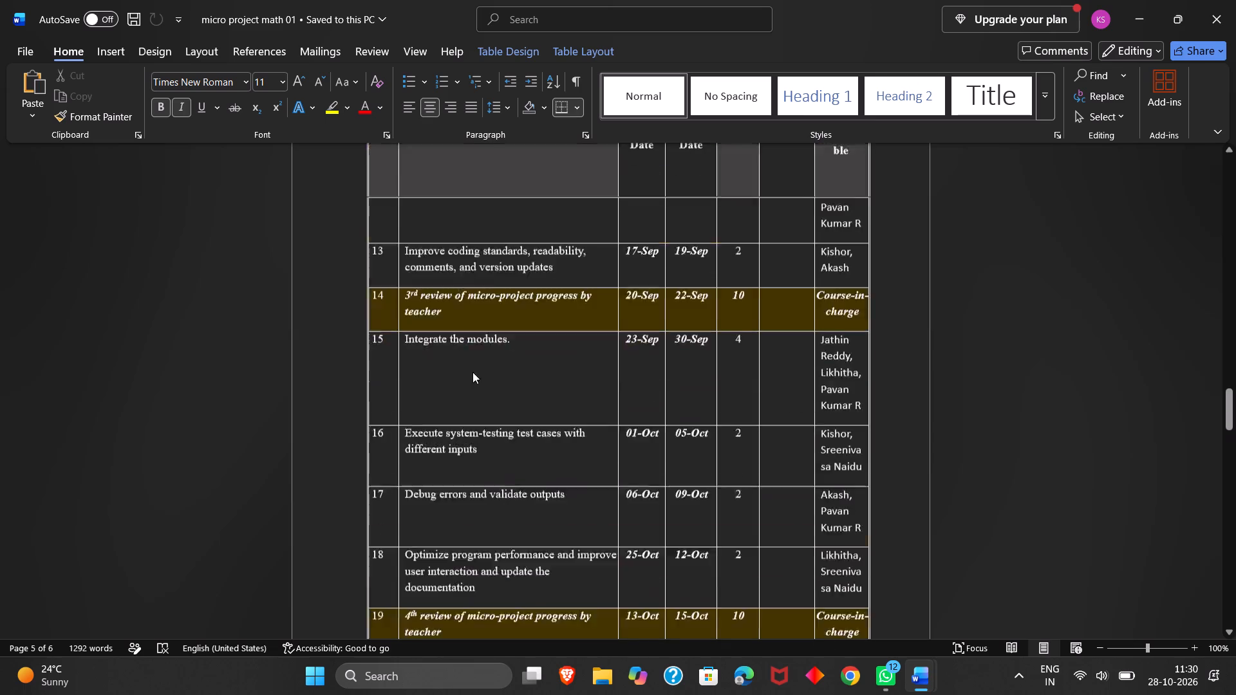
{"action": "scroll", "coordinate": [473, 372], "scroll_direction": "up", "scroll_amount": 13}
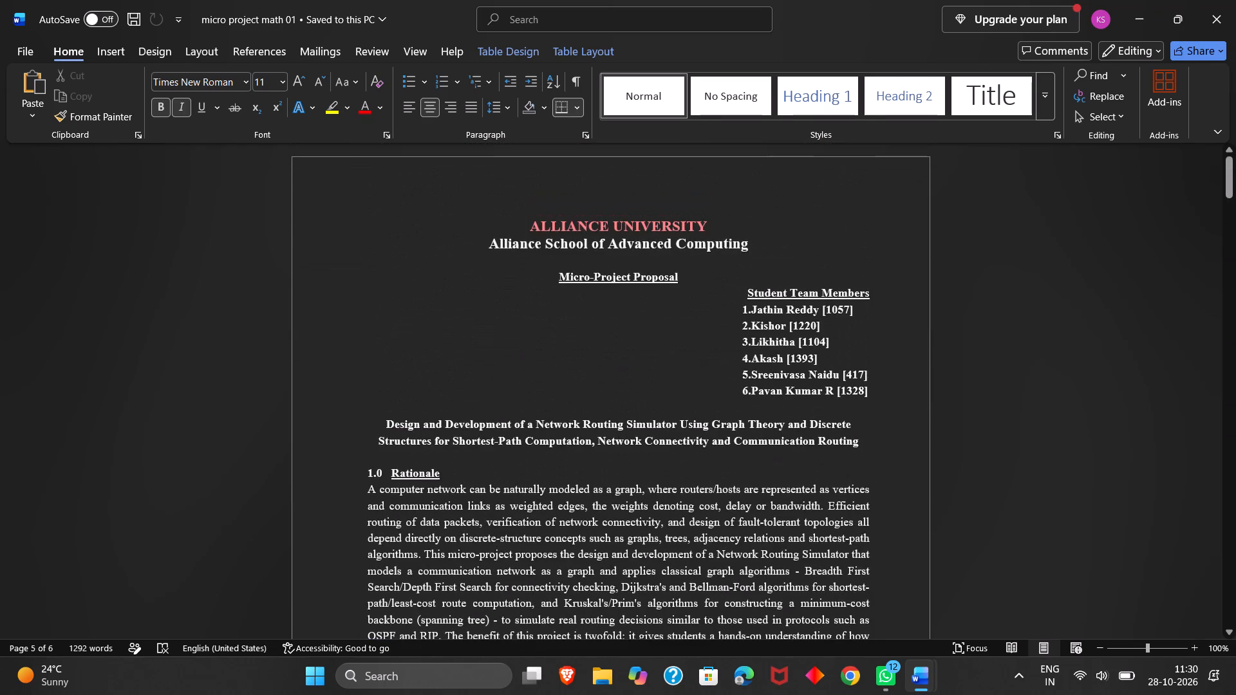
{"action": "scroll", "coordinate": [473, 372], "scroll_direction": "up", "scroll_amount": 1}
{"action": "scroll", "coordinate": [473, 372], "scroll_direction": "down", "scroll_amount": 5}
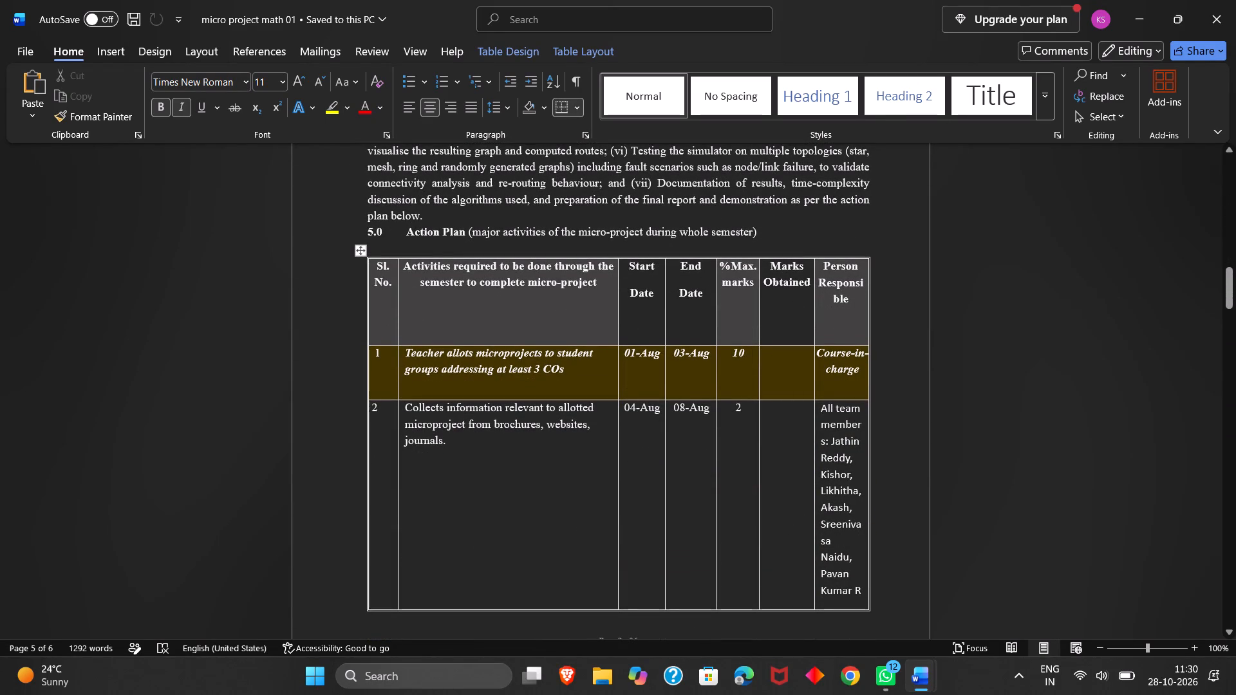
{"action": "scroll", "coordinate": [654, 422], "scroll_direction": "down", "scroll_amount": 2}
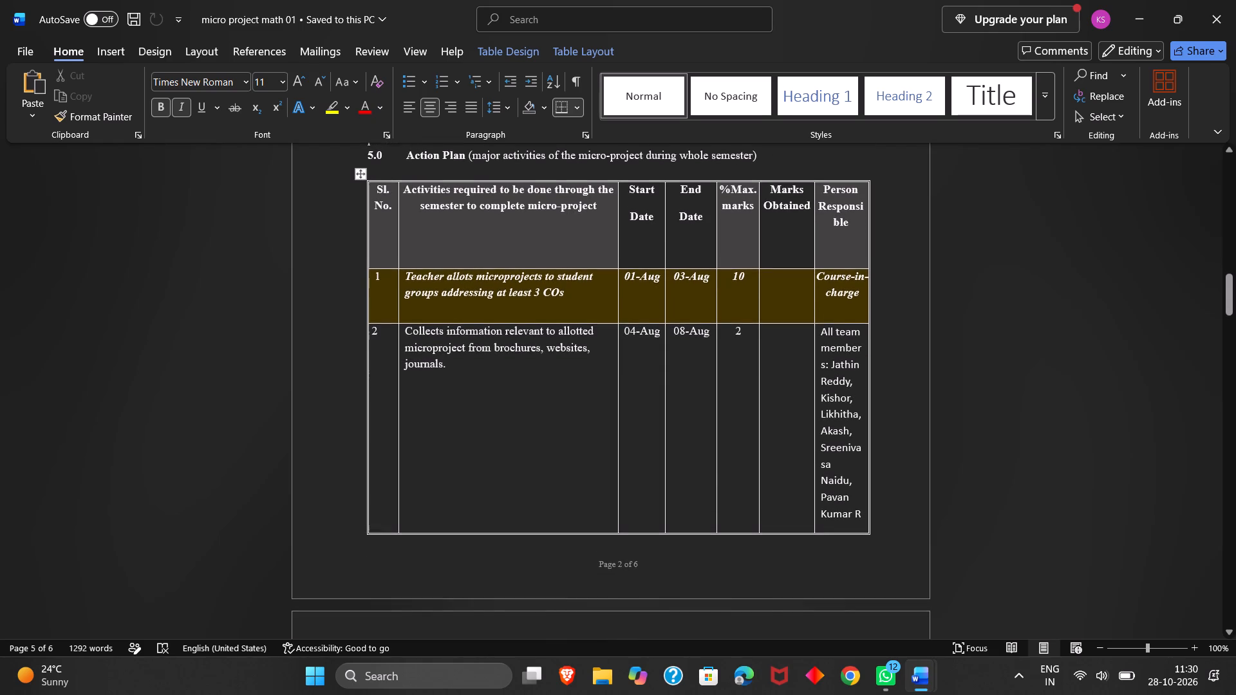
{"action": "scroll", "coordinate": [672, 389], "scroll_direction": "down", "scroll_amount": 1}
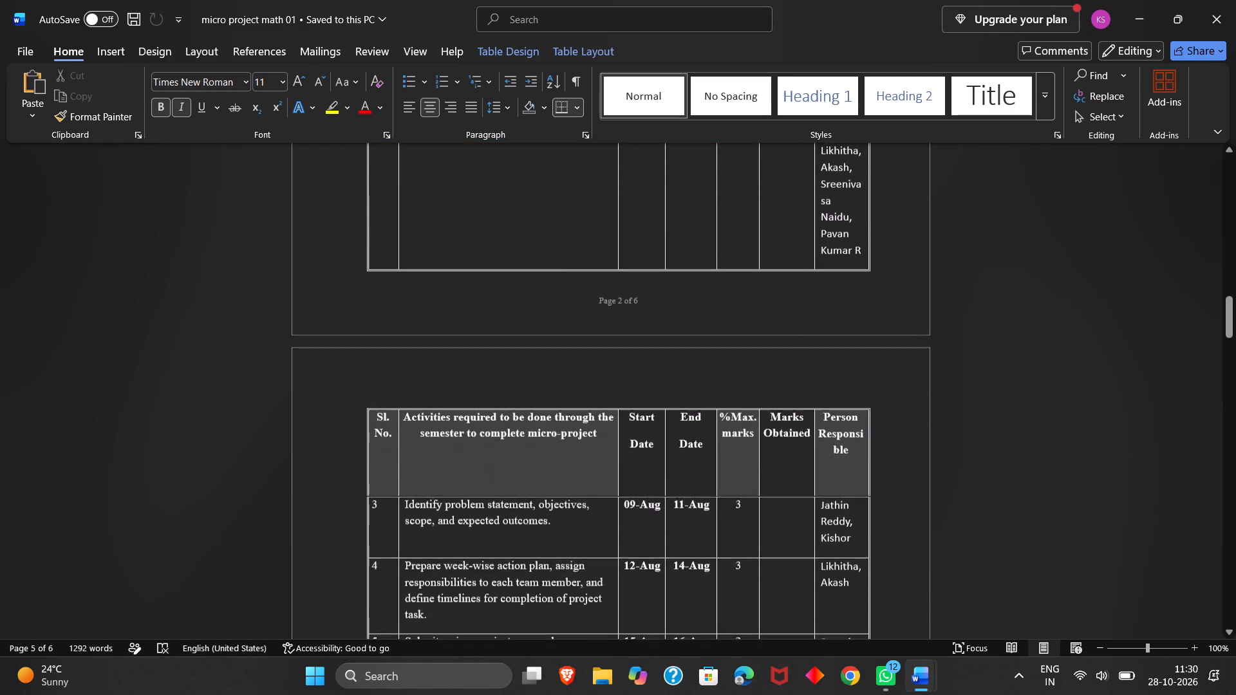
Make the start date 04-Aug and end date 08-Aug in Action Plan row 2 bold, and save the document.
{"action": "left_click_drag", "start_coordinate": [660, 262], "coordinate": [658, 262]}
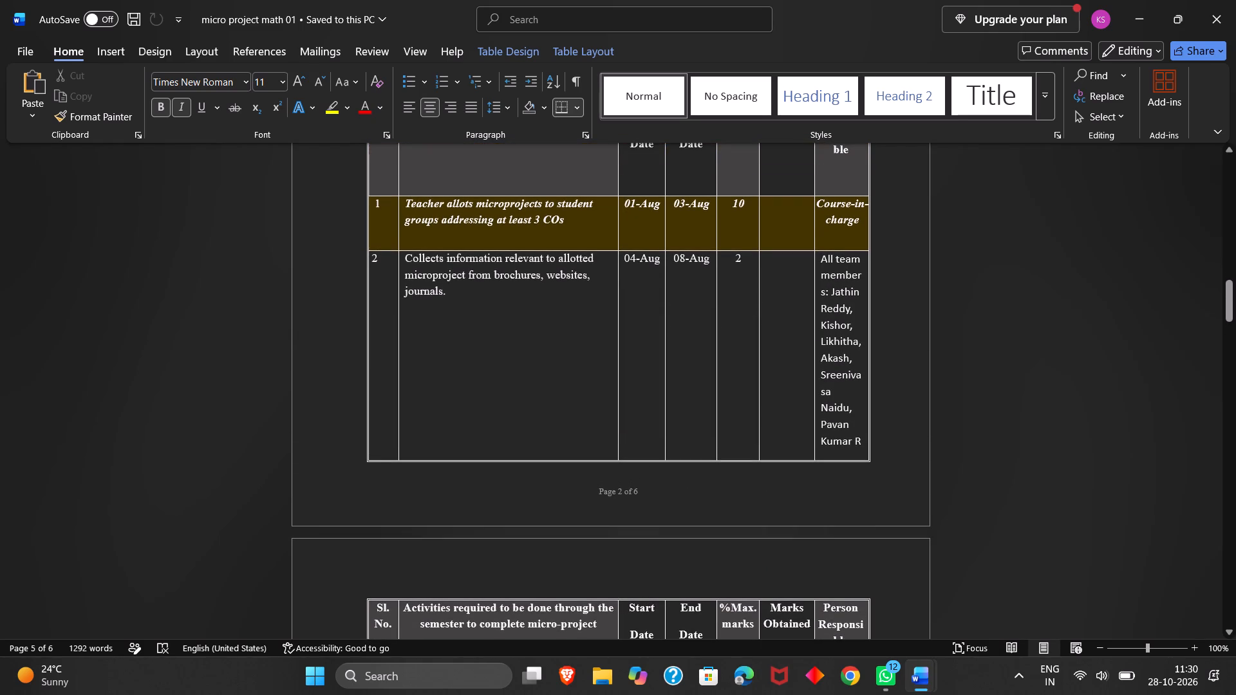
{"action": "left_click_drag", "start_coordinate": [658, 262], "coordinate": [628, 264]}
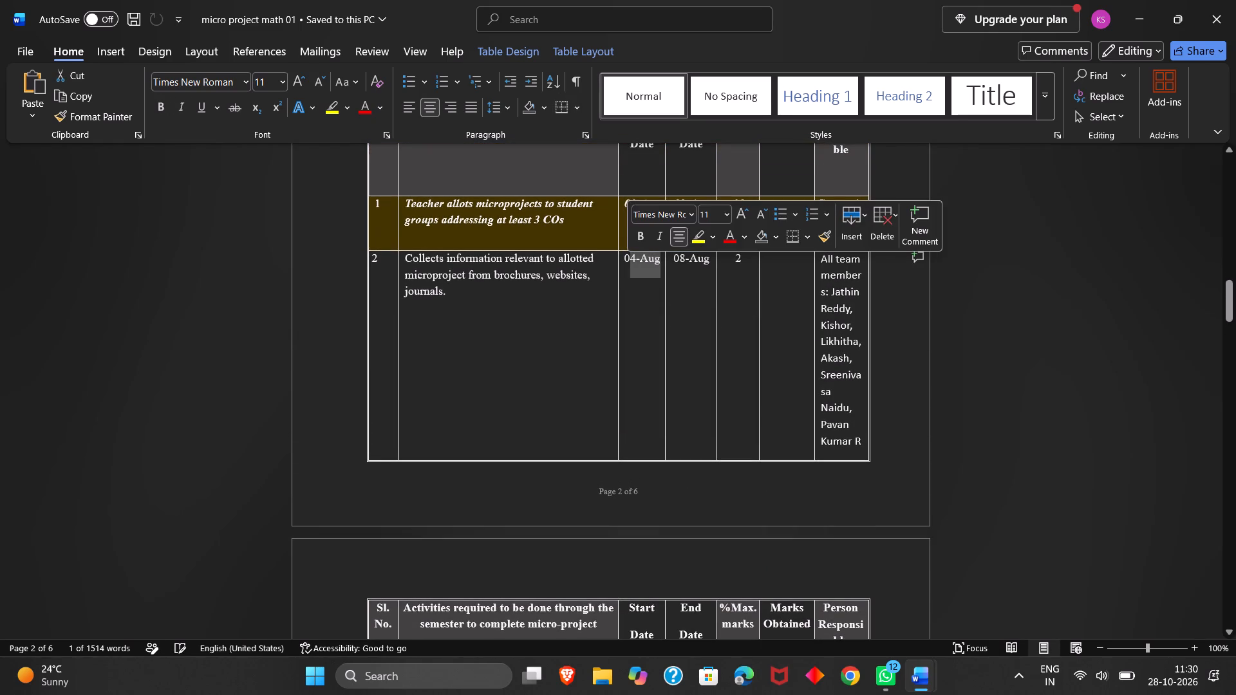
{"action": "left_click", "coordinate": [635, 277]}
{"action": "left_click_drag", "start_coordinate": [635, 277], "coordinate": [660, 259]}
{"action": "left_click", "coordinate": [660, 259]}
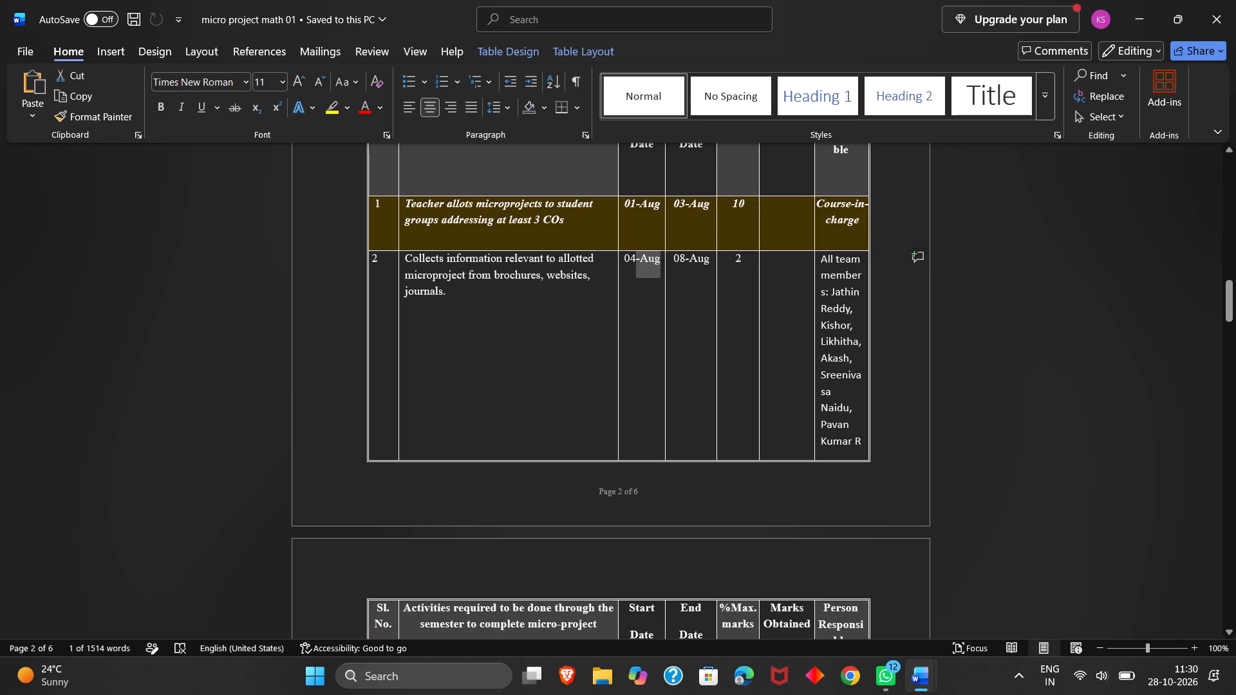
{"action": "left_click_drag", "start_coordinate": [660, 259], "coordinate": [629, 259]}
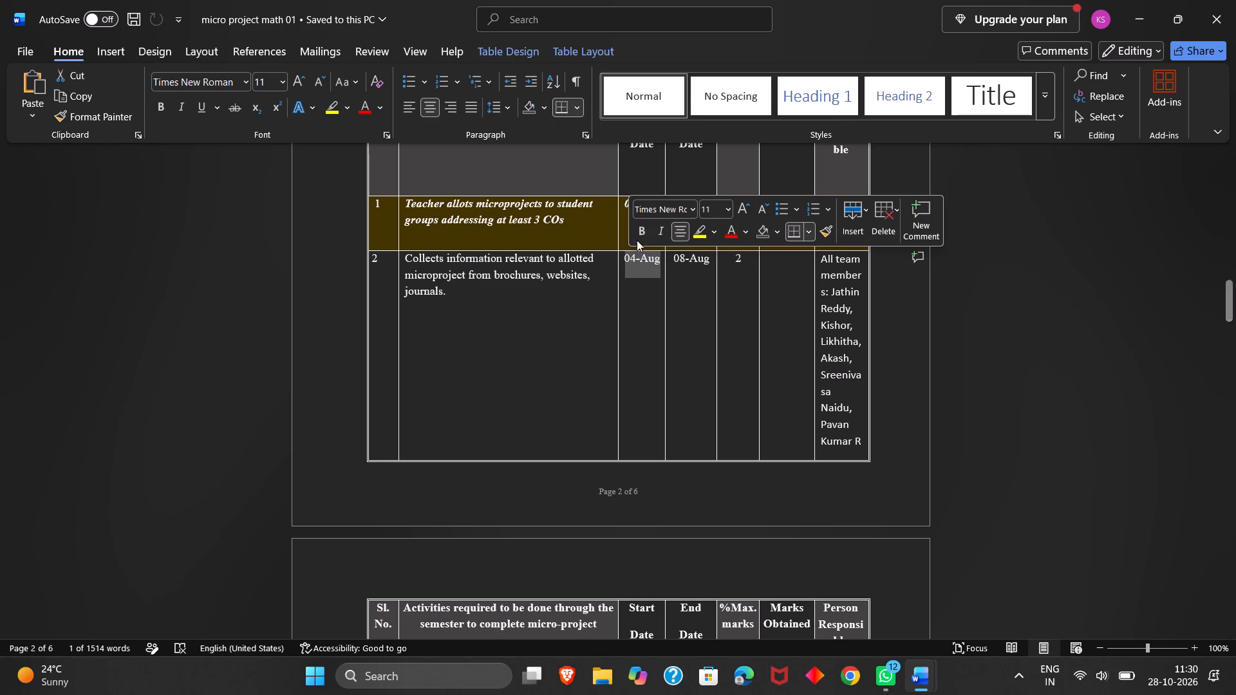
{"action": "left_click", "coordinate": [638, 235]}
{"action": "left_click_drag", "start_coordinate": [712, 265], "coordinate": [711, 264]}
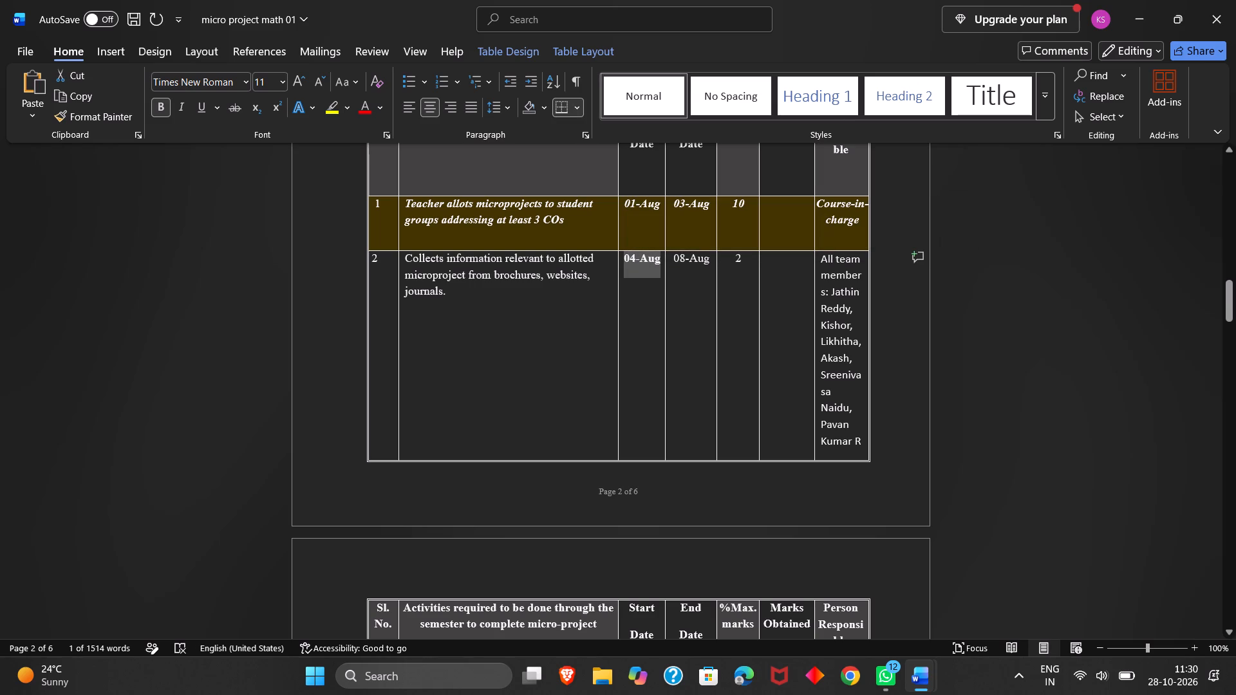
{"action": "left_click_drag", "start_coordinate": [711, 264], "coordinate": [680, 259]}
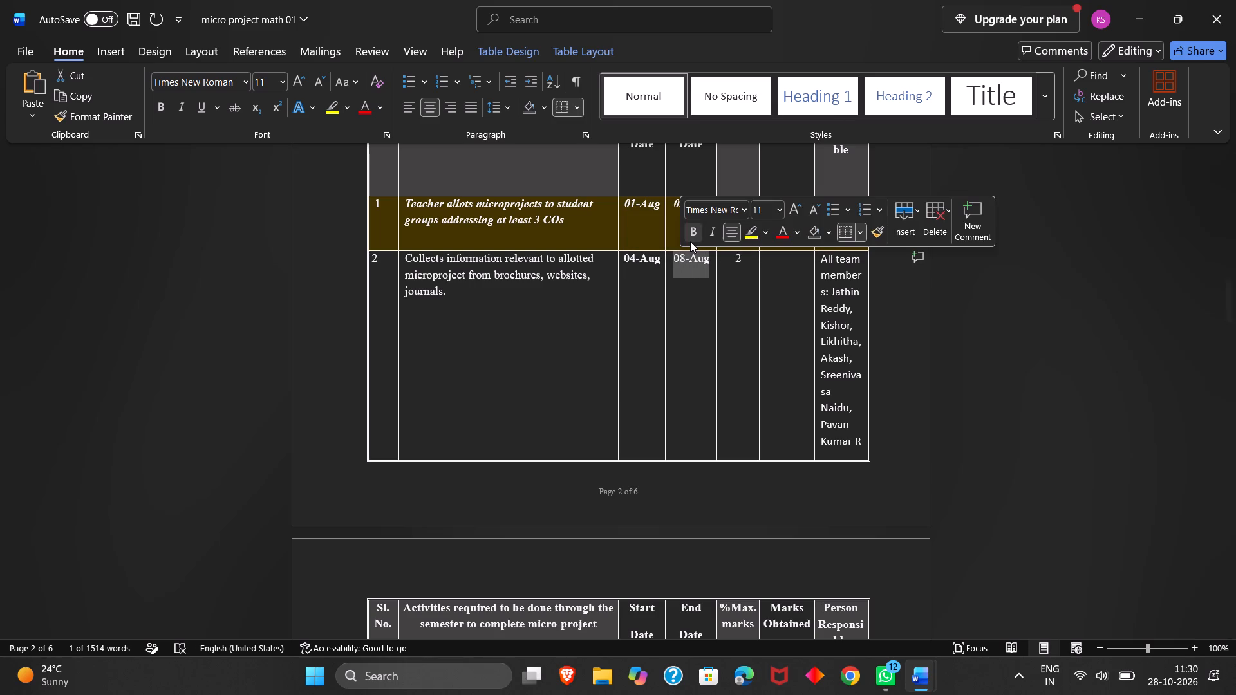
{"action": "left_click", "coordinate": [690, 241]}
{"action": "left_click", "coordinate": [388, 310]}
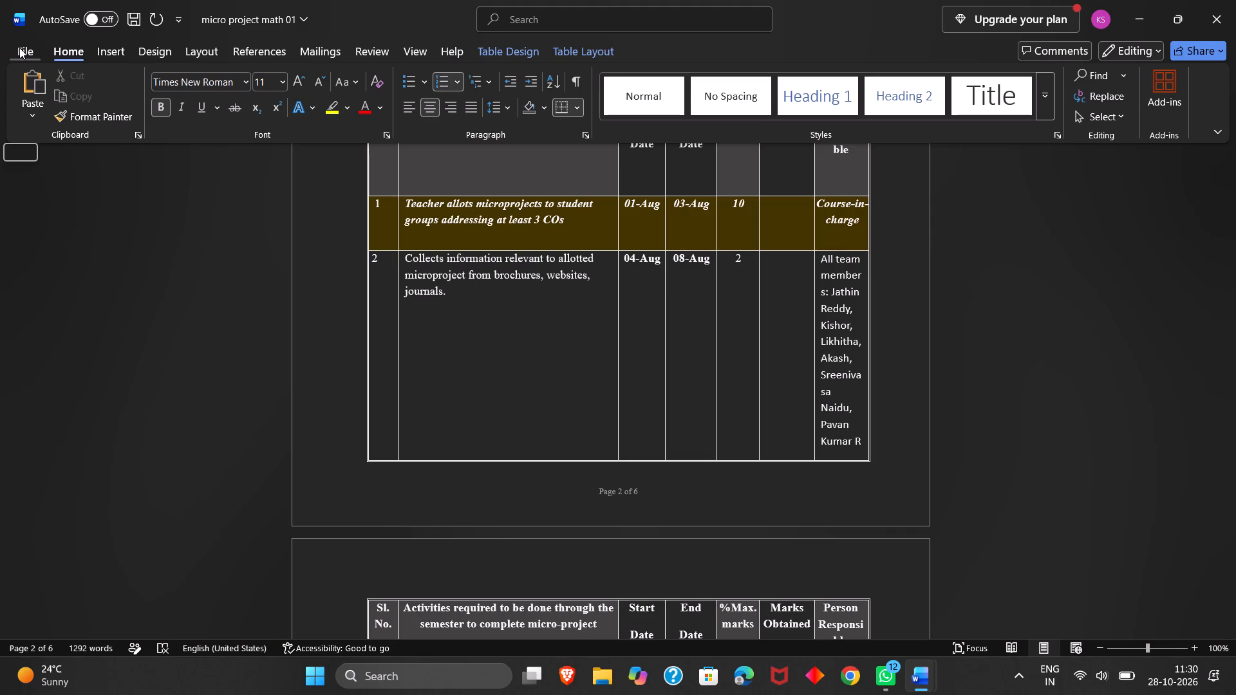
{"action": "key", "text": "ctrl+s"}
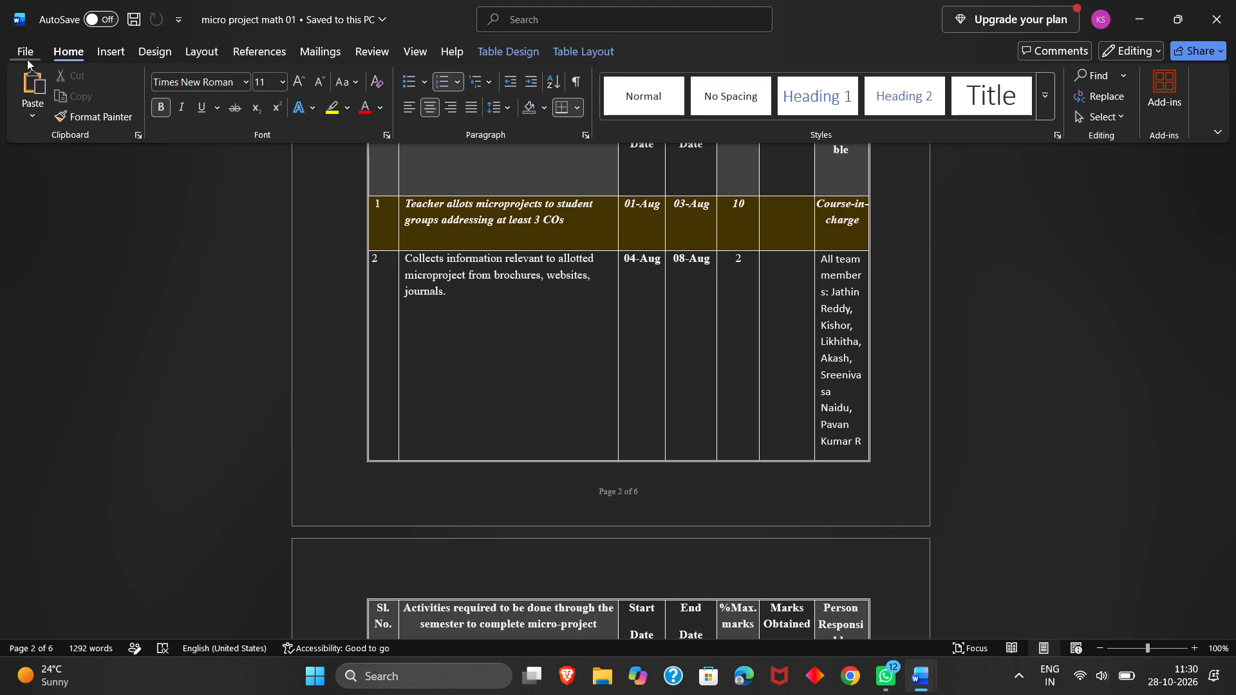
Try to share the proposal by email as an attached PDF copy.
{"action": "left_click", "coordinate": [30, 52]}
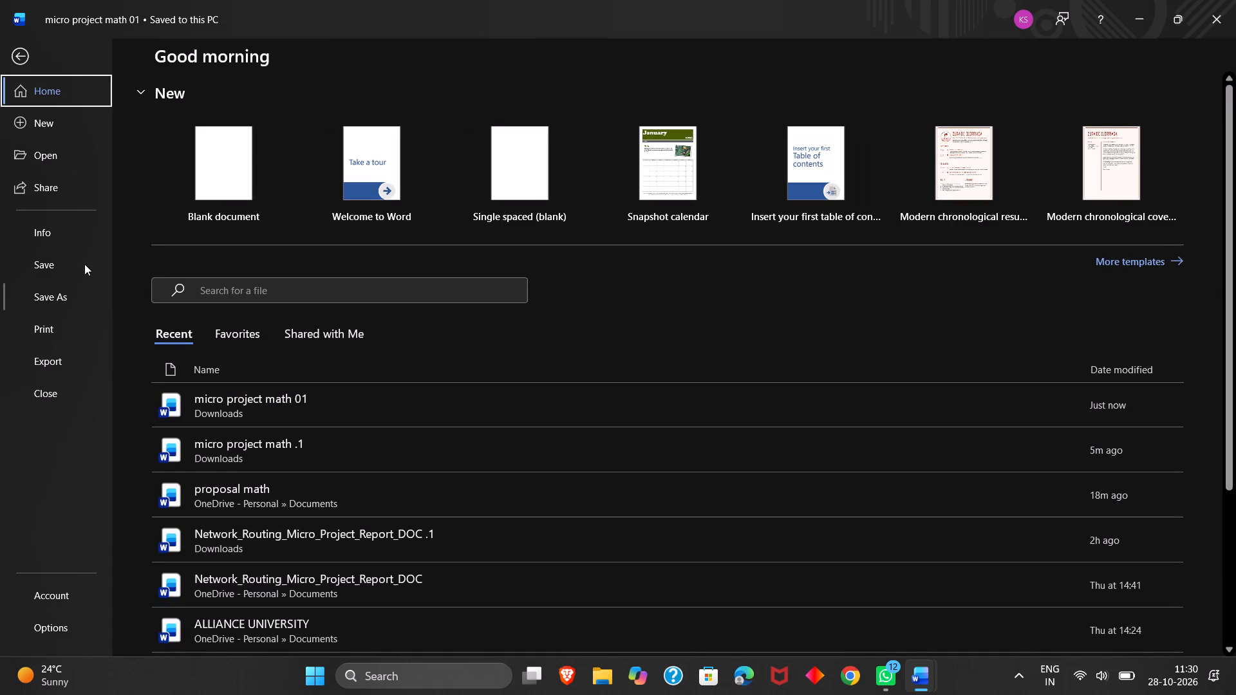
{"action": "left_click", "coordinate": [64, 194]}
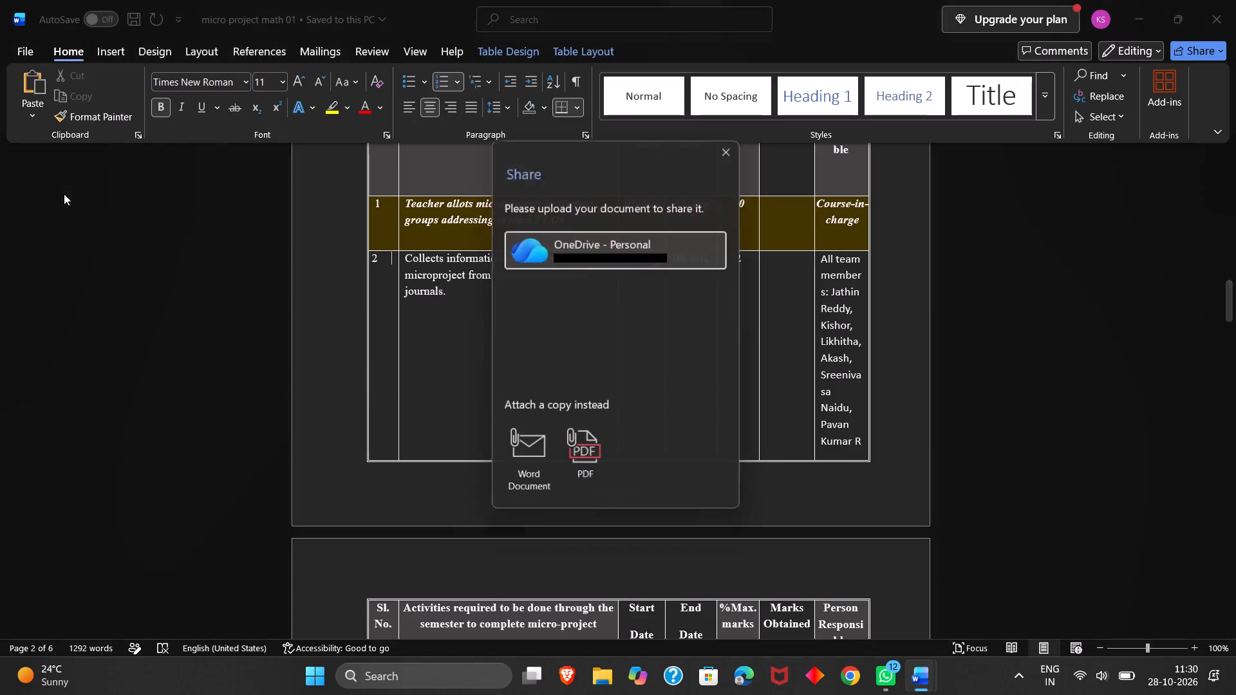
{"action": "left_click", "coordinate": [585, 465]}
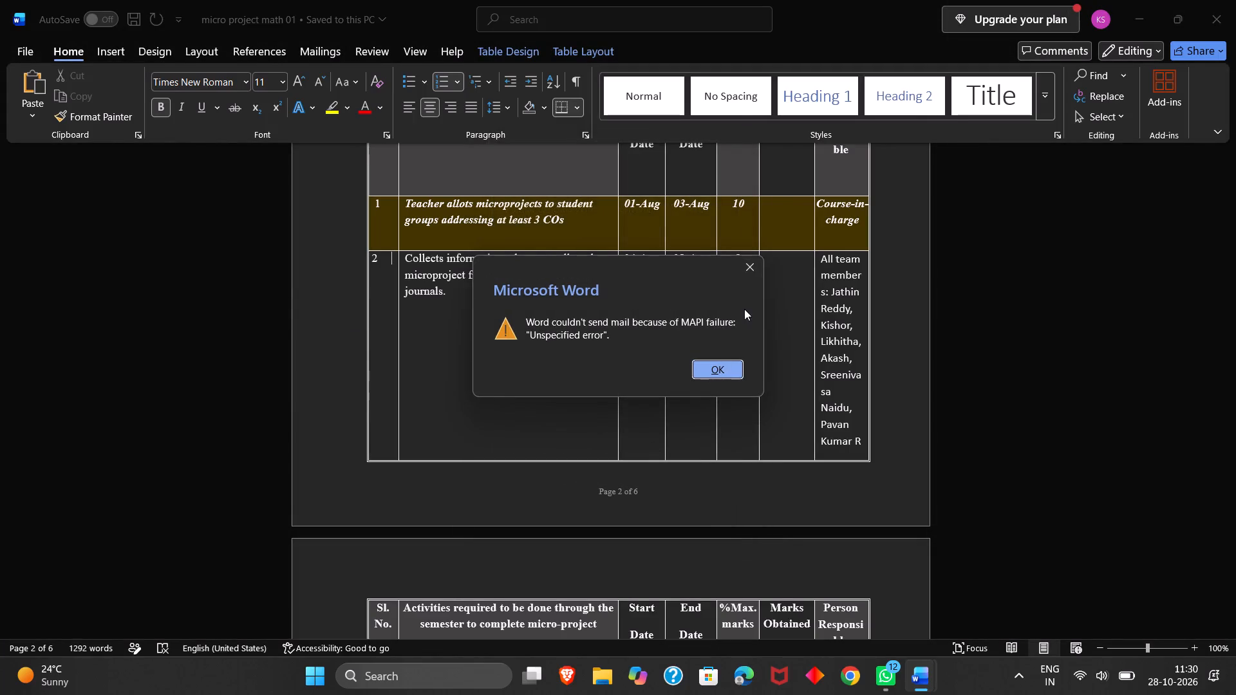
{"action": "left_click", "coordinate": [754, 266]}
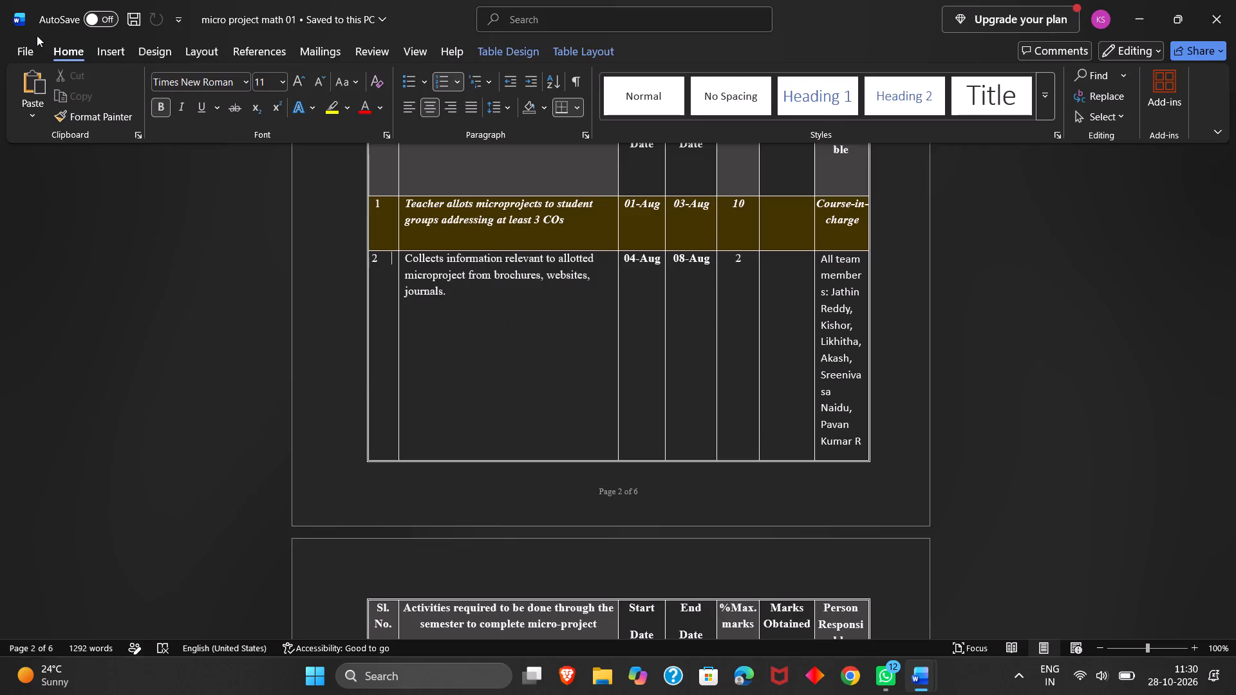
Save another copy of the proposal in the Downloads folder as a Word Document named Math micro project proposal 1.
{"action": "left_click", "coordinate": [33, 46]}
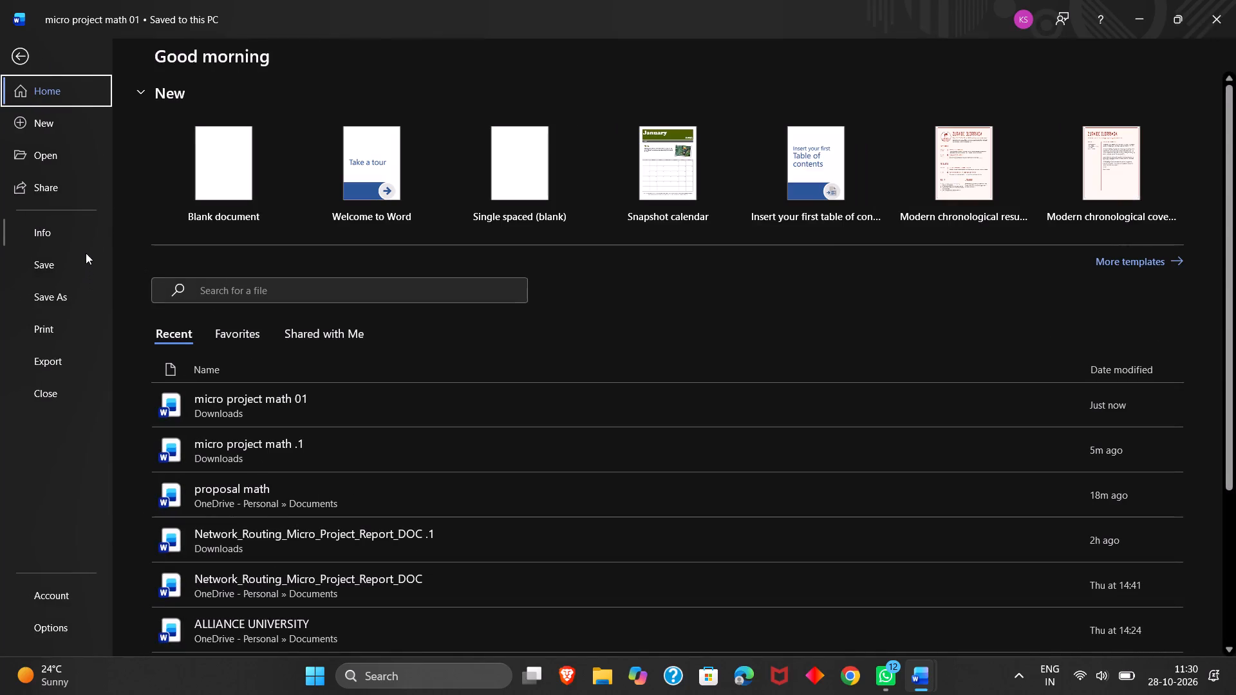
{"action": "left_click", "coordinate": [66, 301]}
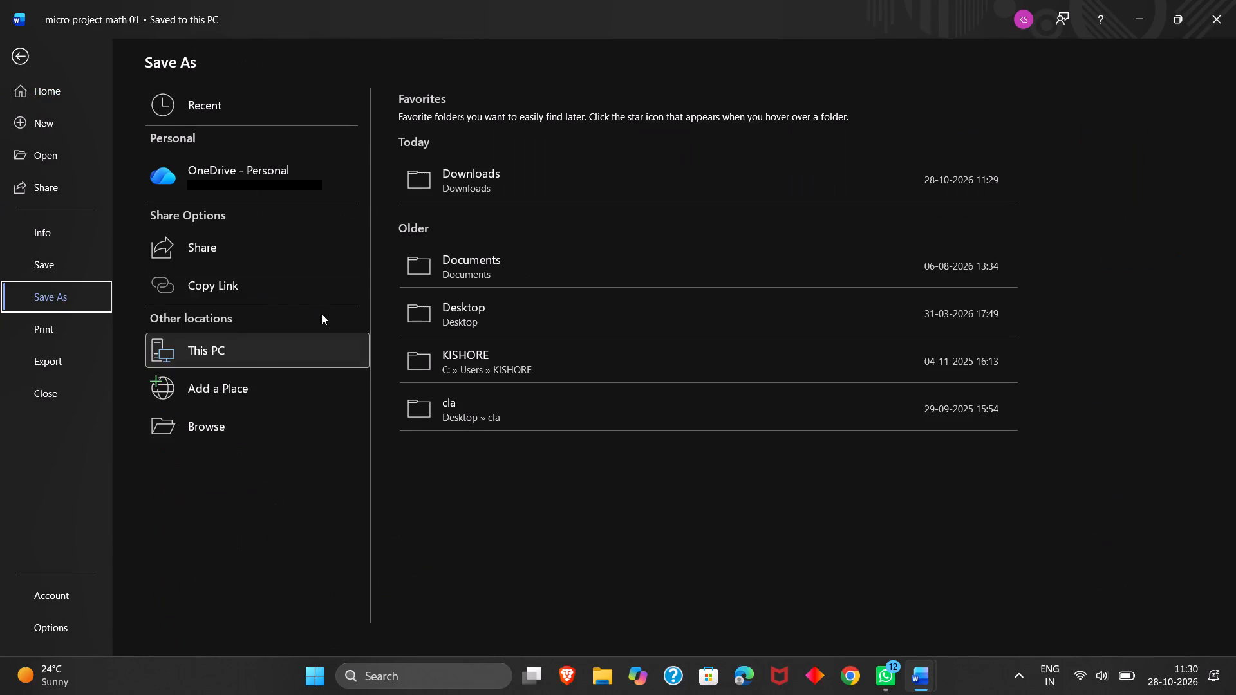
{"action": "double_click", "coordinate": [536, 178]}
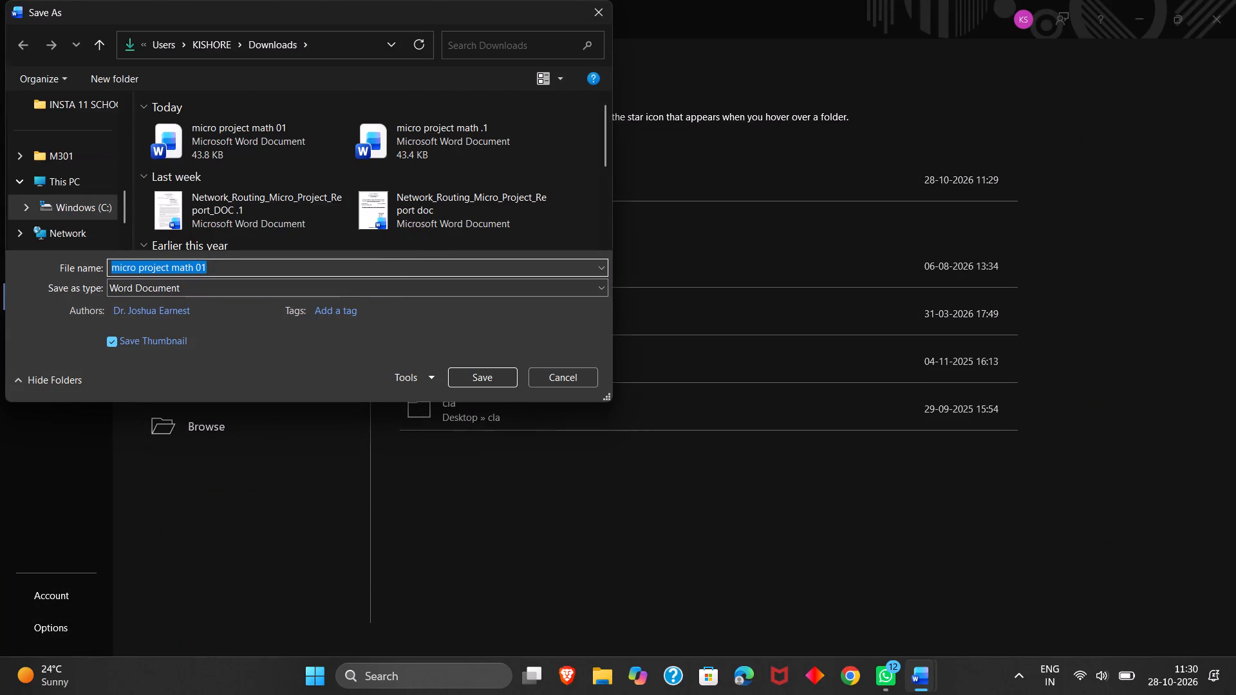
{"action": "key", "text": "BackSpace"}
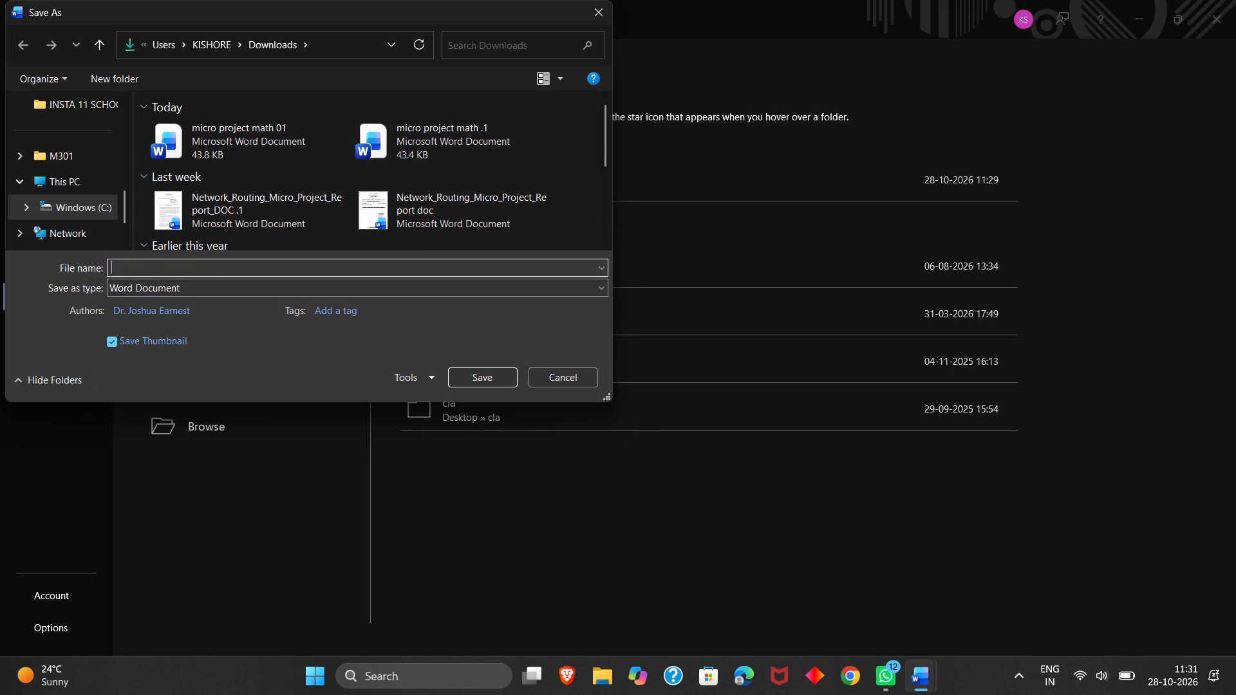
{"action": "key", "text": "m"}
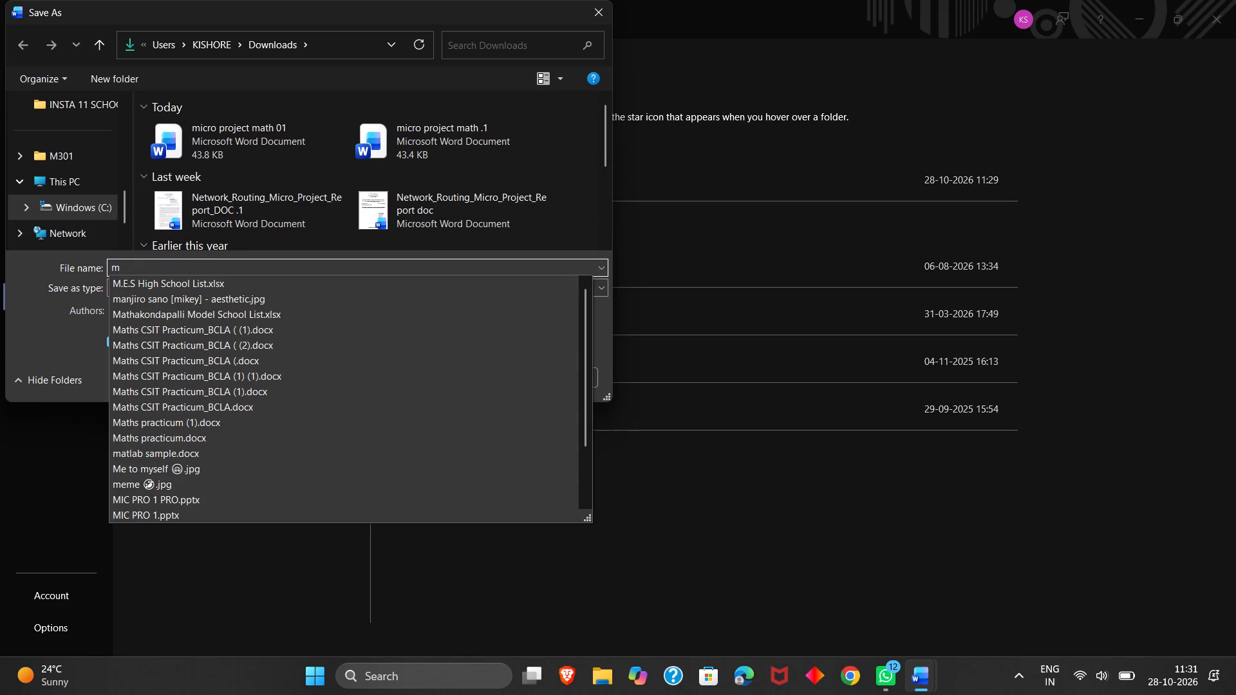
{"action": "key", "text": "BackSpace"}
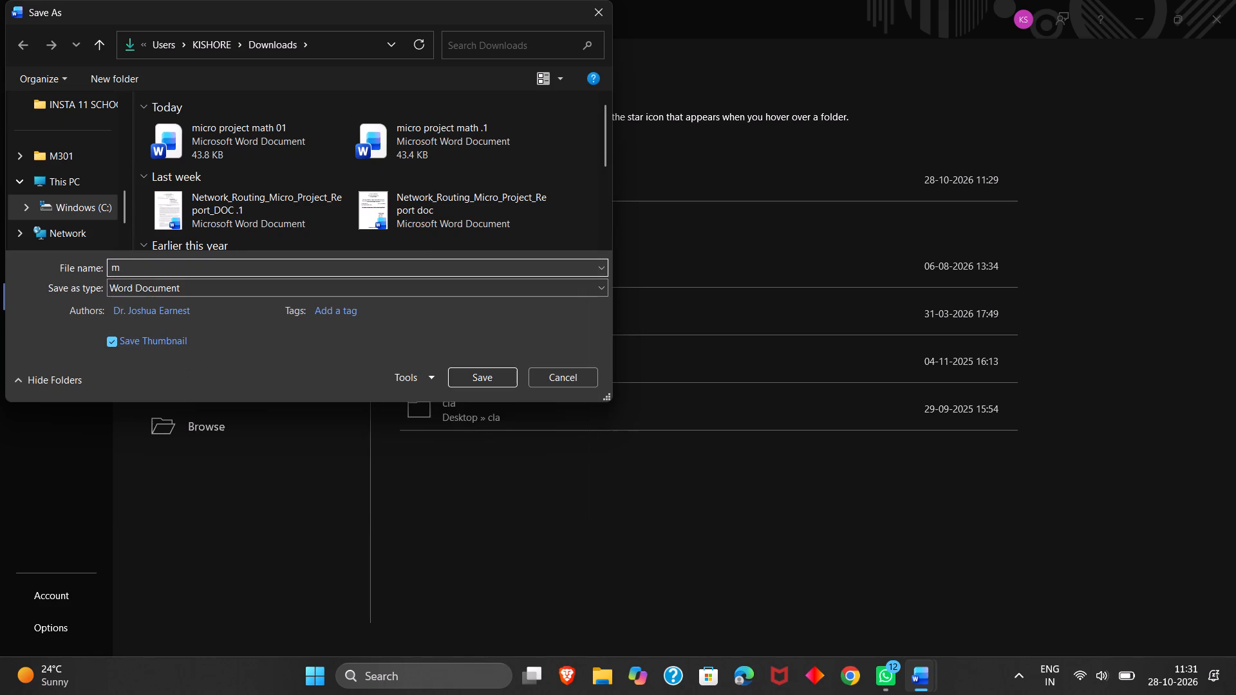
{"action": "key", "text": "BackSpace"}
{"action": "key", "text": "m"}
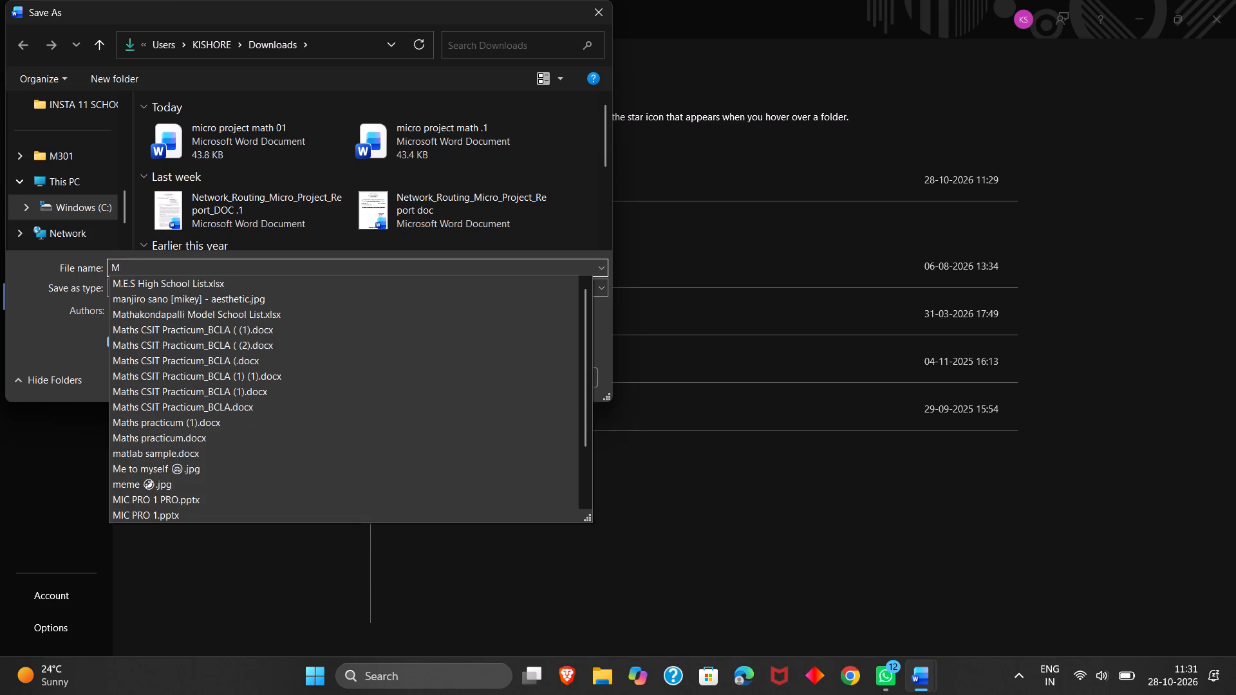
{"action": "type", "text": "ath"}
{"action": "key", "text": "space"}
{"action": "type", "text": "mix"}
{"action": "key", "text": "BackSpace"}
{"action": "type", "text": "cr"}
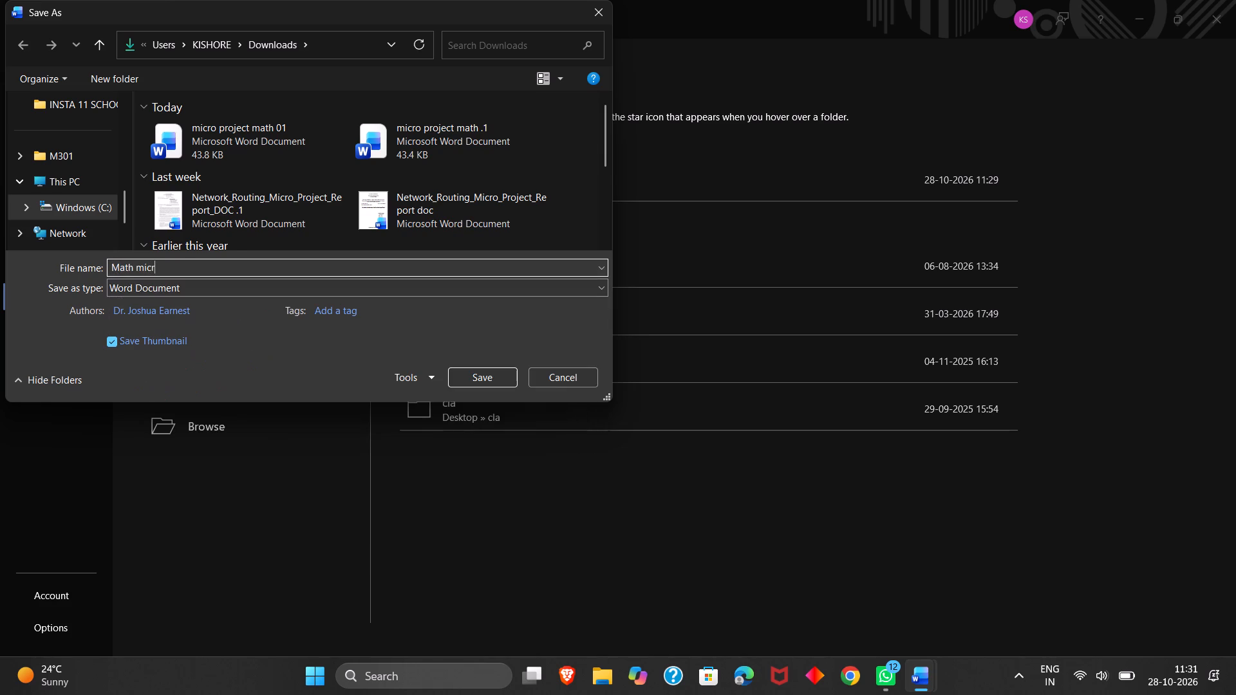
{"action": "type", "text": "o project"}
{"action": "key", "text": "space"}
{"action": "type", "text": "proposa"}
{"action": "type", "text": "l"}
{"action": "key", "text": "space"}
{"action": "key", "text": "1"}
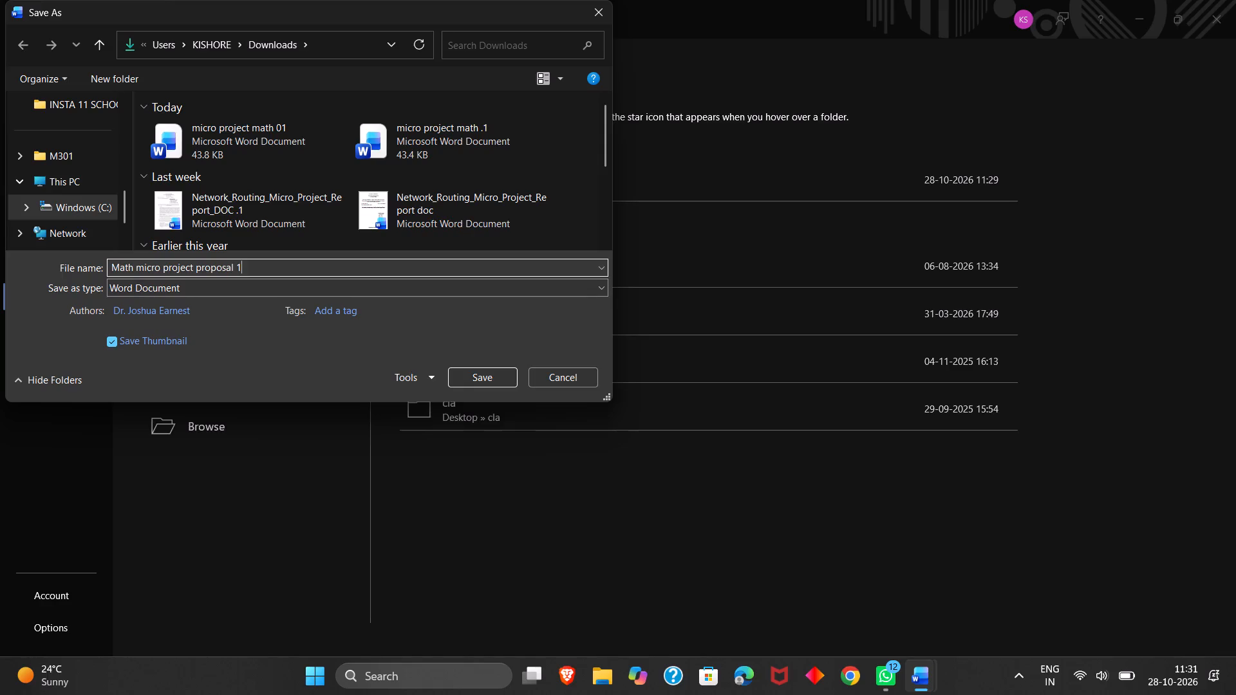
Finish saving the Word Document copy Math micro project proposal 1 in the Downloads folder and minimize its window.
{"action": "left_click", "coordinate": [461, 379]}
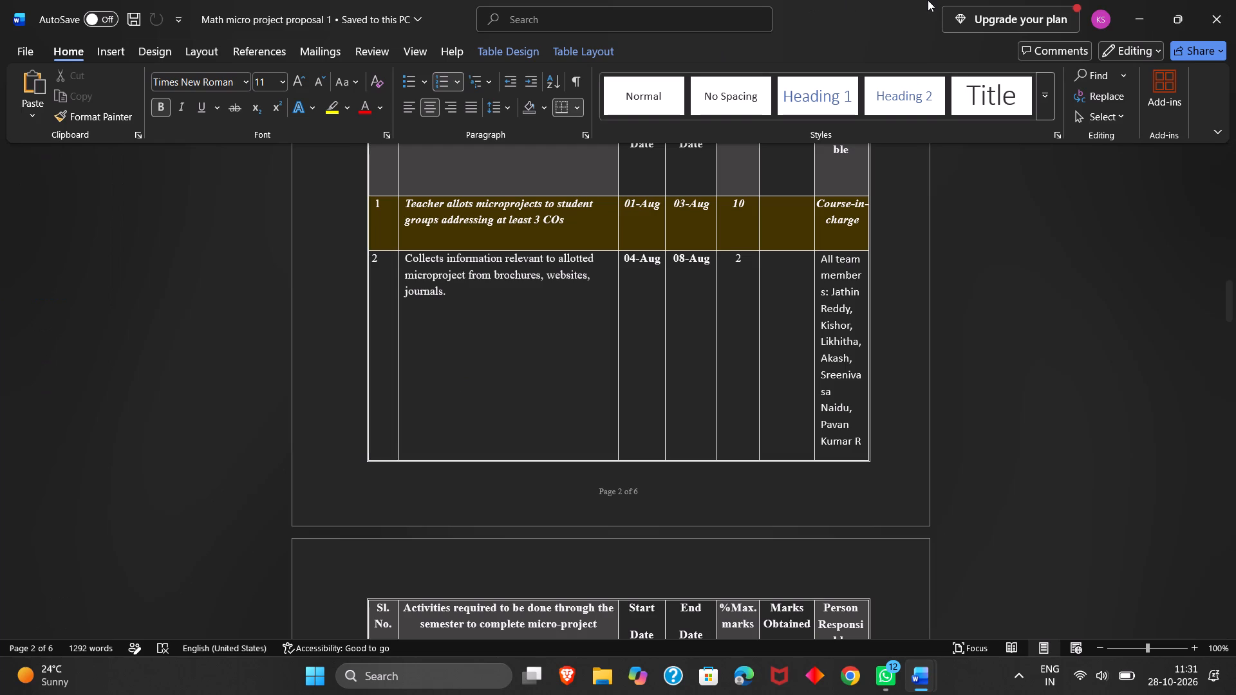
{"action": "left_click", "coordinate": [1131, 1]}
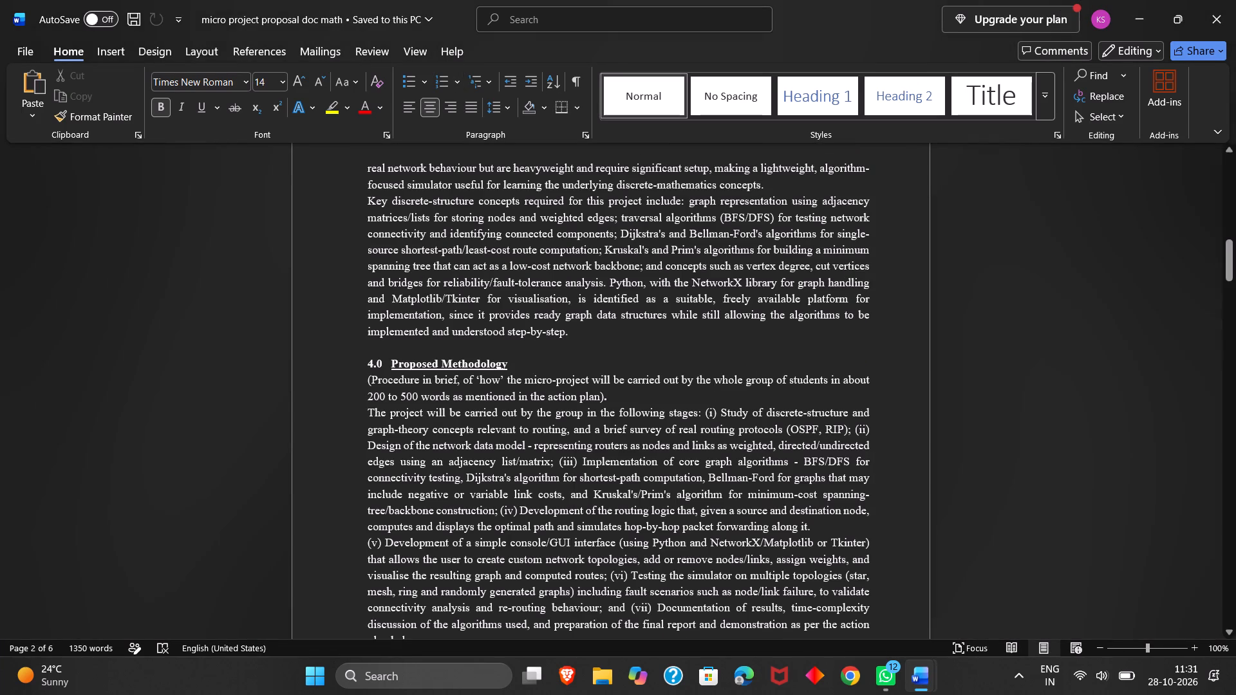
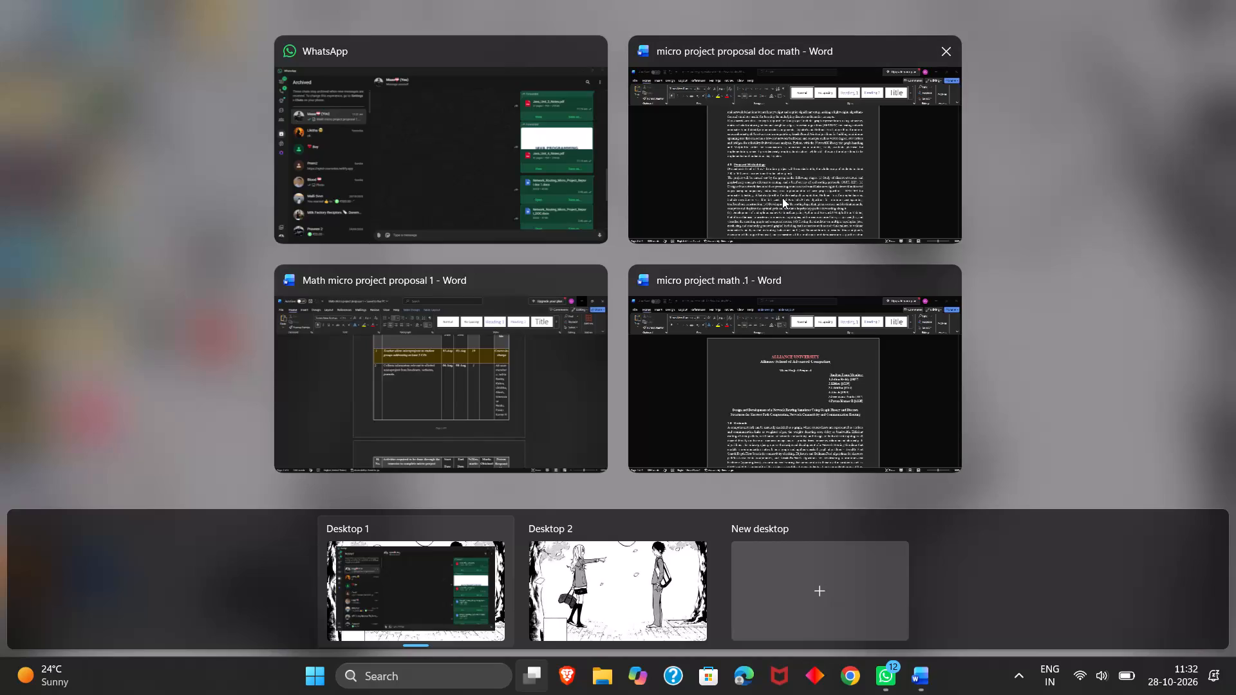
Switch to the Math micro project proposal 1 document and insert two blank lines above the 3.0 Information Gathering heading.
{"action": "left_click", "coordinate": [453, 364]}
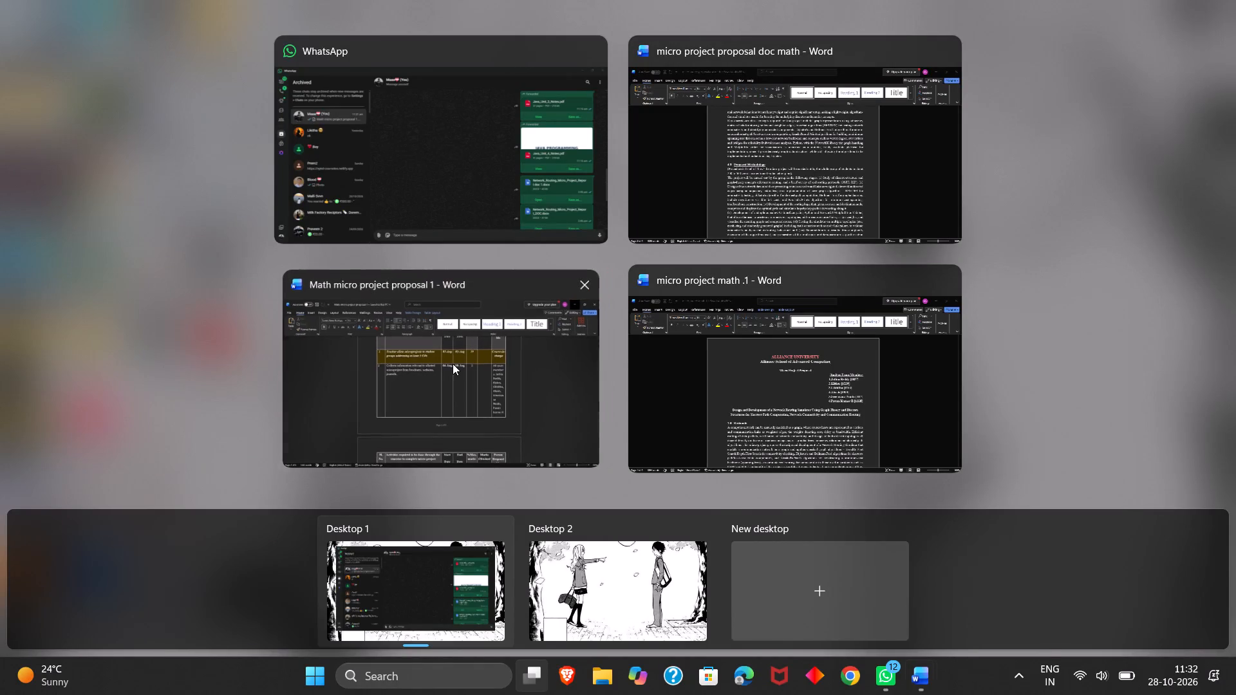
{"action": "scroll", "coordinate": [453, 364], "scroll_direction": "up", "scroll_amount": 15}
{"action": "scroll", "coordinate": [453, 364], "scroll_direction": "down", "scroll_amount": 4}
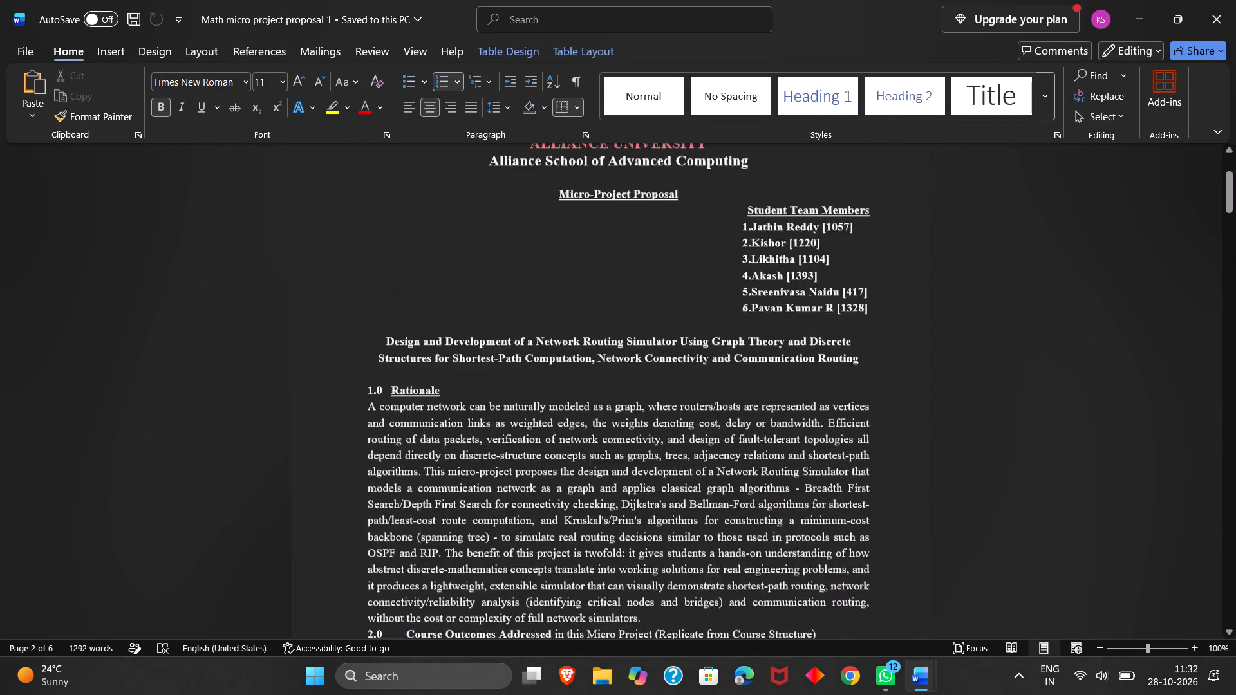
{"action": "scroll", "coordinate": [453, 364], "scroll_direction": "down", "scroll_amount": 4}
{"action": "scroll", "coordinate": [453, 364], "scroll_direction": "up", "scroll_amount": 5}
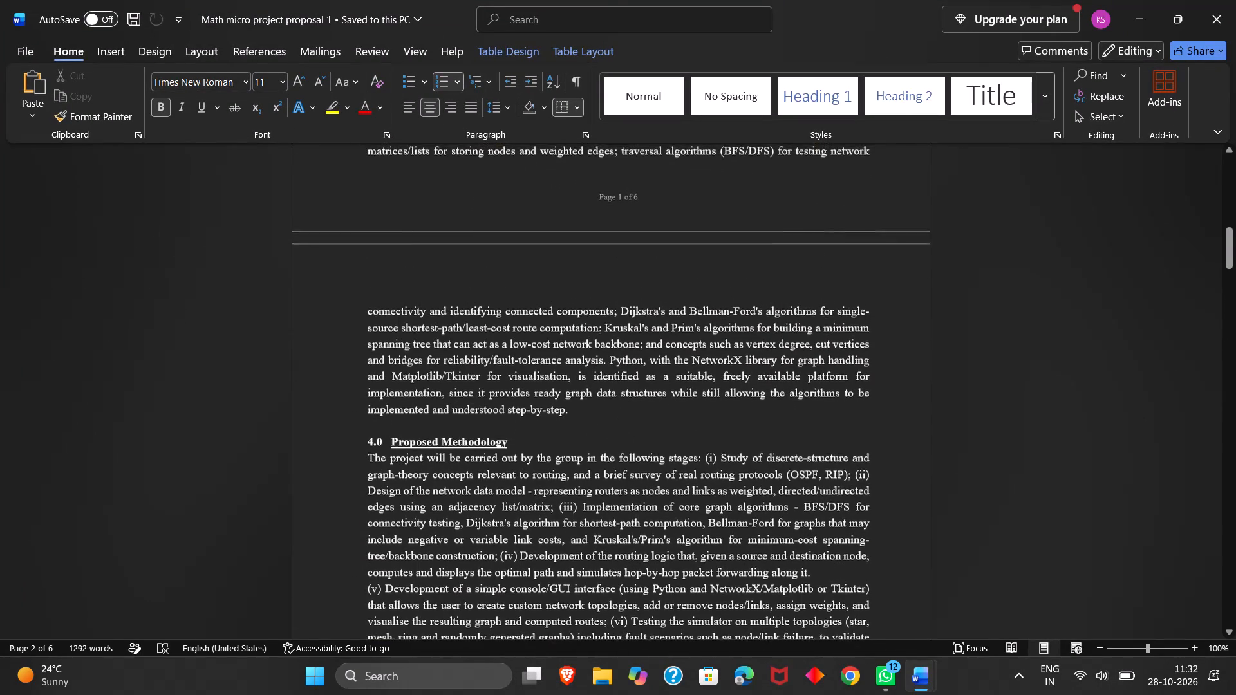
{"action": "scroll", "coordinate": [453, 364], "scroll_direction": "up", "scroll_amount": 3}
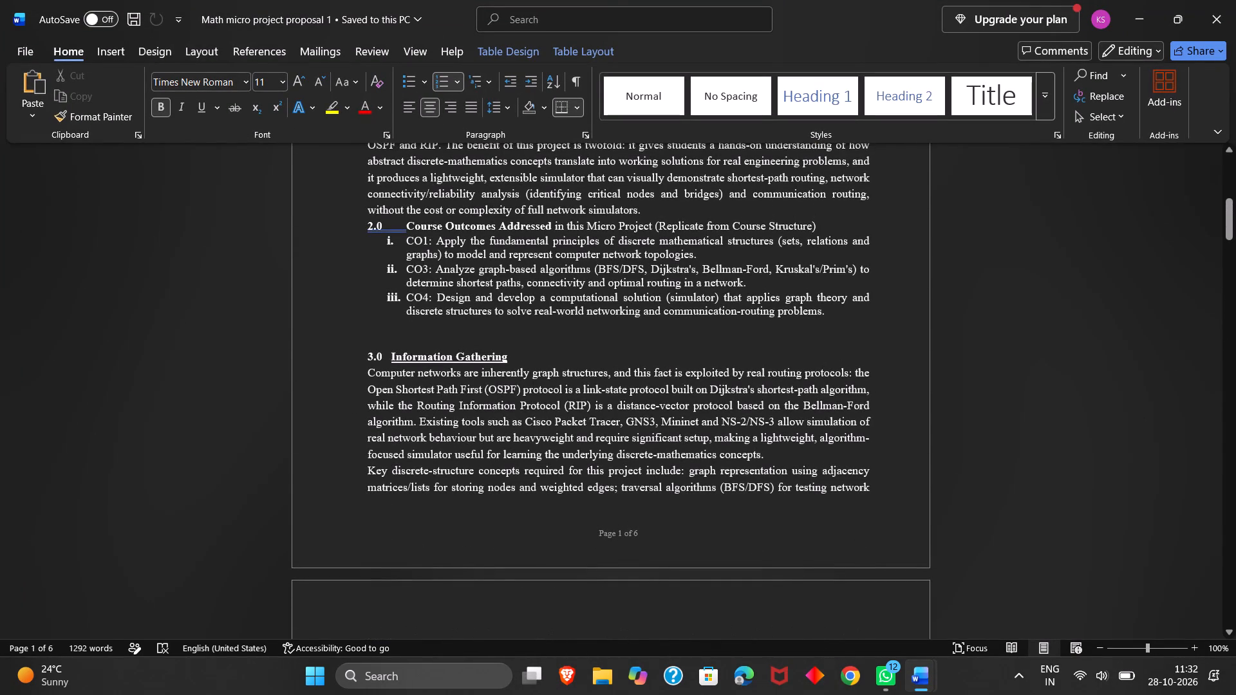
{"action": "left_click", "coordinate": [364, 354]}
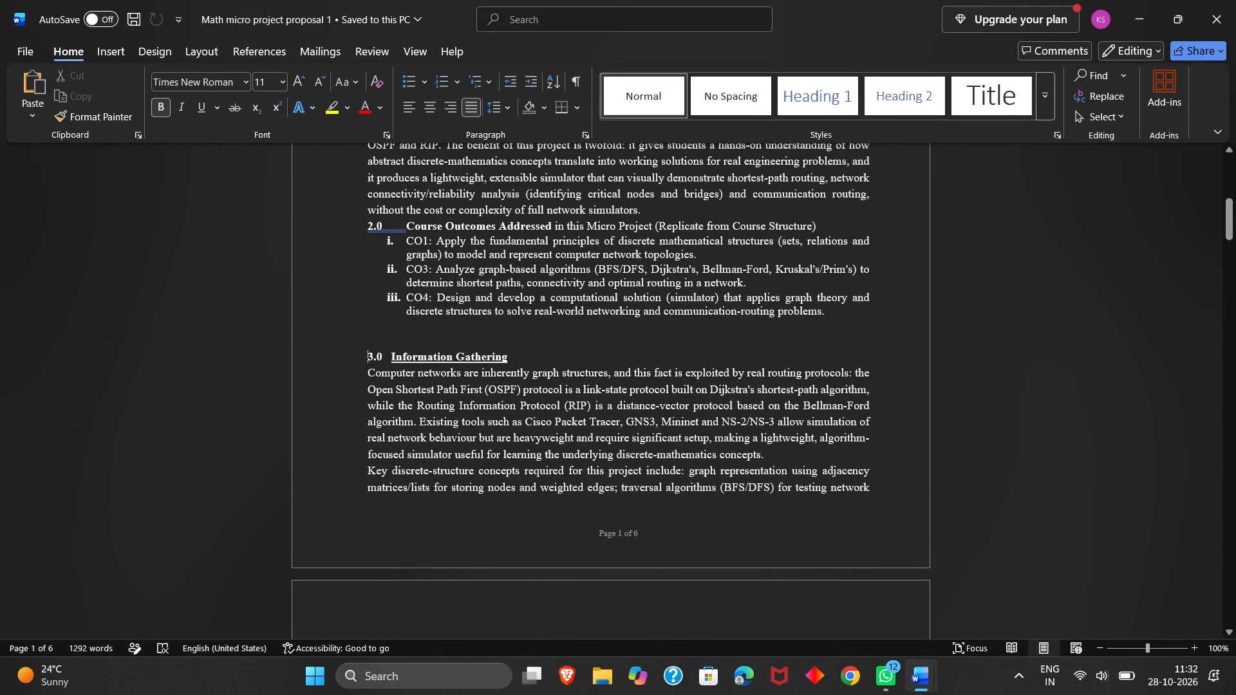
{"action": "key", "text": "Return"}
{"action": "key", "text": "Return"}
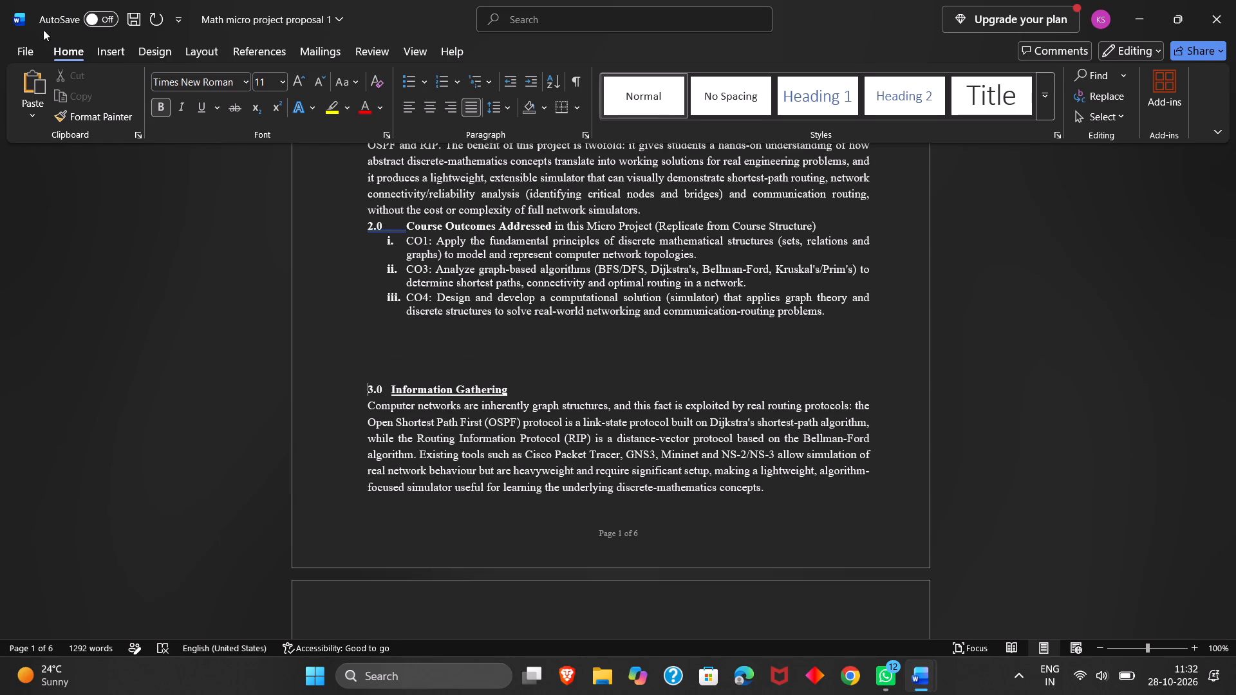
Open the sharing options for the Math micro project proposal 1 document.
{"action": "left_click", "coordinate": [30, 45]}
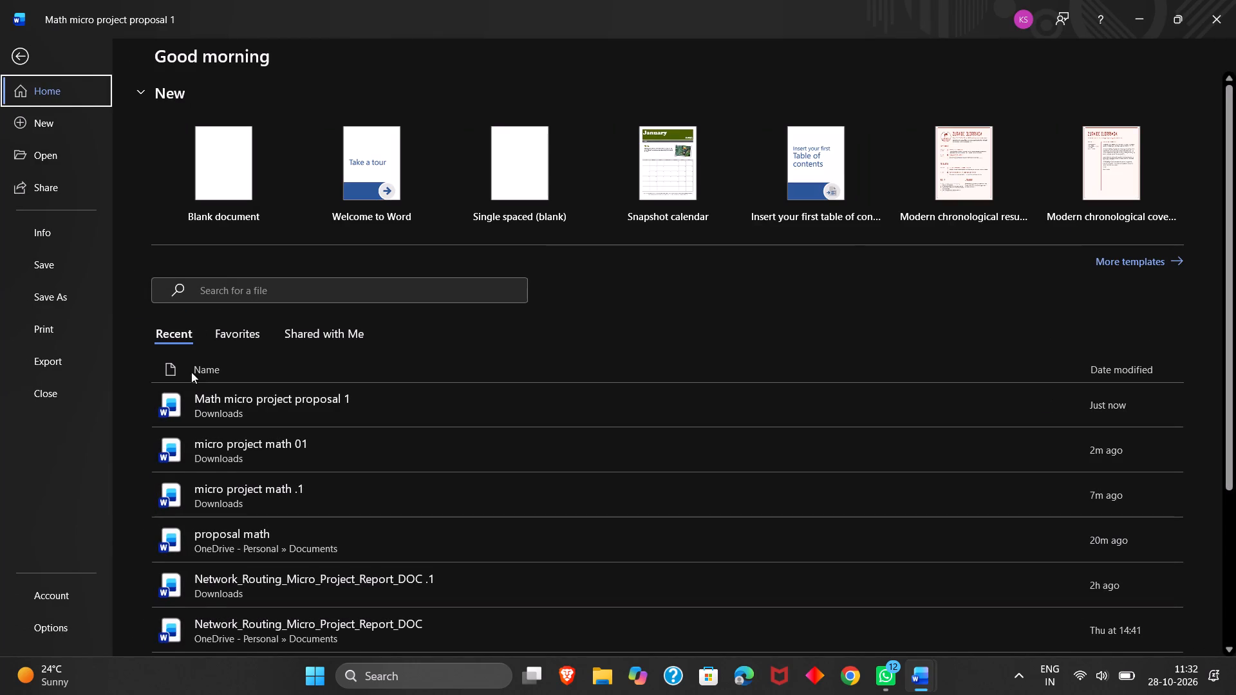
{"action": "left_click", "coordinate": [52, 178]}
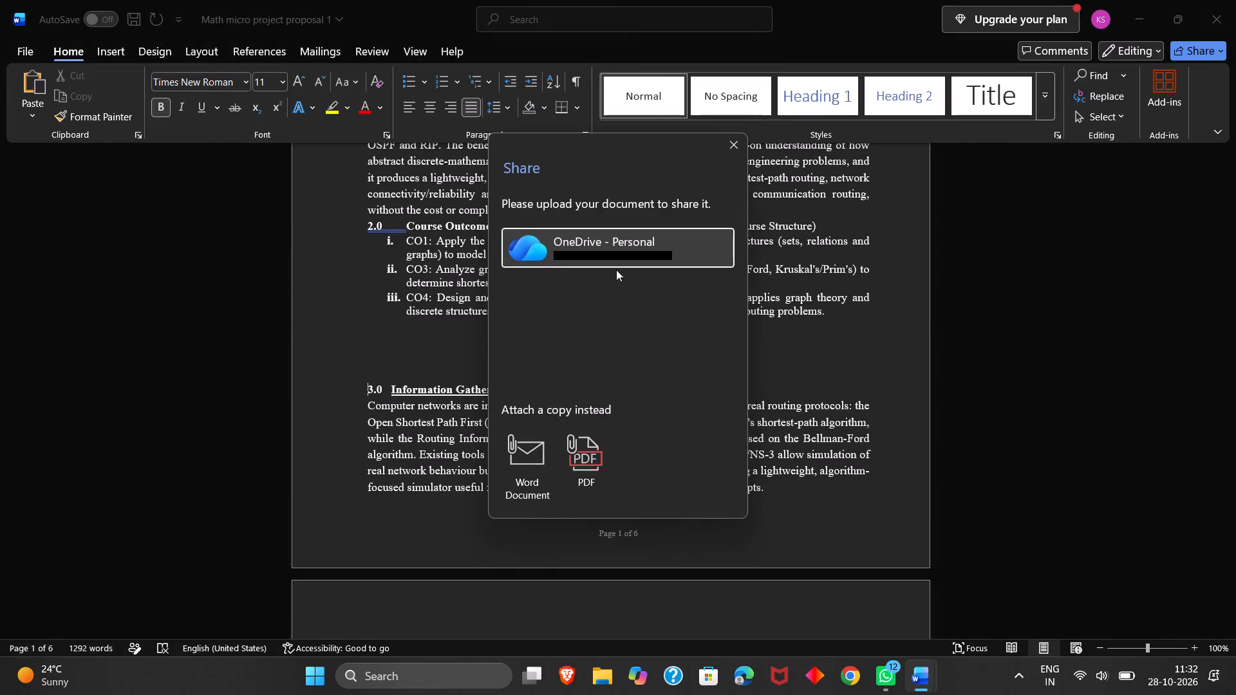
Choose the personal OneDrive as the upload location for sharing the Math micro project proposal 1 document.
{"action": "double_click", "coordinate": [617, 243]}
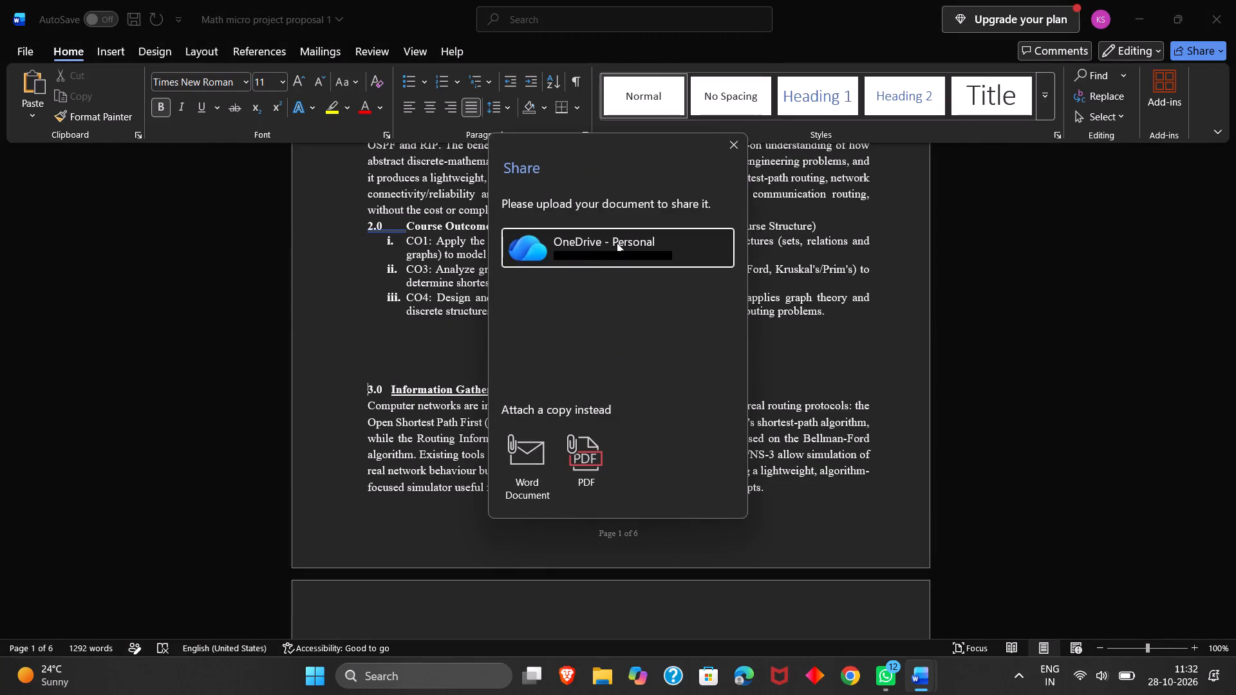
Upload the Math micro project proposal 1 document to the personal OneDrive and copy its sharing link.
{"action": "double_click", "coordinate": [617, 243]}
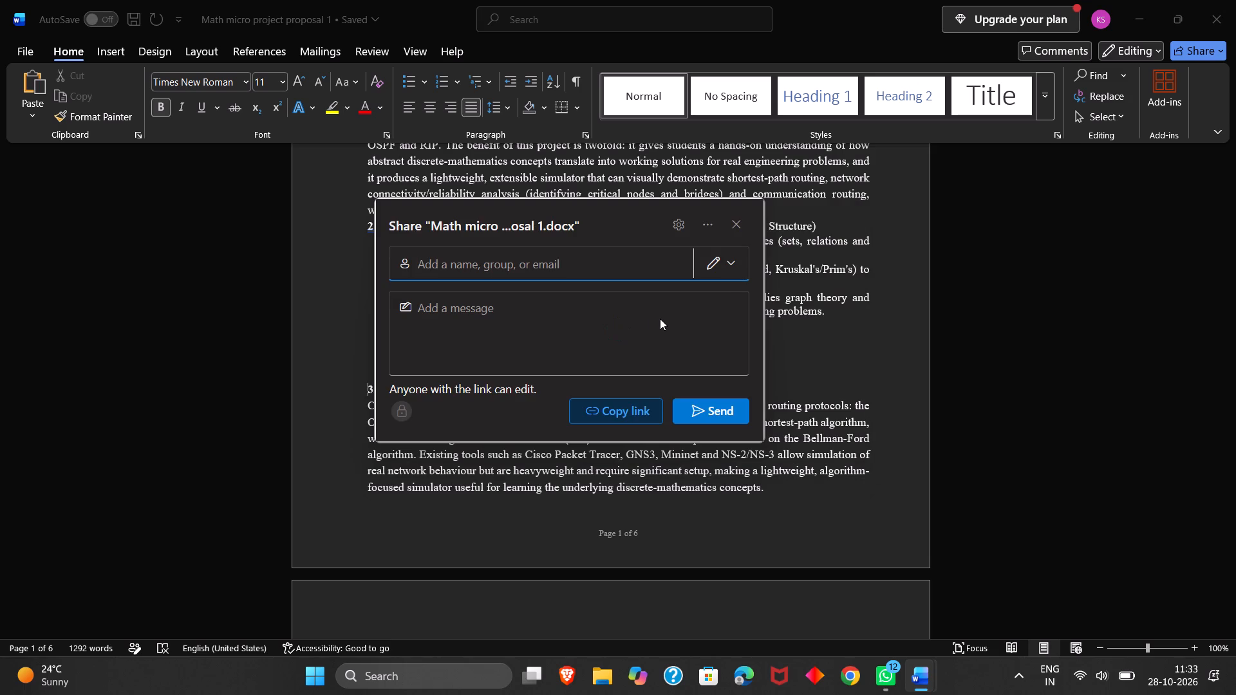
{"action": "left_click", "coordinate": [641, 402]}
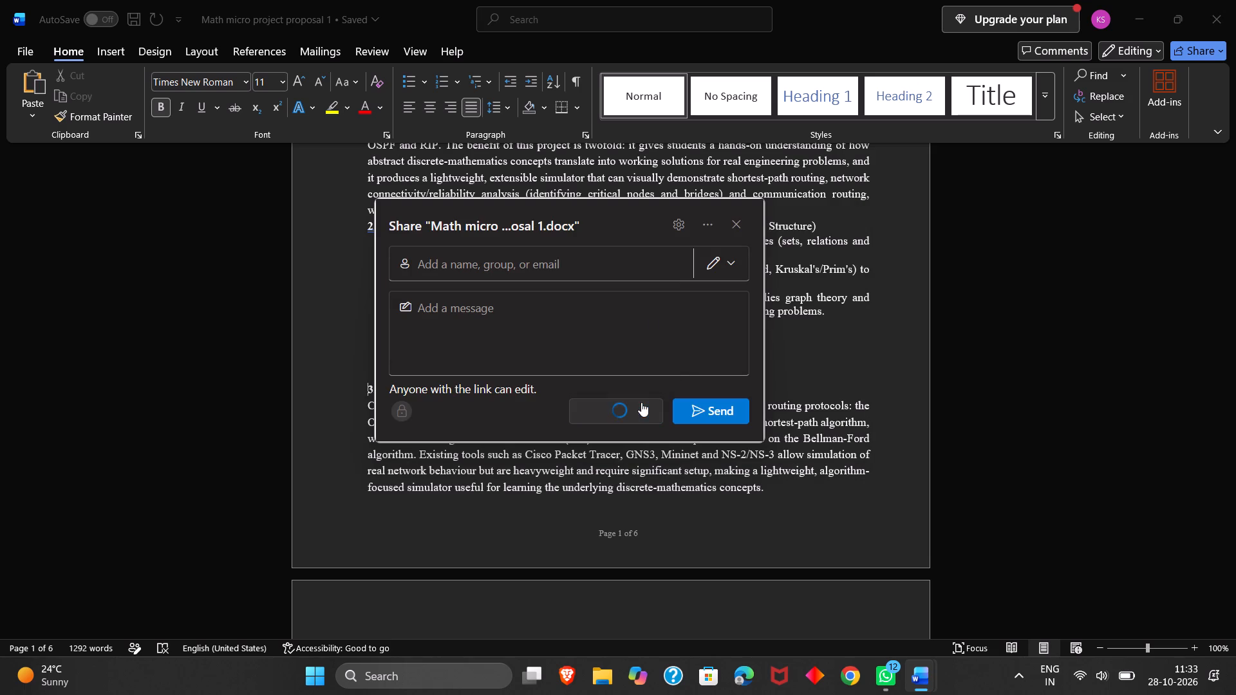
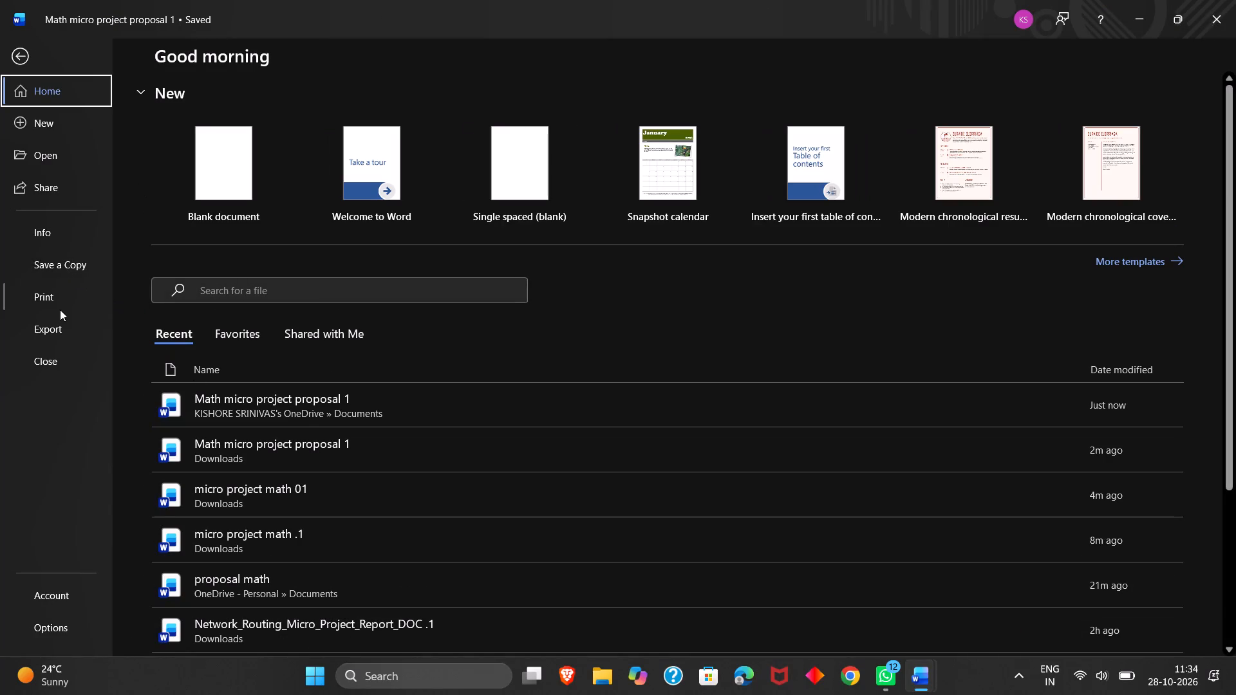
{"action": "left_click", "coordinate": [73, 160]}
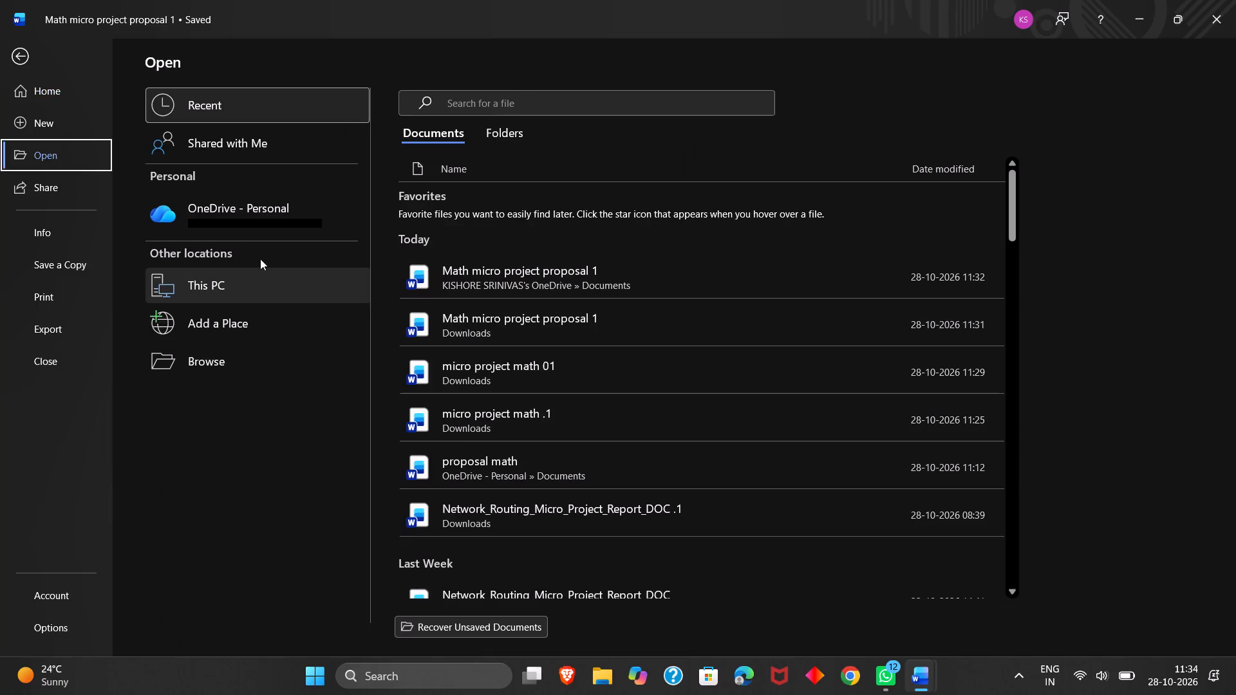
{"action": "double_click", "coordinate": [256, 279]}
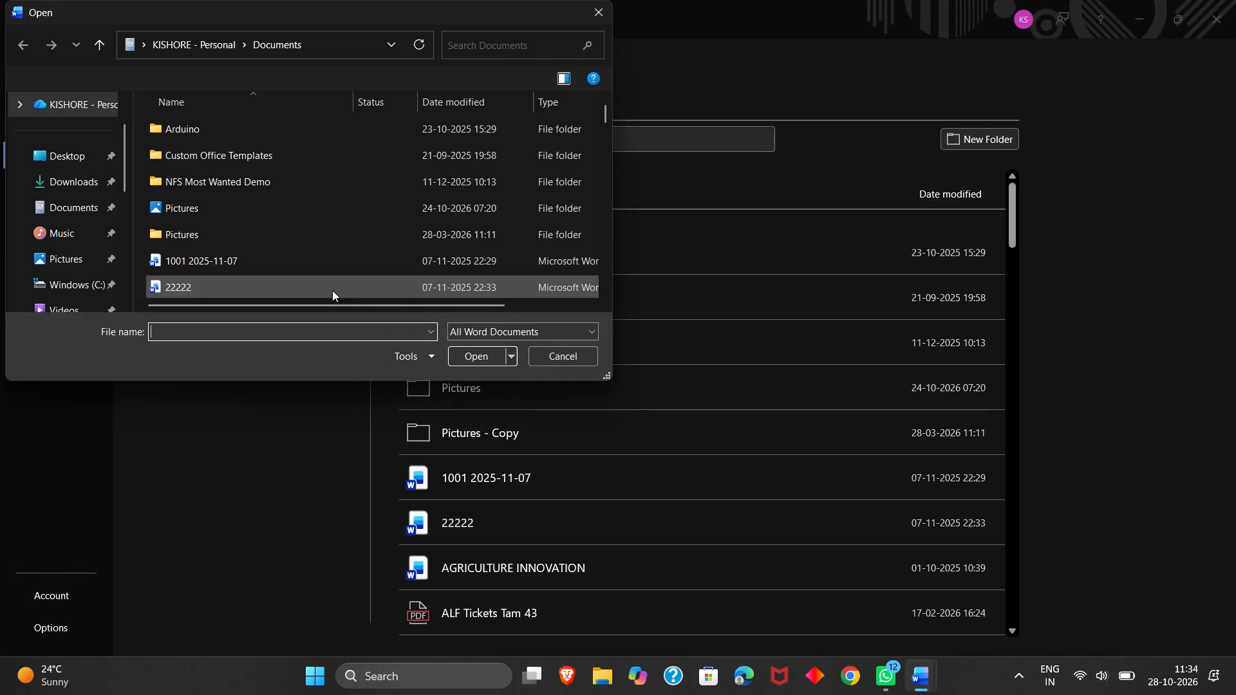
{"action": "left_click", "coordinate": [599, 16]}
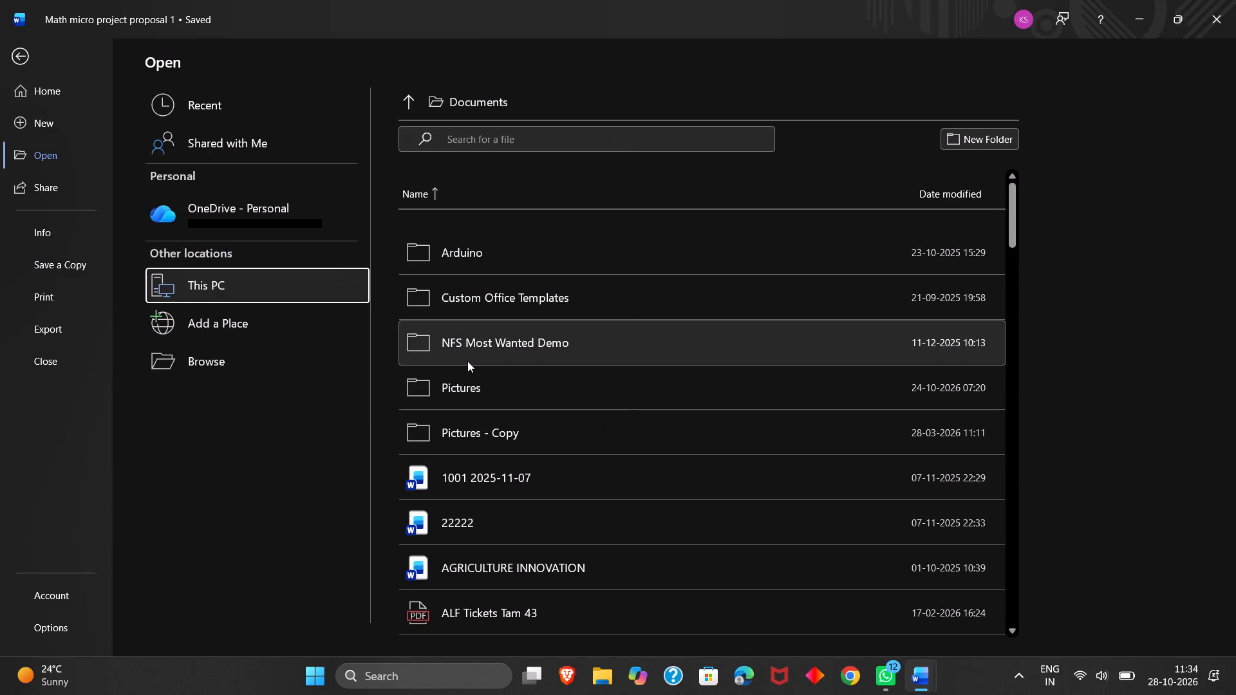
Look through the files in the Documents folder and the other locations available for opening documents.
{"action": "scroll", "coordinate": [599, 486], "scroll_direction": "down", "scroll_amount": 9}
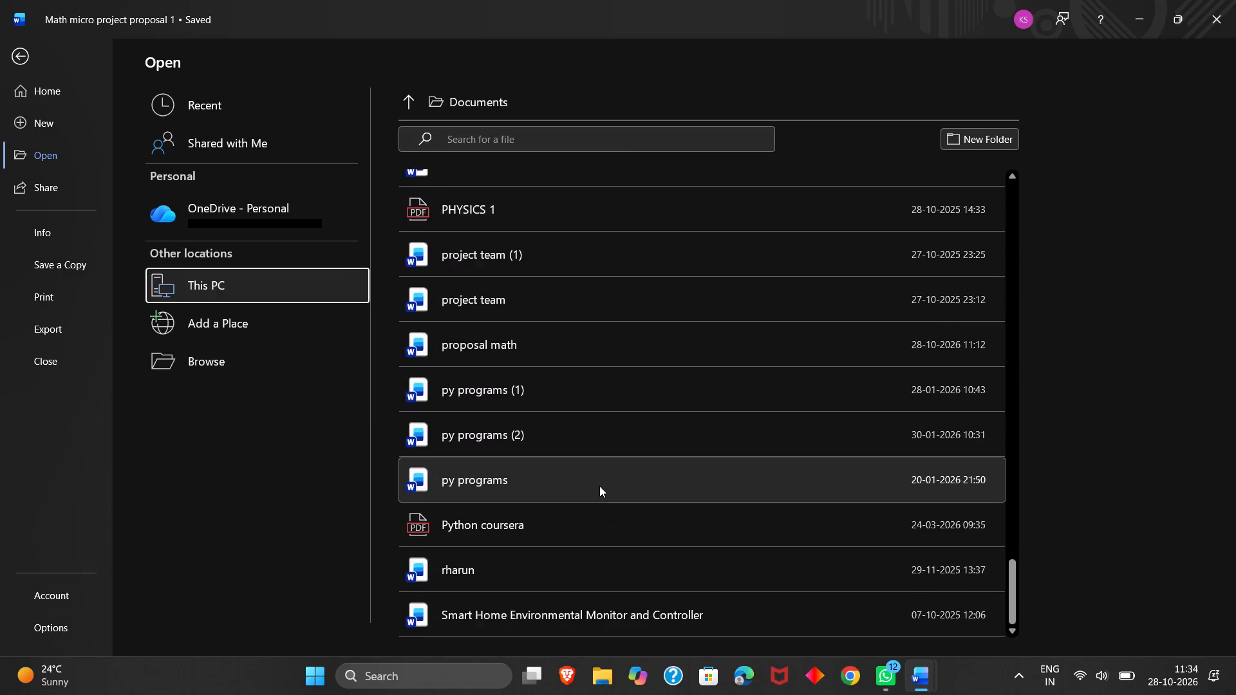
{"action": "left_click", "coordinate": [257, 317]}
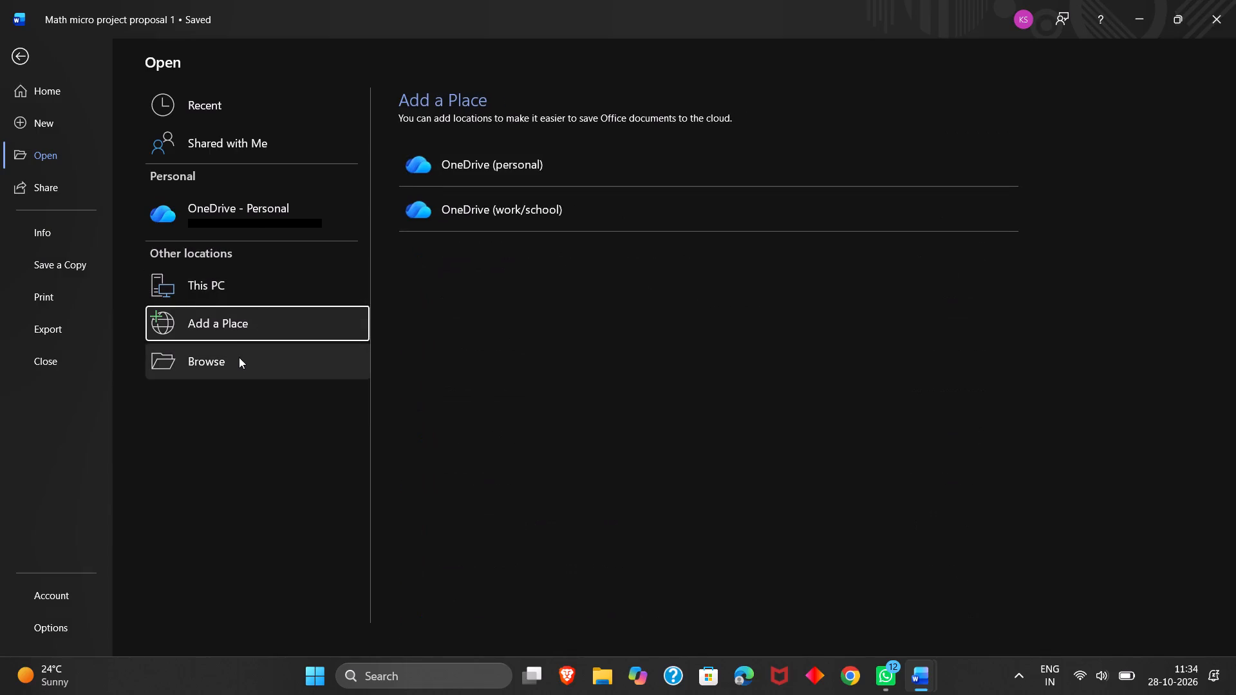
{"action": "left_click", "coordinate": [238, 357]}
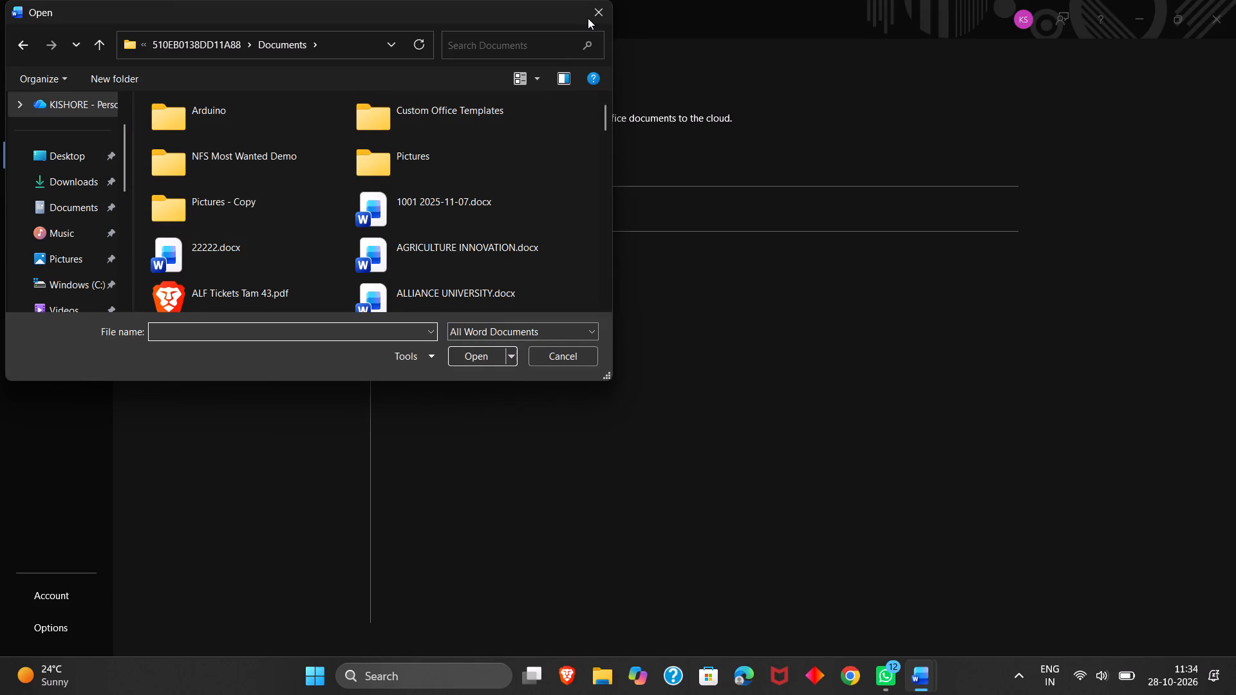
{"action": "left_click", "coordinate": [588, 18]}
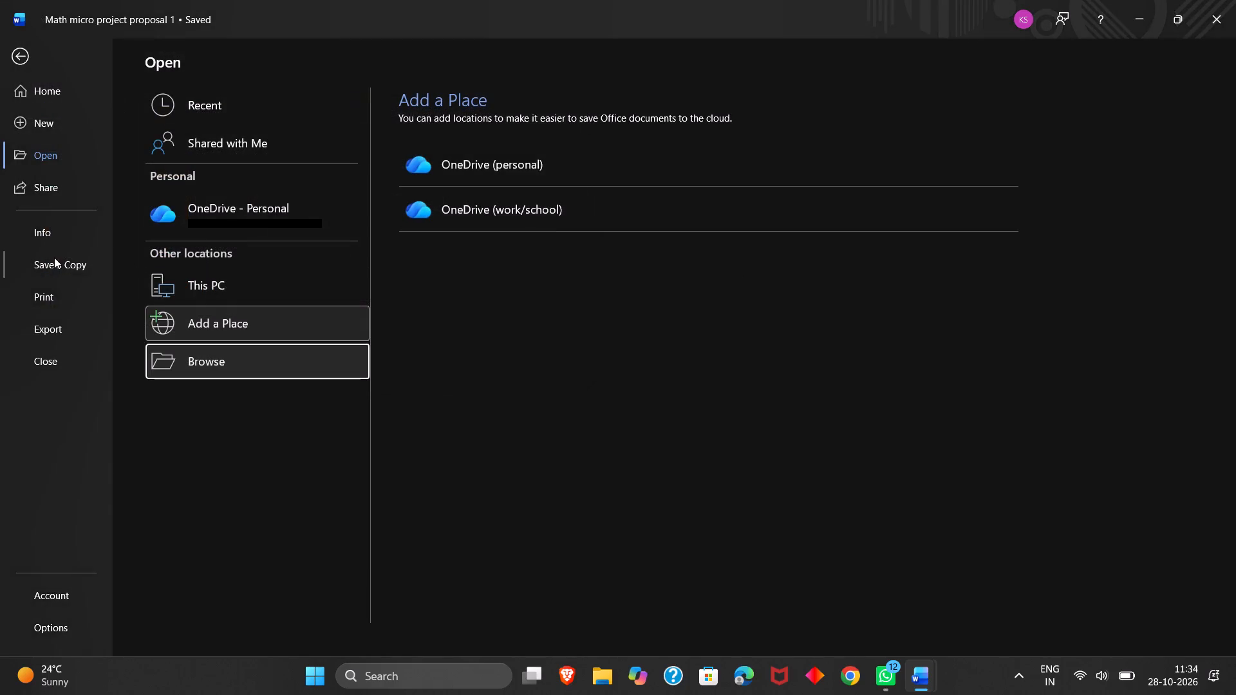
Start saving a copy of the Math micro project proposal 1 document with This PC as the location.
{"action": "left_click", "coordinate": [56, 258]}
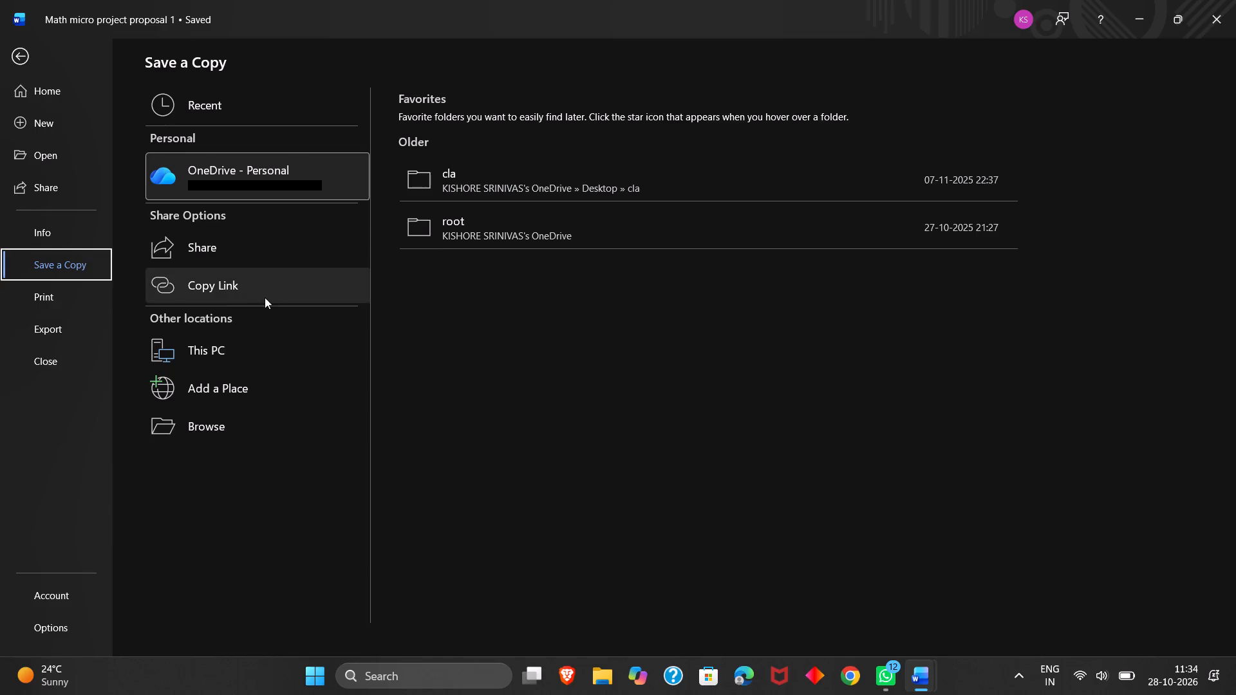
{"action": "left_click", "coordinate": [257, 330]}
{"action": "scroll", "coordinate": [373, 310], "scroll_direction": "right", "scroll_amount": 1}
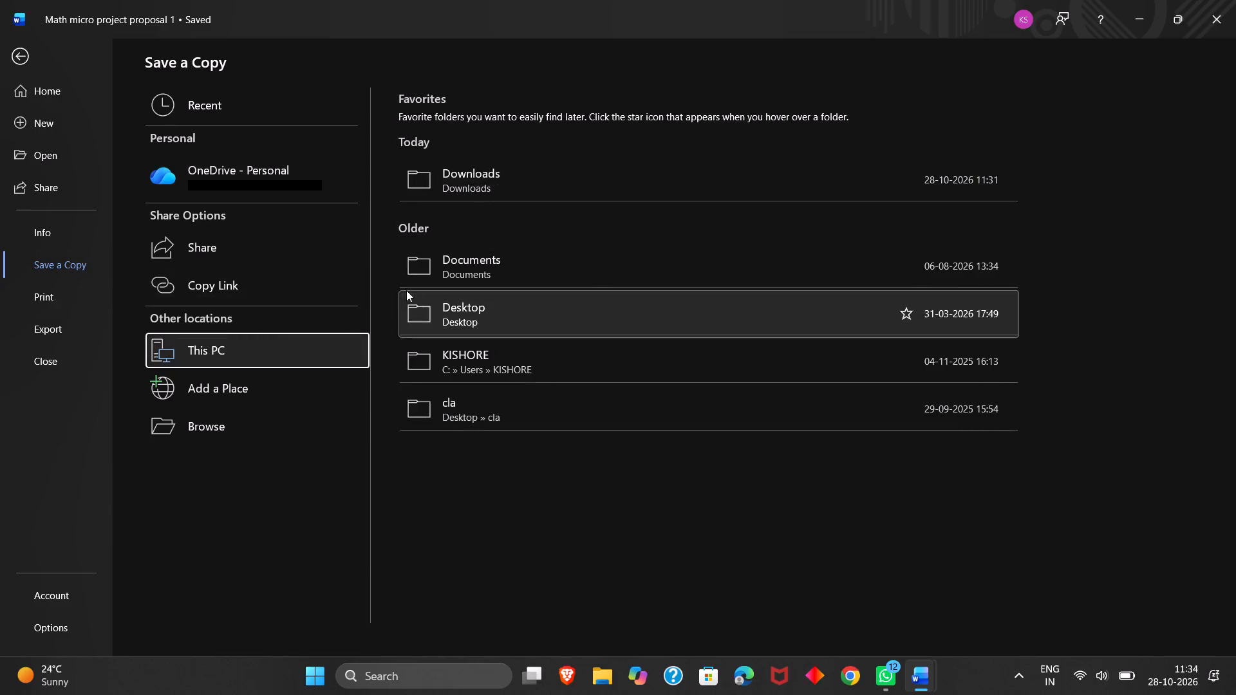
{"action": "scroll", "coordinate": [406, 290], "scroll_direction": "right", "scroll_amount": 1}
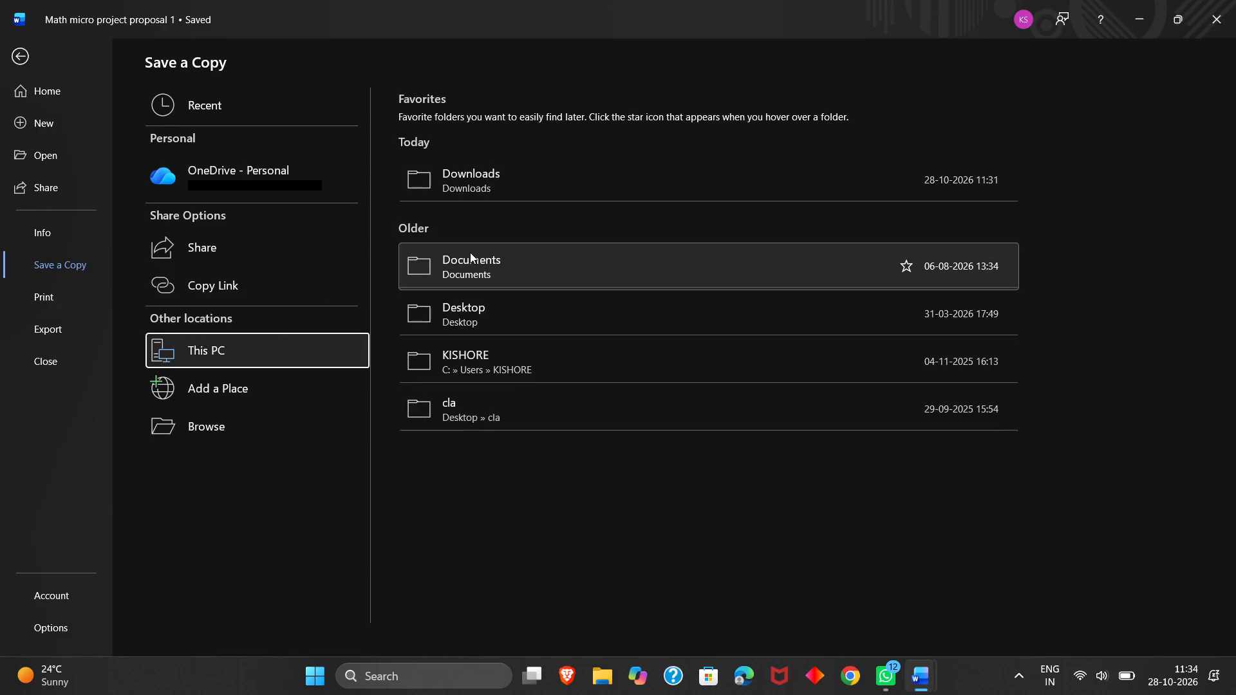
Save a copy of the proposal in the Documents folder as a Word Document named Math micro project proposal 1.
{"action": "double_click", "coordinate": [470, 252]}
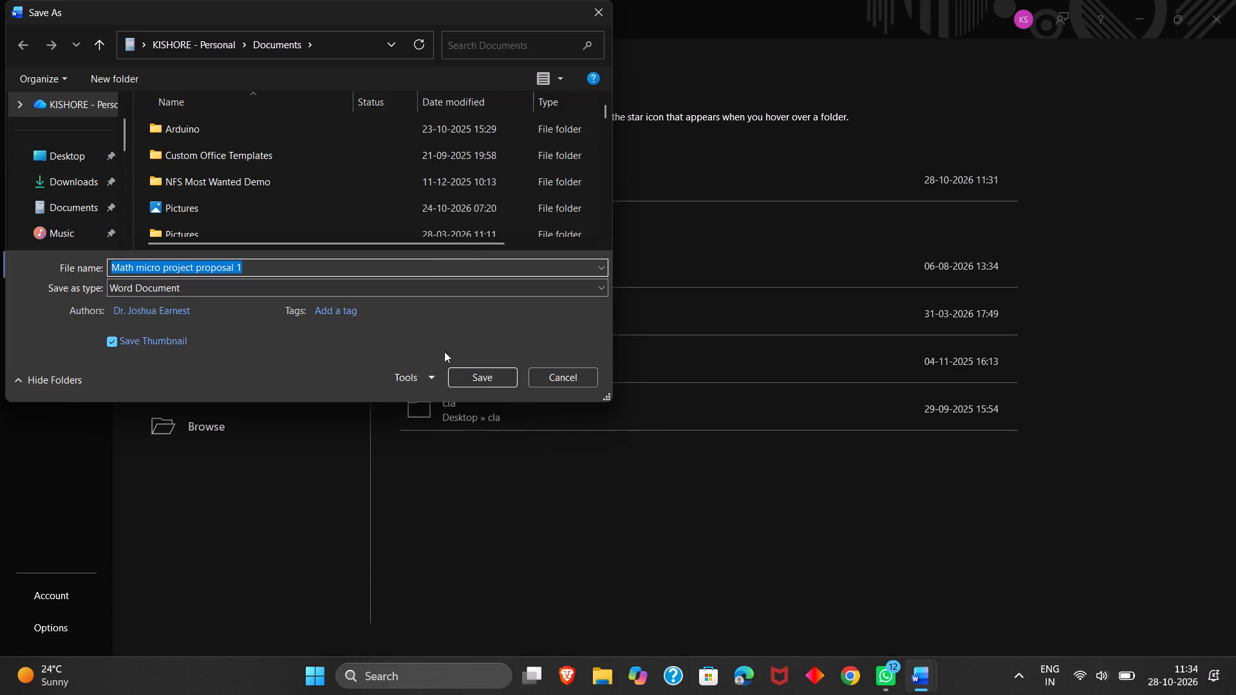
{"action": "left_click", "coordinate": [474, 380]}
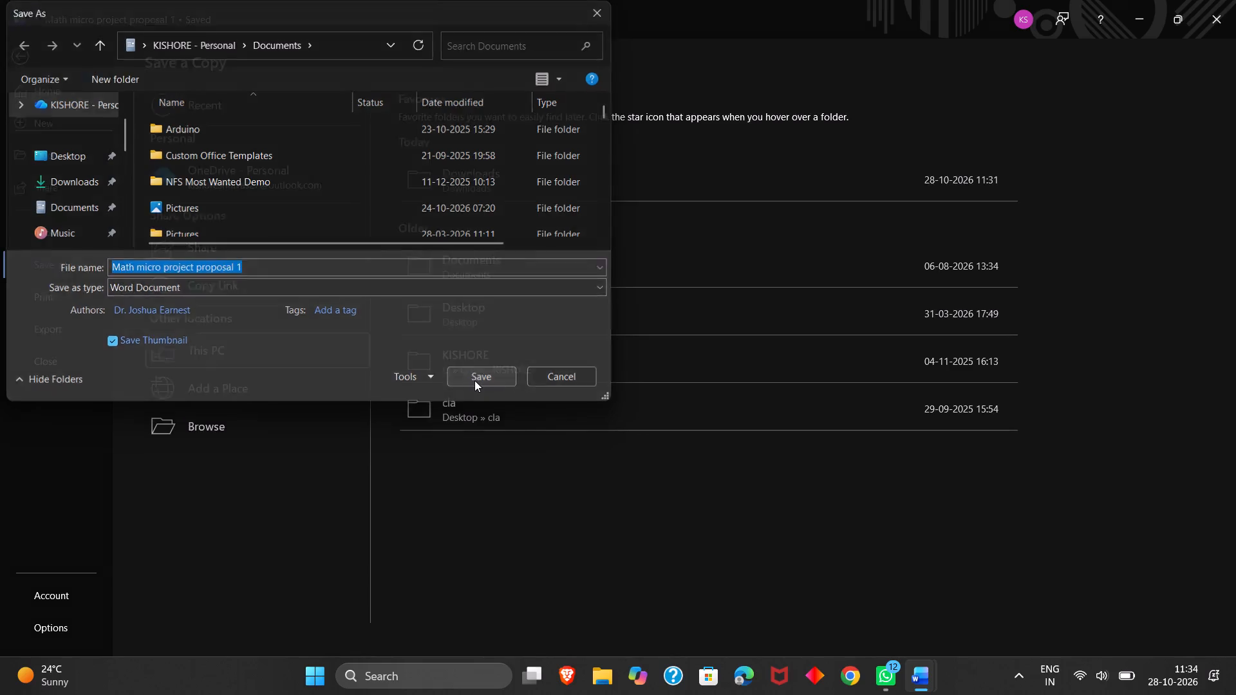
{"action": "left_click_drag", "start_coordinate": [474, 380], "coordinate": [501, 354]}
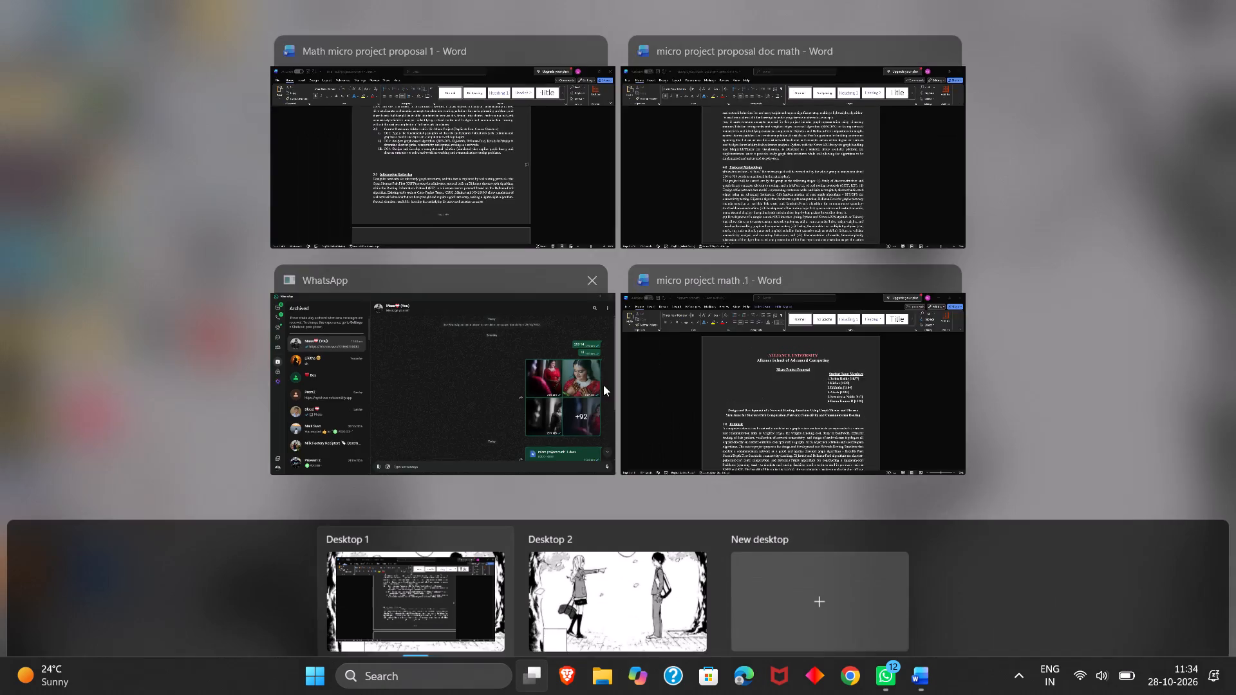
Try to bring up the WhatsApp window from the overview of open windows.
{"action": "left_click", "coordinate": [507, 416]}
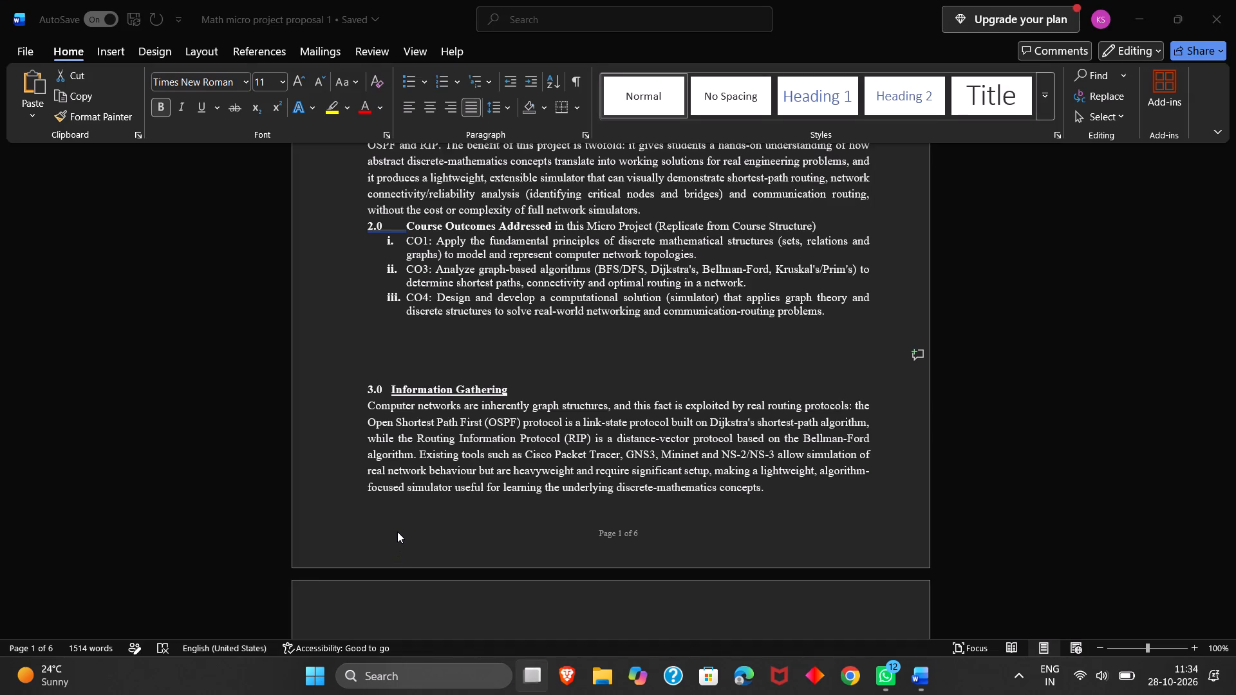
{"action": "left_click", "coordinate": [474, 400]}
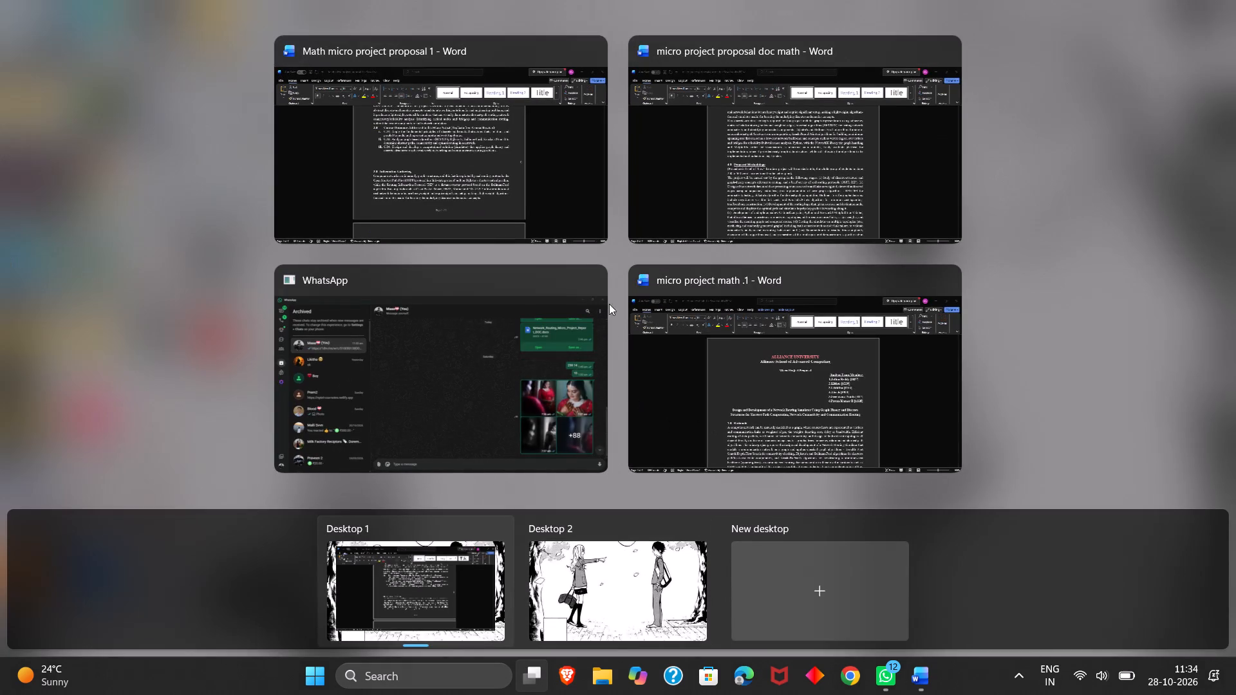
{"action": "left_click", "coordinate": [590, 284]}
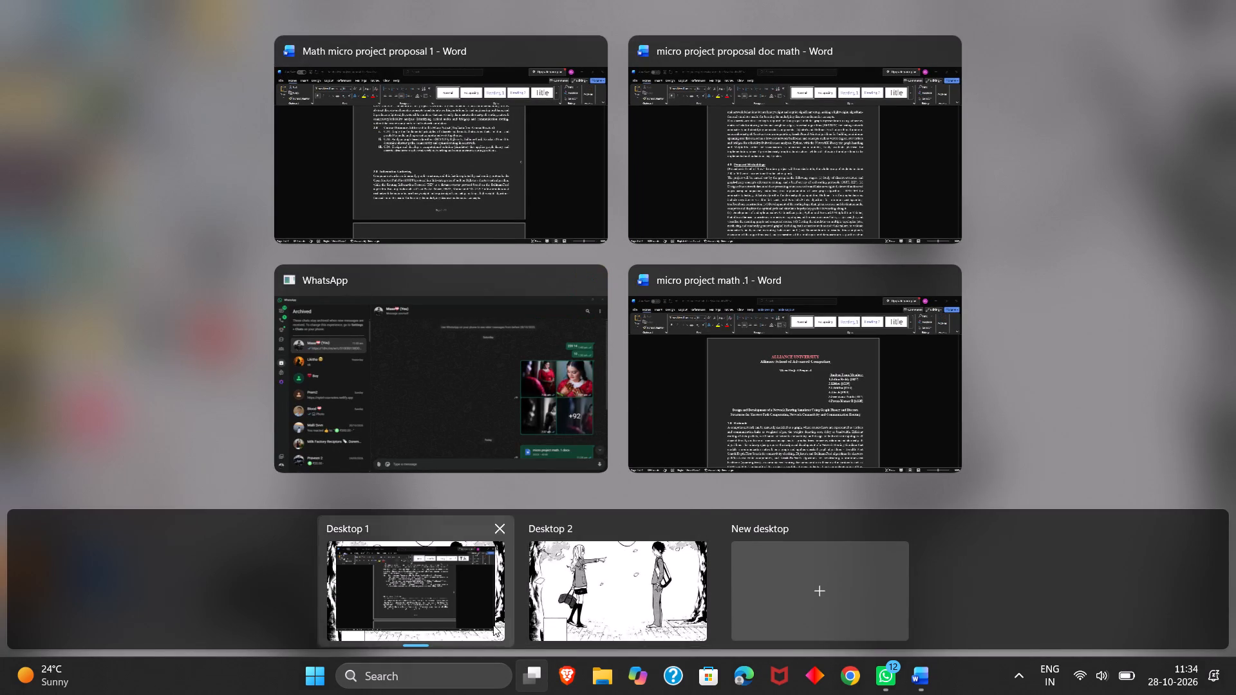
Switch to Desktop 2, search for WhatsApp and launch it.
{"action": "left_click", "coordinate": [621, 602]}
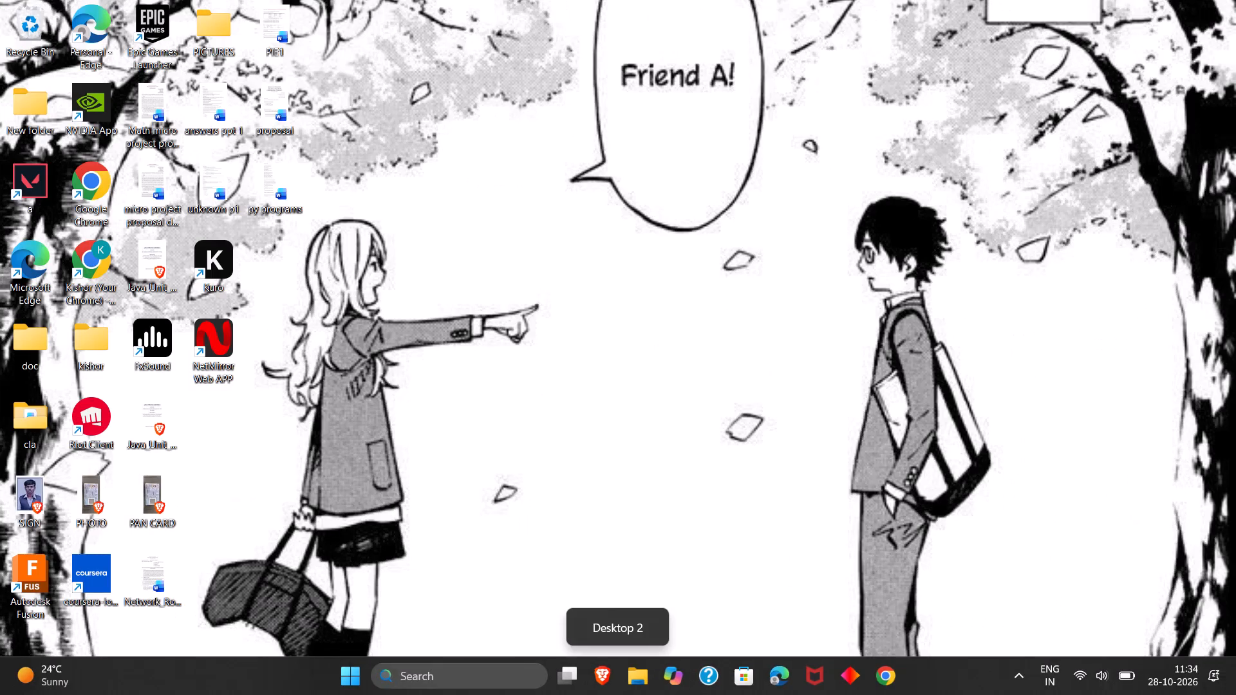
{"action": "left_click", "coordinate": [485, 673]}
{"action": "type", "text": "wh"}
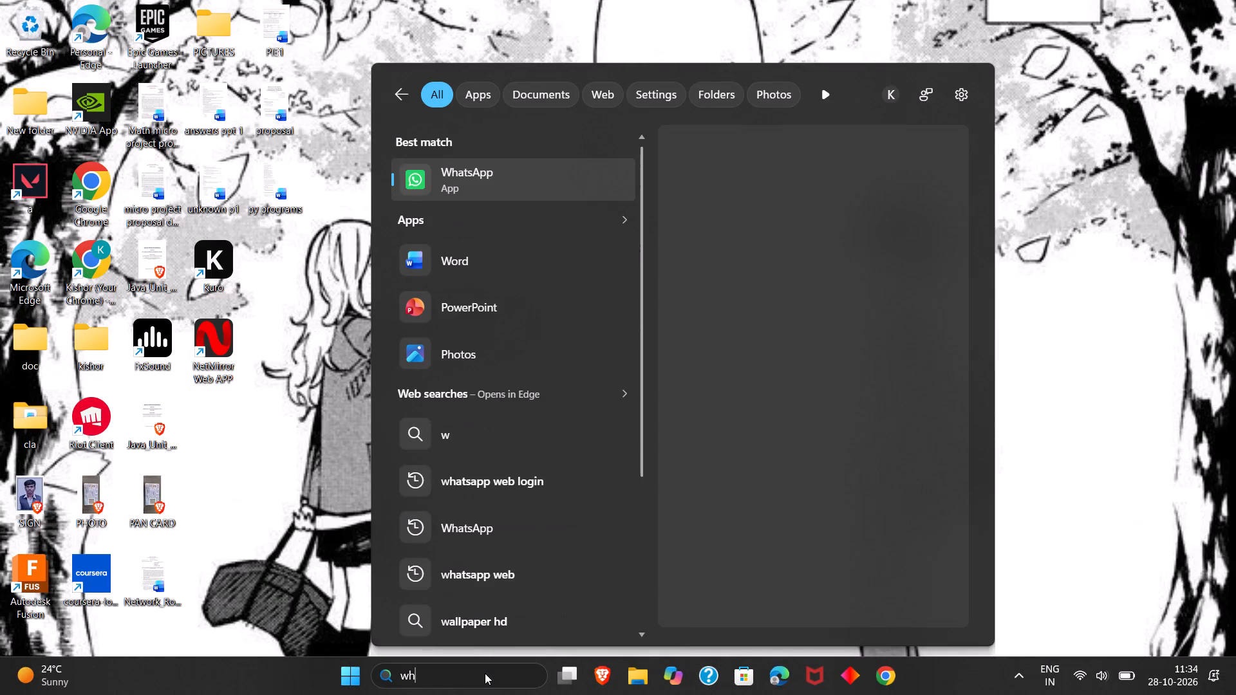
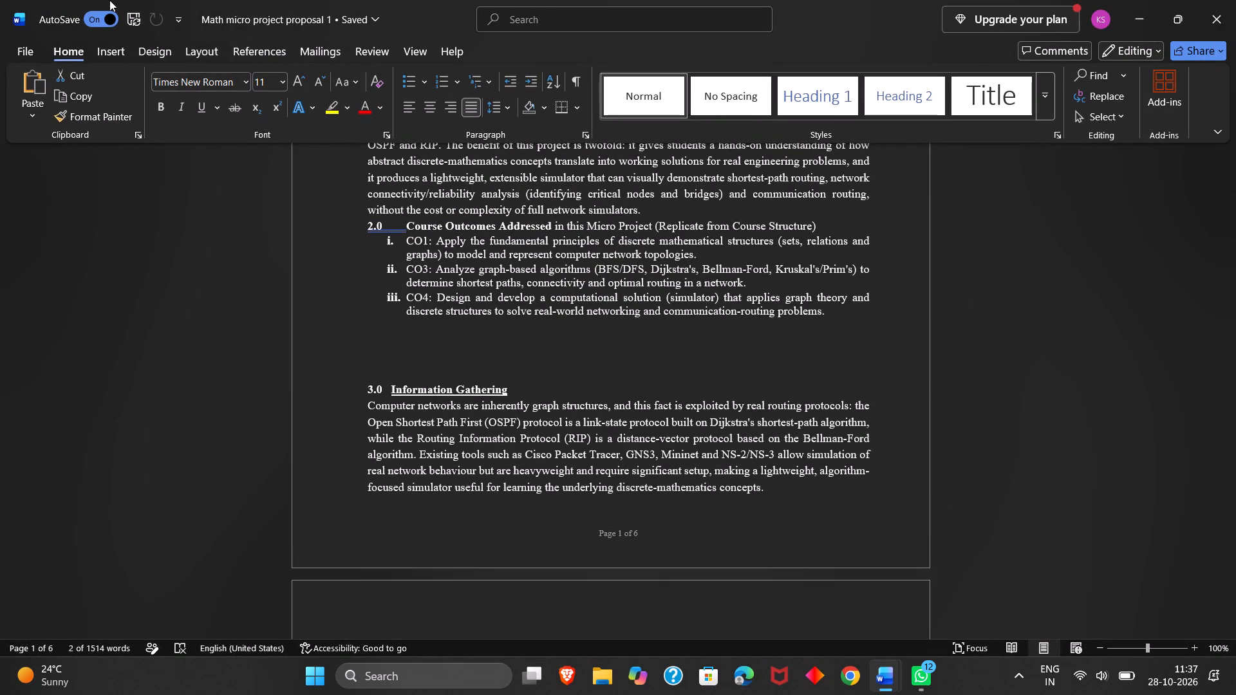
{"action": "left_click", "coordinate": [24, 48]}
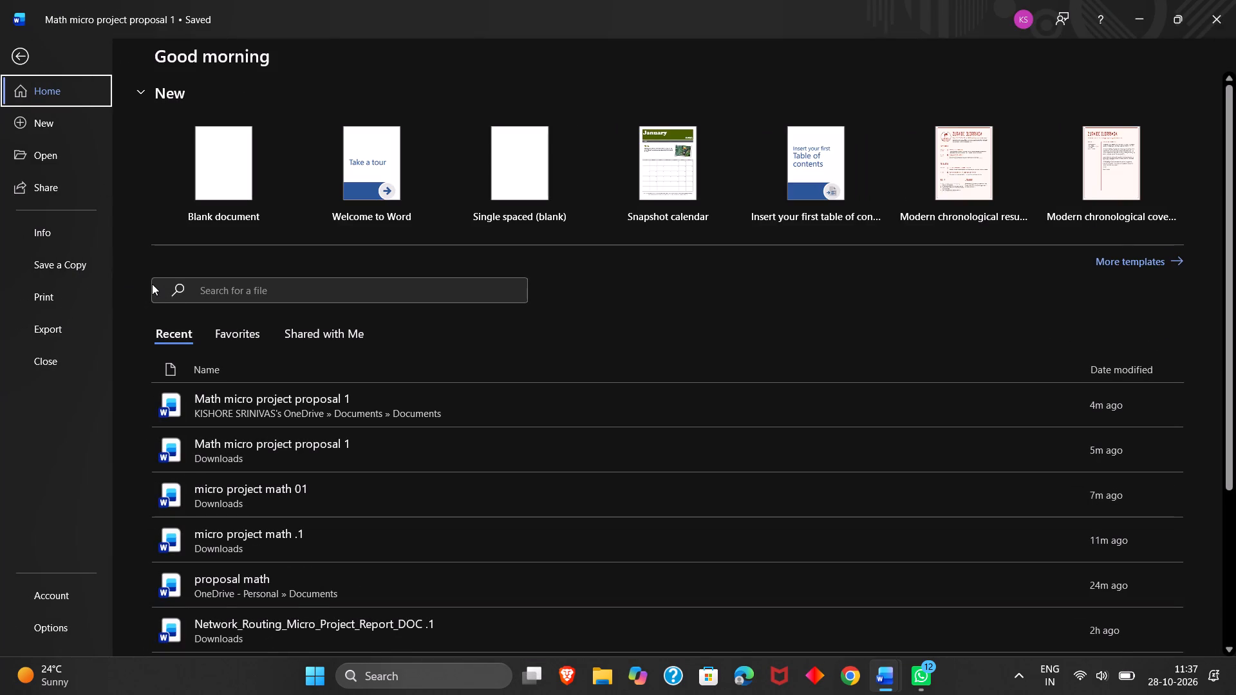
{"action": "key", "text": "ctrl+s"}
Open a copy of the recent Math micro project proposal 1 document stored in the OneDrive Documents folder.
{"action": "double_click", "coordinate": [289, 398]}
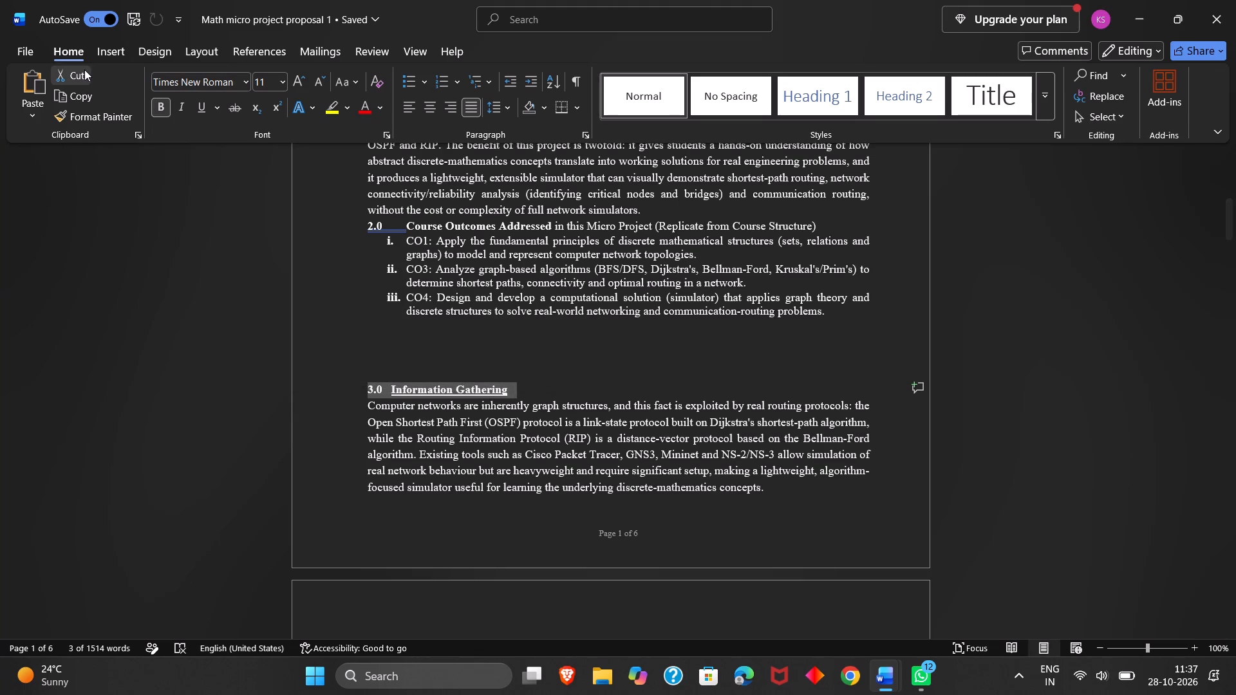
{"action": "left_click", "coordinate": [23, 54]}
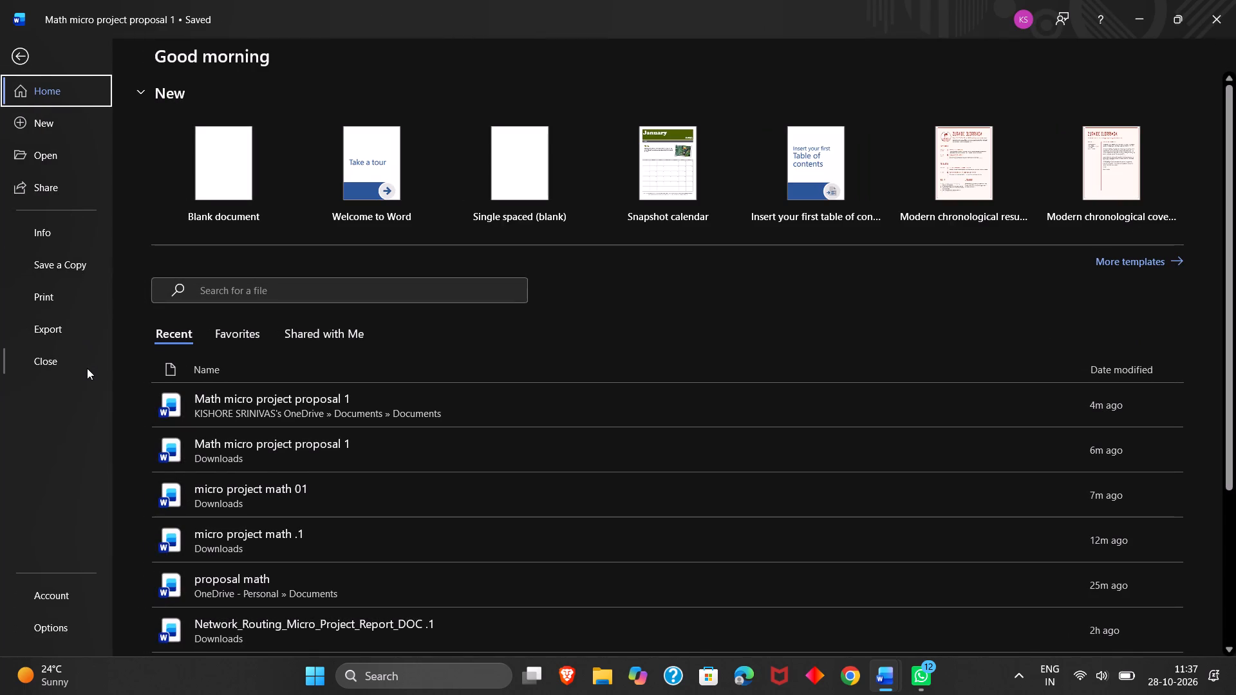
{"action": "right_click", "coordinate": [595, 414]}
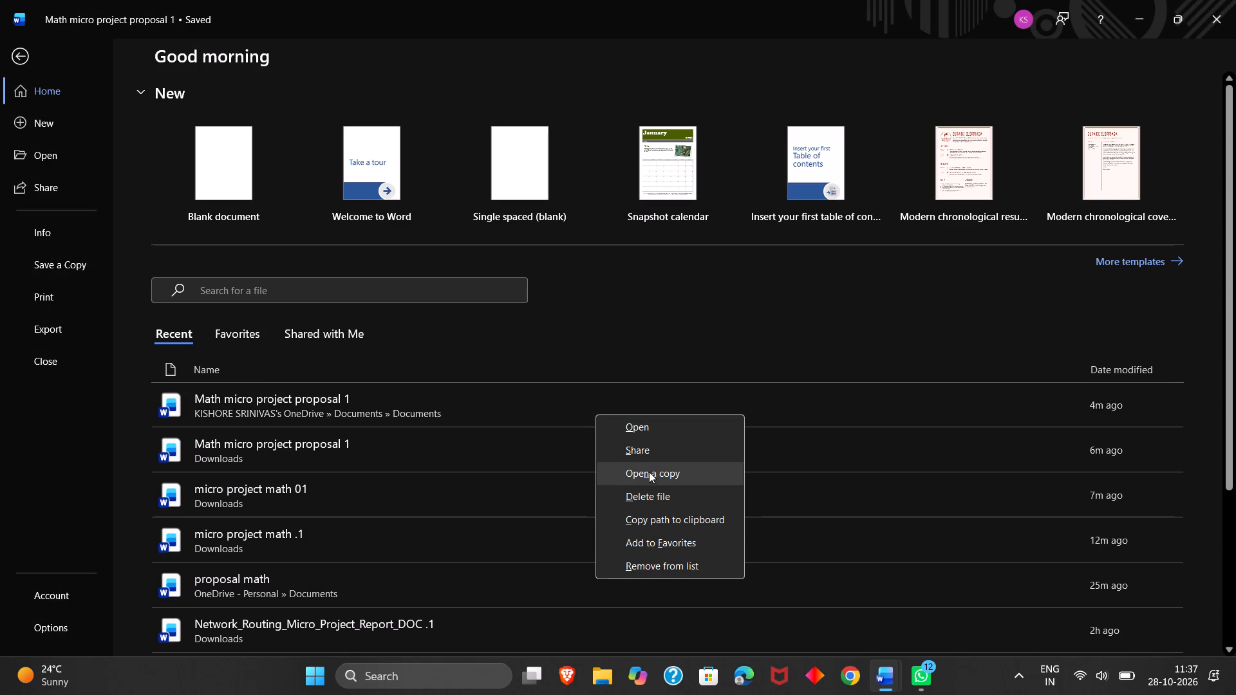
{"action": "left_click", "coordinate": [650, 474]}
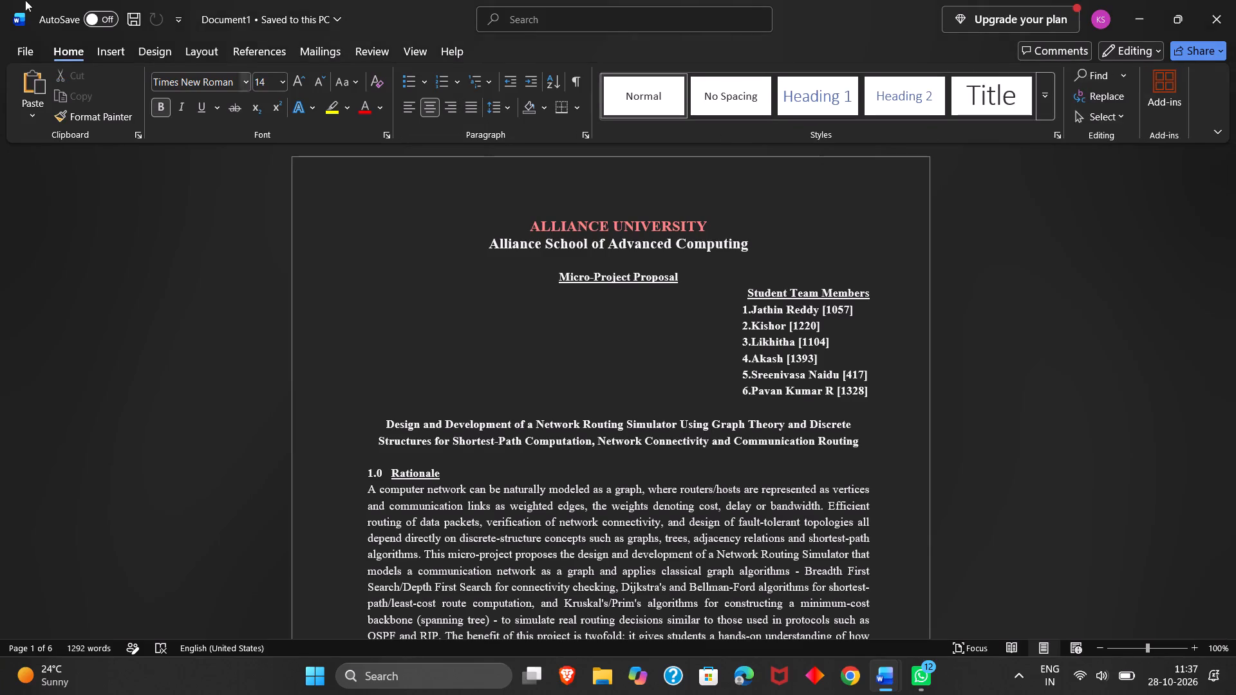
Save the copied document to the Downloads folder on This PC as a Word document named MATH PROPOSAL ..1.
{"action": "left_click", "coordinate": [24, 42]}
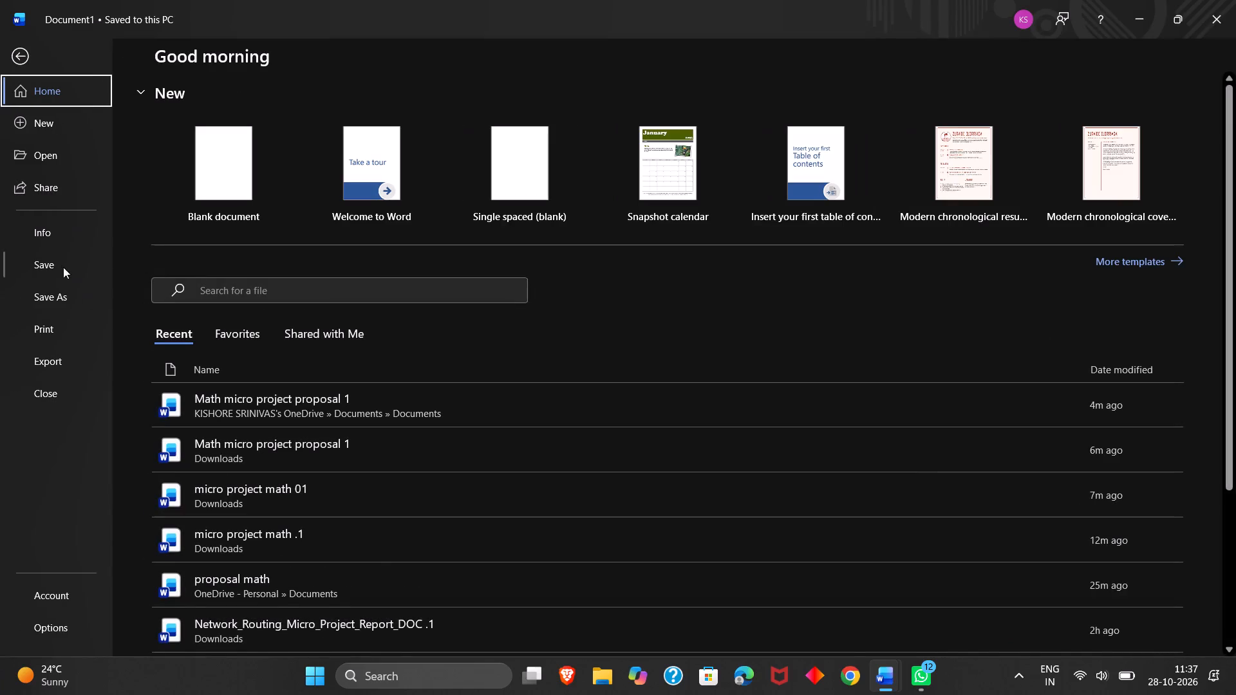
{"action": "left_click", "coordinate": [57, 308]}
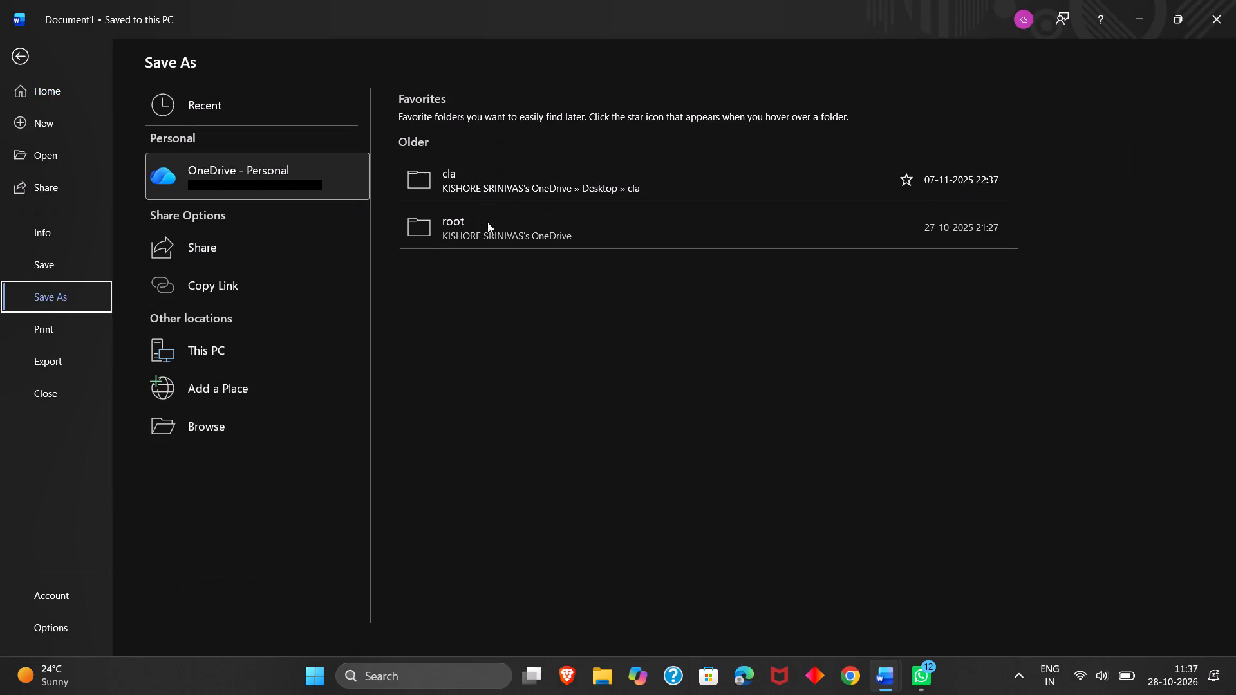
{"action": "left_click", "coordinate": [287, 330]}
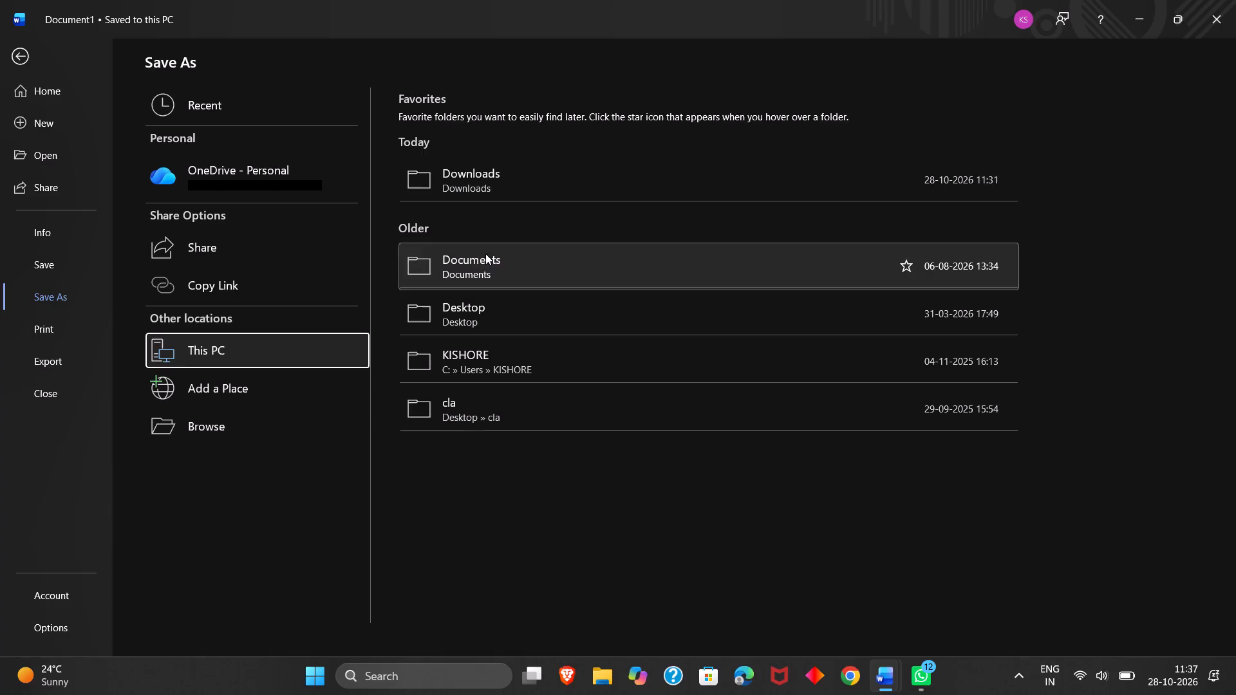
{"action": "double_click", "coordinate": [512, 178]}
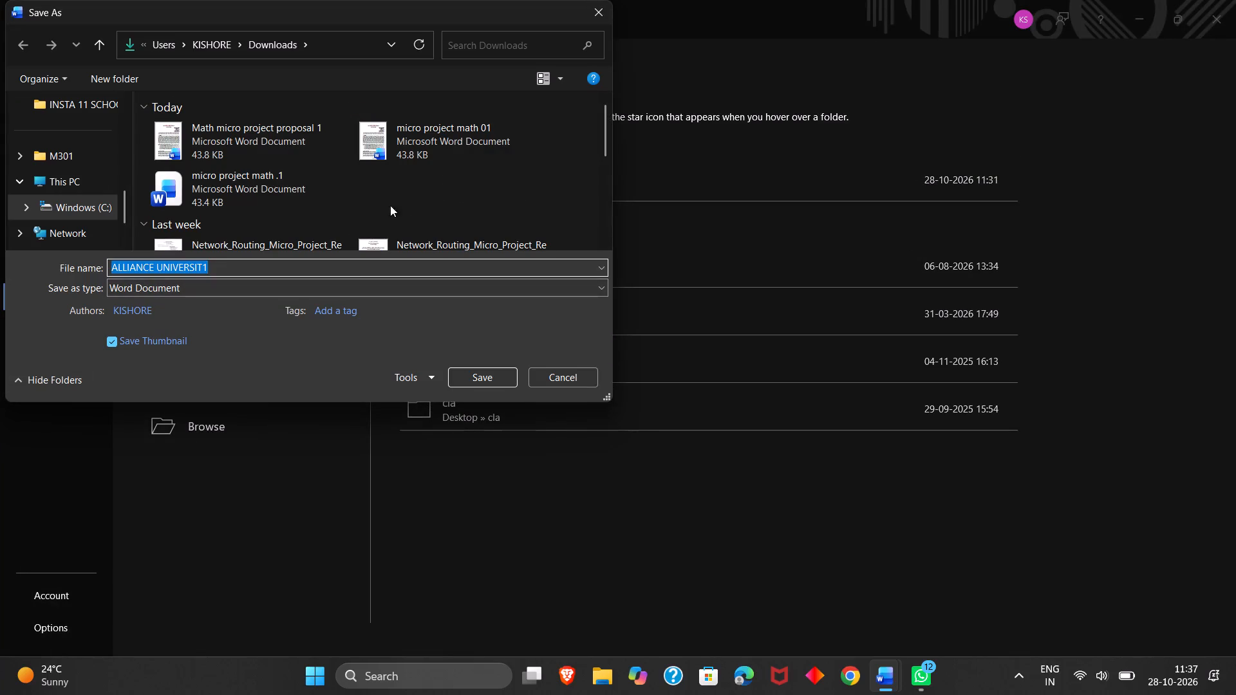
{"action": "key", "text": "BackSpace"}
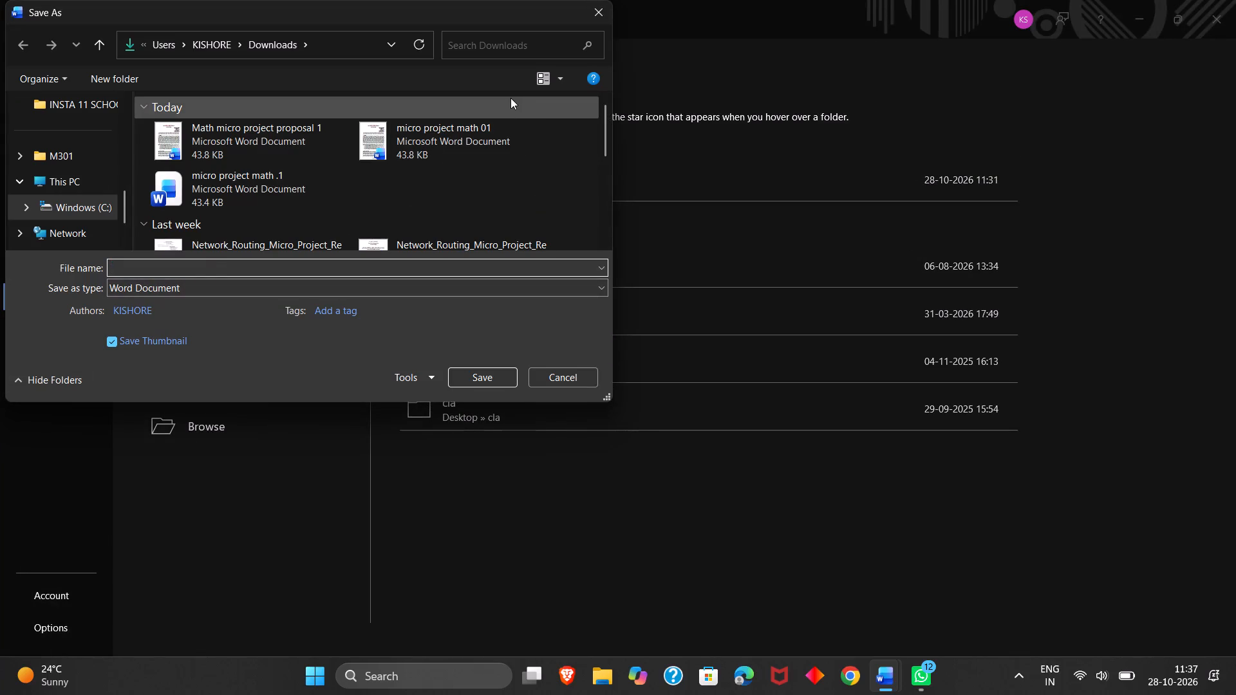
{"action": "type", "text": "MA"}
{"action": "type", "text": "TH"}
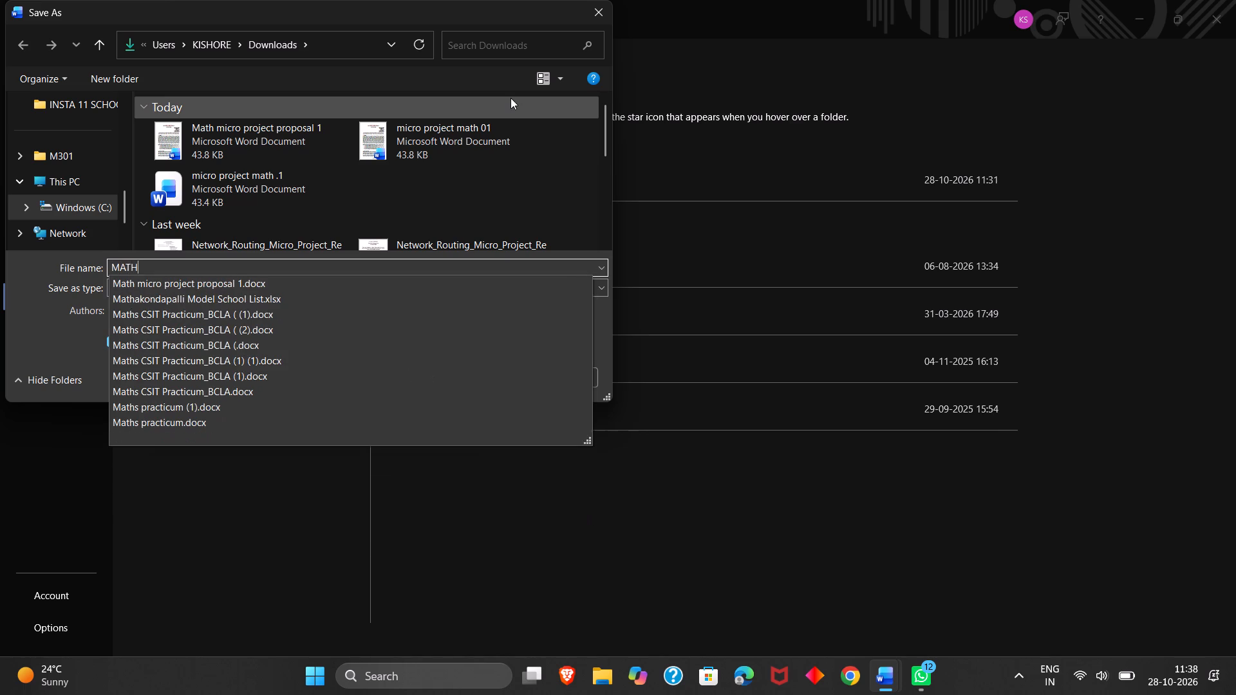
{"action": "key", "text": "space"}
{"action": "type", "text": "PR"}
{"action": "type", "text": "OPO"}
{"action": "type", "text": "SAL"}
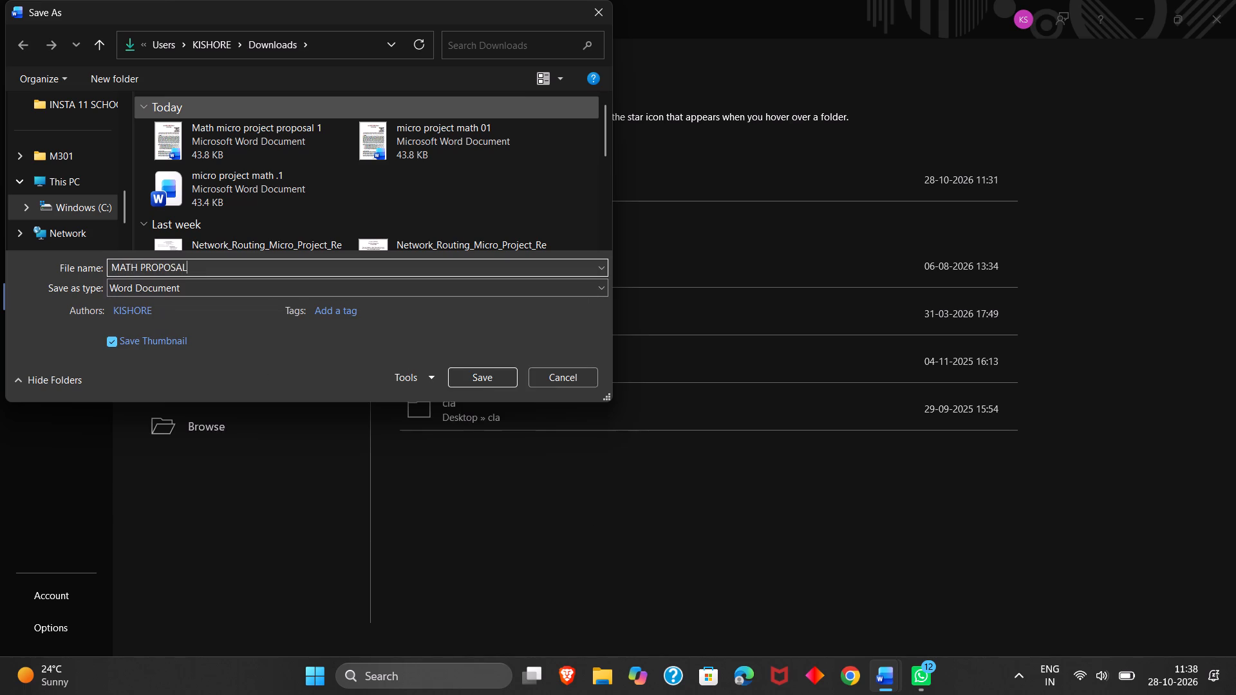
{"action": "key", "text": "space"}
{"action": "type", "text": ".."}
{"action": "key", "text": "1"}
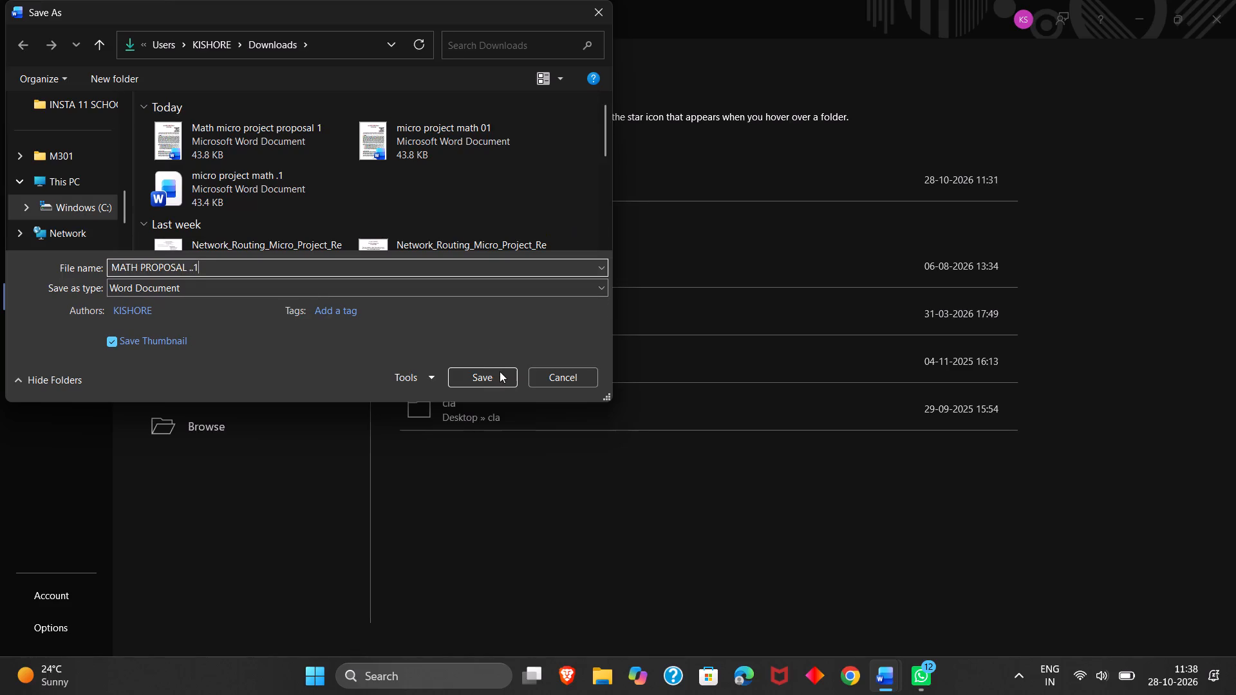
{"action": "left_click", "coordinate": [500, 375]}
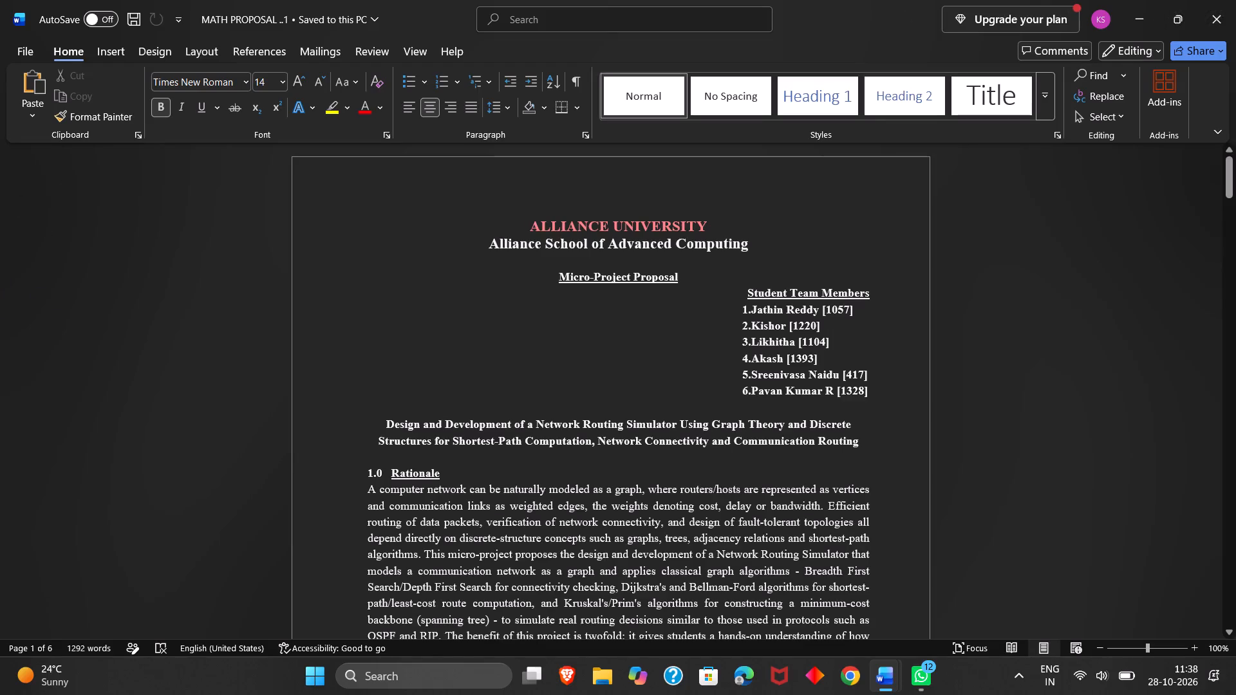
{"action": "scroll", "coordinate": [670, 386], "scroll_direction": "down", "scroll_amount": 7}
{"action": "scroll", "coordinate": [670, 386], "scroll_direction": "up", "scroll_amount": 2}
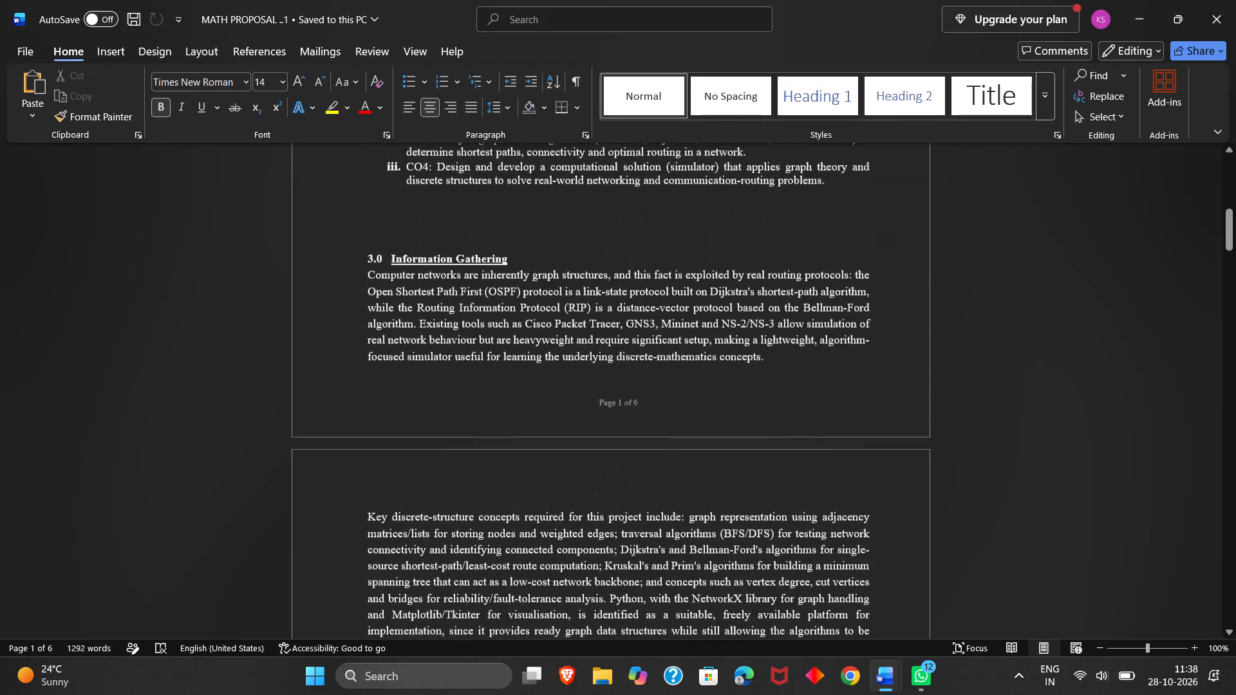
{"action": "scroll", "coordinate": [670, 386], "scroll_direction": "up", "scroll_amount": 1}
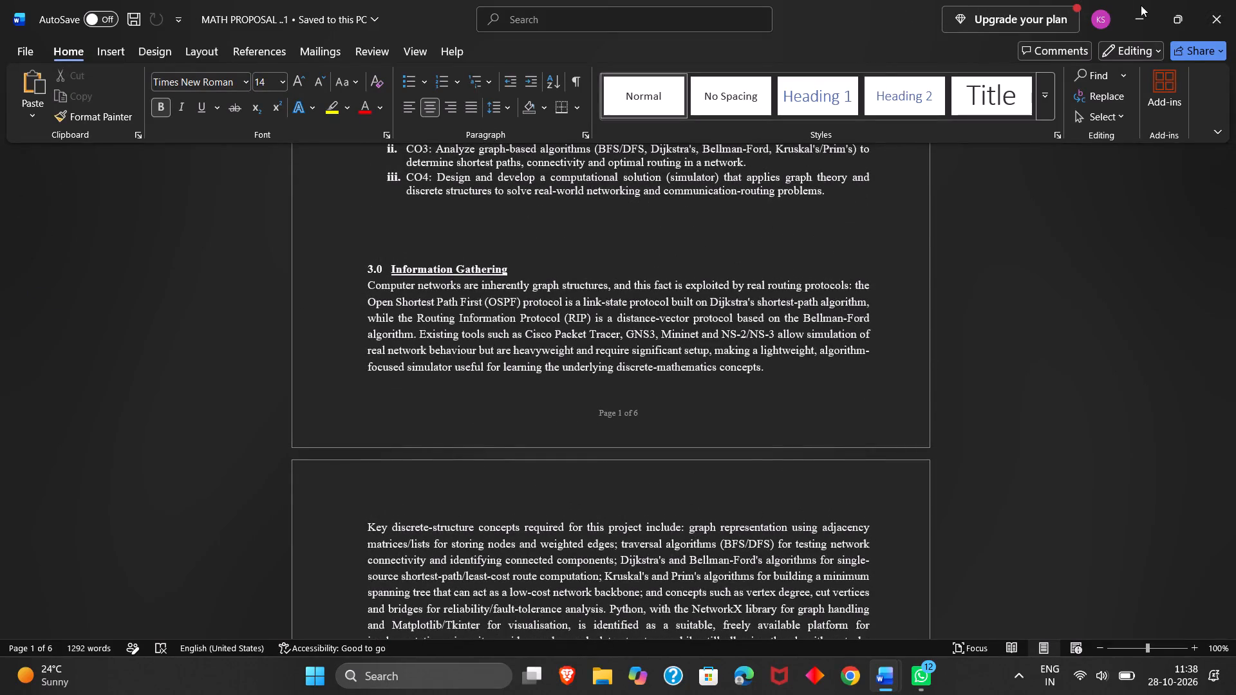
Minimize the saved proposal document and switch to WhatsApp.
{"action": "left_click", "coordinate": [1141, 5]}
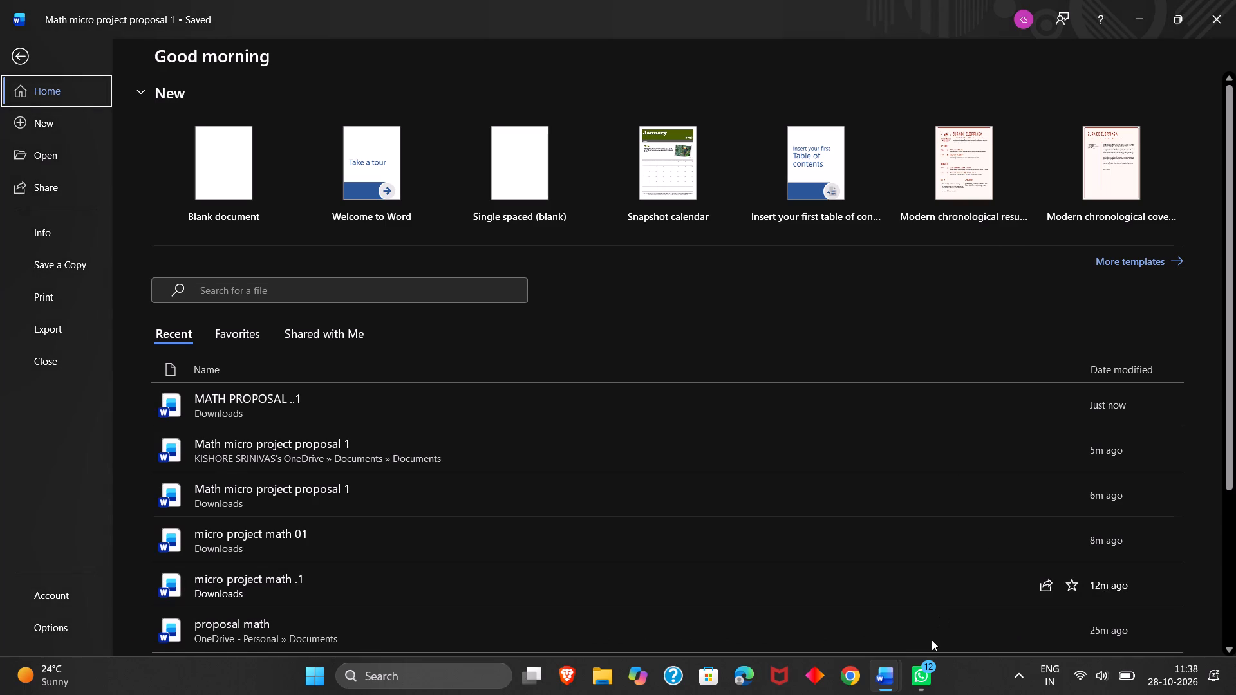
{"action": "left_click", "coordinate": [903, 680]}
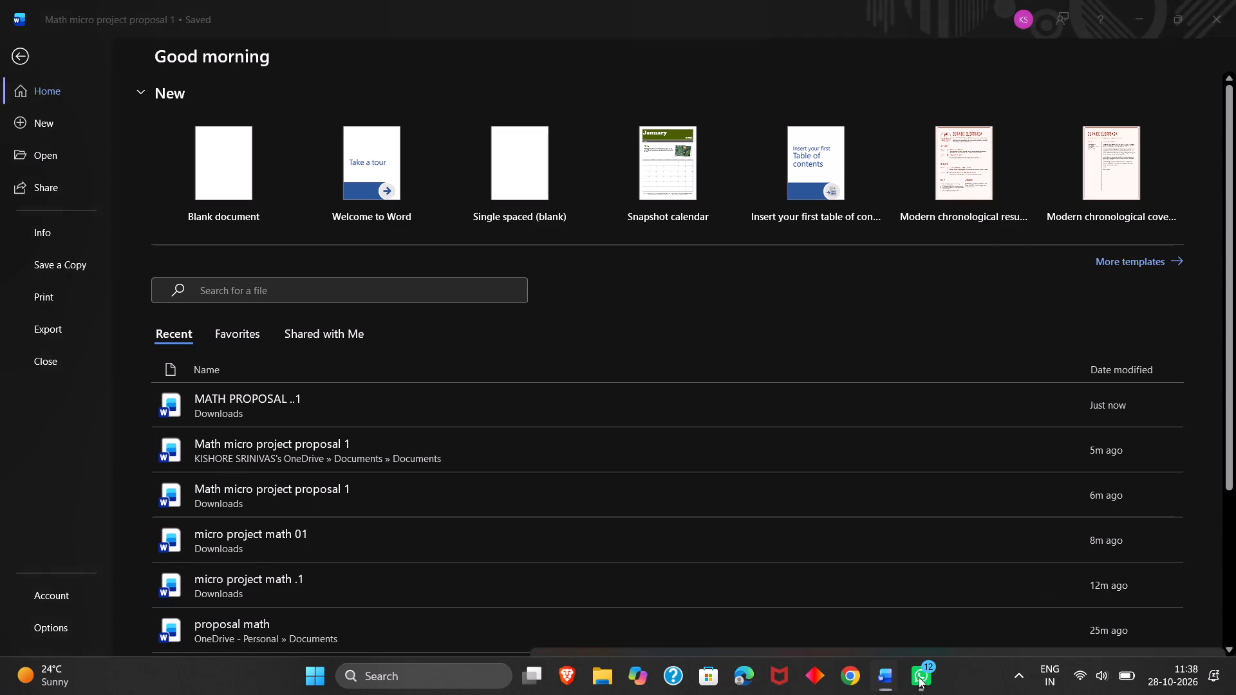
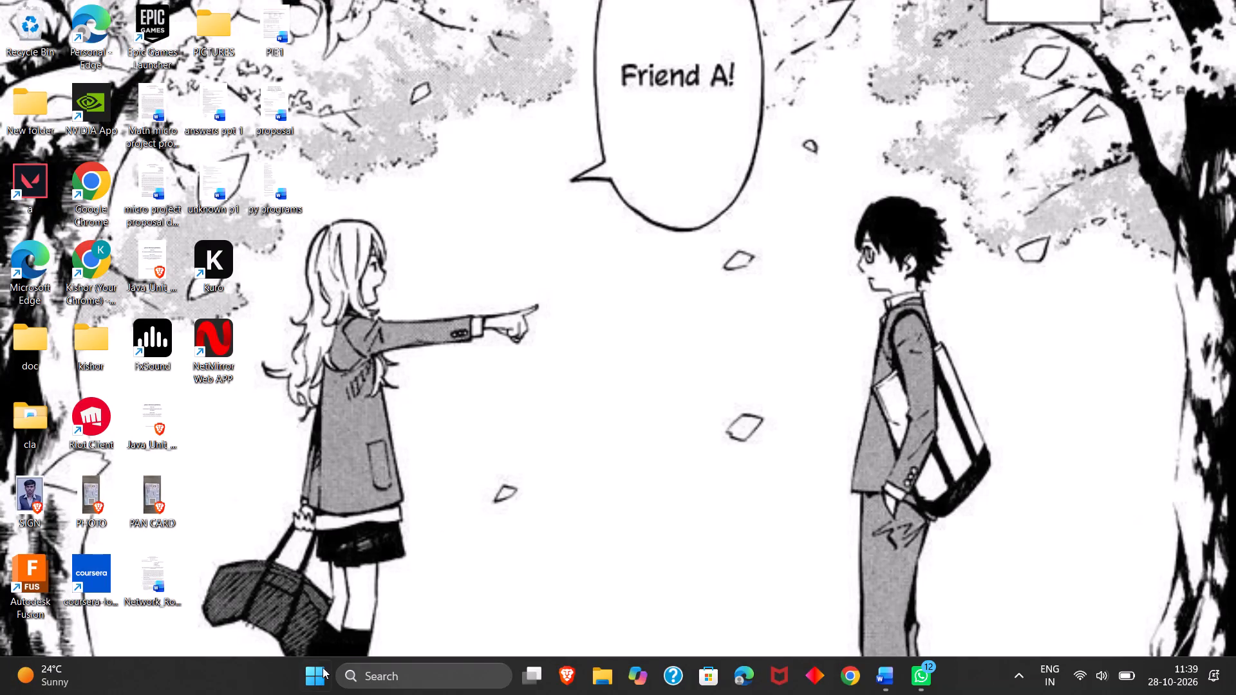
Shut down the computer from the Windows desktop.
{"action": "left_click", "coordinate": [314, 671]}
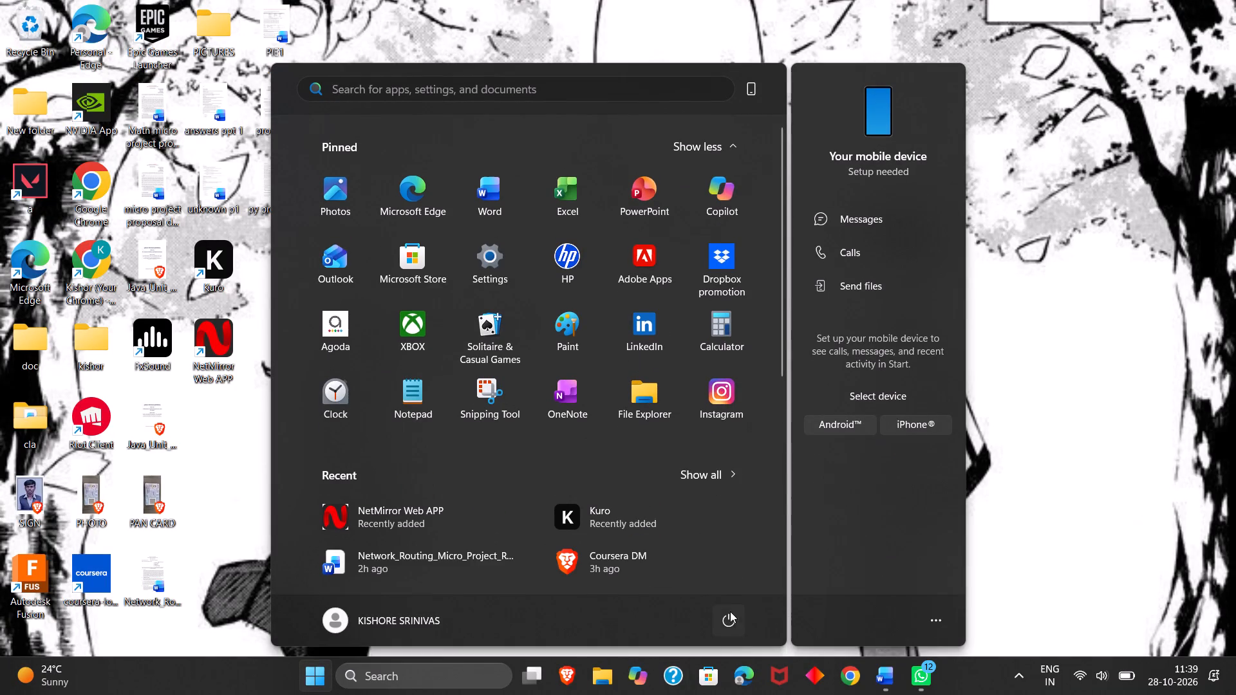
{"action": "left_click", "coordinate": [735, 613]}
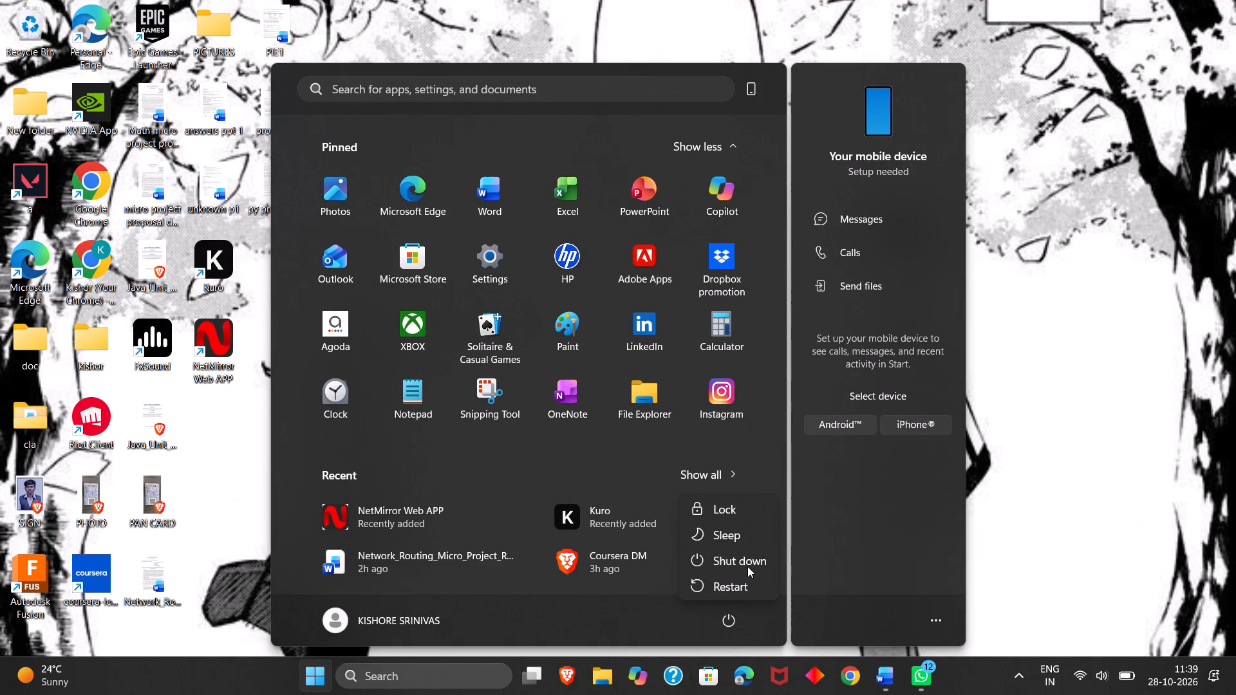
{"action": "left_click", "coordinate": [747, 562]}
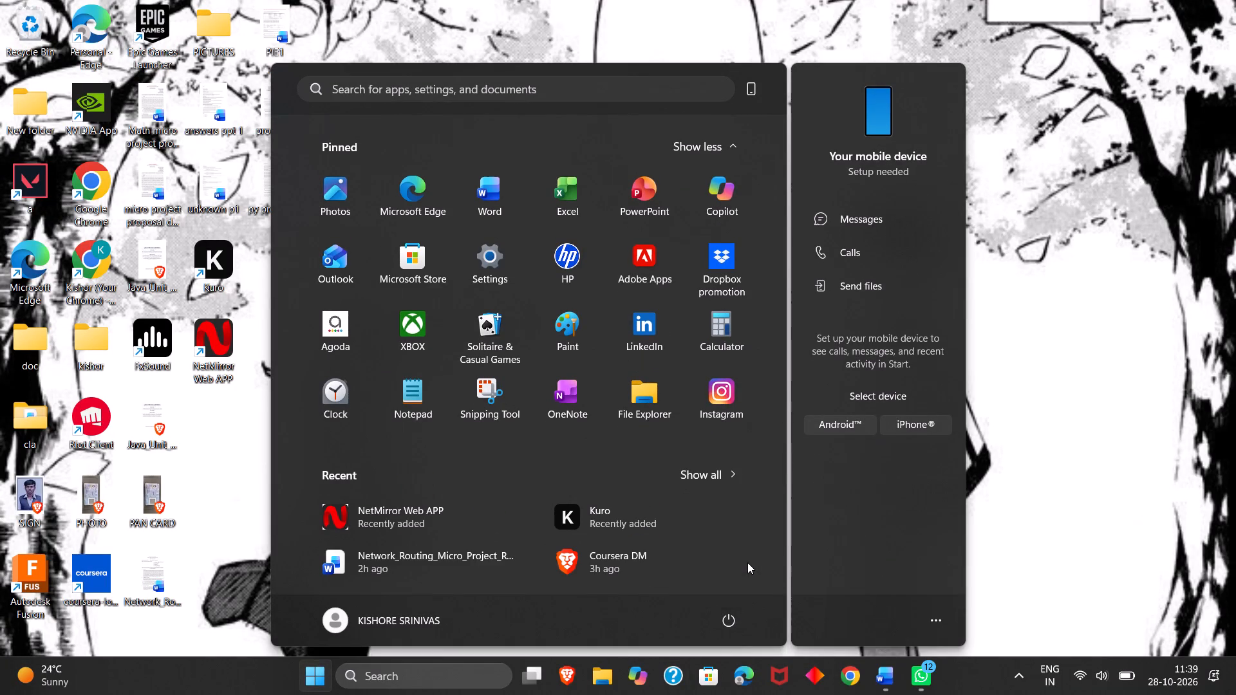